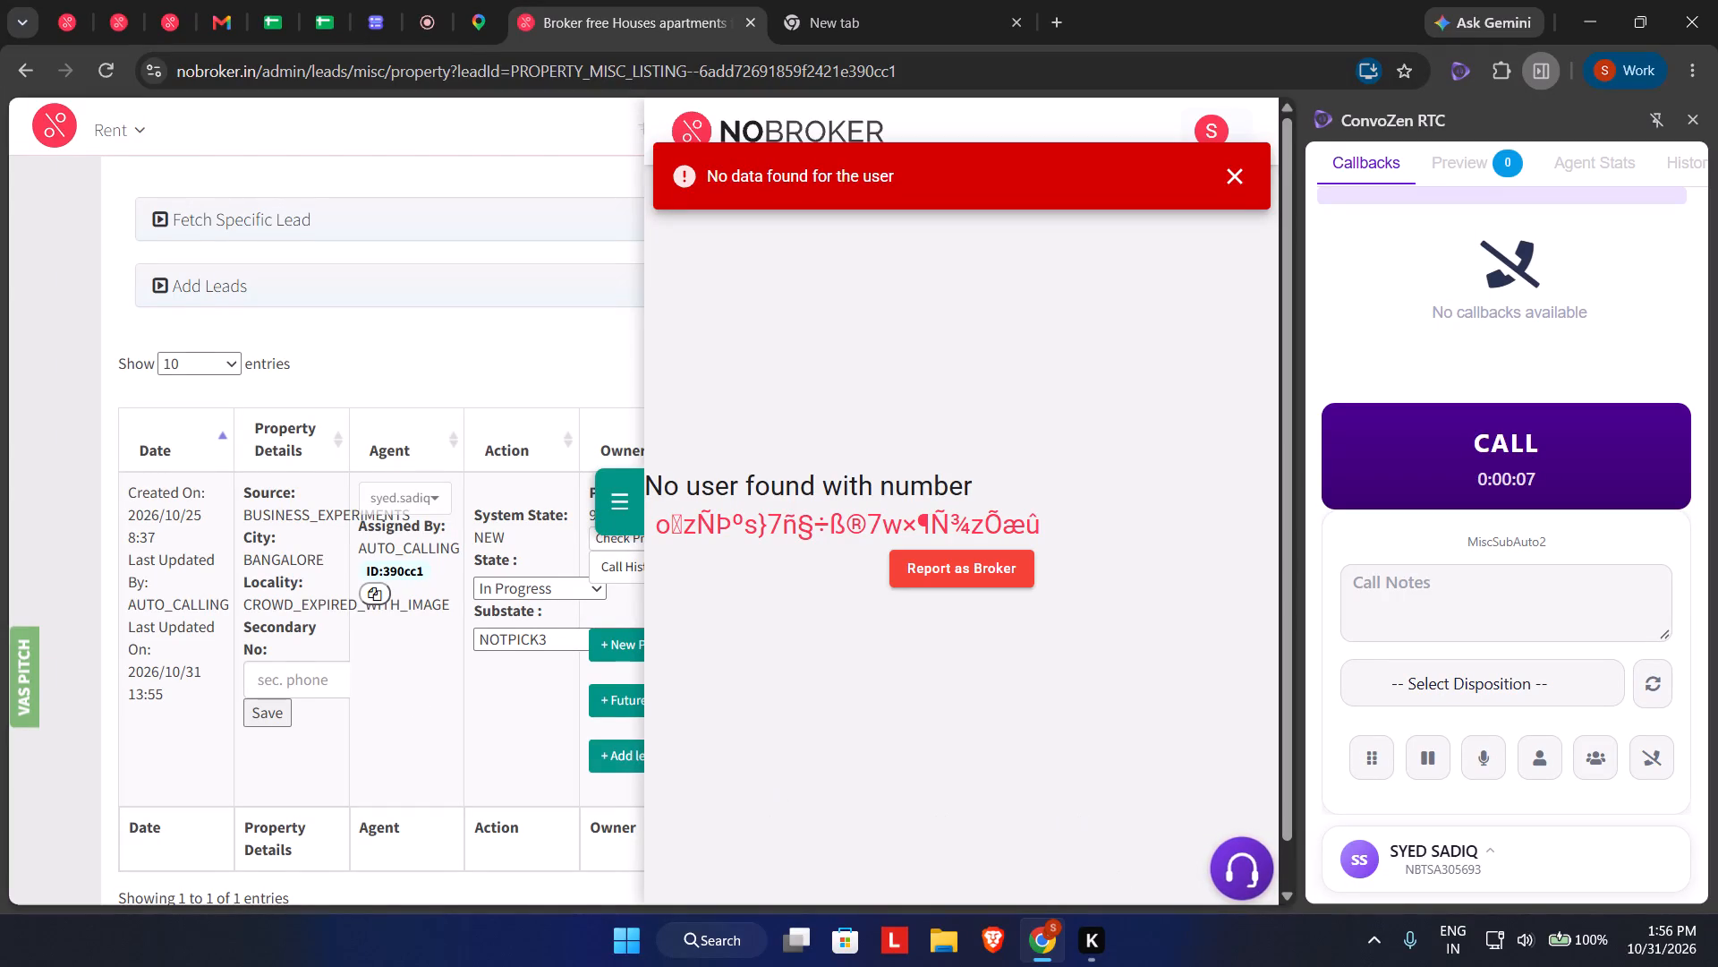
Review the call opening and broker check lines in the outbound call script spreadsheet, returning to the property lead.
scroll(341, 689, "down", 2)
scroll(339, 693, "up", 2)
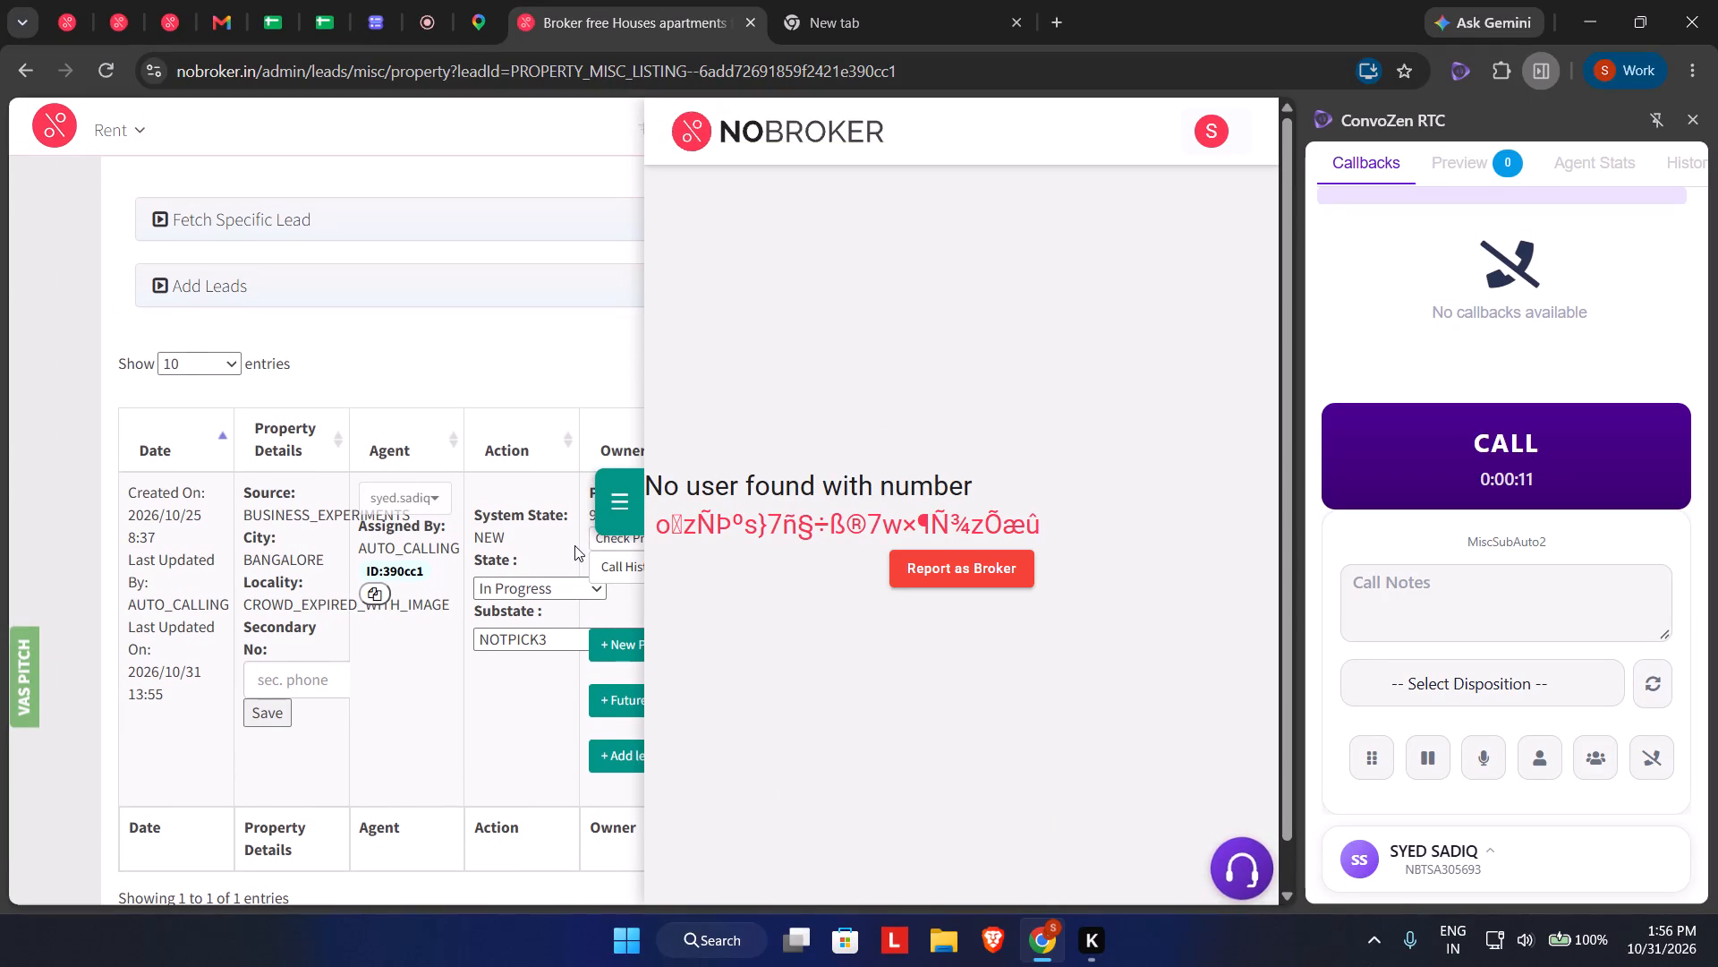
left_click(254, 0)
left_click(337, 4)
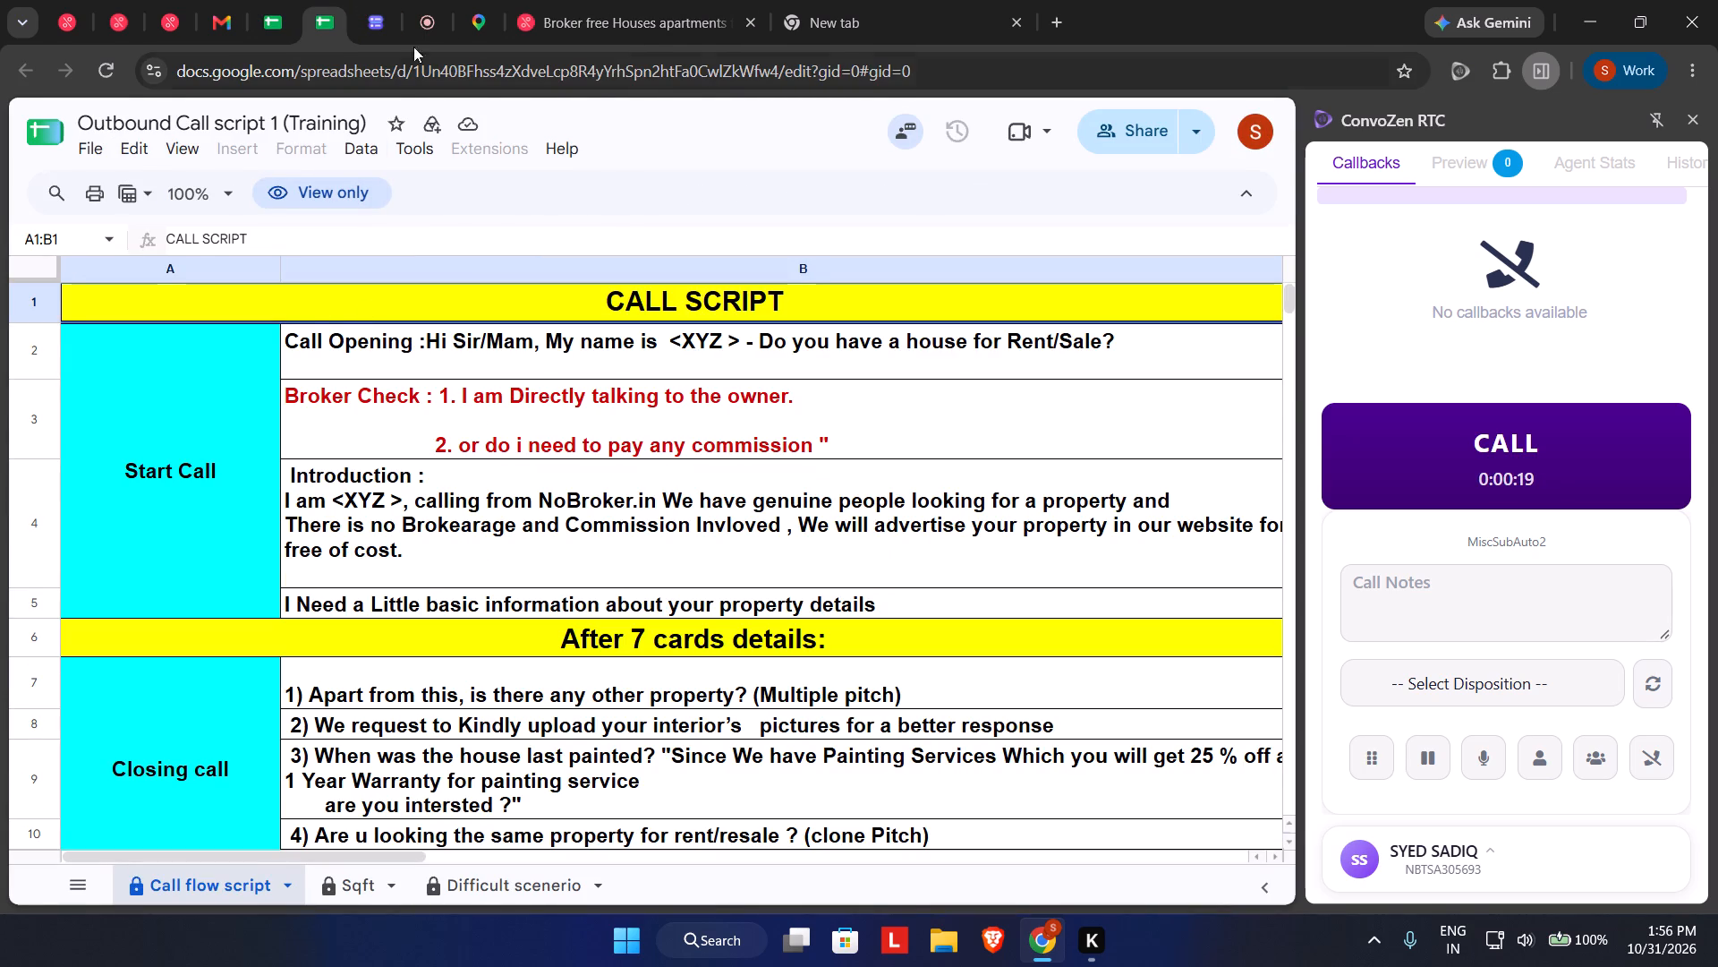
left_click(534, 0)
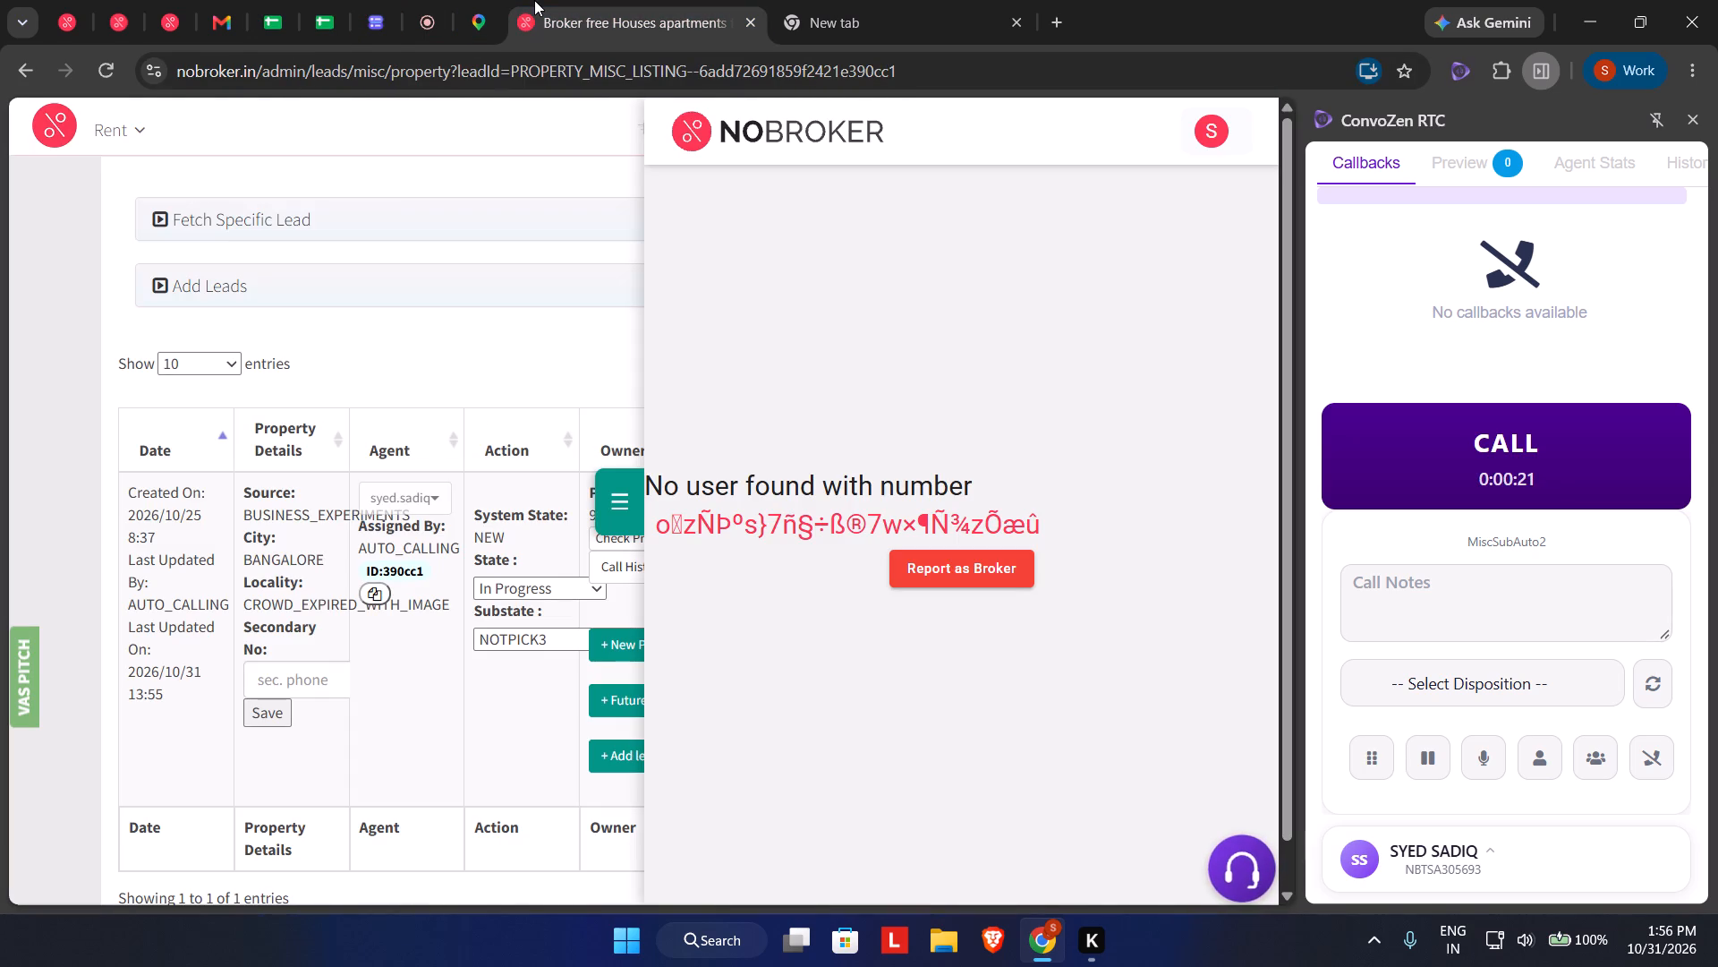
left_click(315, 19)
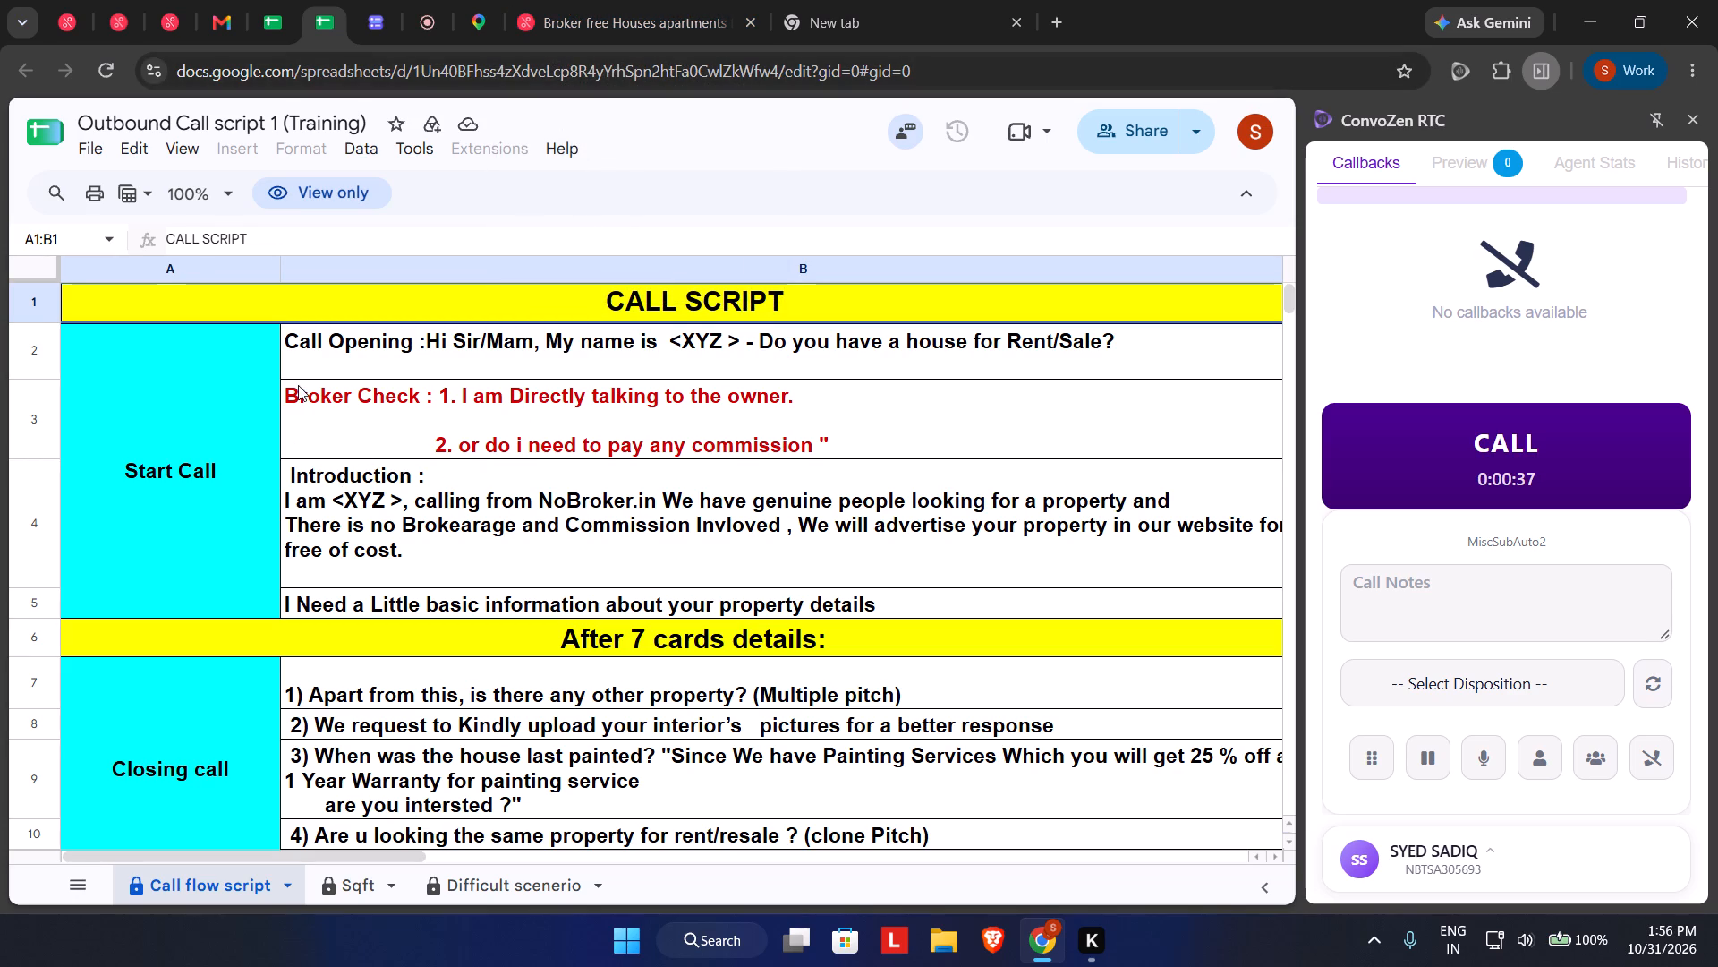
left_click(588, 3)
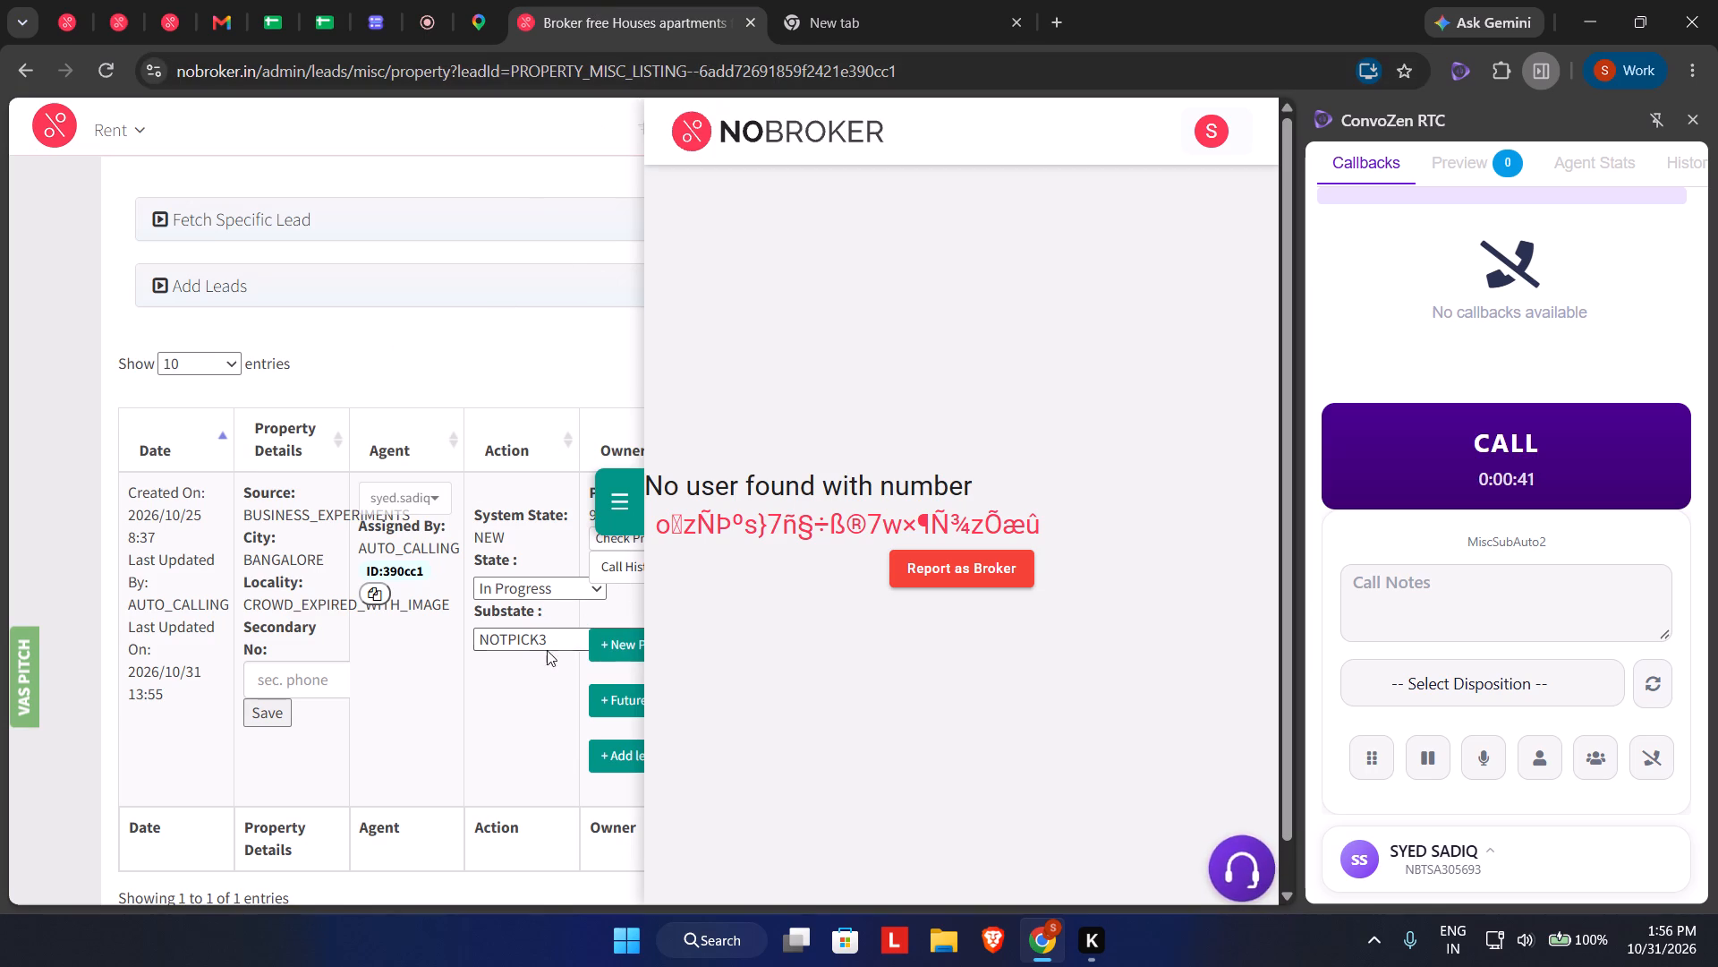
Start a new Rent property listing from the lead.
left_click(630, 640)
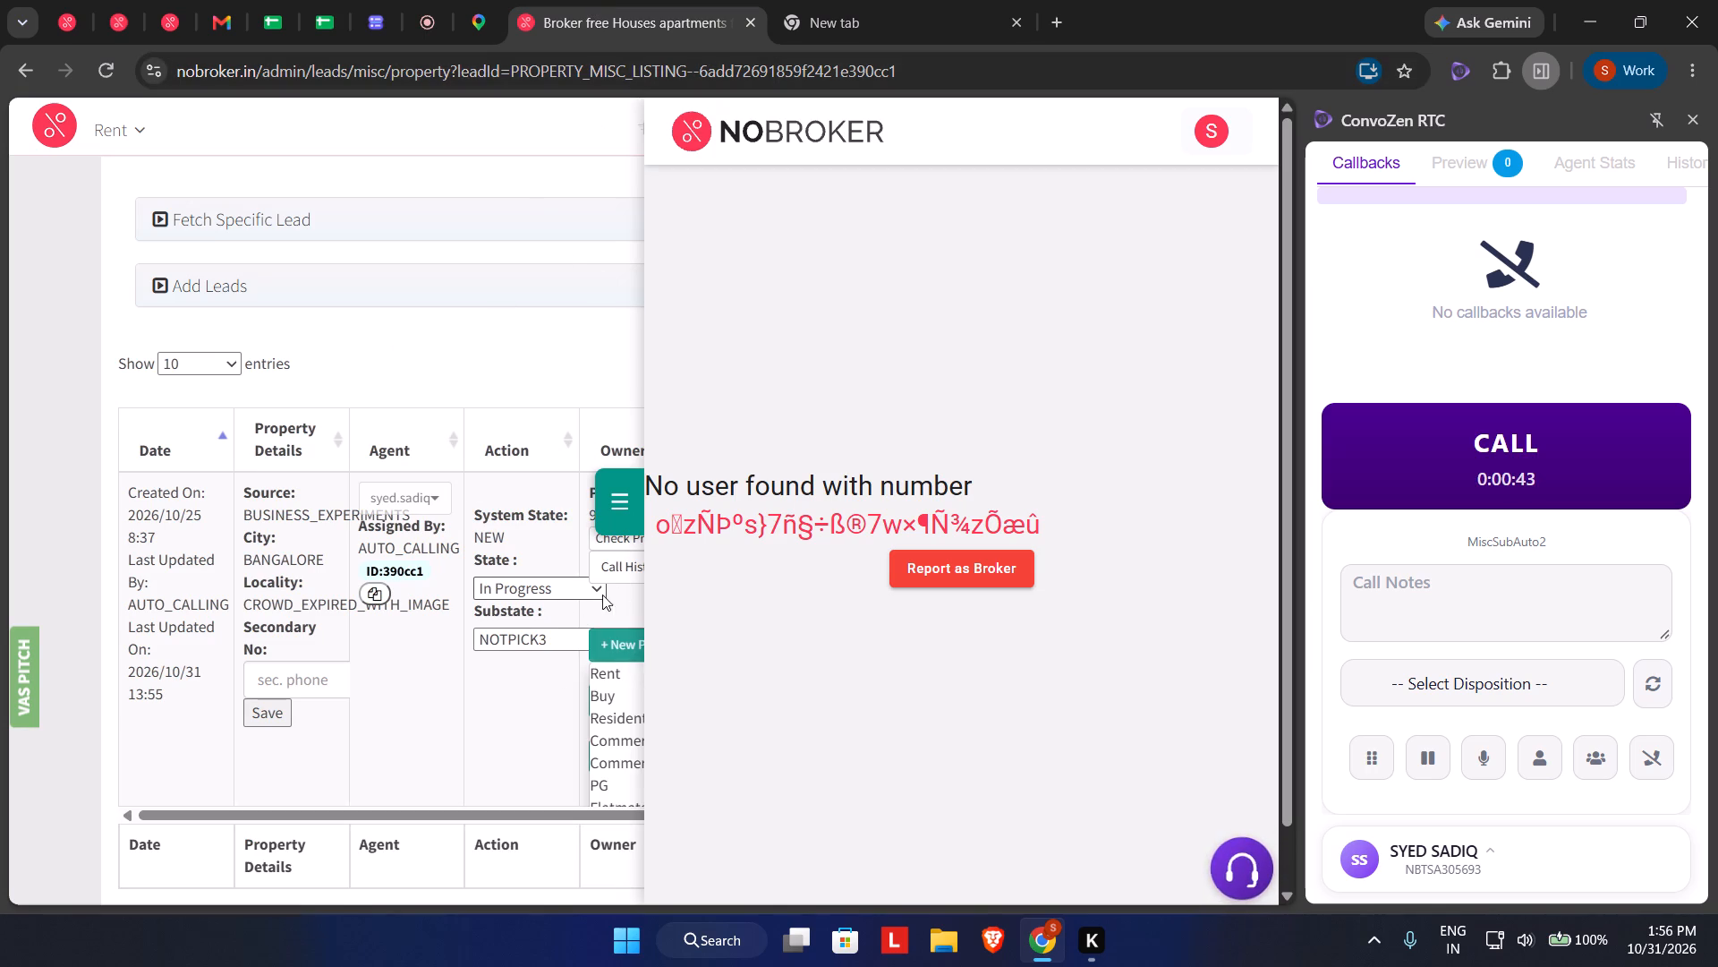
left_click(612, 674)
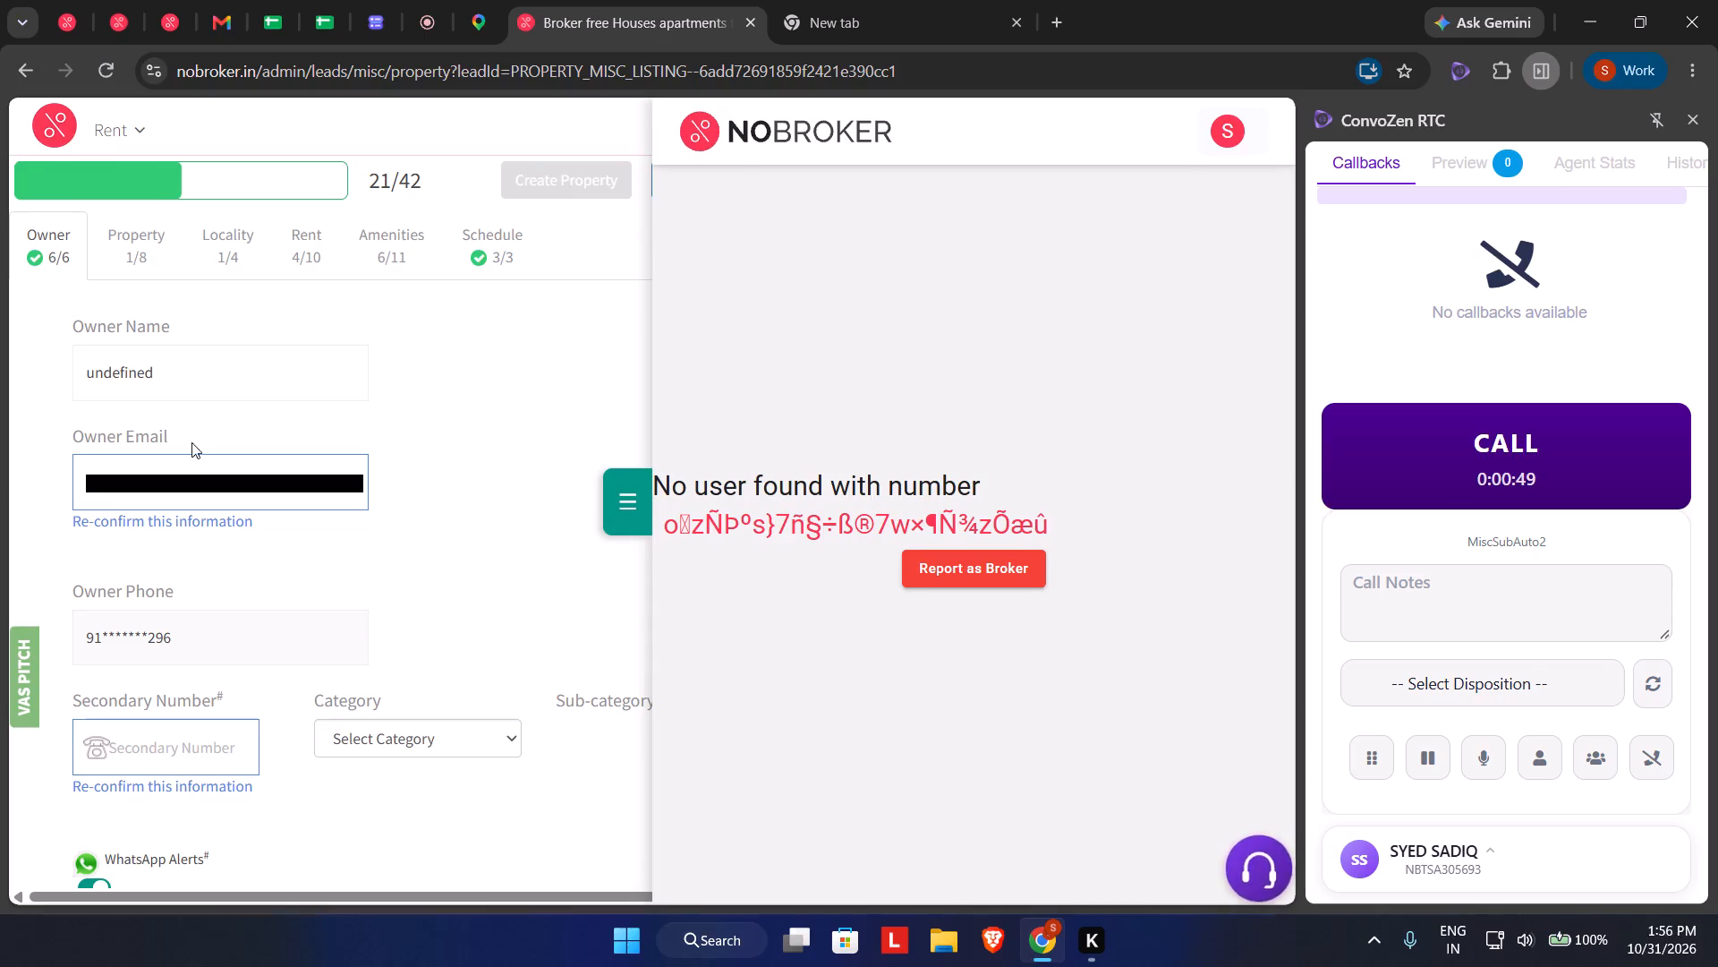
Replace the placeholder "undefined" in the Owner Name field with the owner's name.
left_click_drag(195, 387, 0, 385)
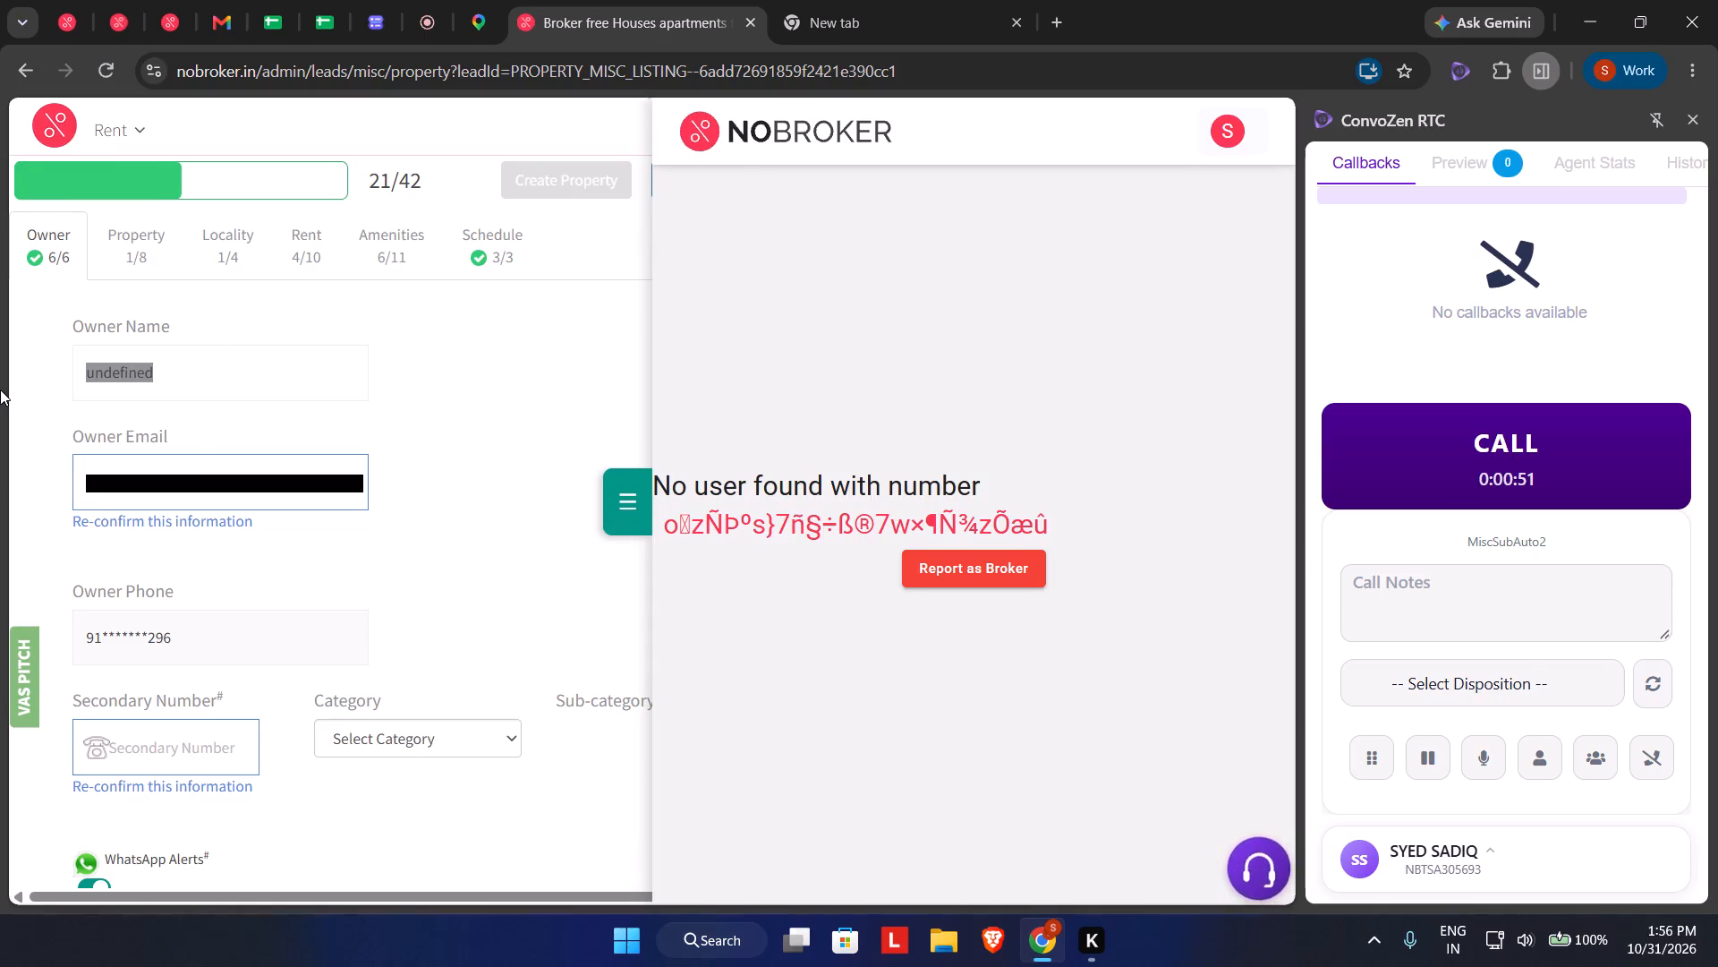
key("BackSpace")
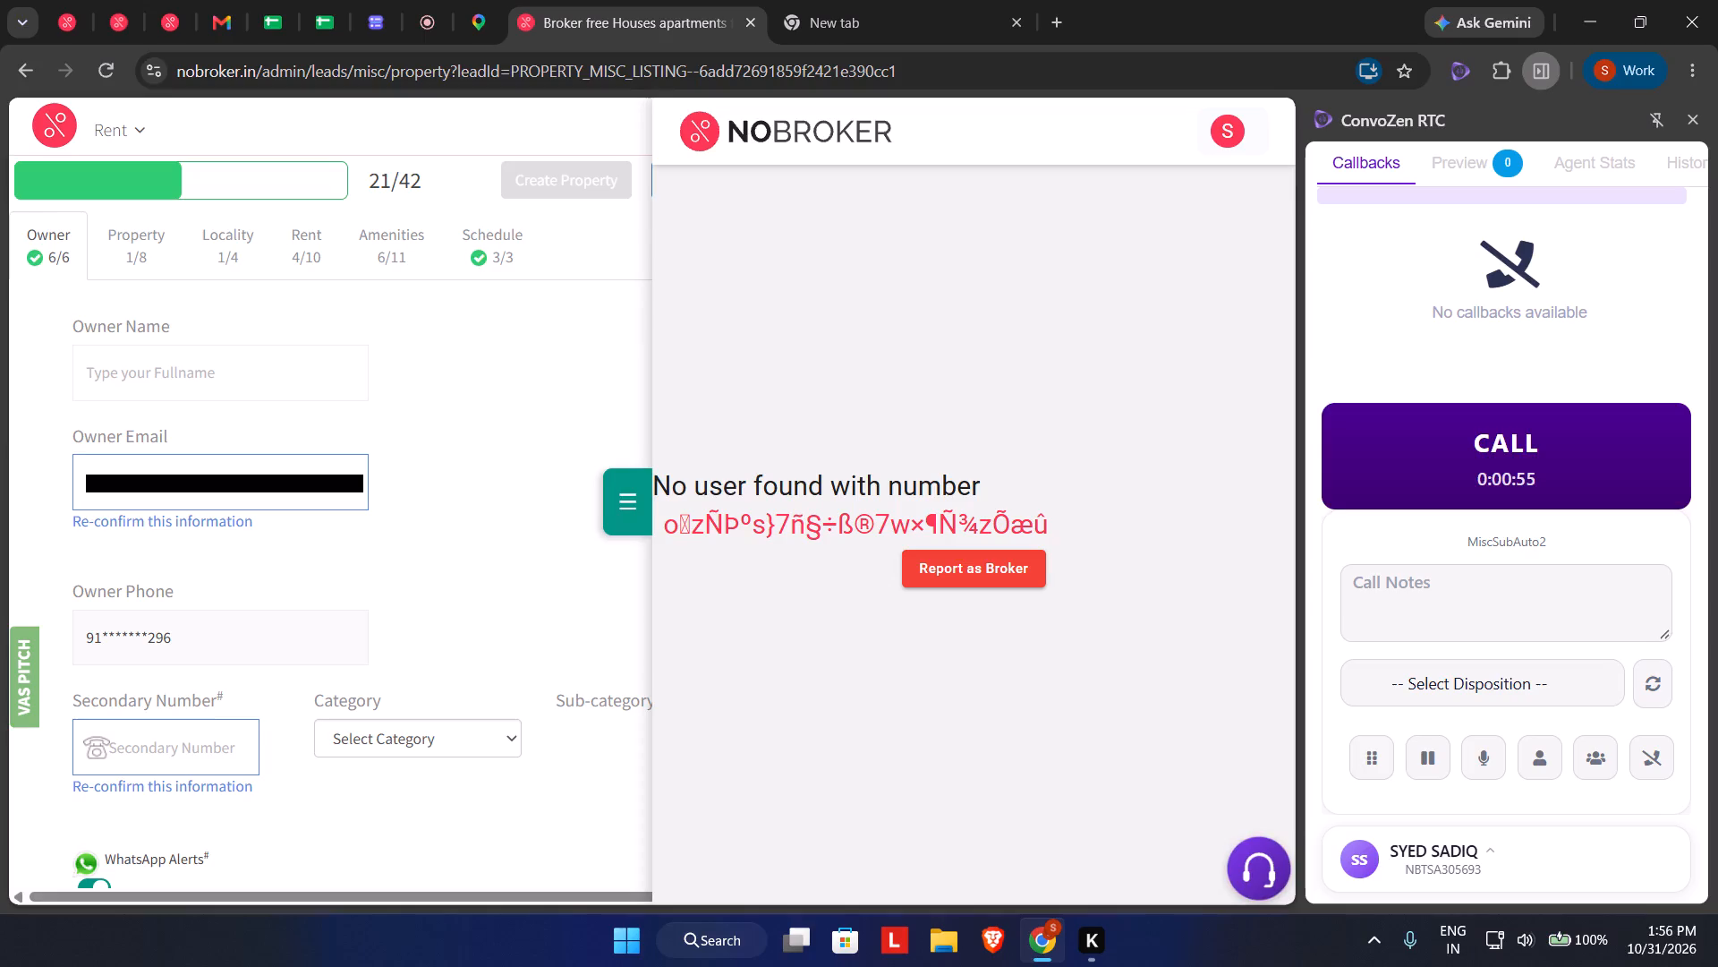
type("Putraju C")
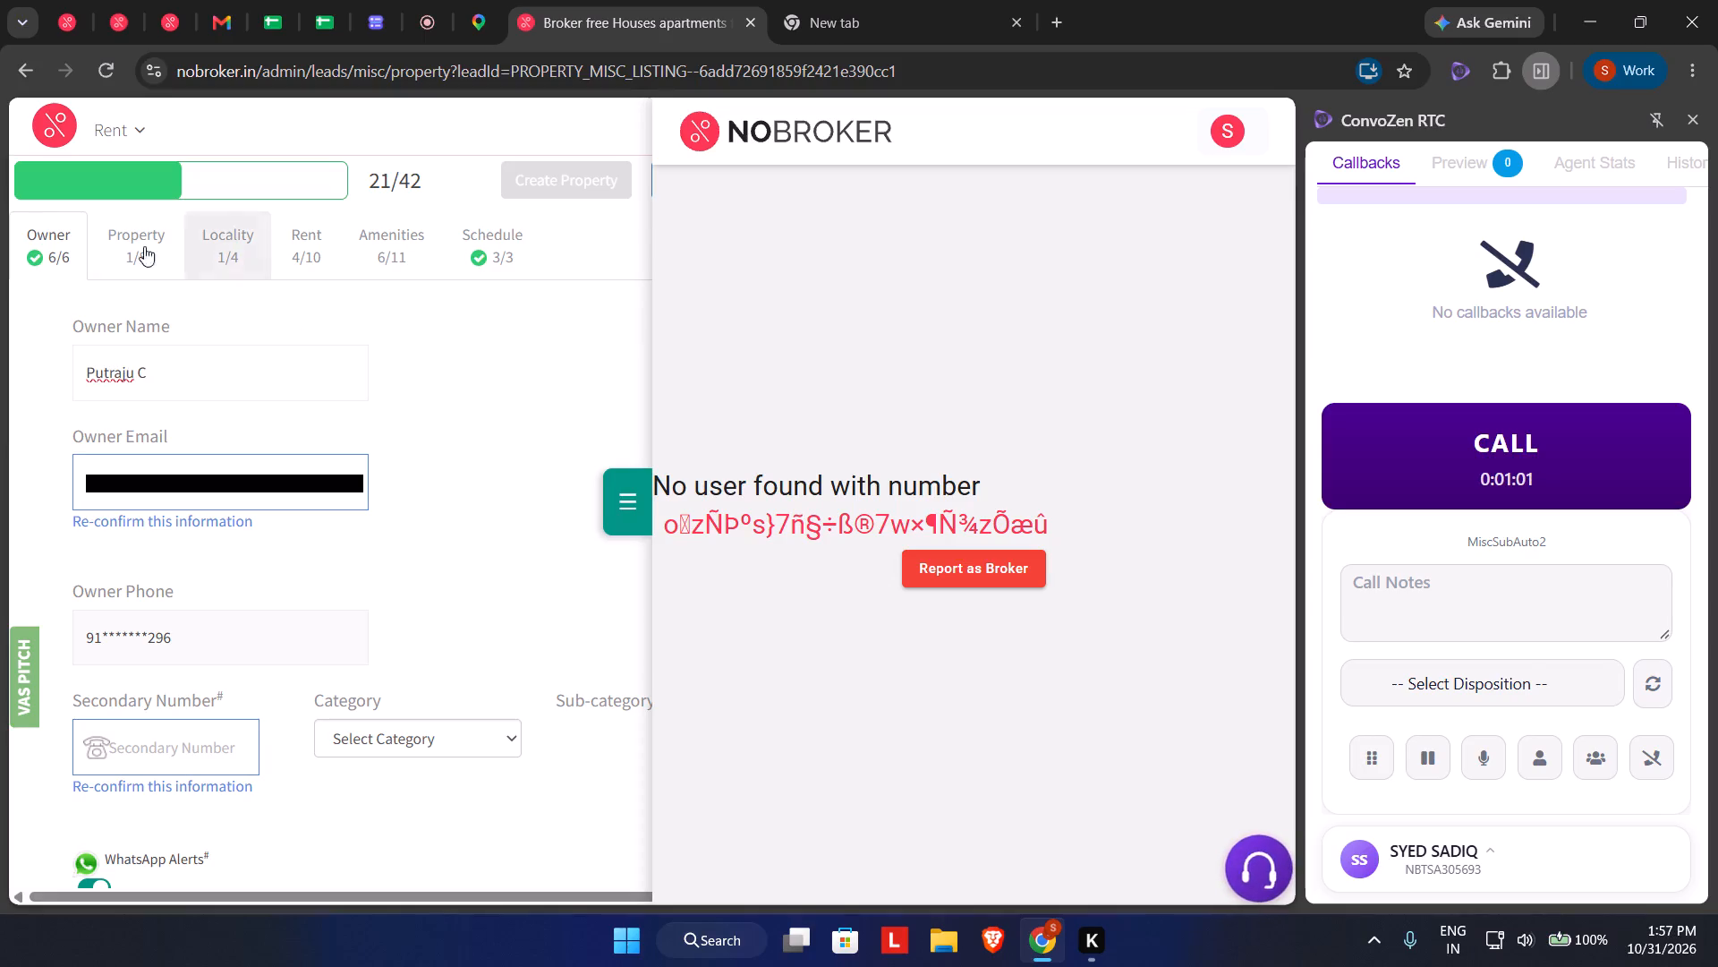
In the Property details, set the apartment type to Independent House/Villa and the BHK type to 2 BHK.
left_click(108, 248)
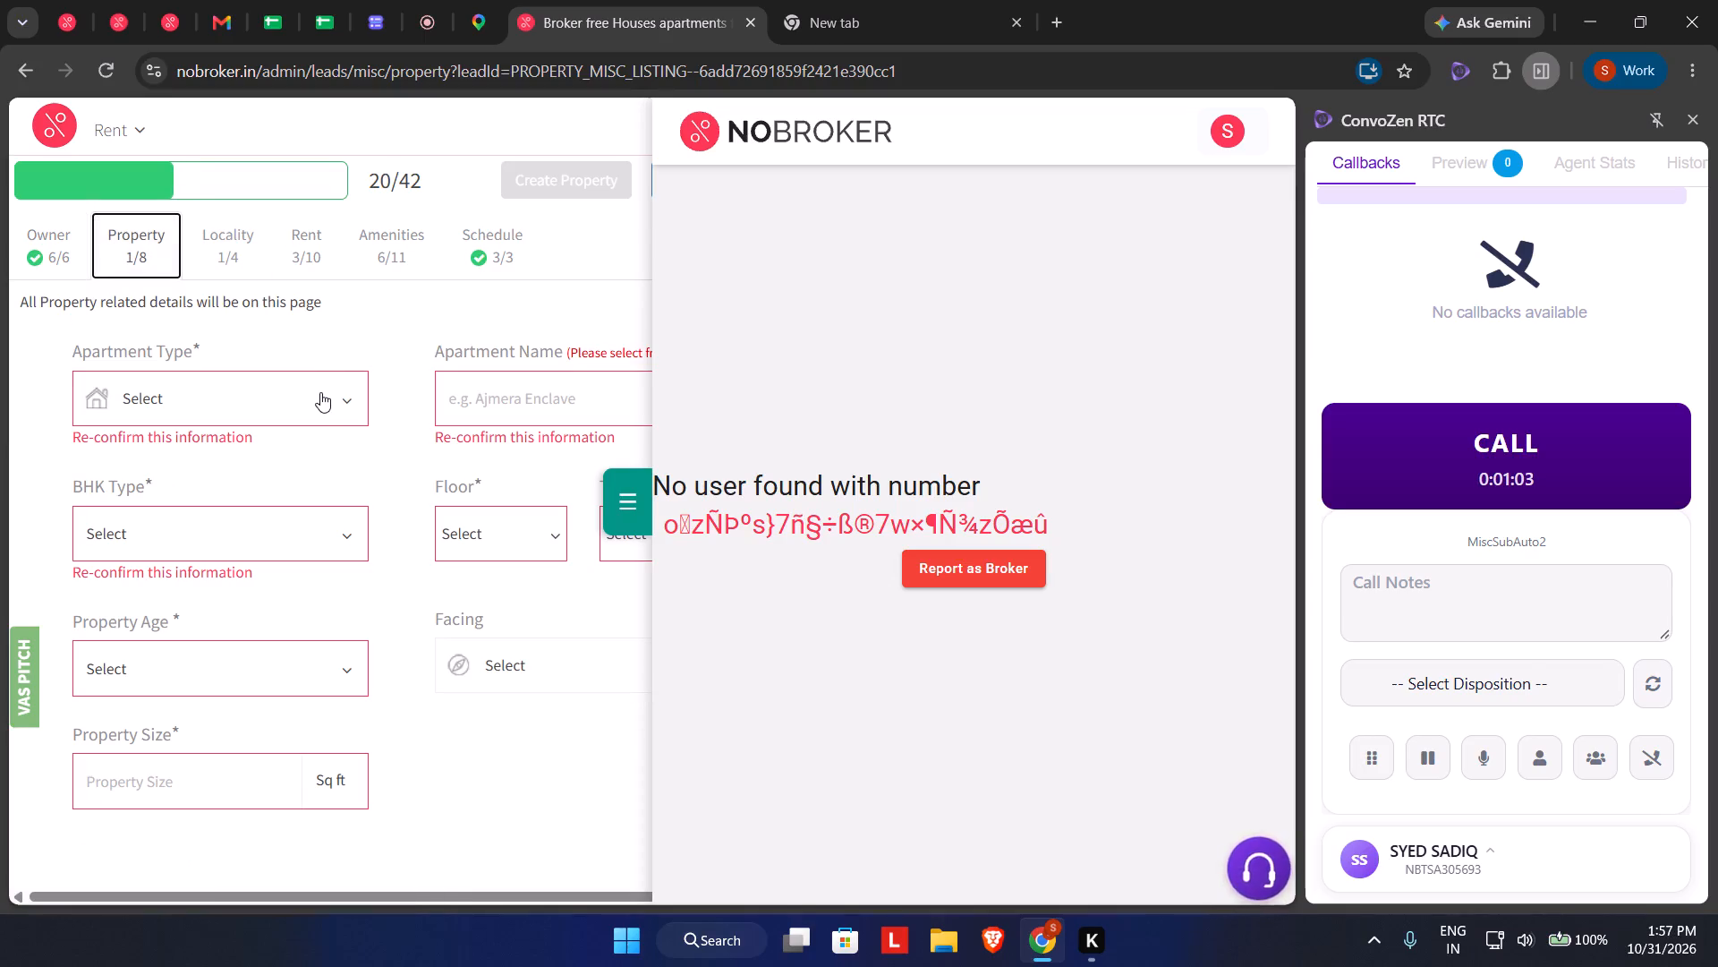
left_click(272, 399)
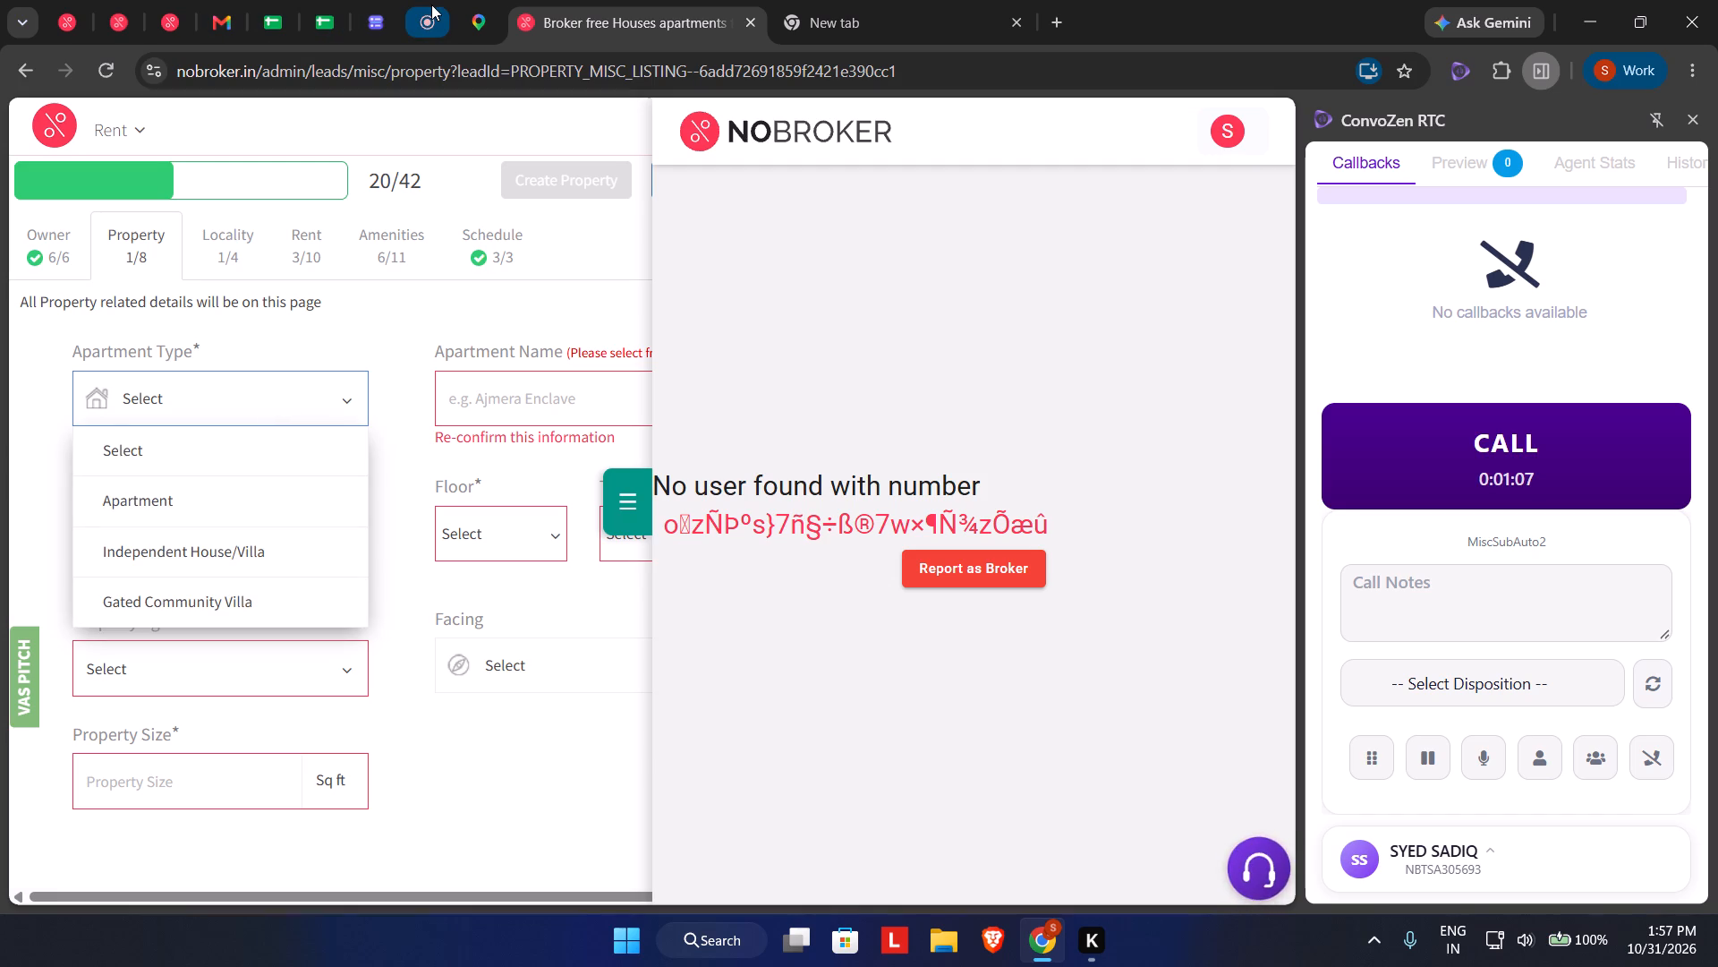
left_click(224, 555)
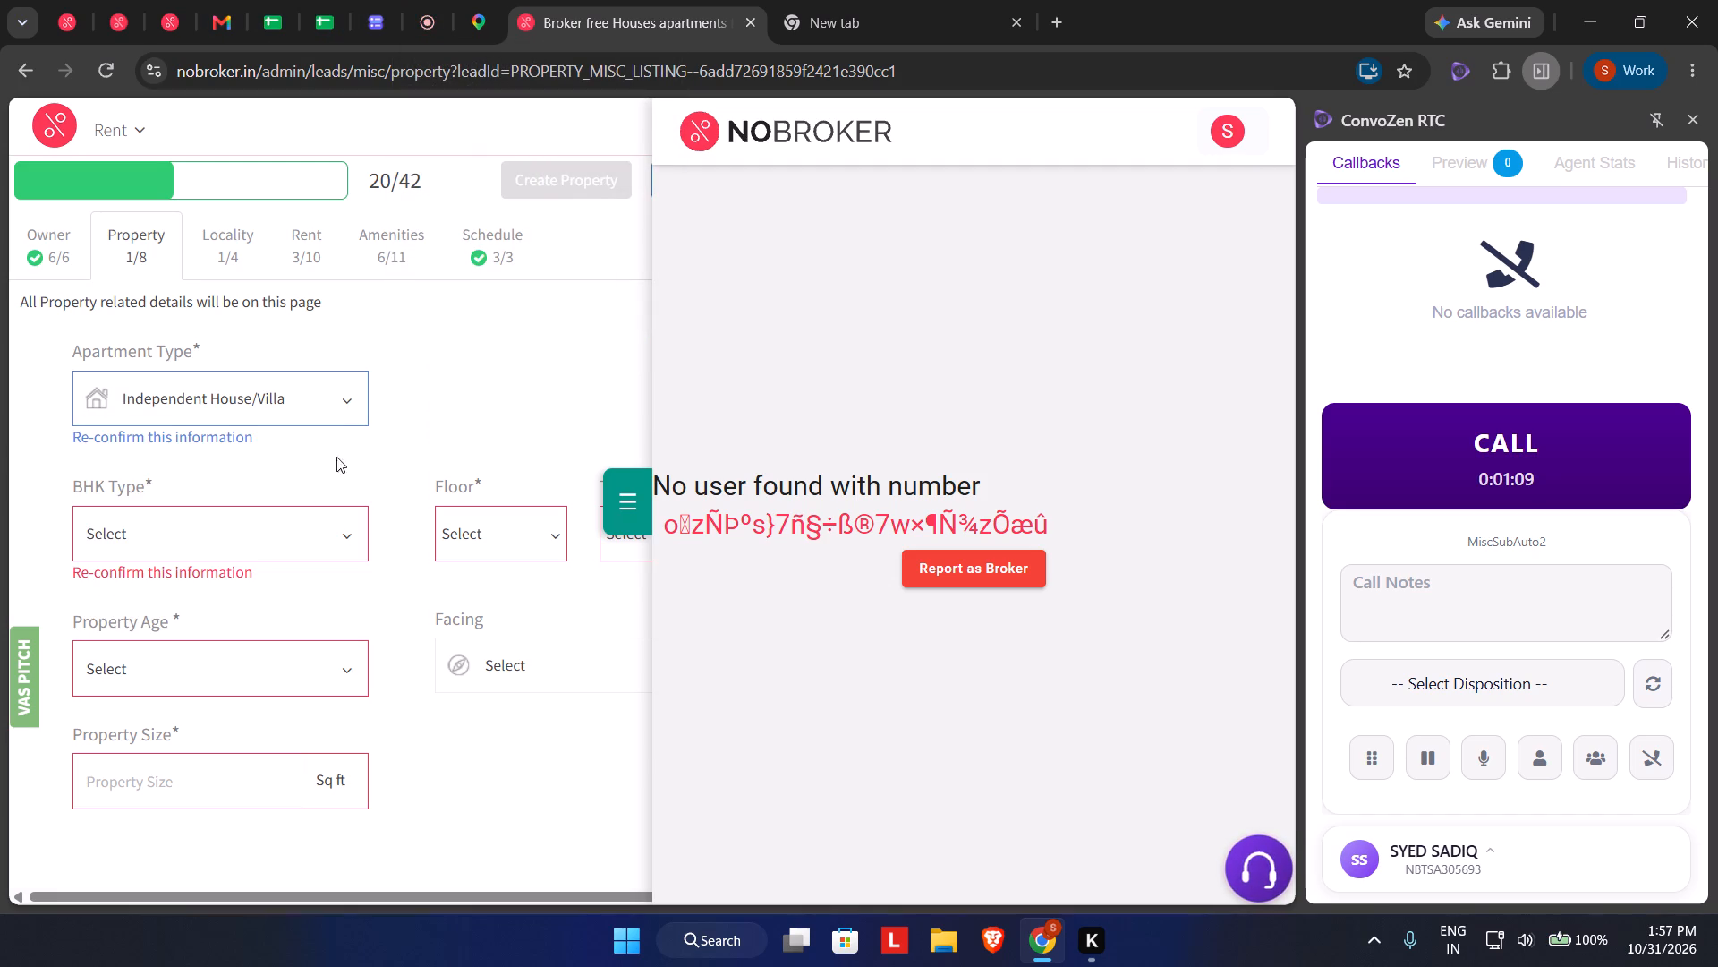
left_click(241, 546)
scroll(381, 362, "down", 3)
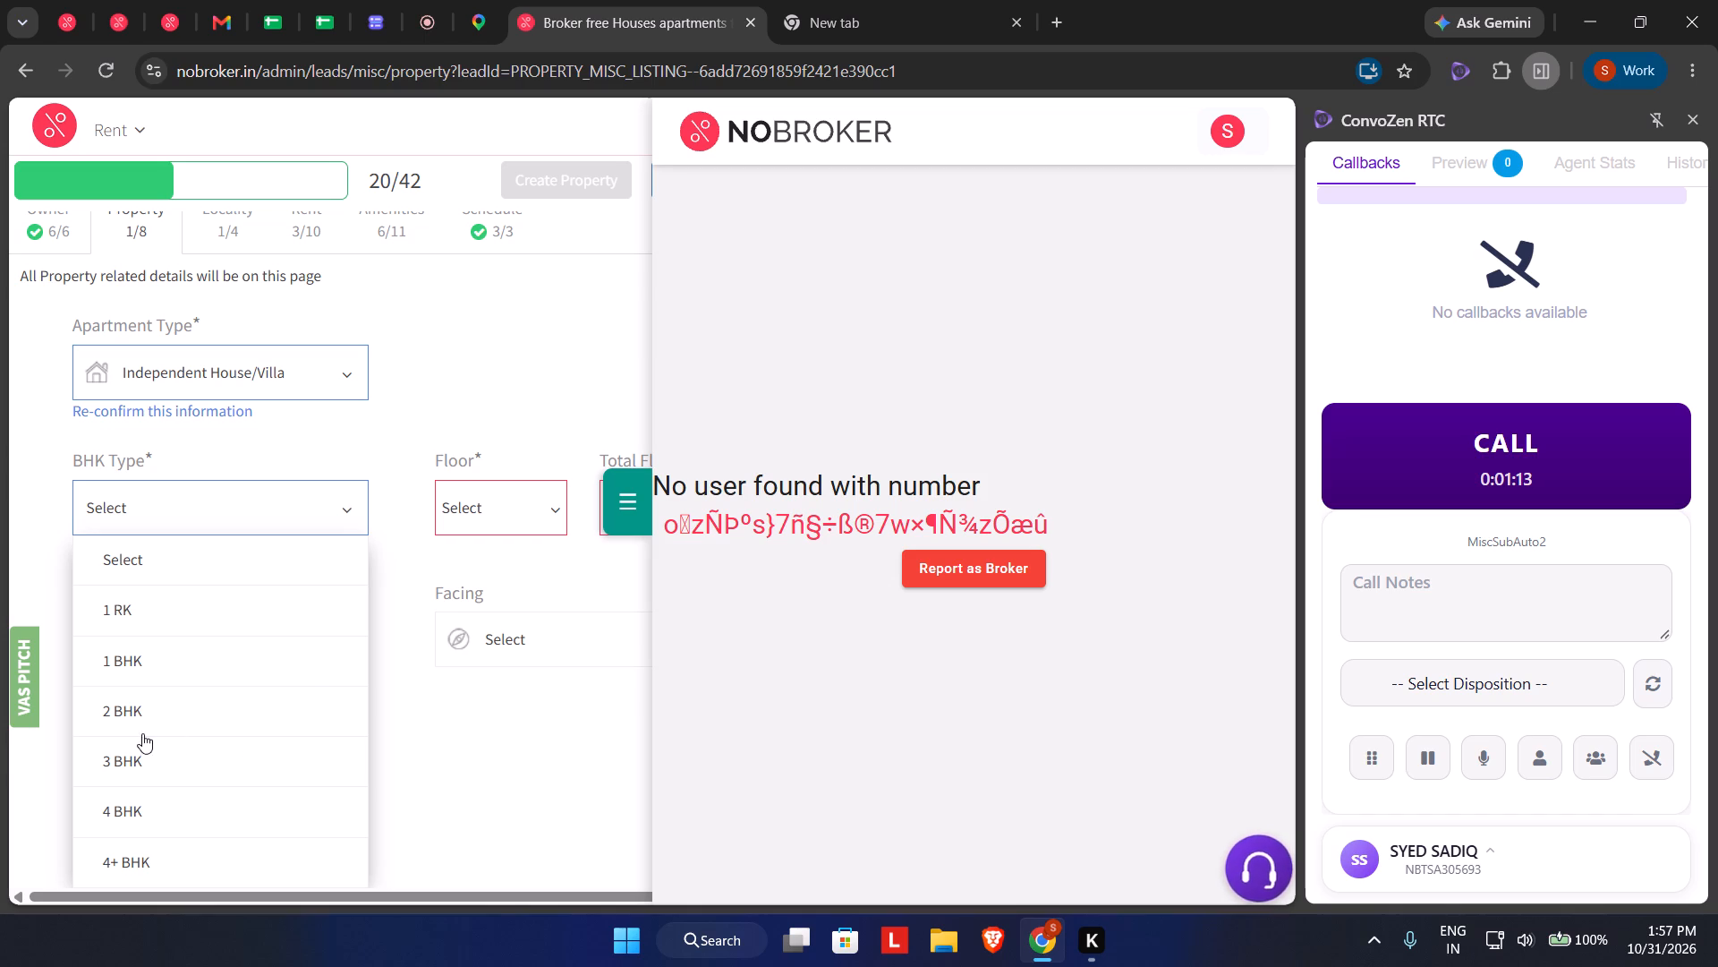
left_click(158, 705)
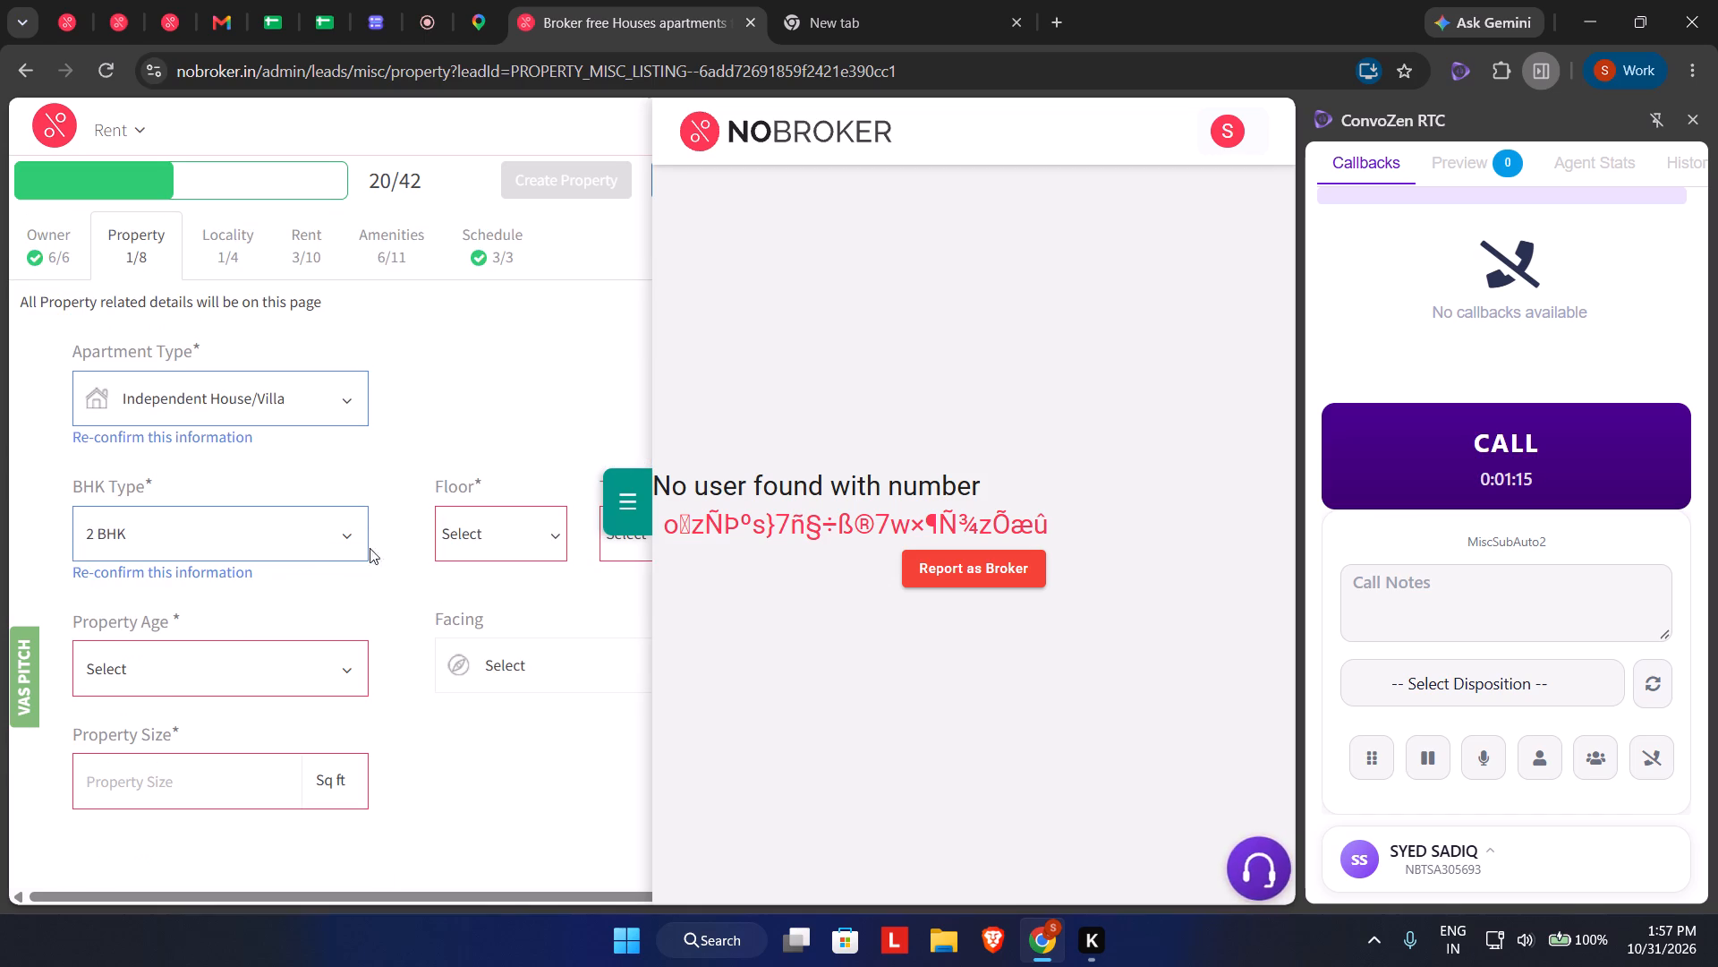
Uncover the full property form and set the floor to Ground and the total floors to 3.
left_click(629, 522)
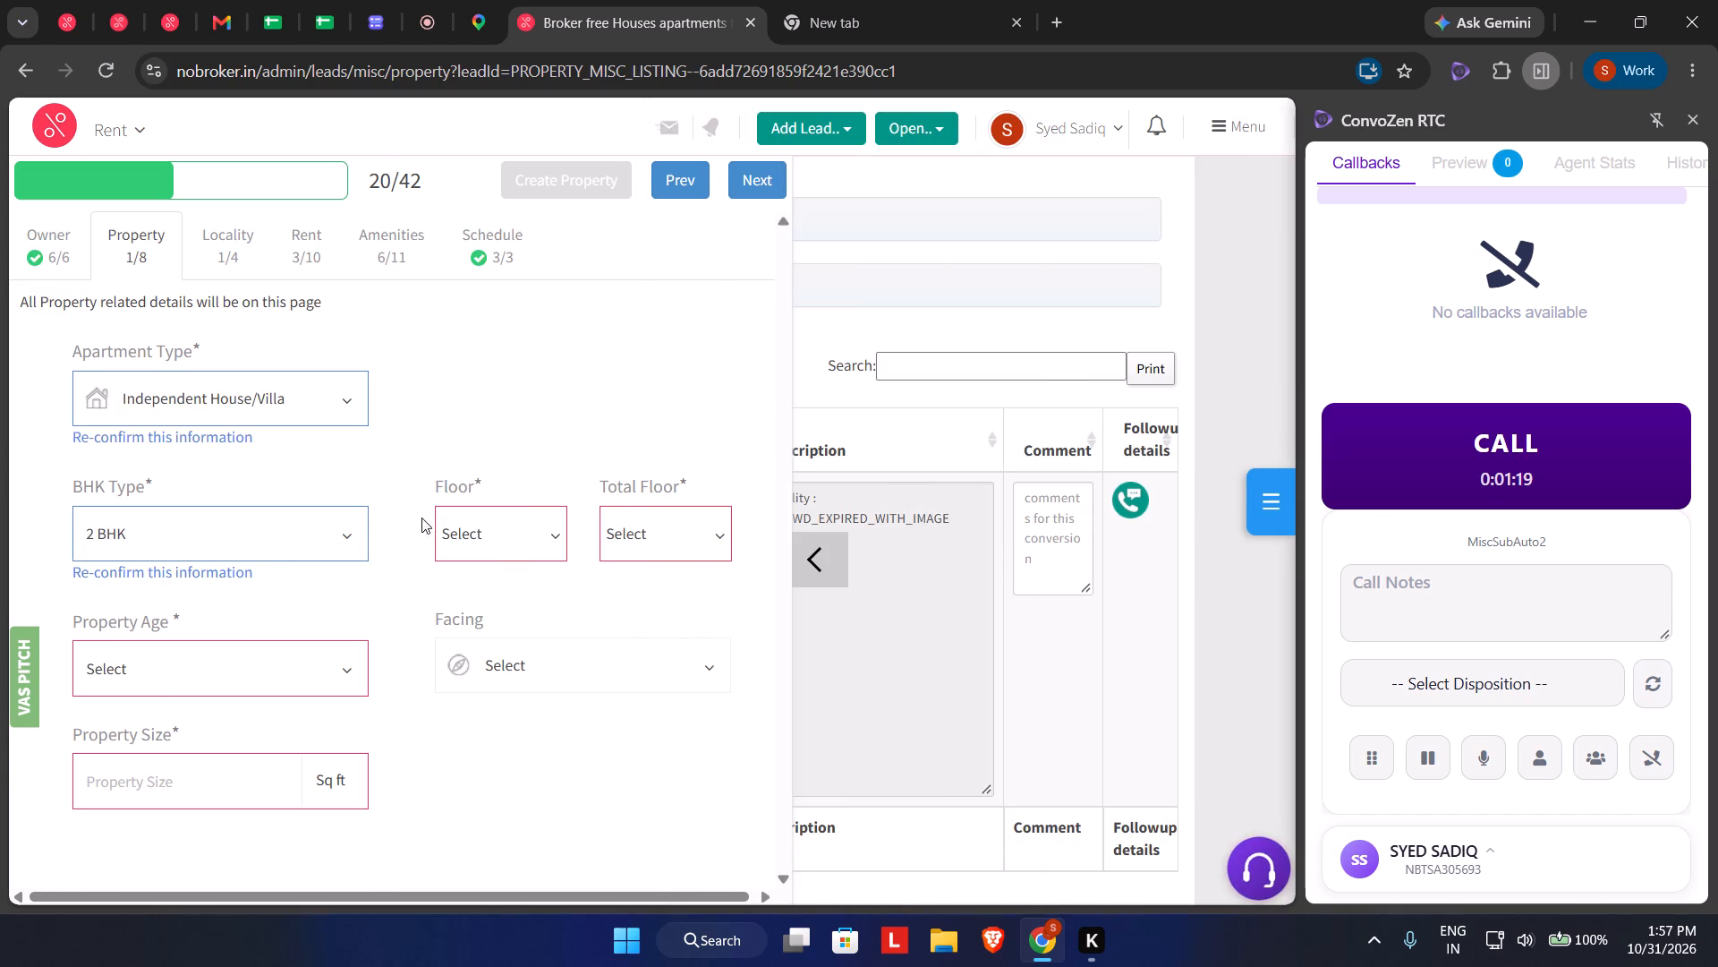
left_click(504, 551)
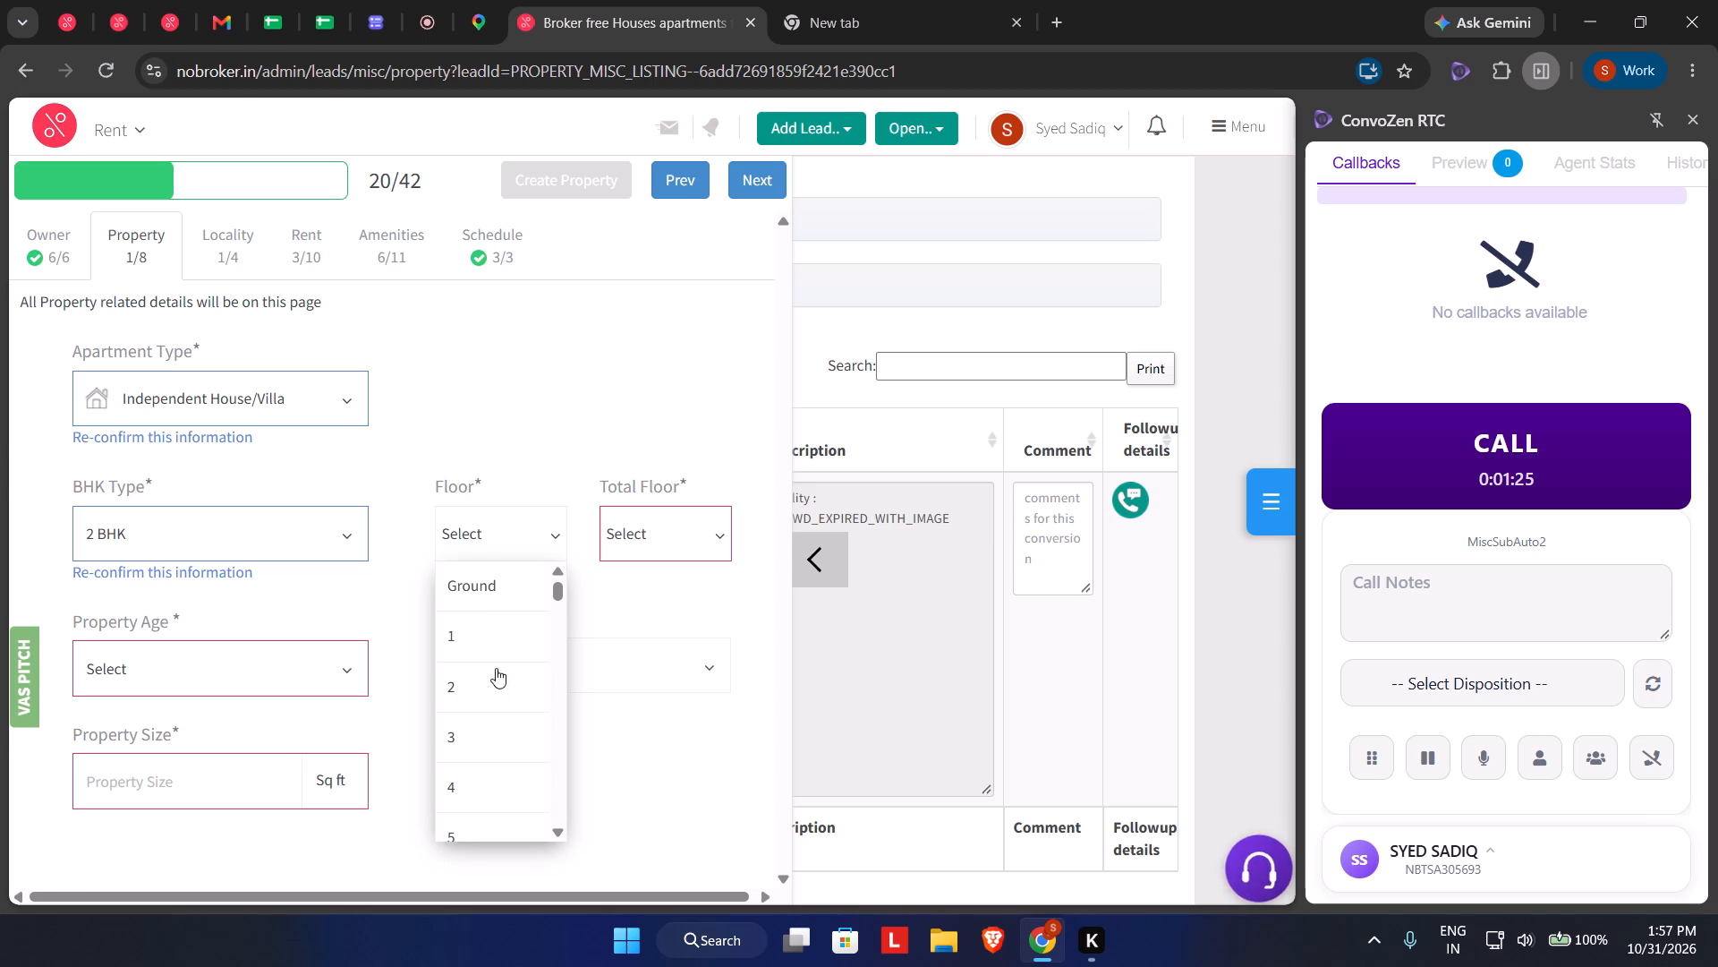
left_click(478, 592)
scroll(502, 747, "down", 3)
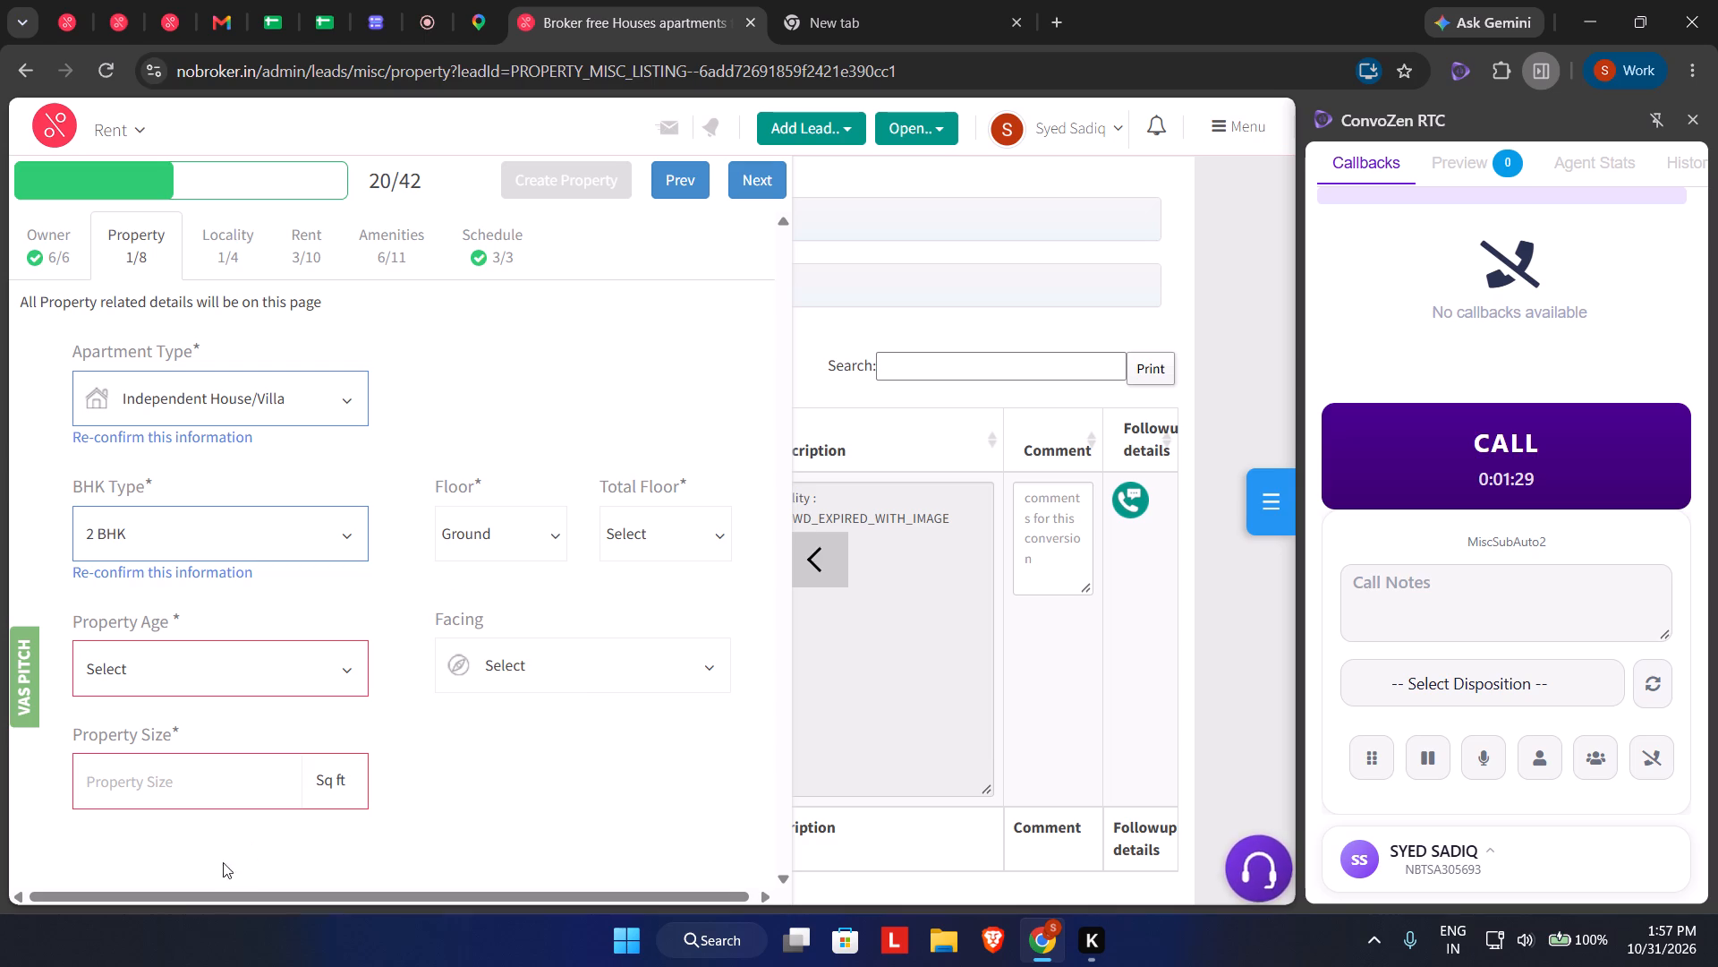
scroll(234, 810, "down", 2)
left_click(661, 551)
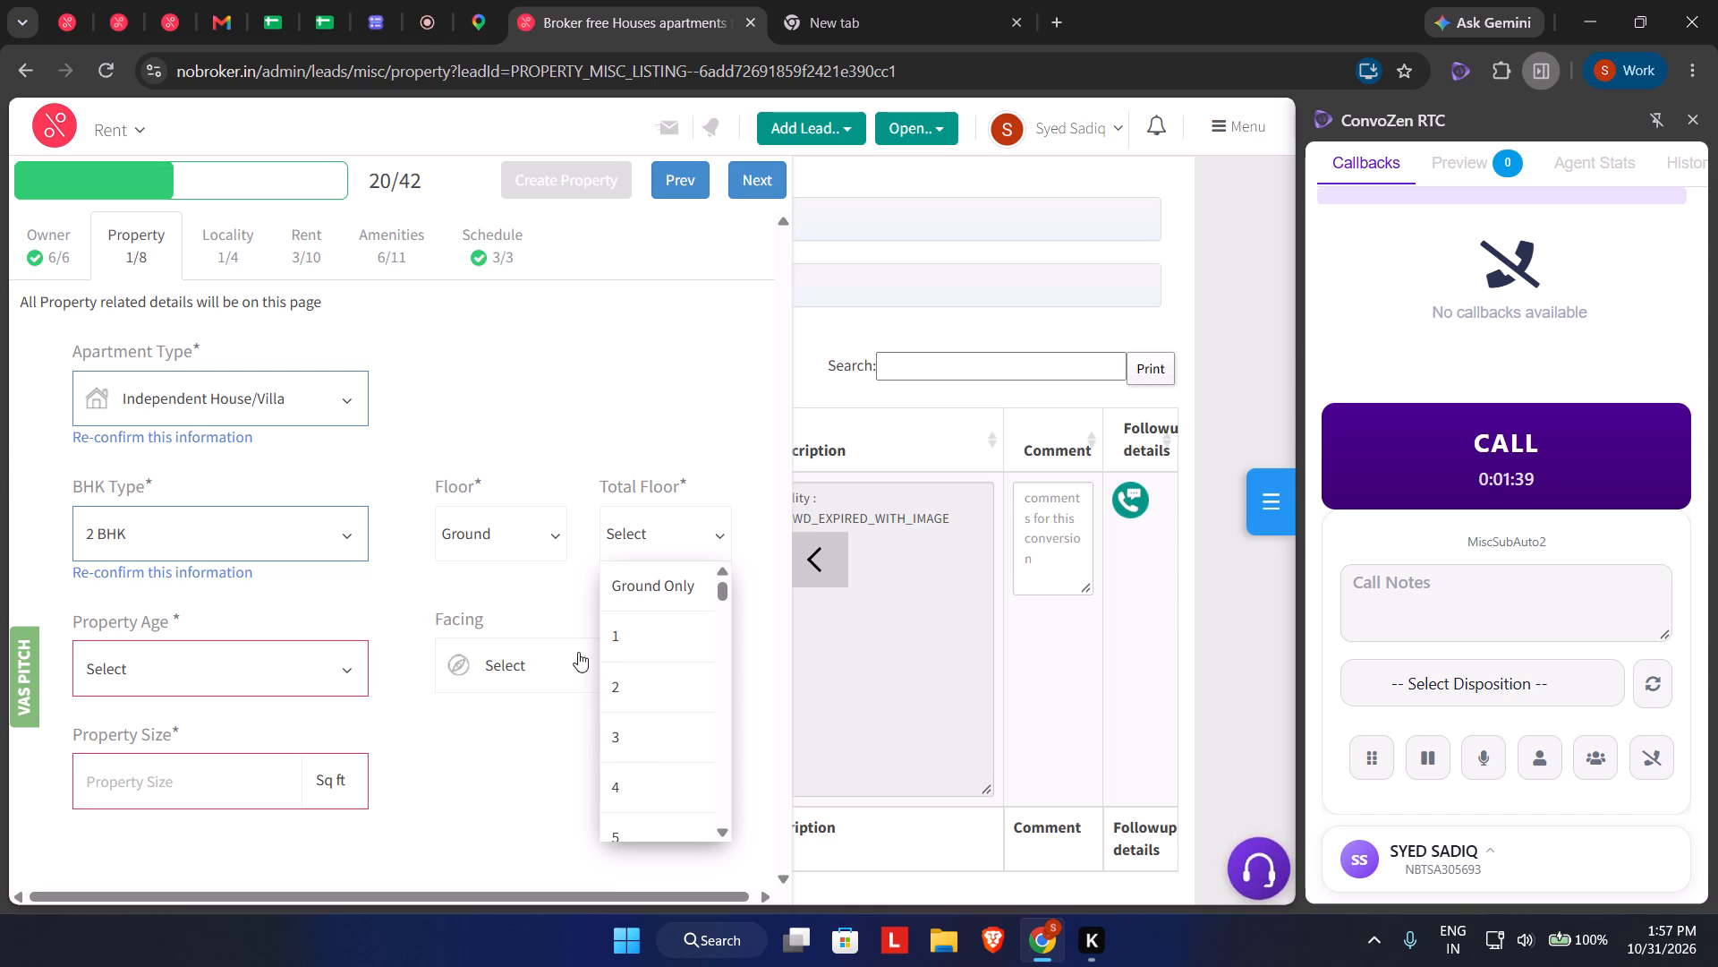
left_click(627, 735)
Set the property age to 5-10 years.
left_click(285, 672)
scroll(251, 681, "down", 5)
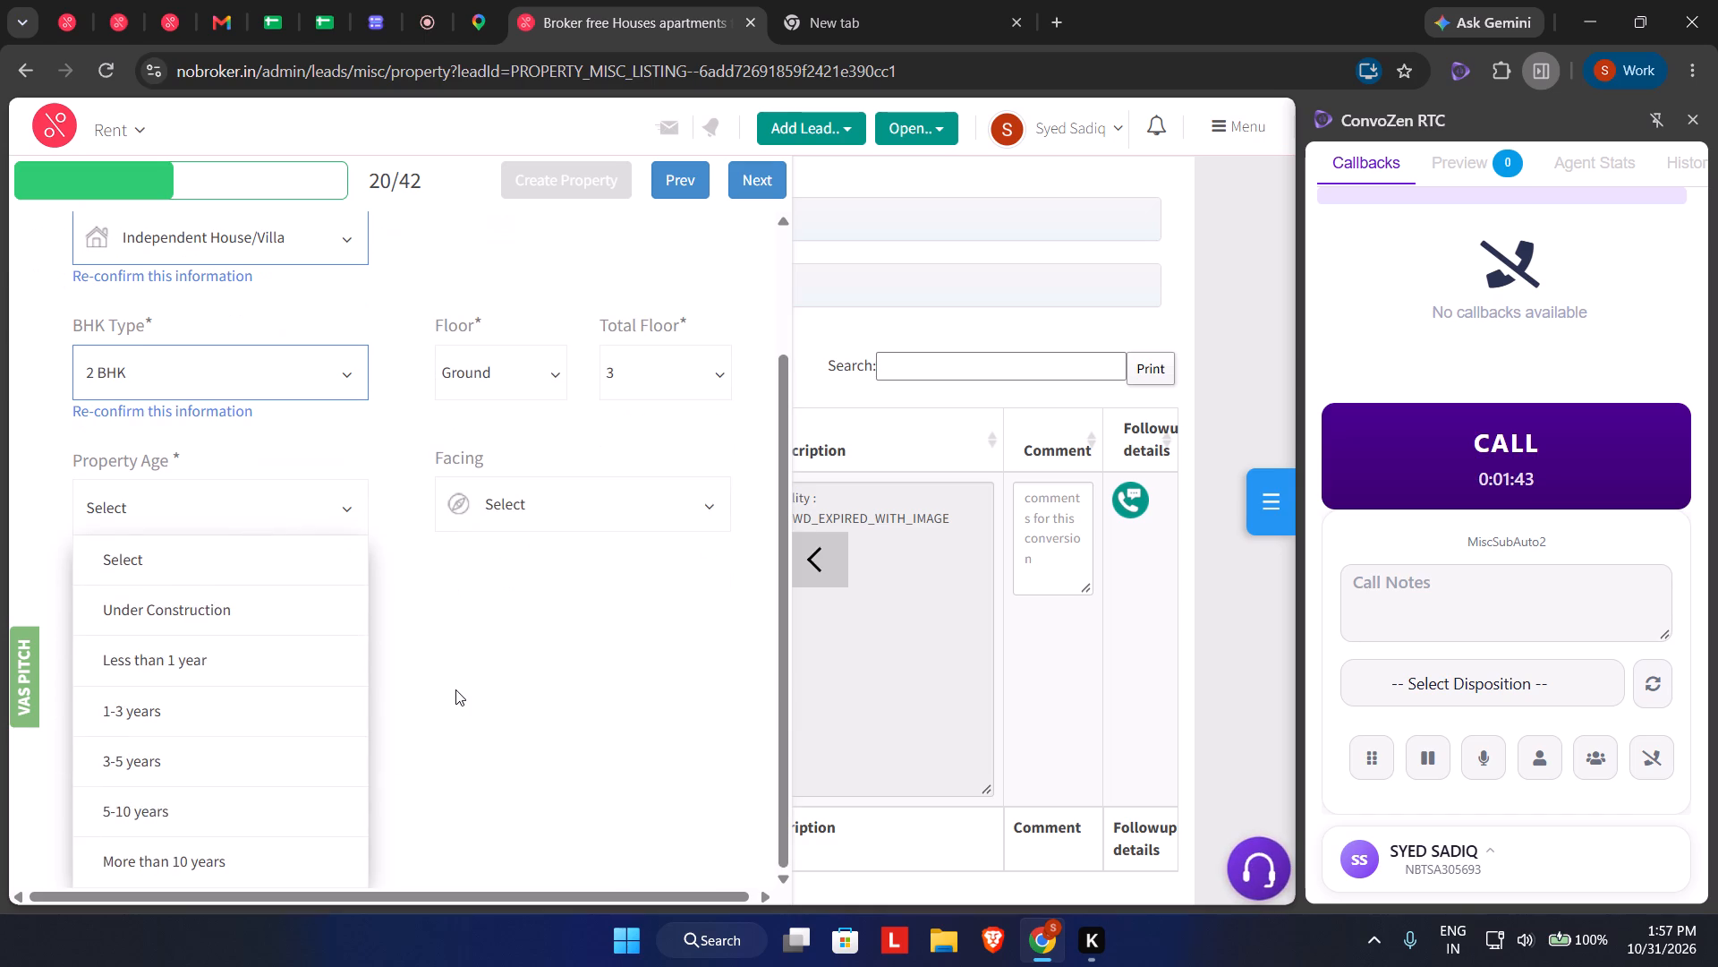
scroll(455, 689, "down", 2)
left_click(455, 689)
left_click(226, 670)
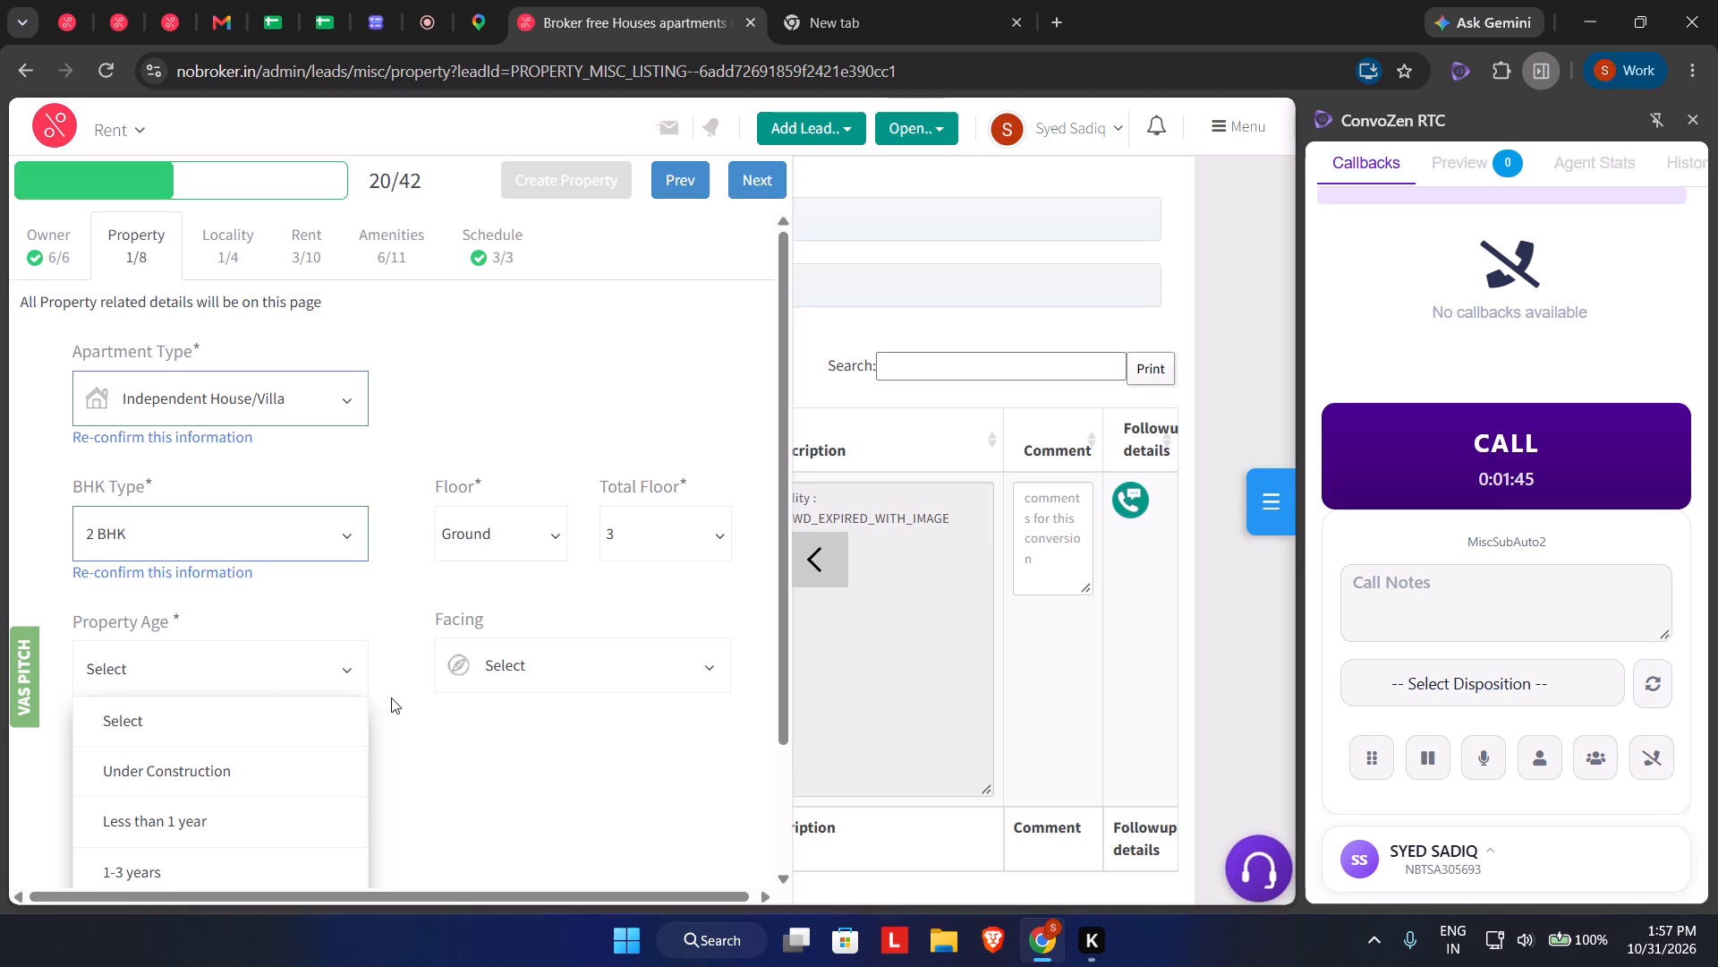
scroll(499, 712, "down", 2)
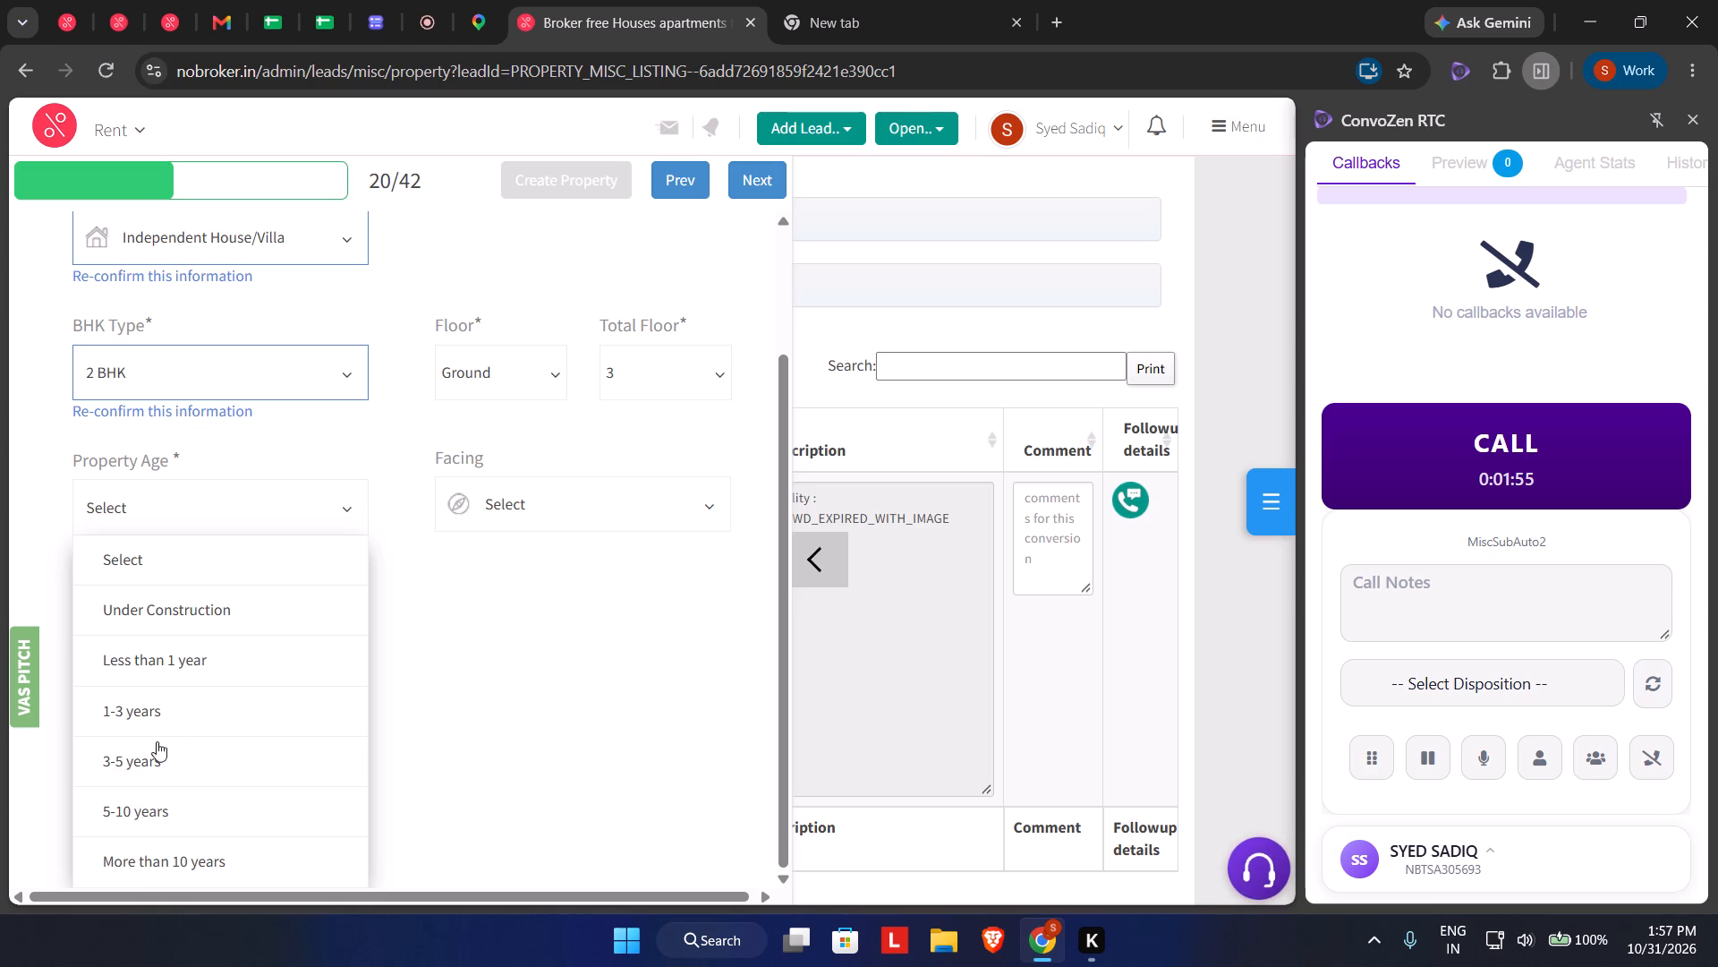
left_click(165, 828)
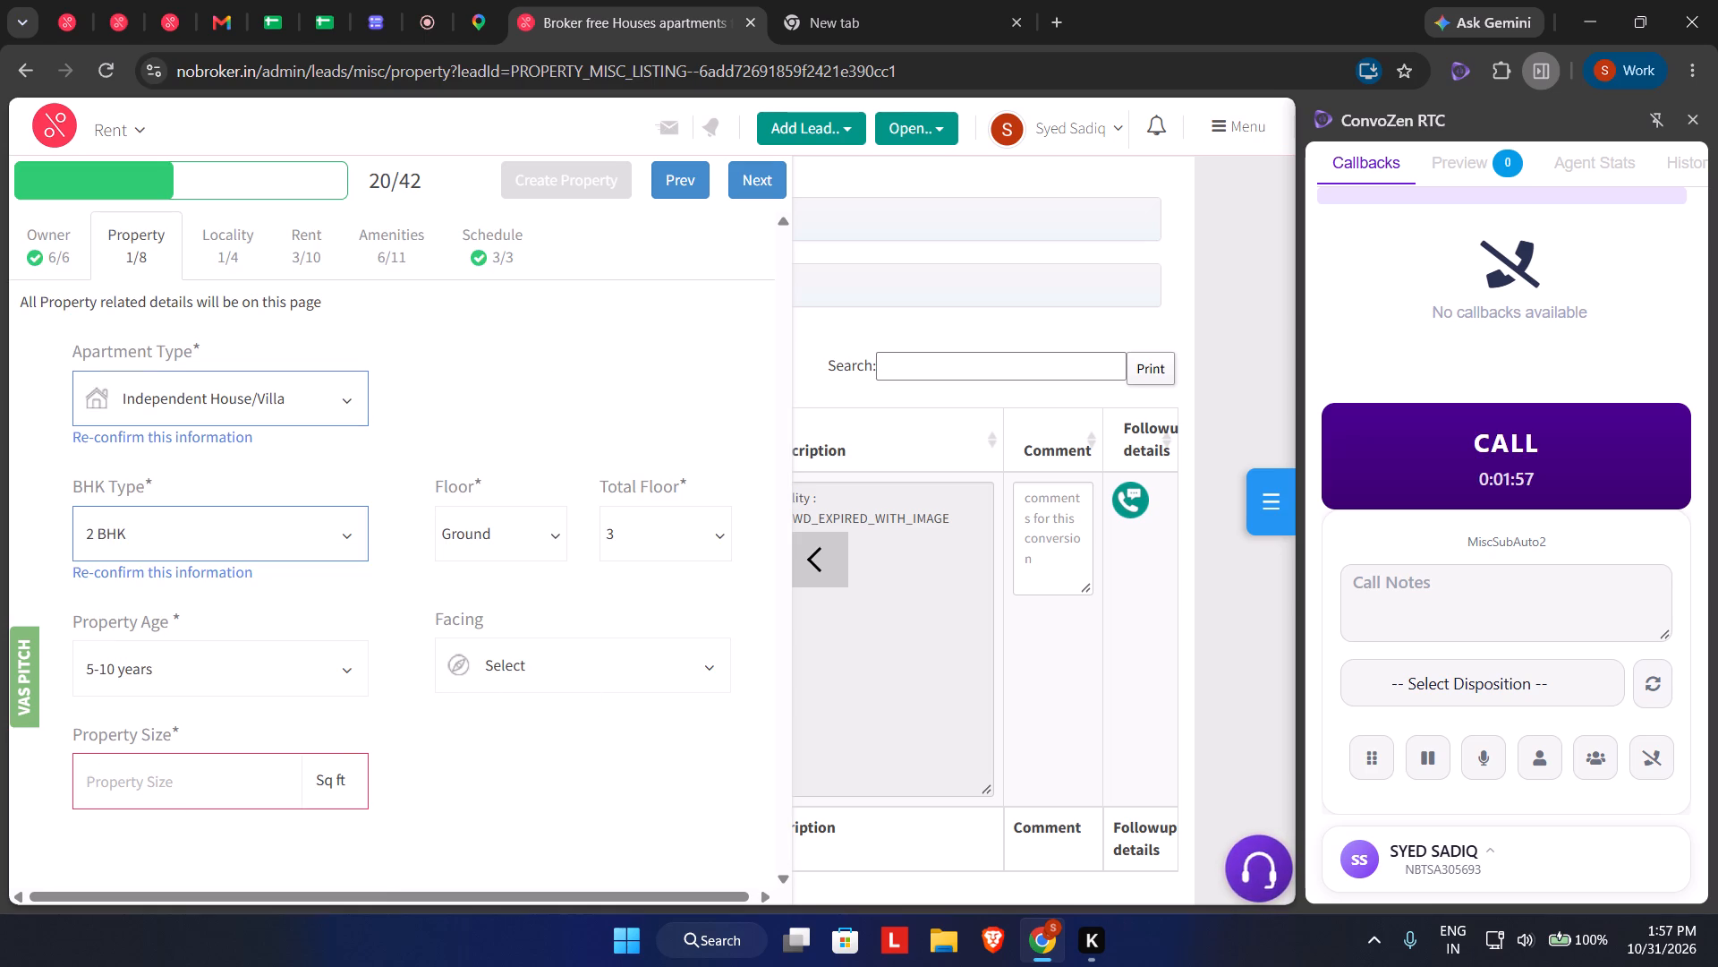
Change the property age to Less than 1 year.
left_click(238, 673)
left_click(166, 810)
scroll(361, 709, "down", 2)
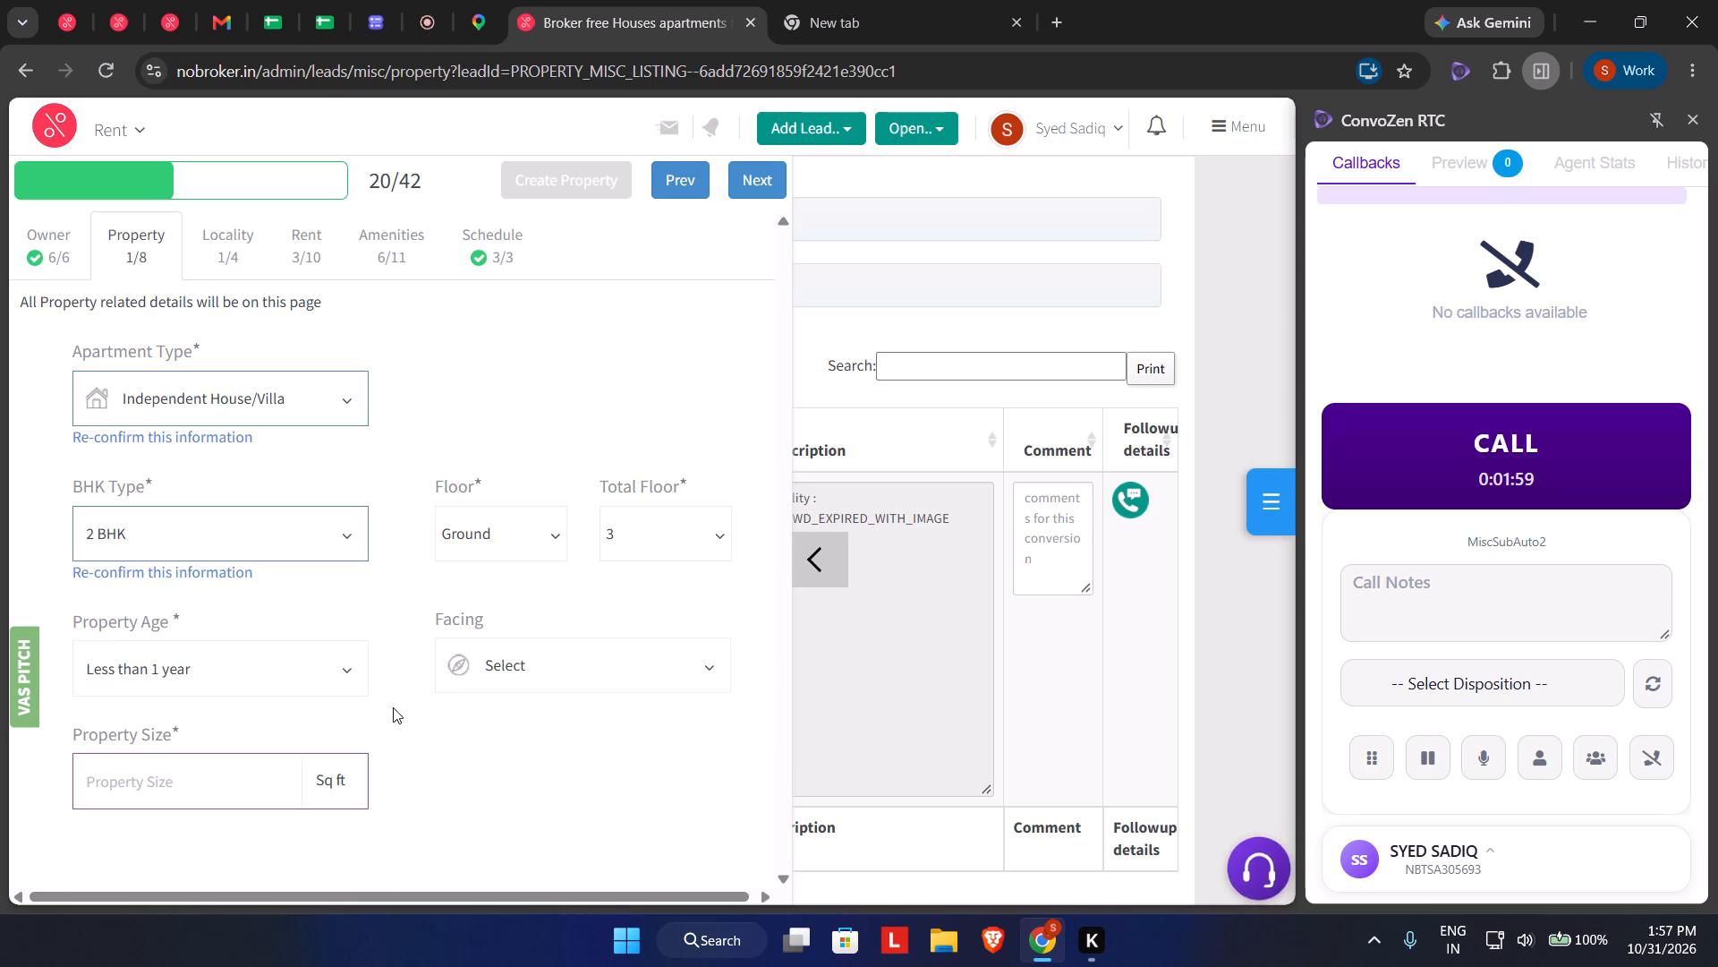
left_click(252, 660)
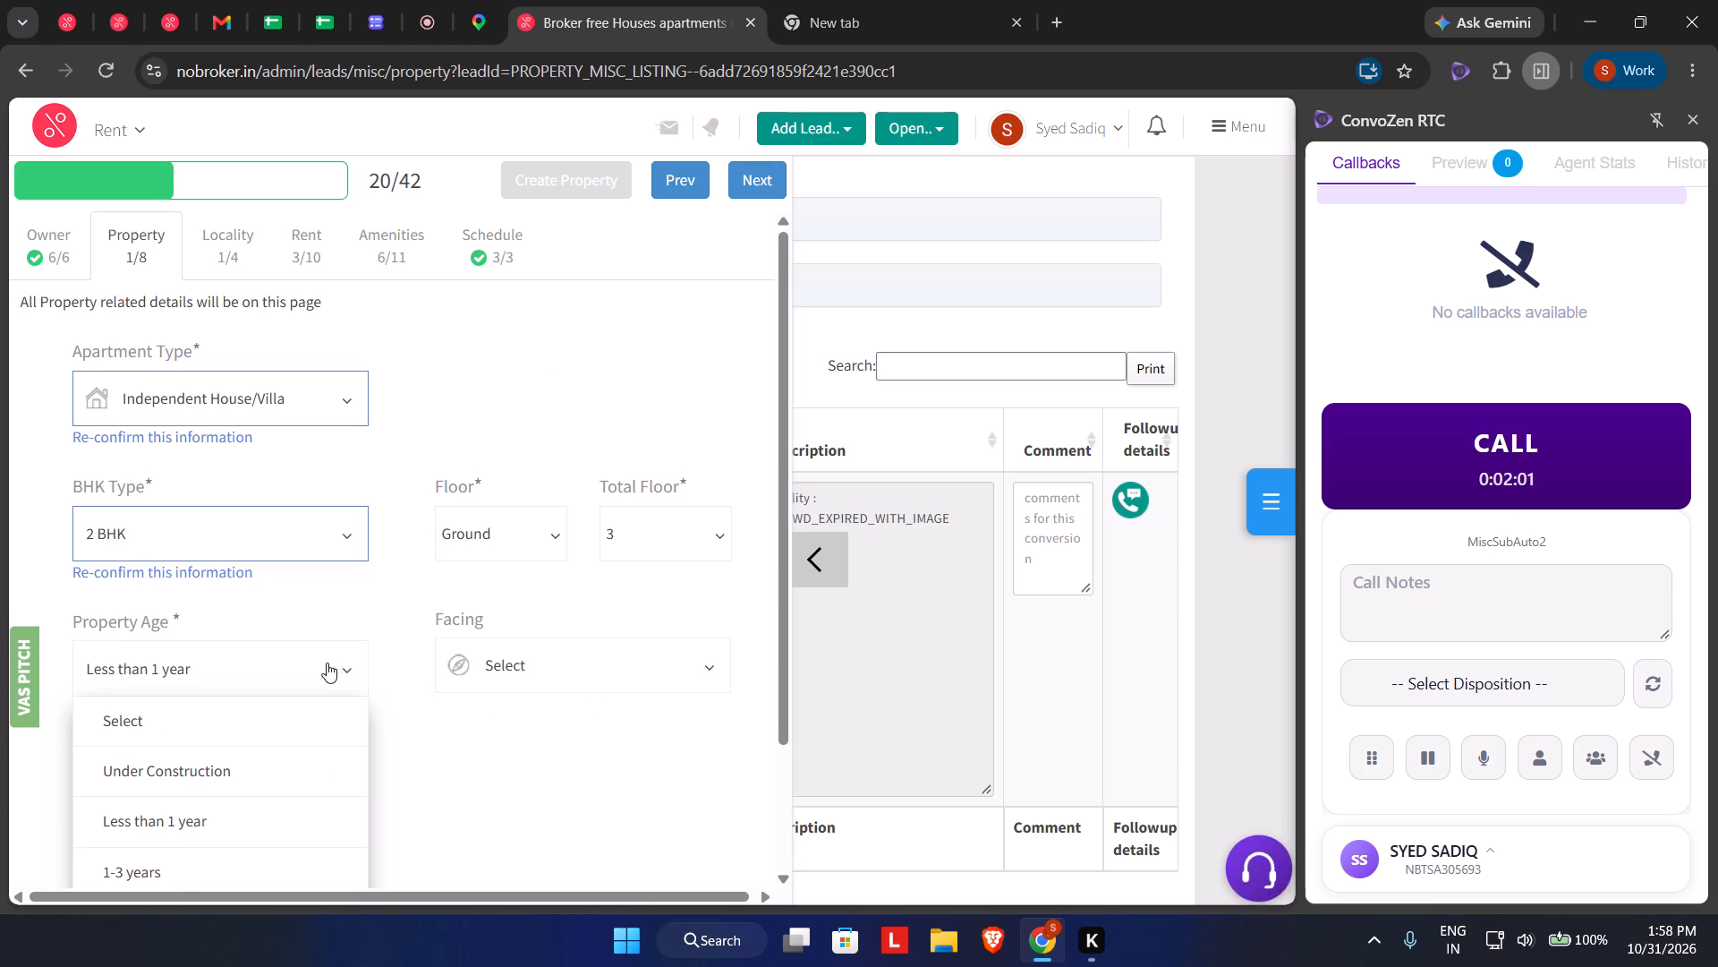
left_click(254, 654)
left_click(531, 756)
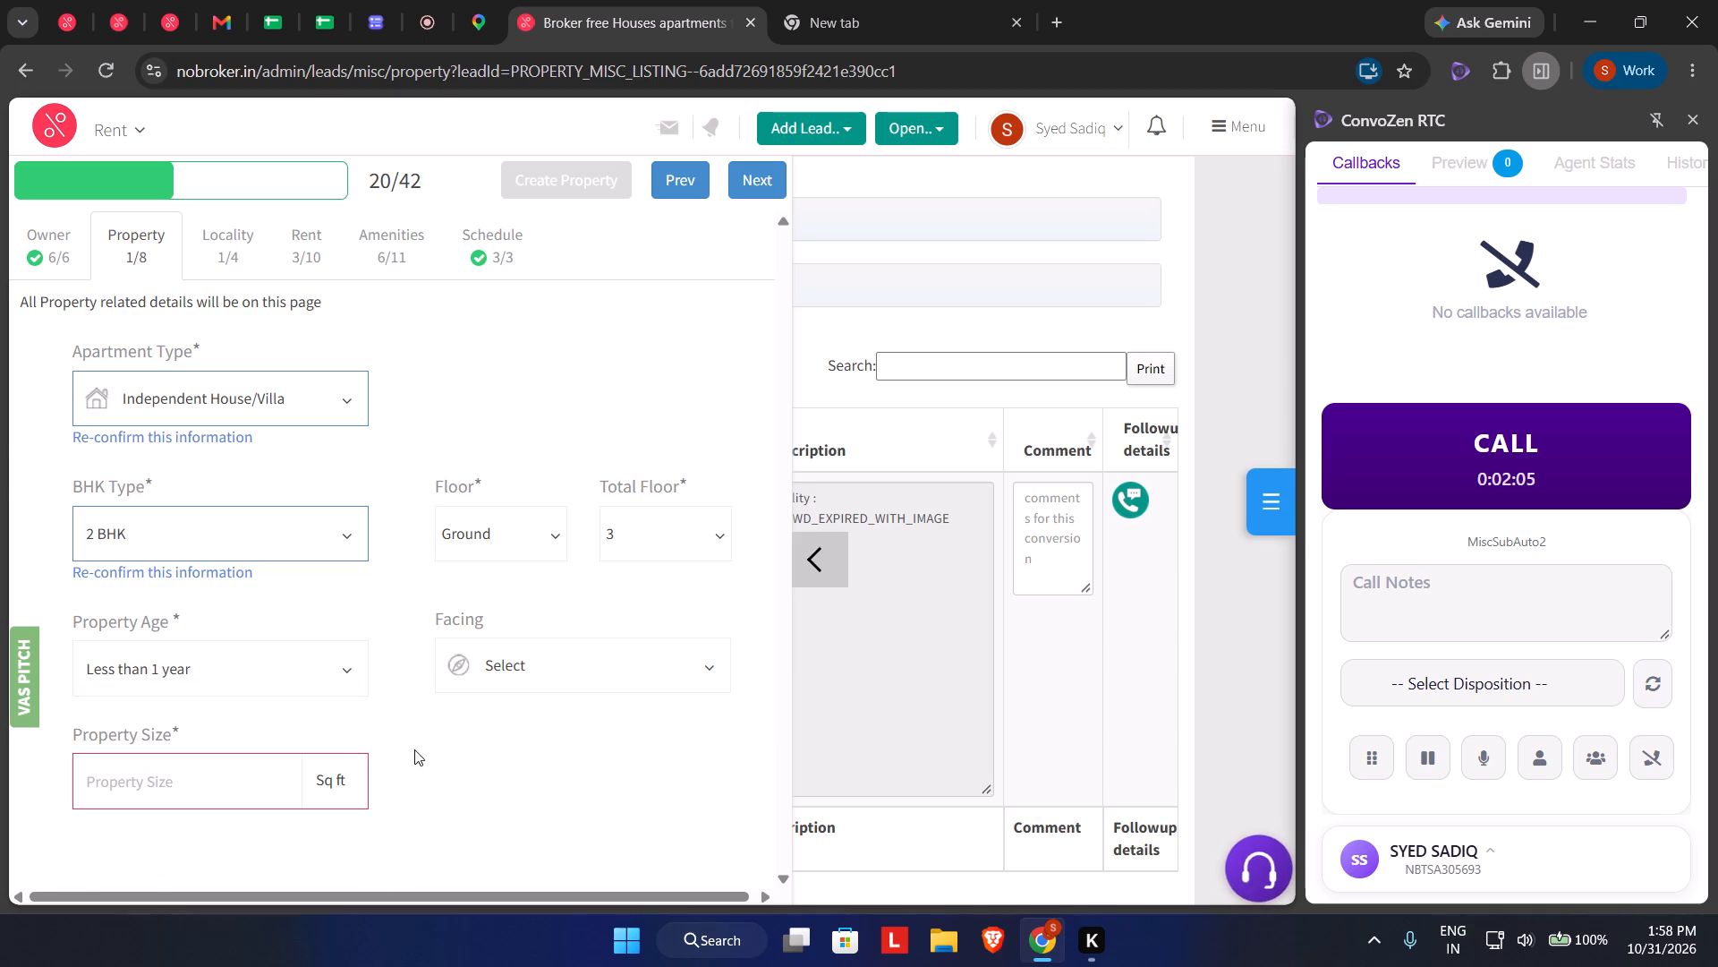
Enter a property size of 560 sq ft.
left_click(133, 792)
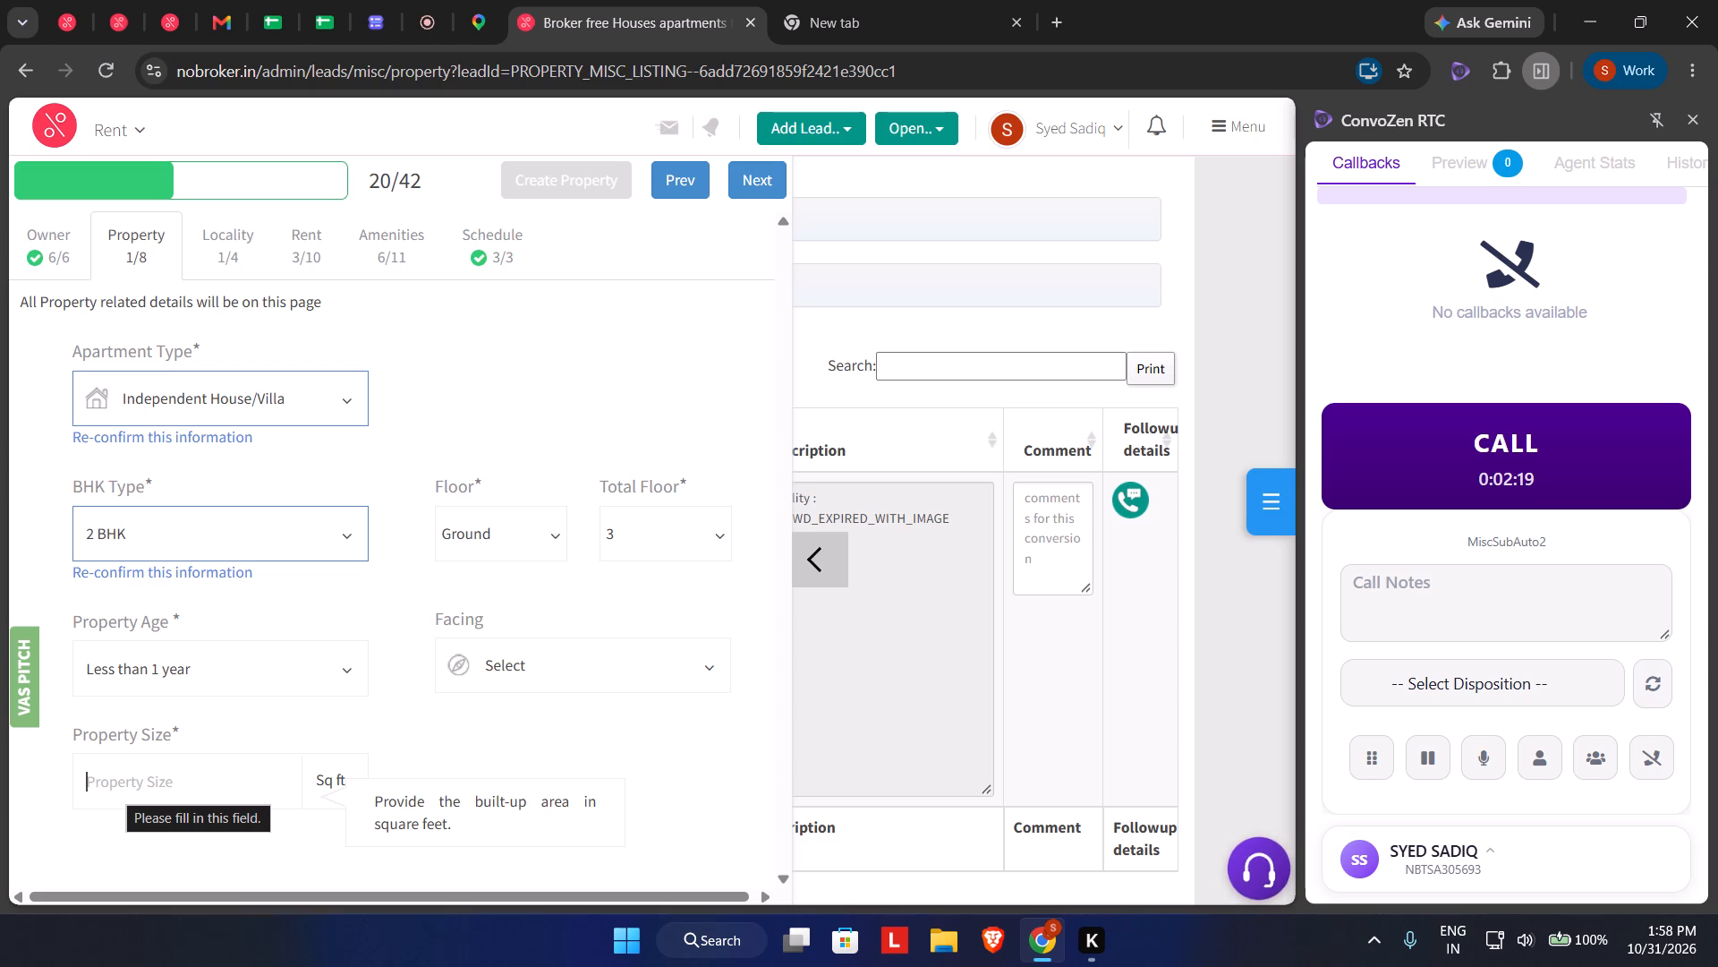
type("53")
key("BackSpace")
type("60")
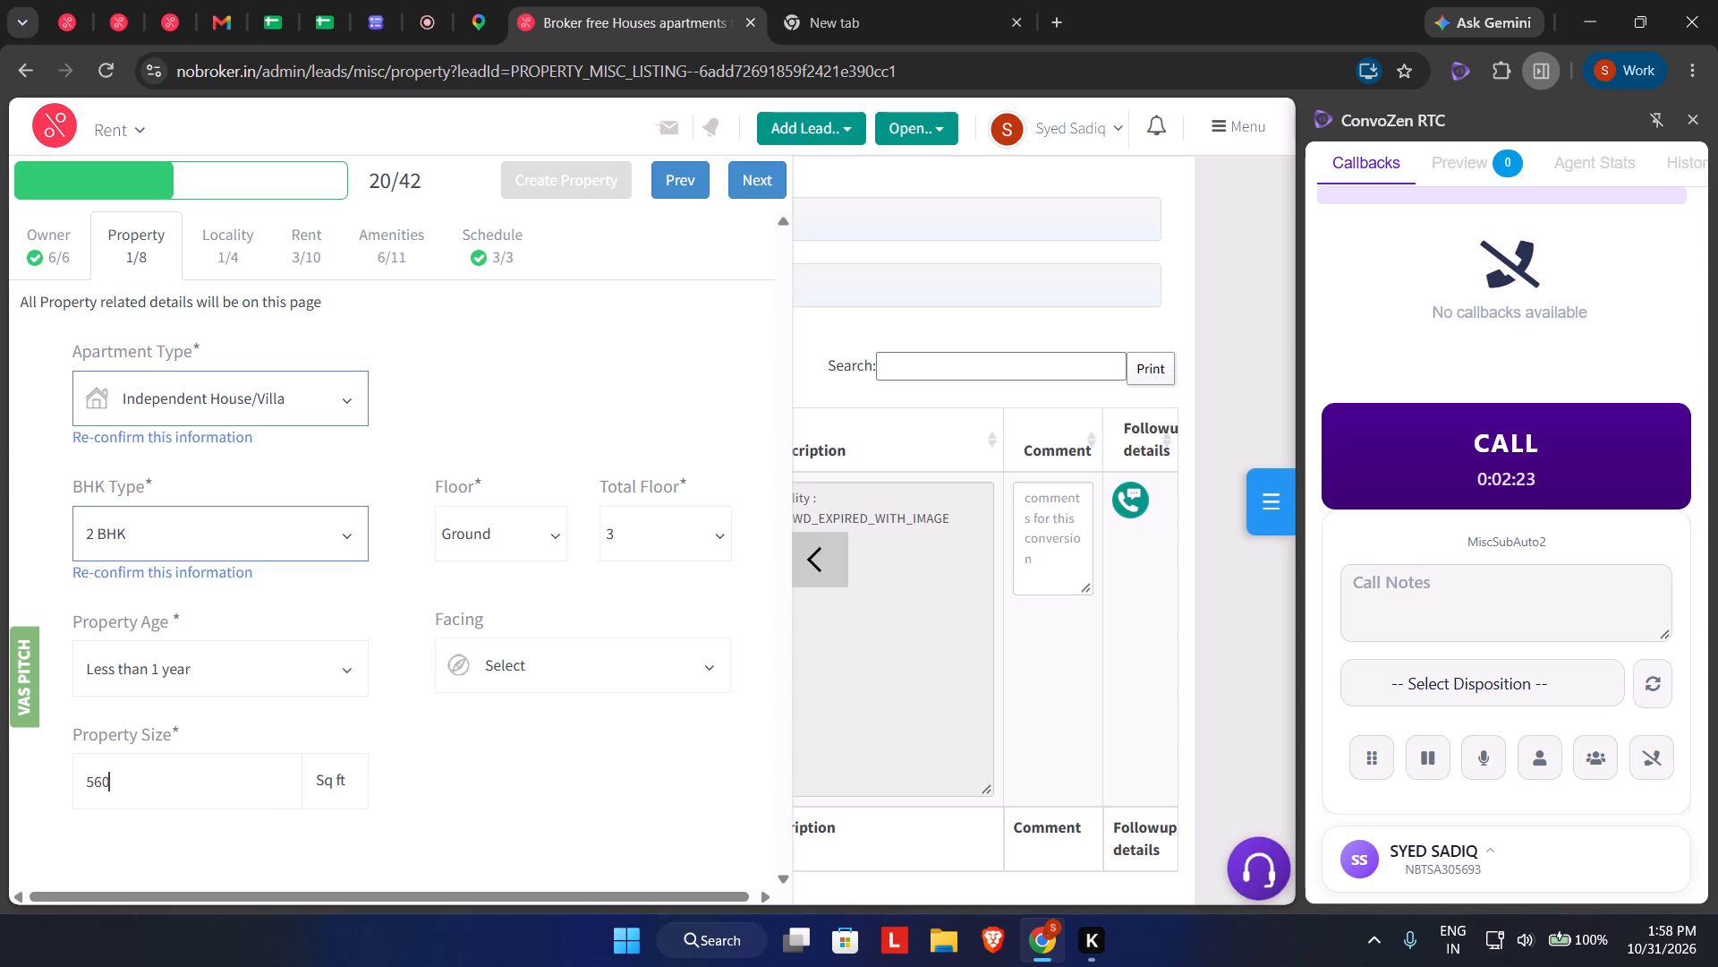
Return to the Property details and change the property size to 600 sq ft.
left_click(337, 243)
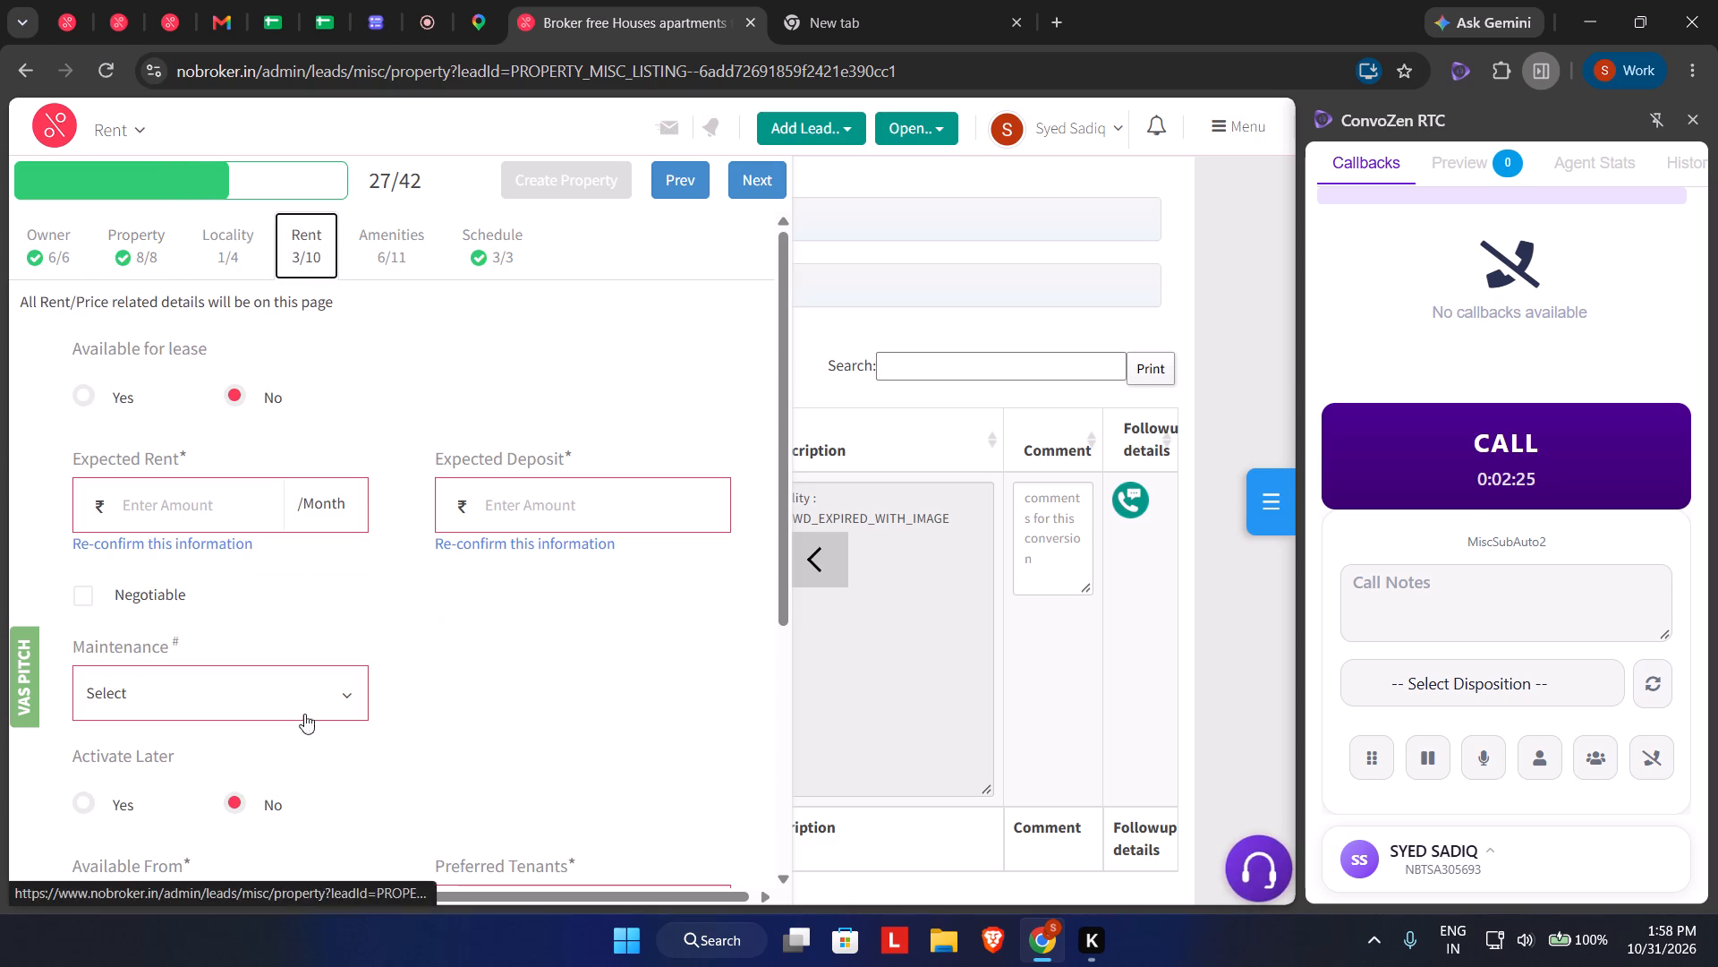
left_click(129, 211)
left_click(60, 260)
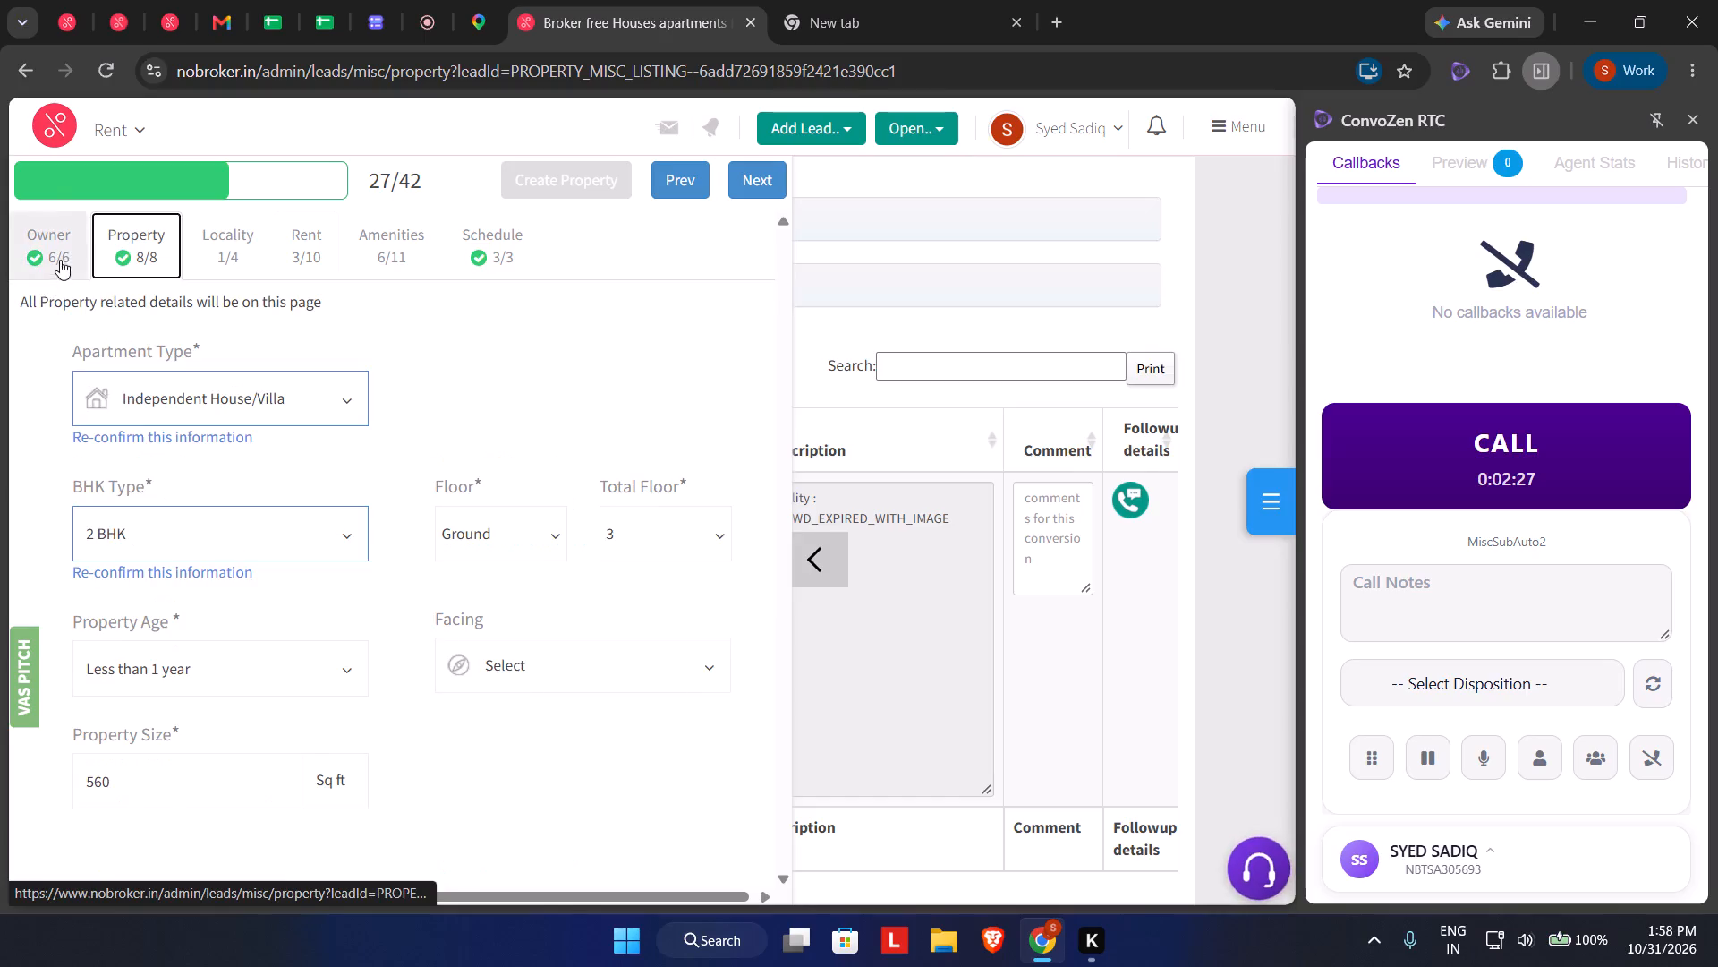
left_click(160, 252)
left_click_drag(95, 784, 93, 787)
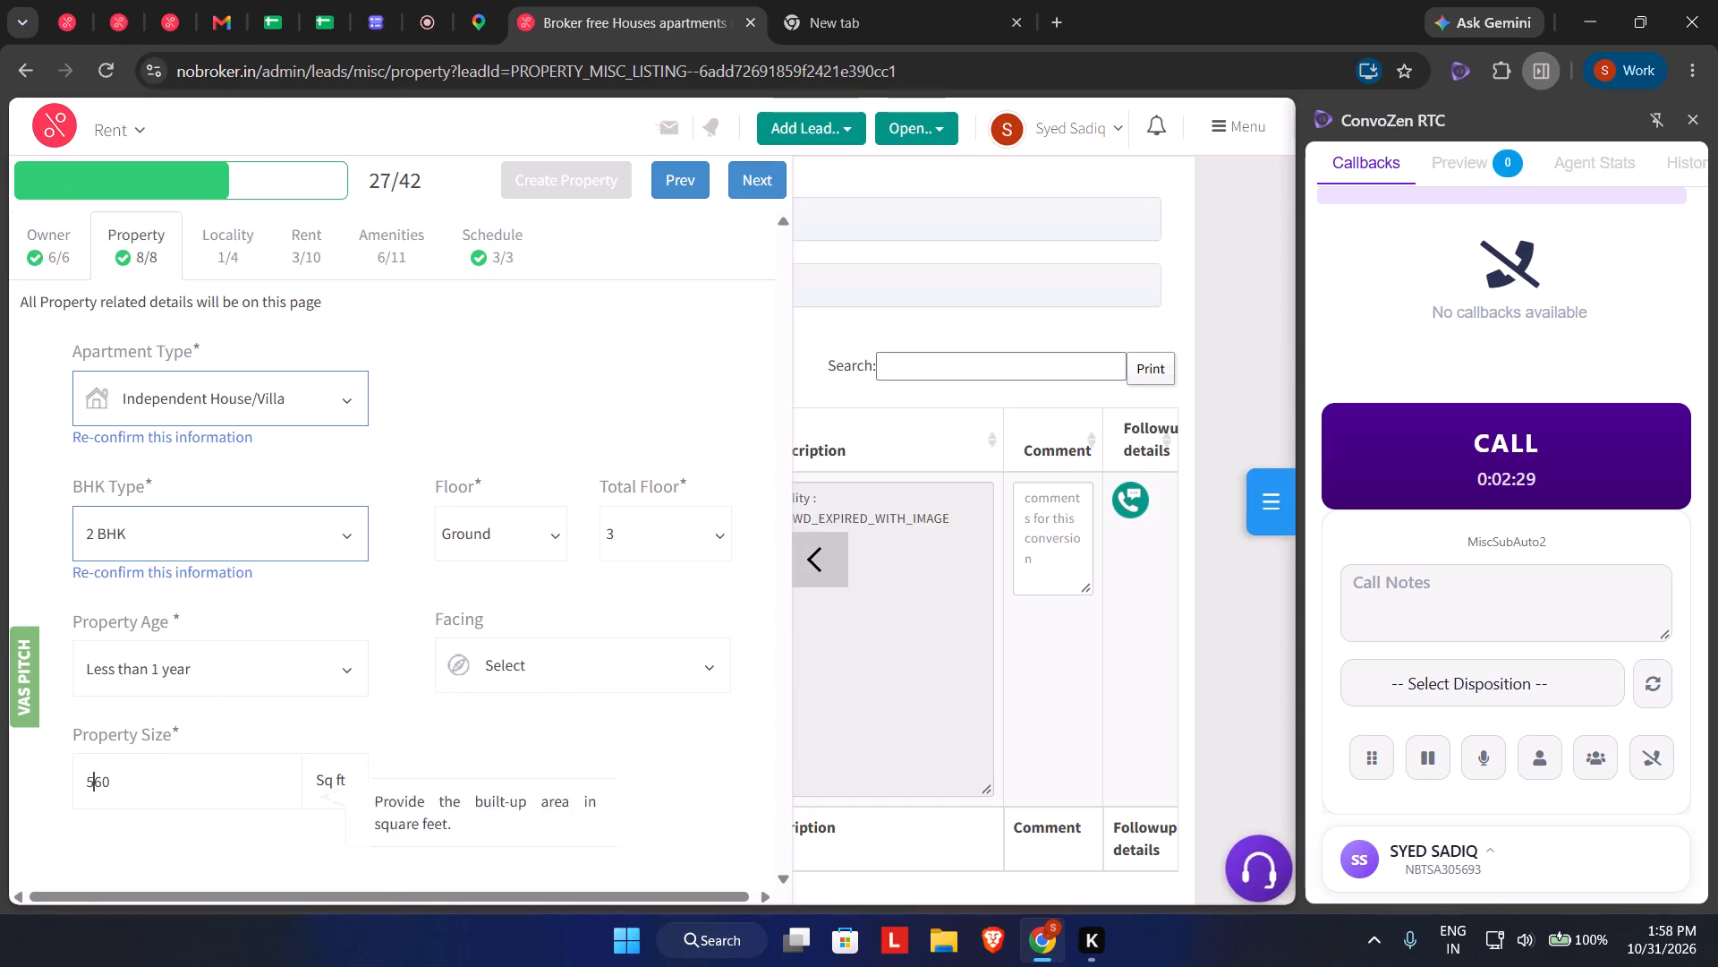
left_click_drag(93, 787, 14, 795)
key("BackSpace")
key("Right")
key("Right")
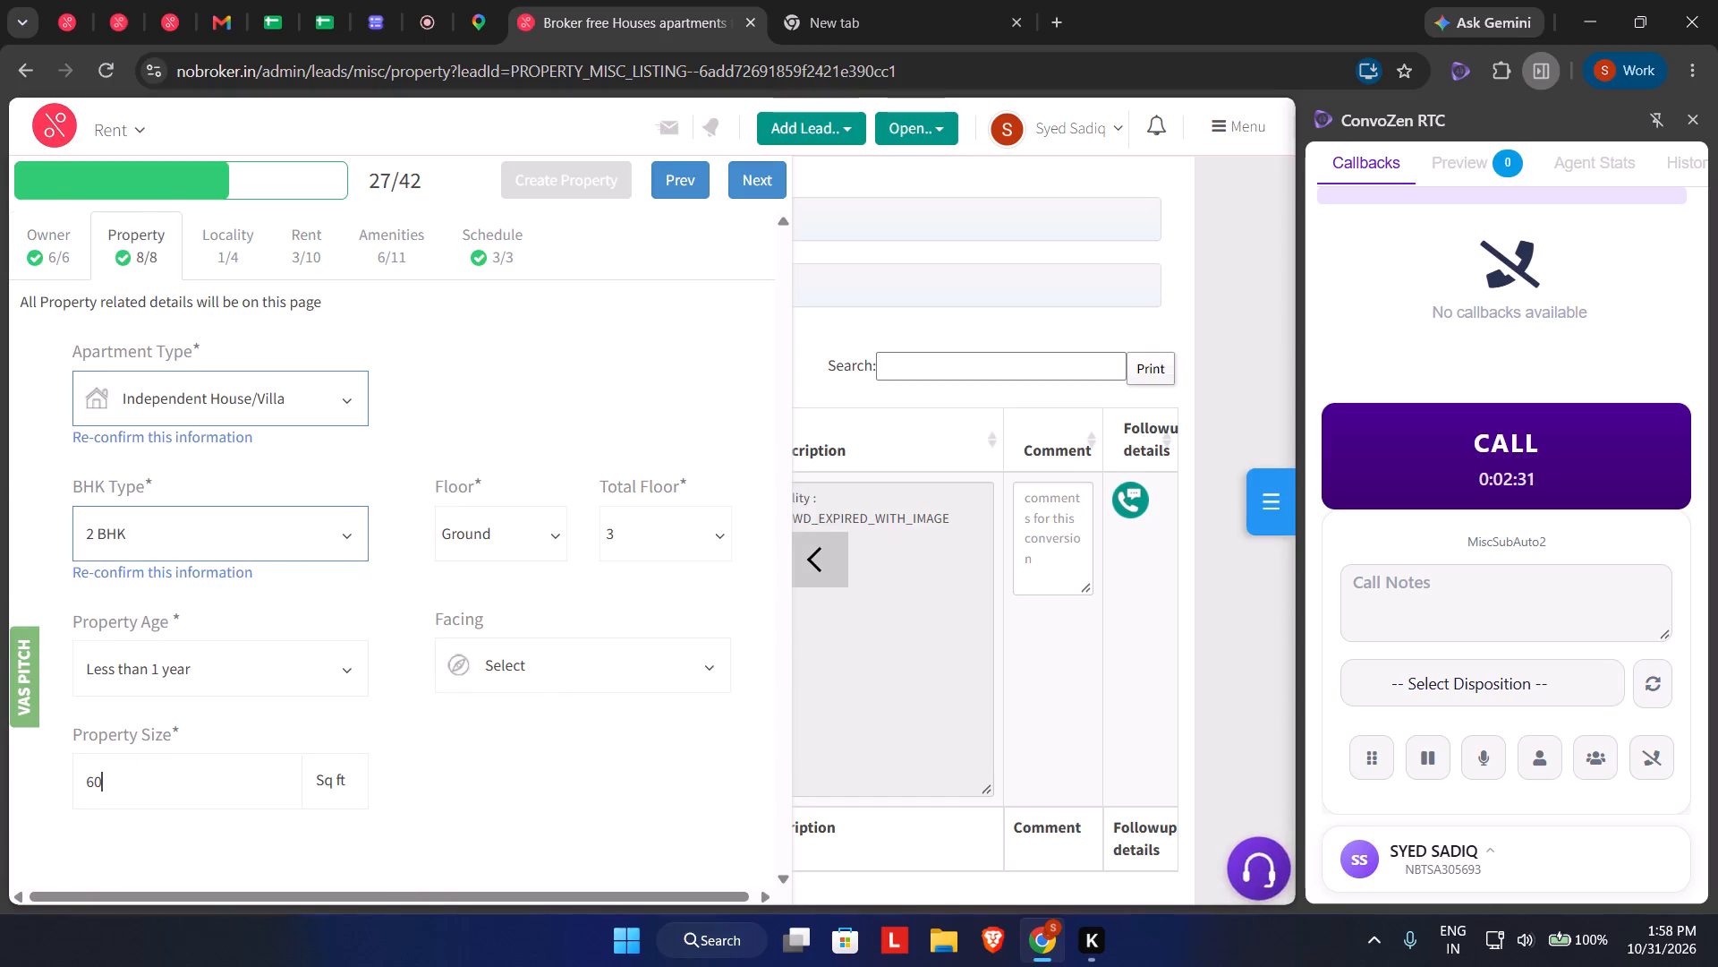
key("0")
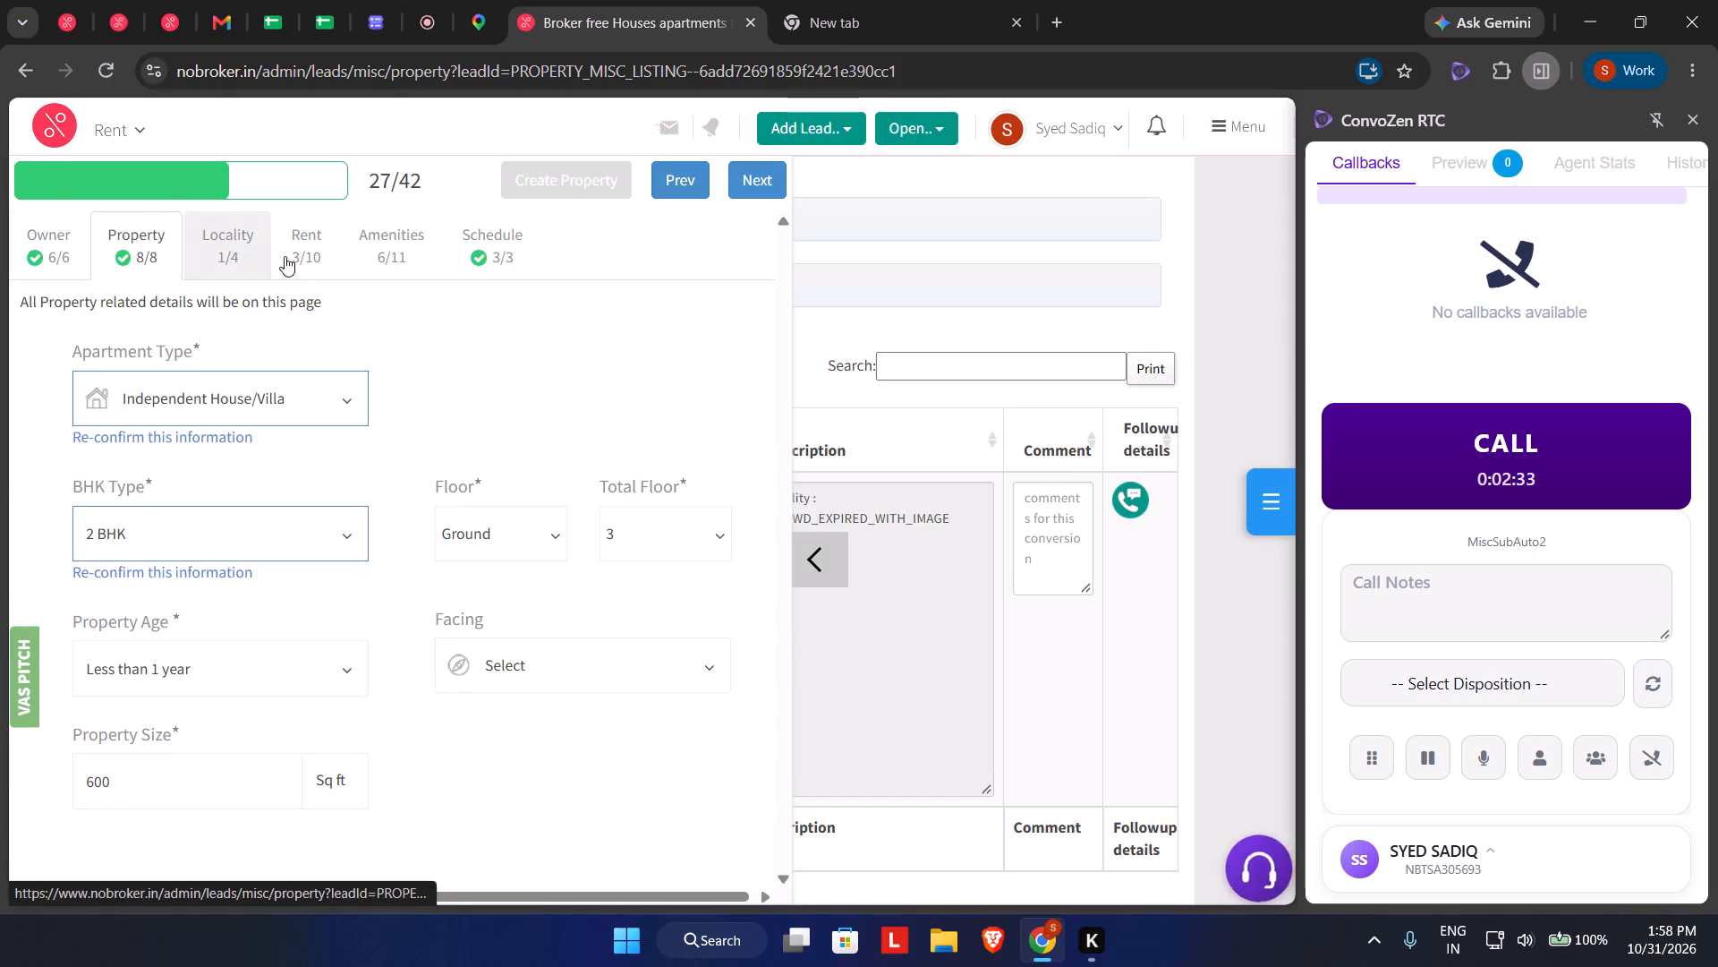
In the Rent details, enter an expected rent of 12000 per month and an expected deposit of 100000.
left_click(305, 258)
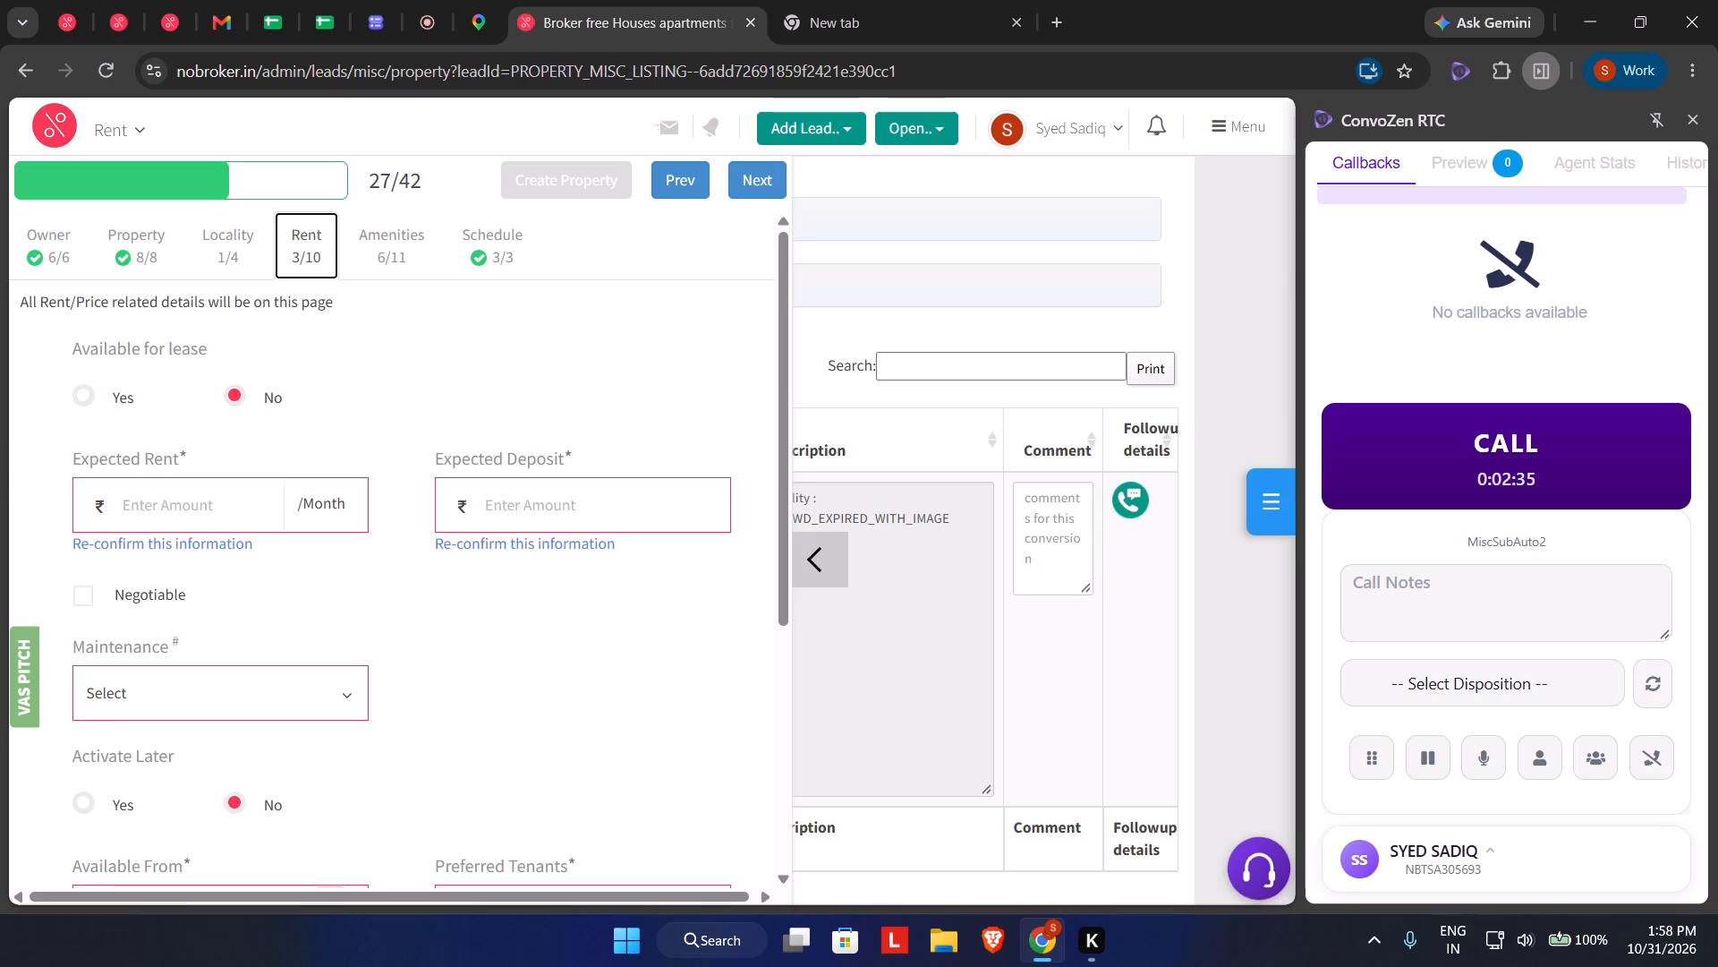
left_click(176, 515)
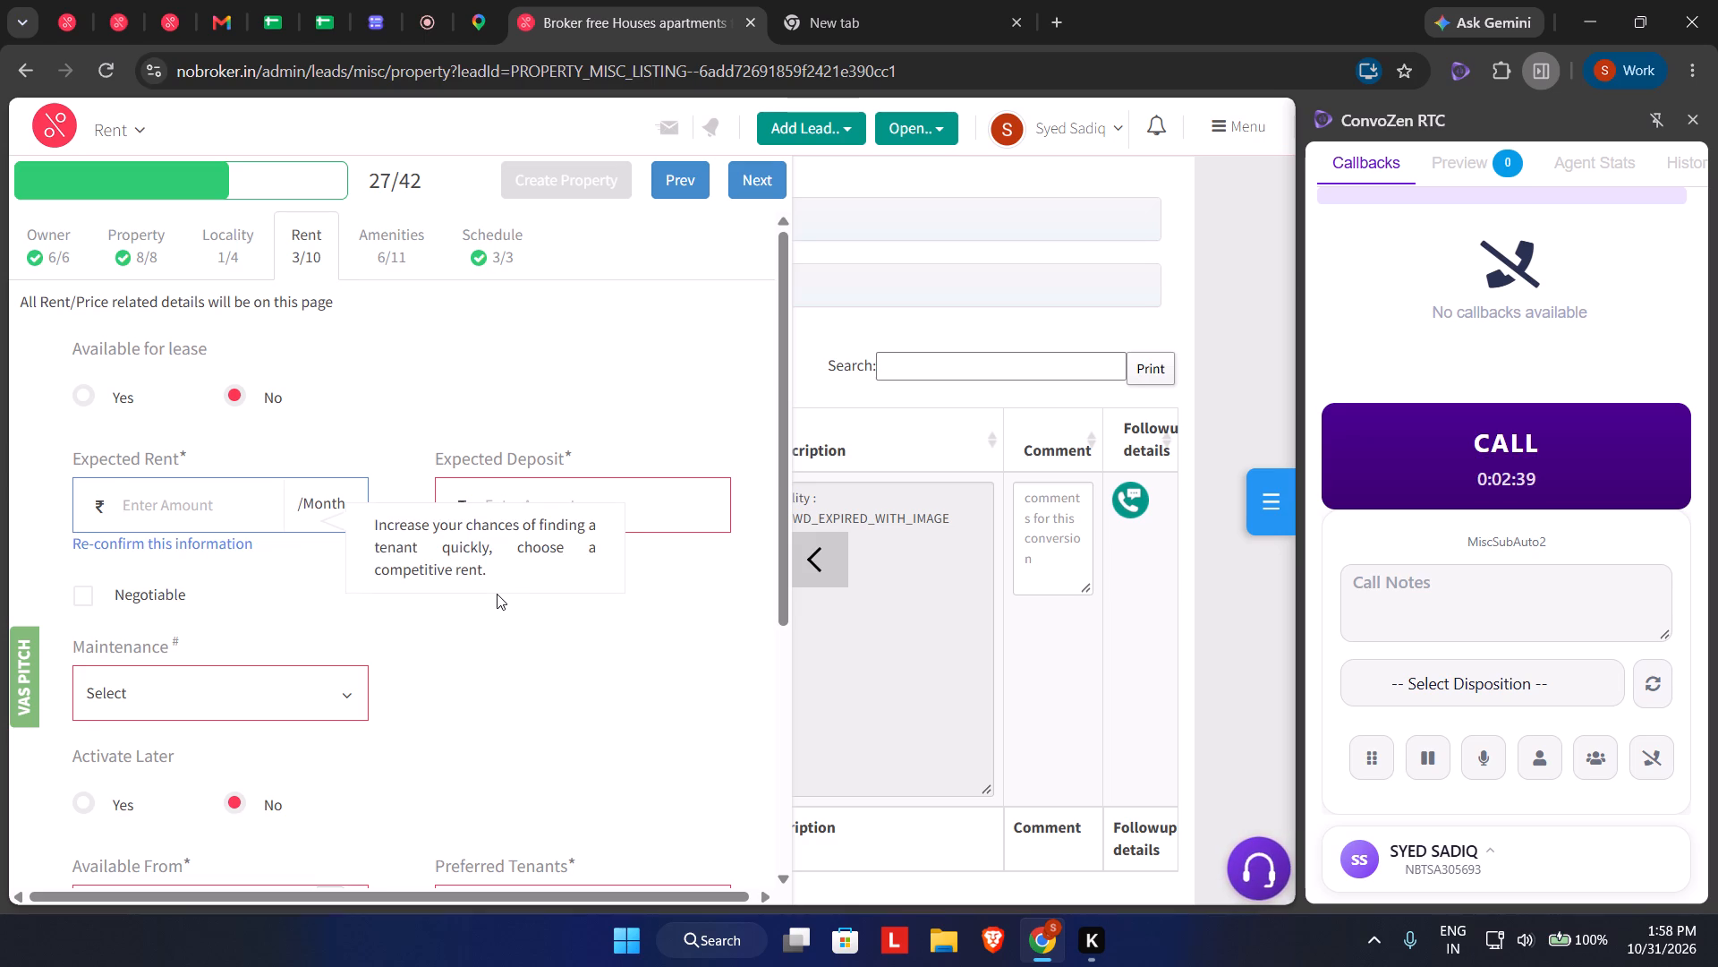
type("12000")
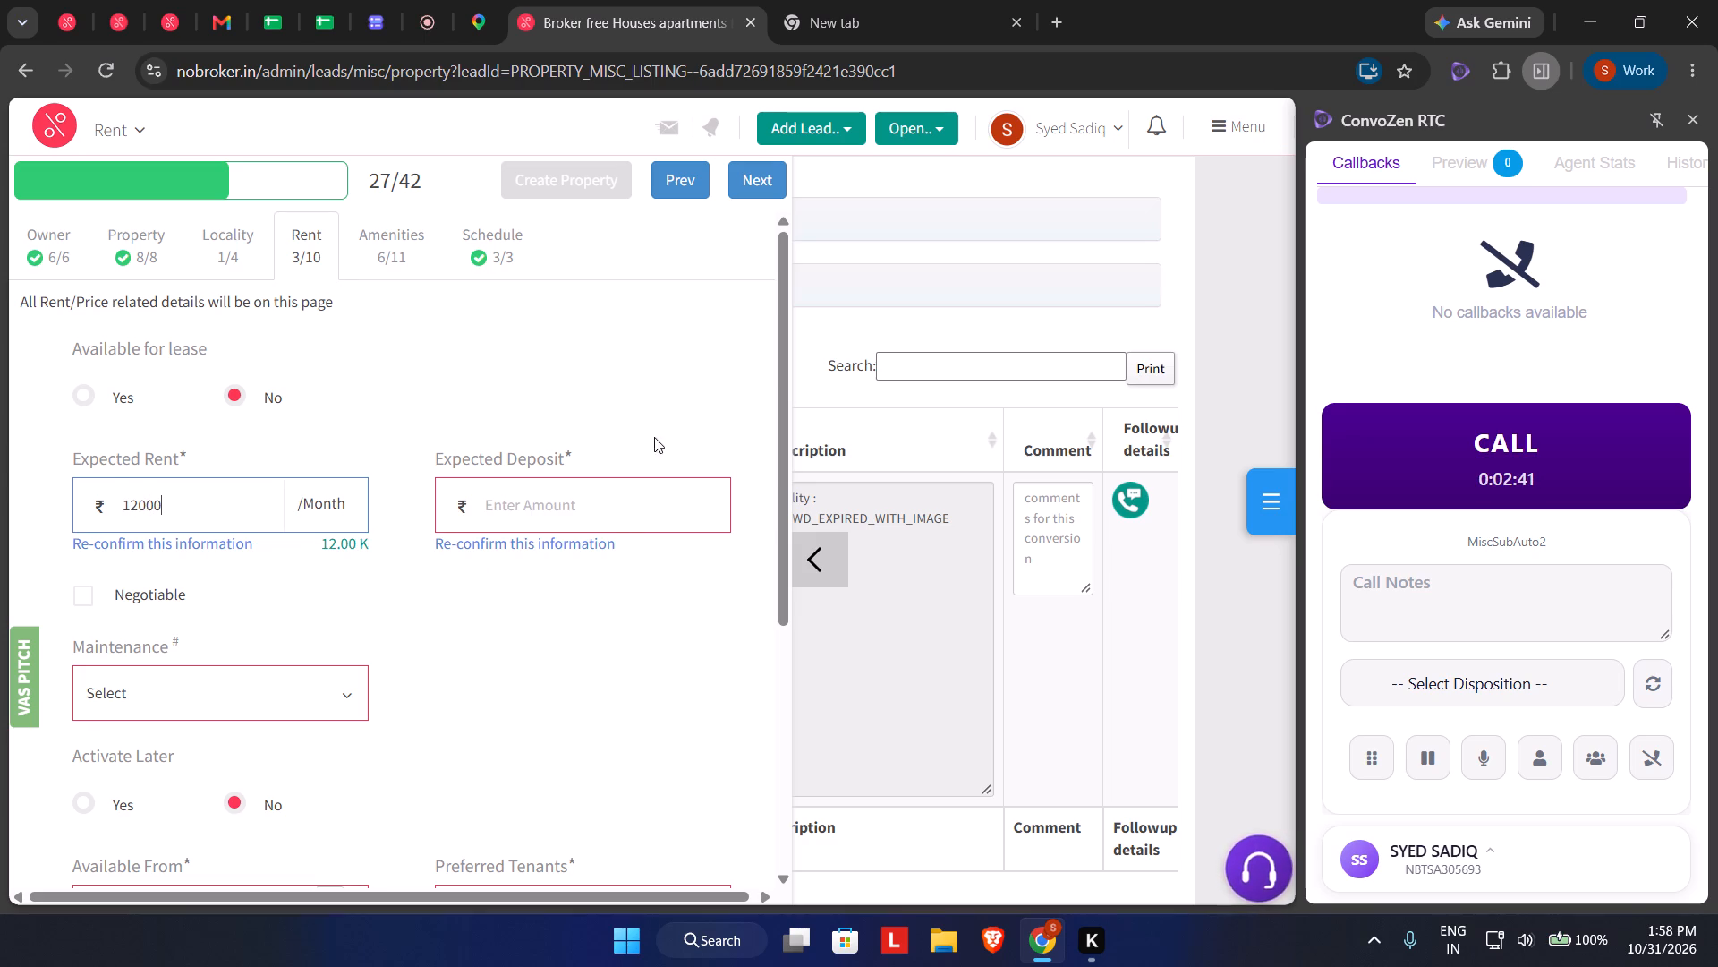
left_click(595, 499)
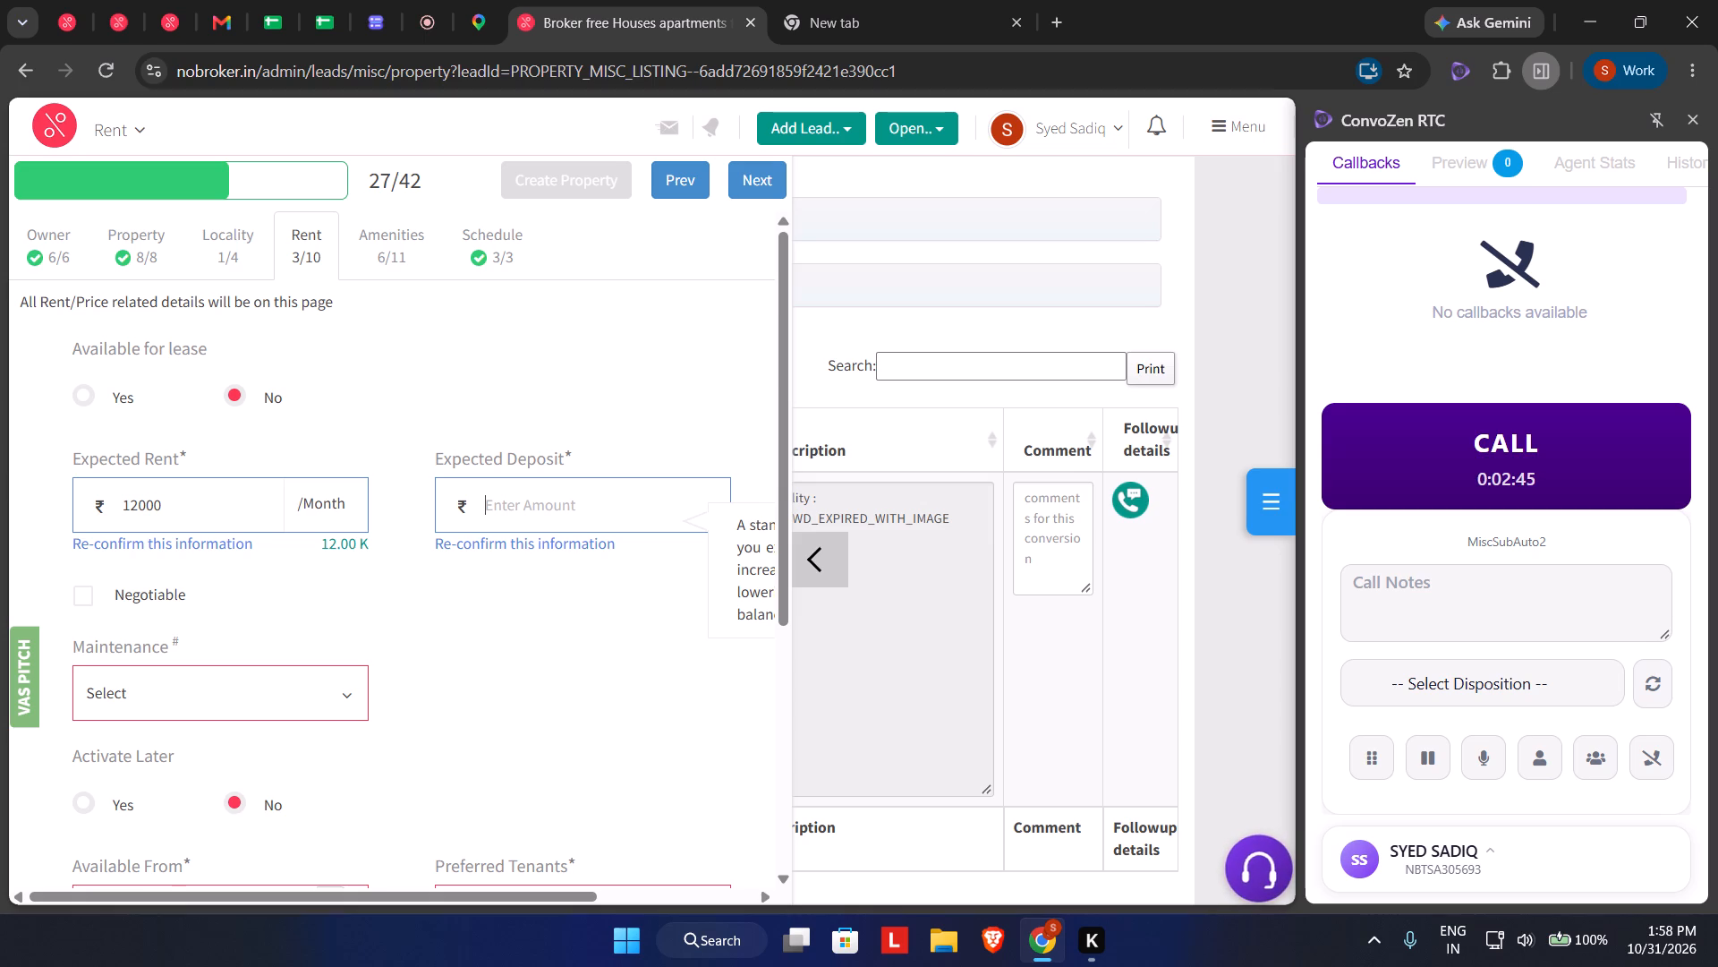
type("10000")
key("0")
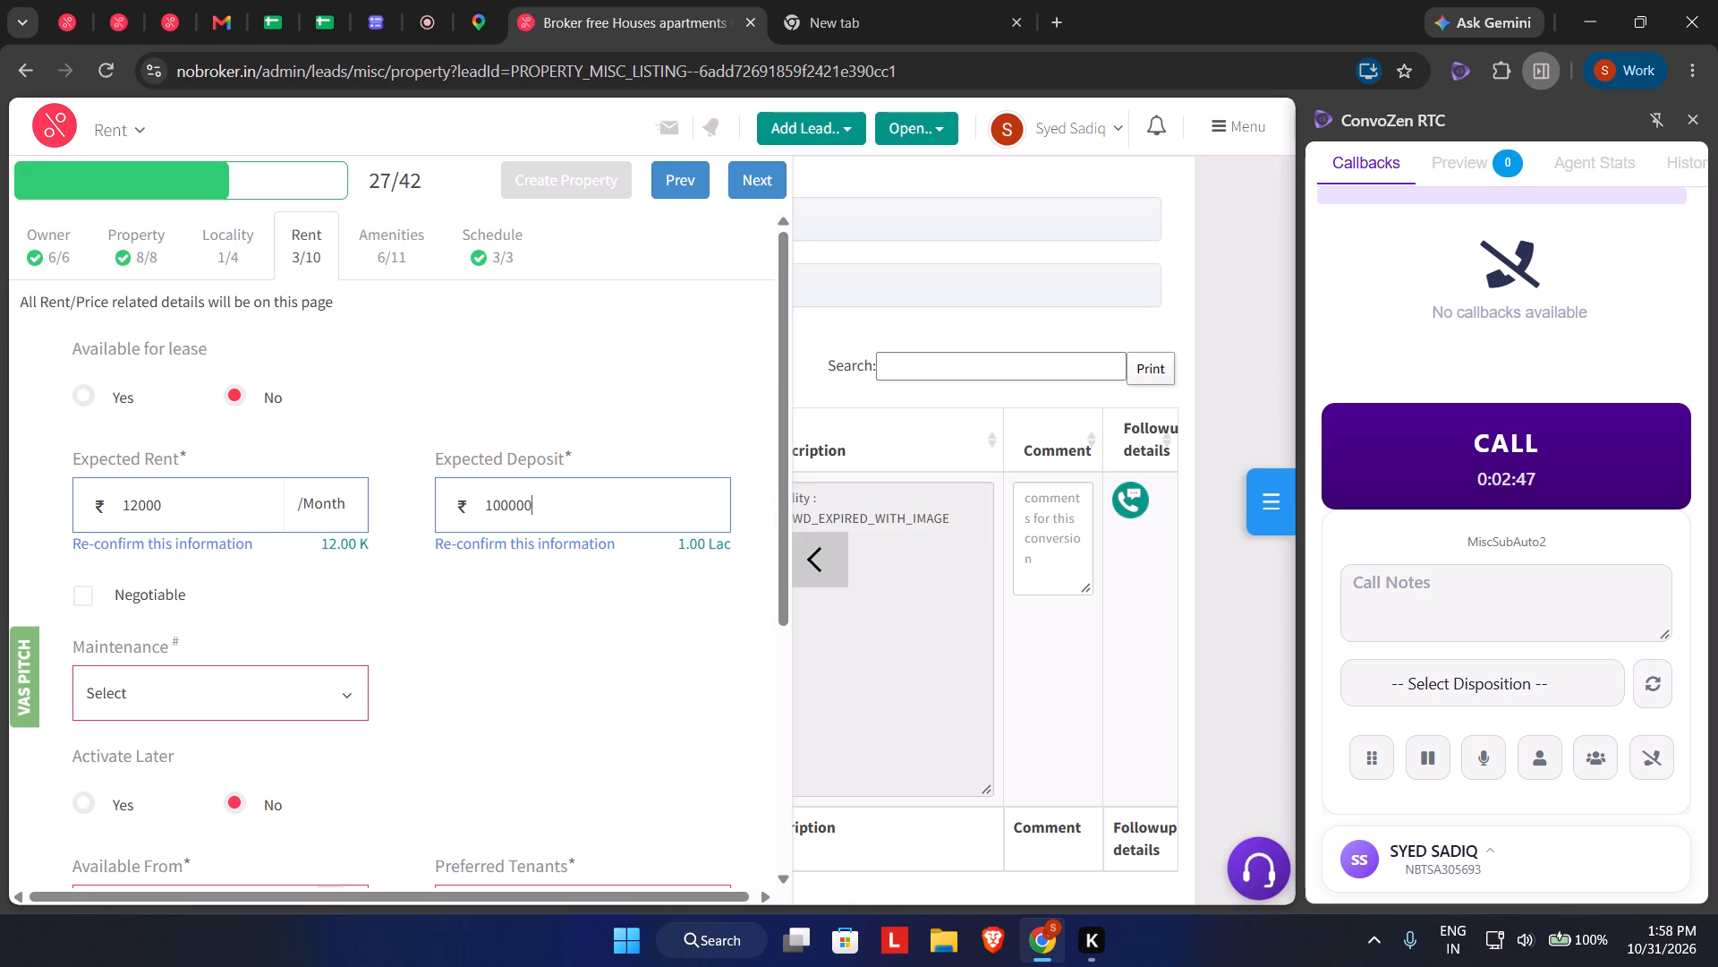
Set the maintenance to Maintenance Included.
scroll(477, 656, "down", 3)
left_click(289, 349)
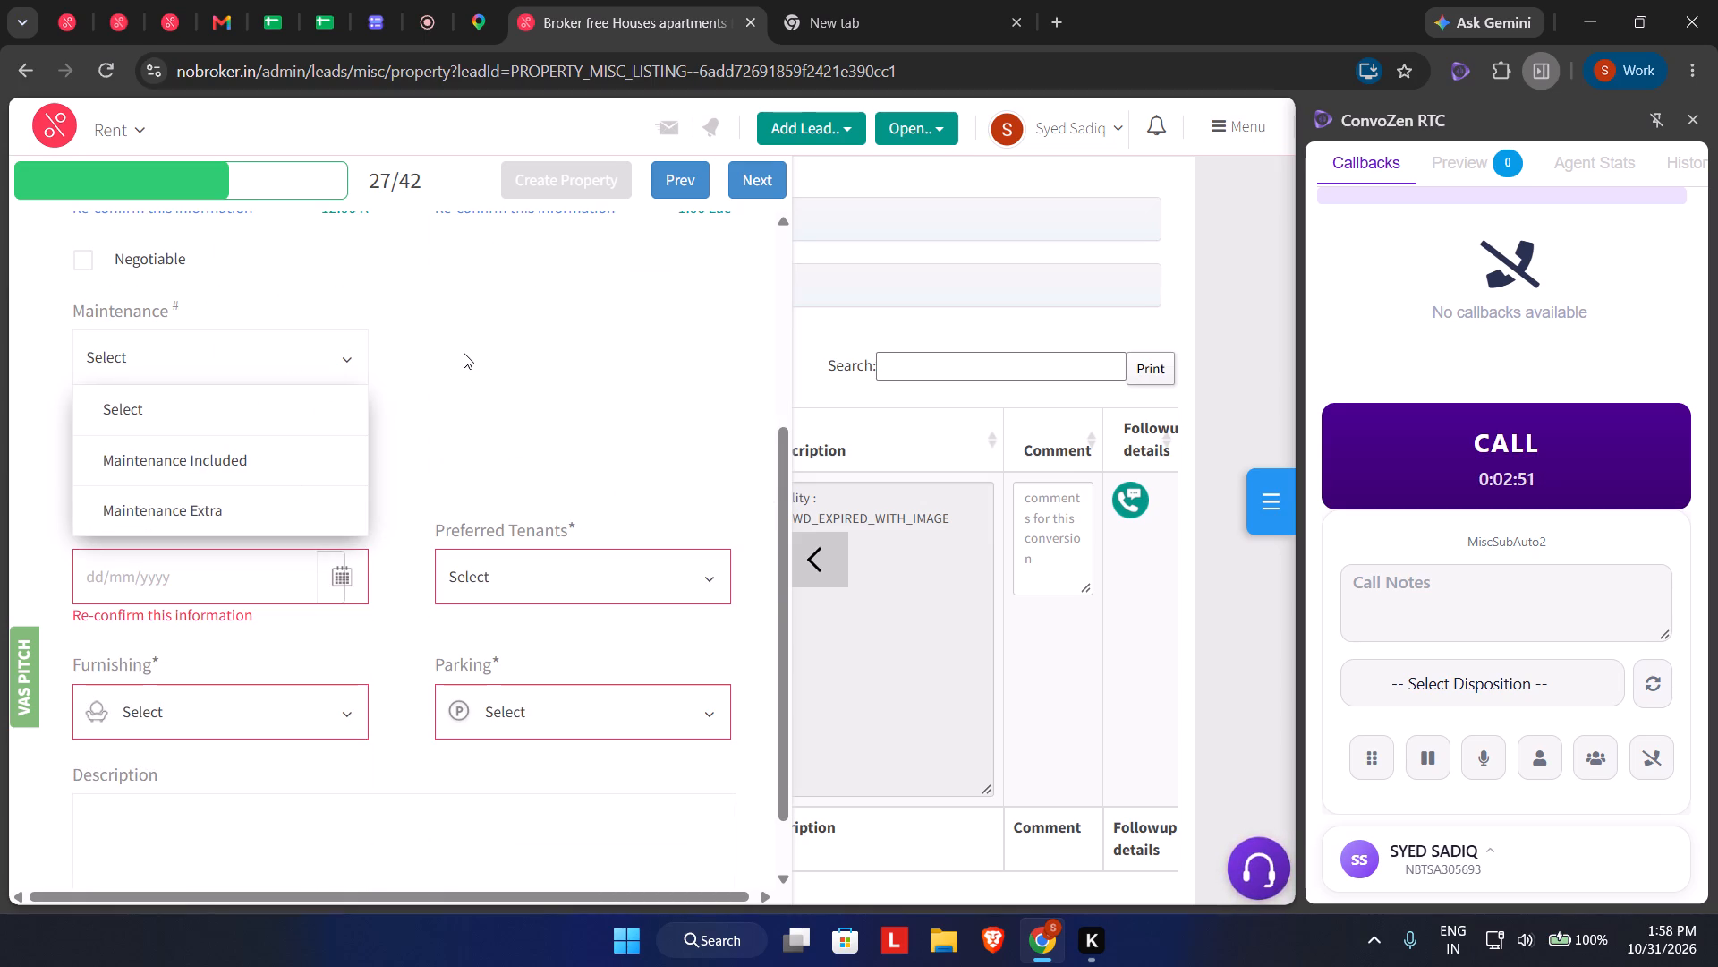
scroll(431, 415, "up", 1)
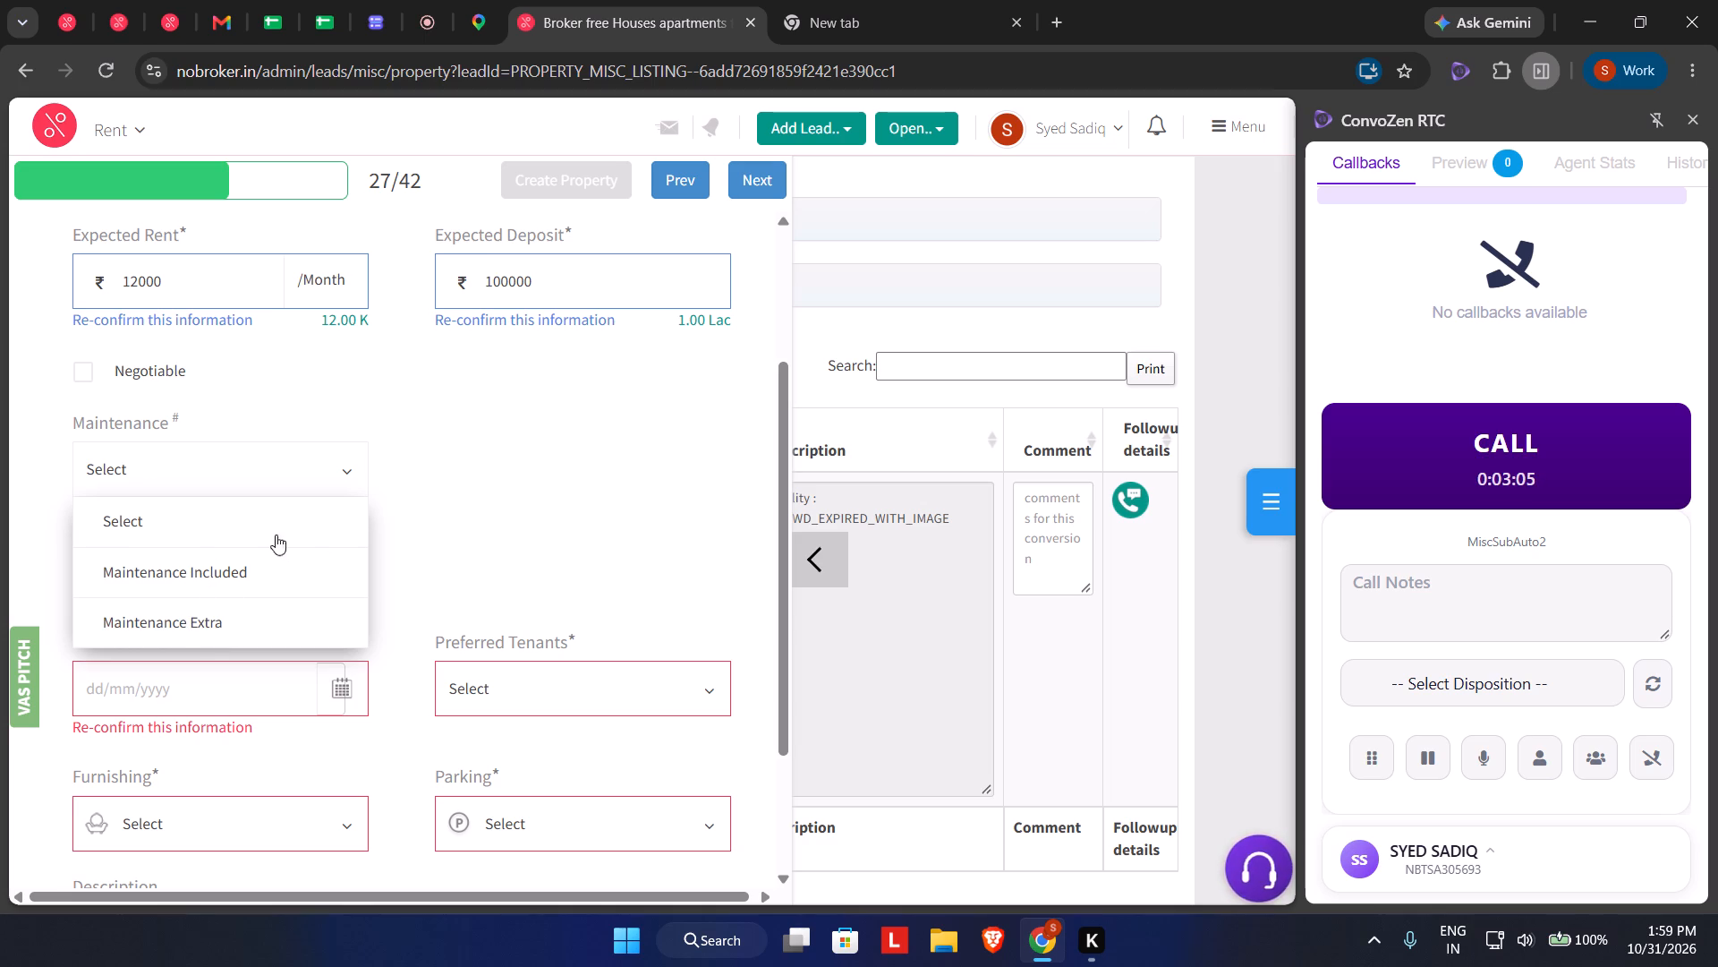
left_click(208, 571)
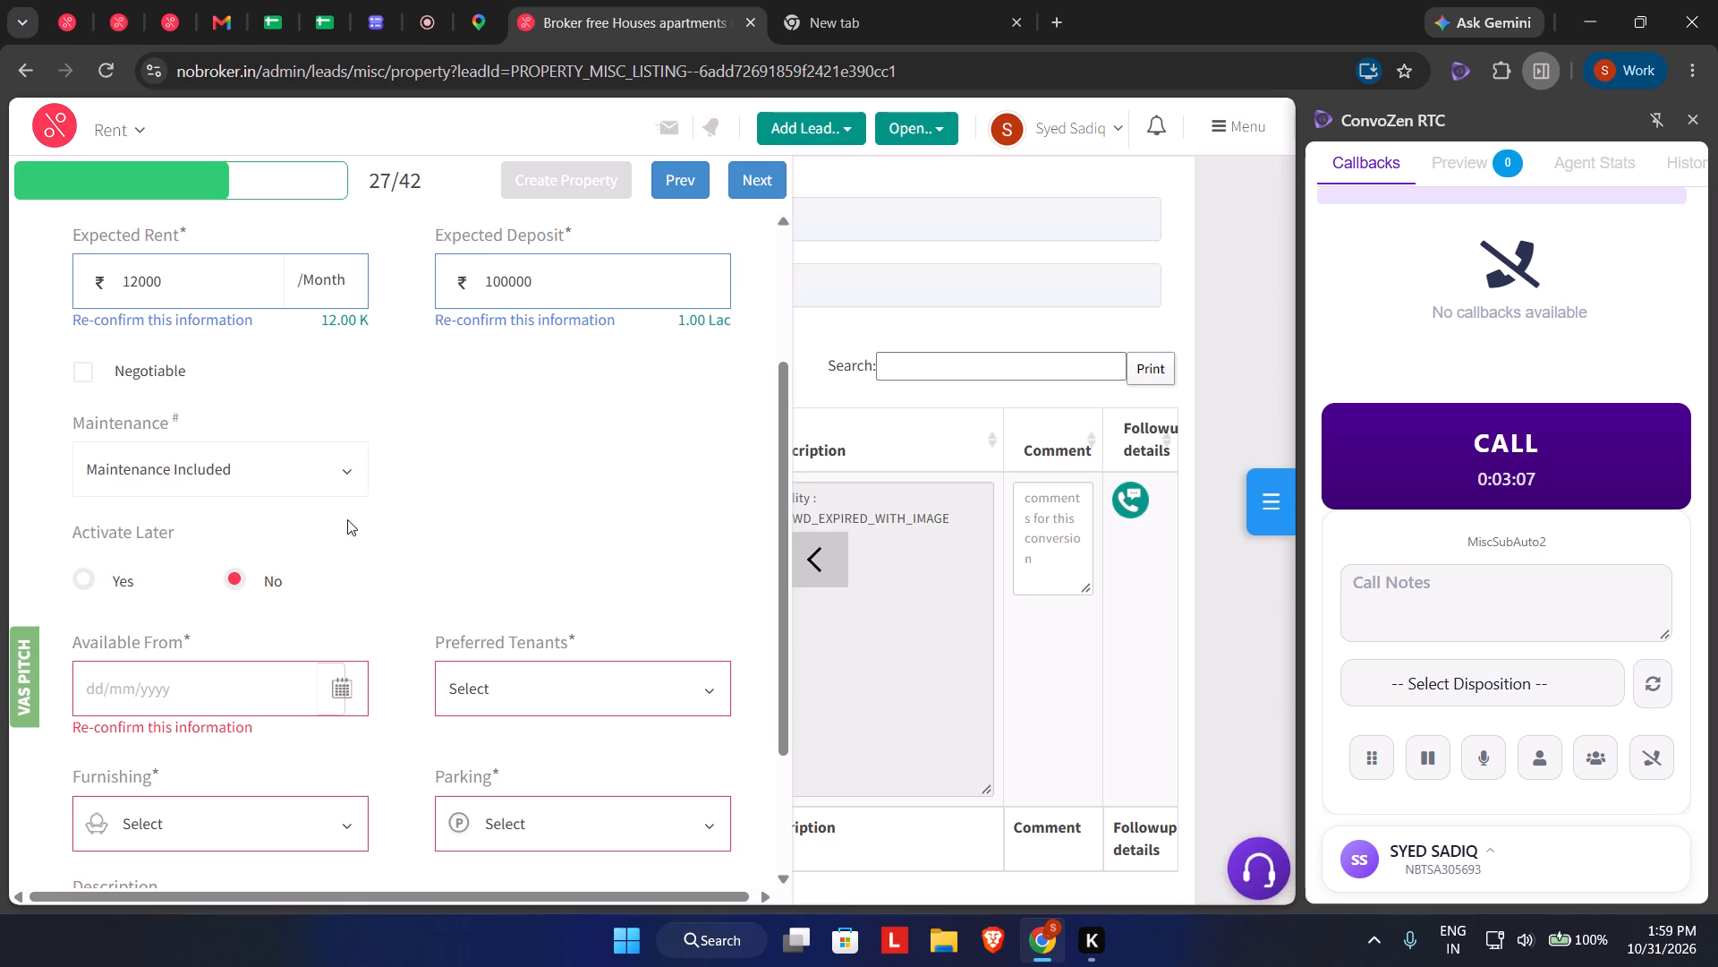
Set the Available From date to 31-10-2026.
scroll(375, 505, "down", 1)
left_click(339, 582)
left_click(322, 572)
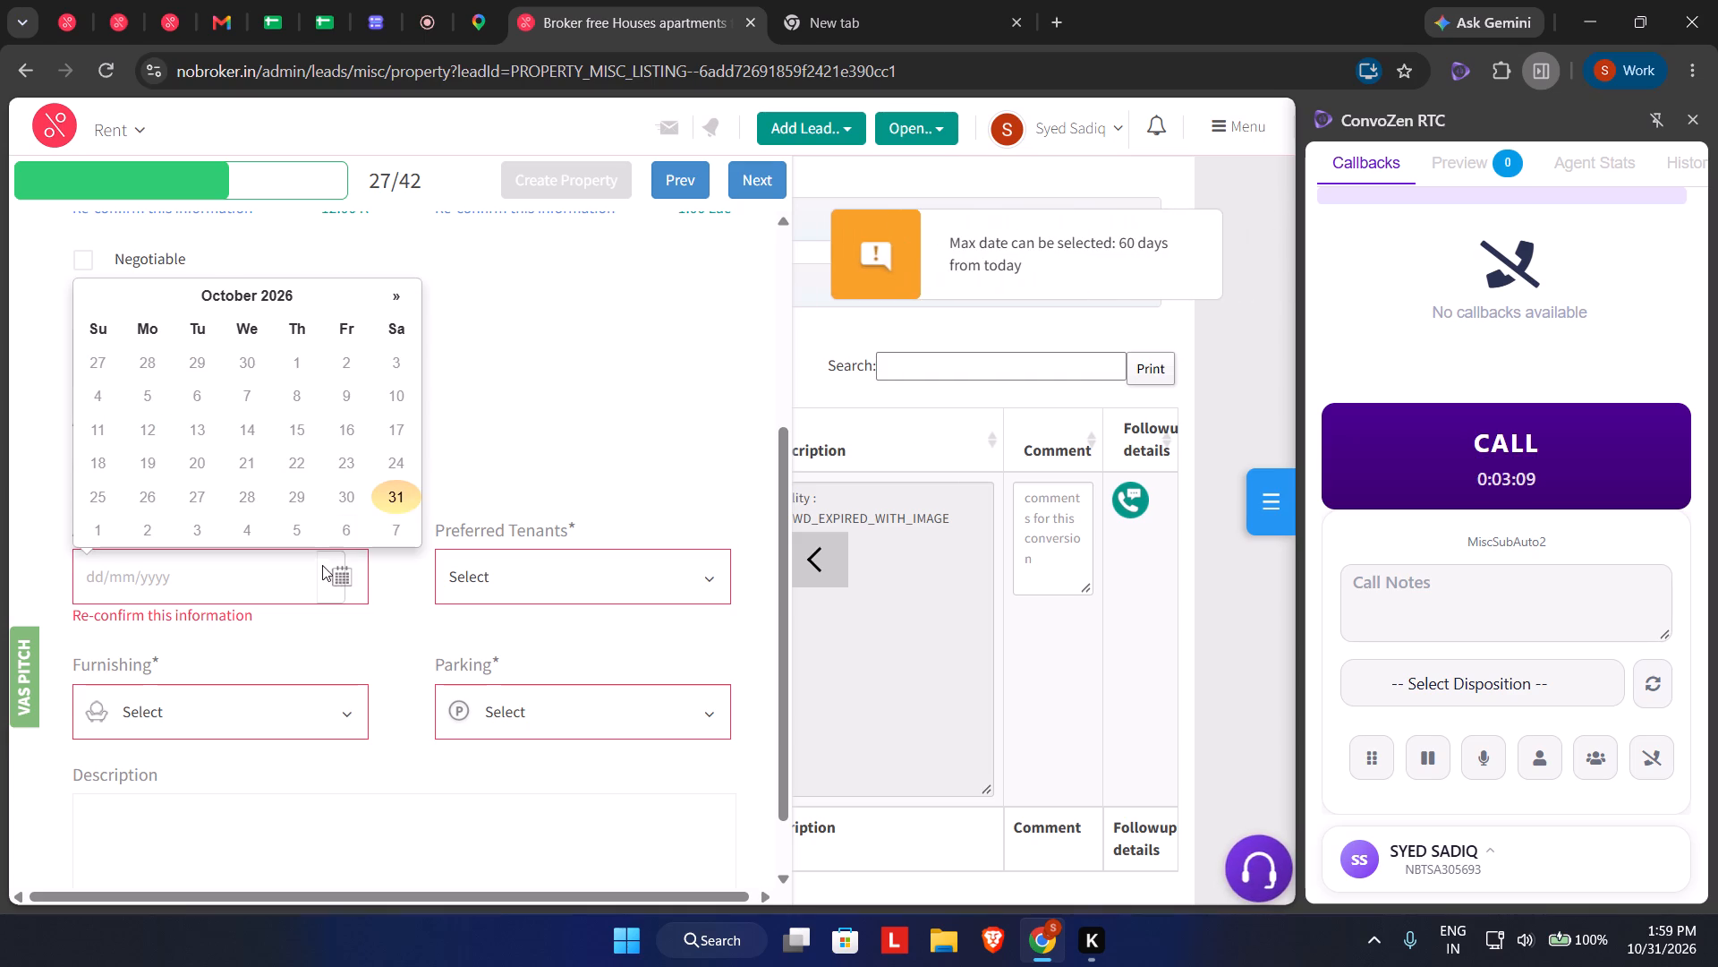
left_click(395, 493)
Set the preferred tenants to Family.
left_click(528, 576)
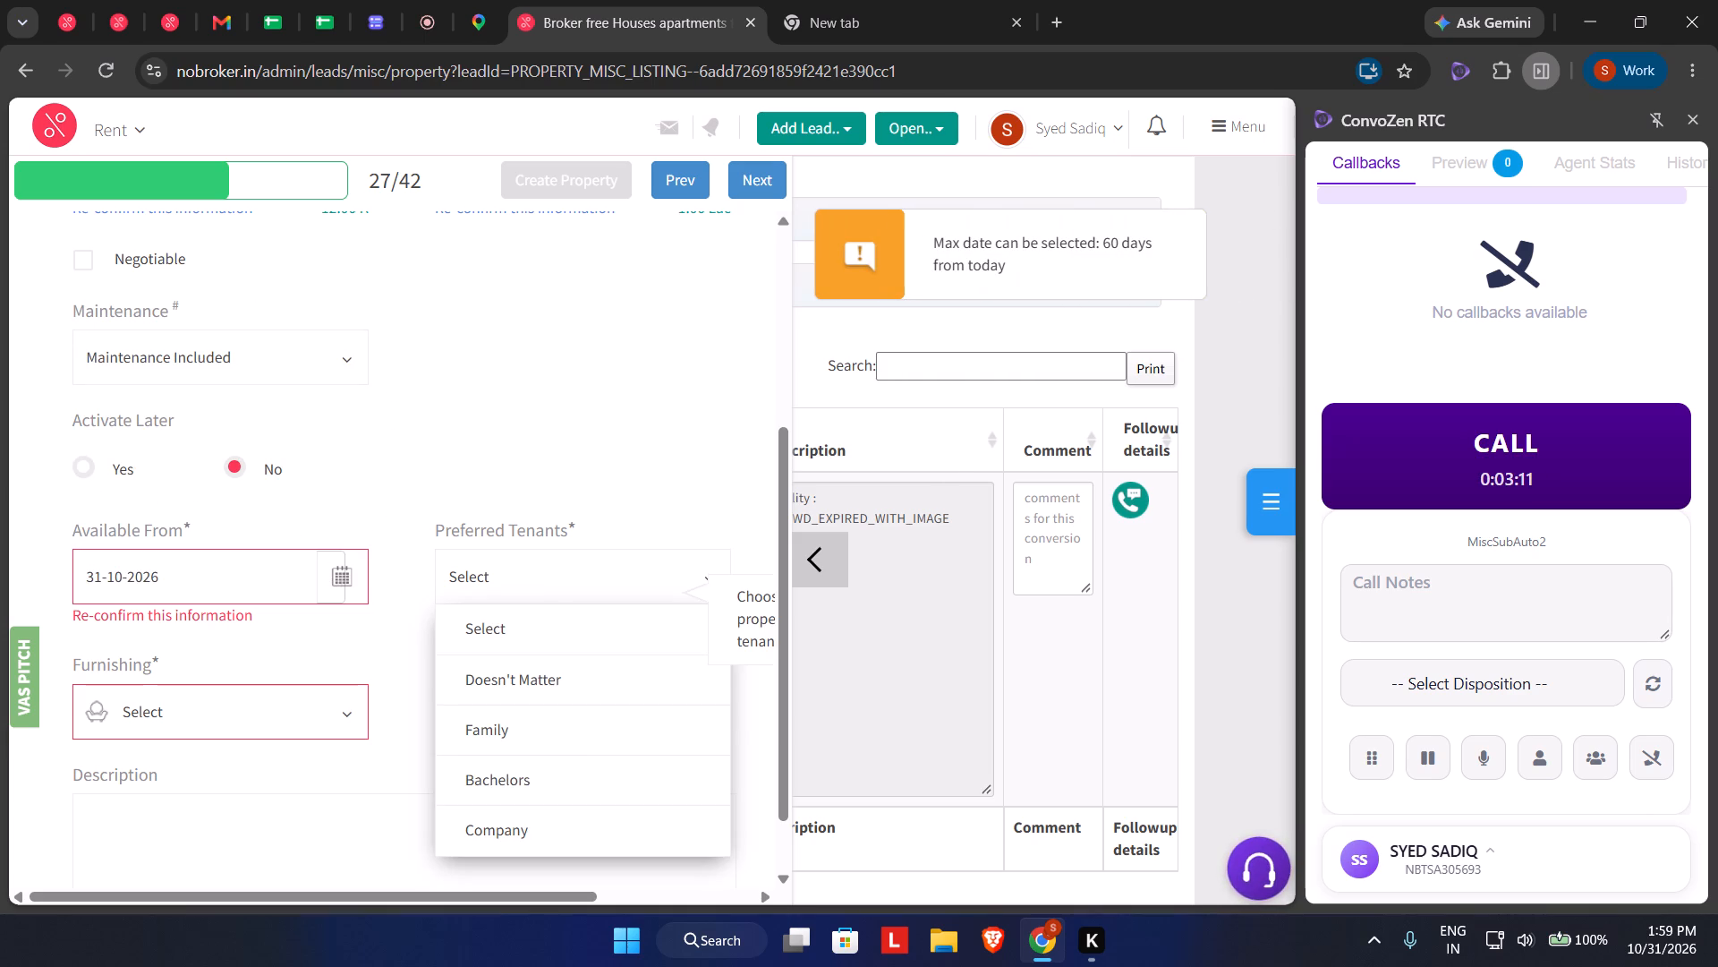
left_click(218, 578)
left_click(638, 544)
left_click(660, 595)
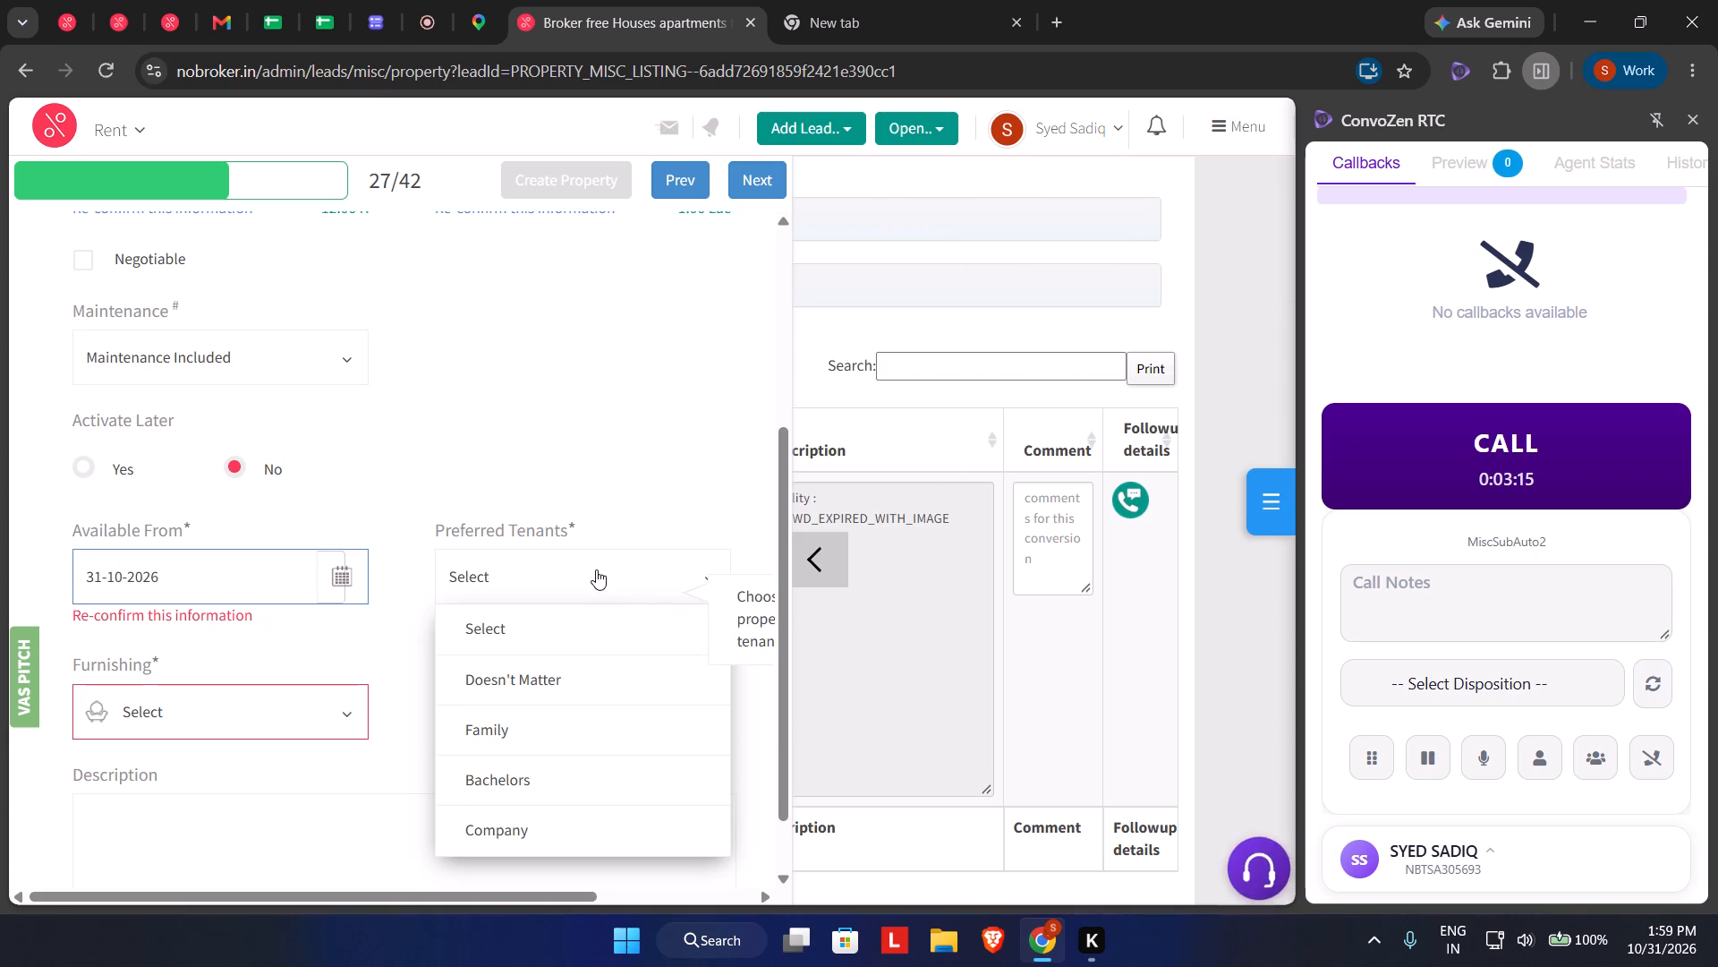
left_click(476, 723)
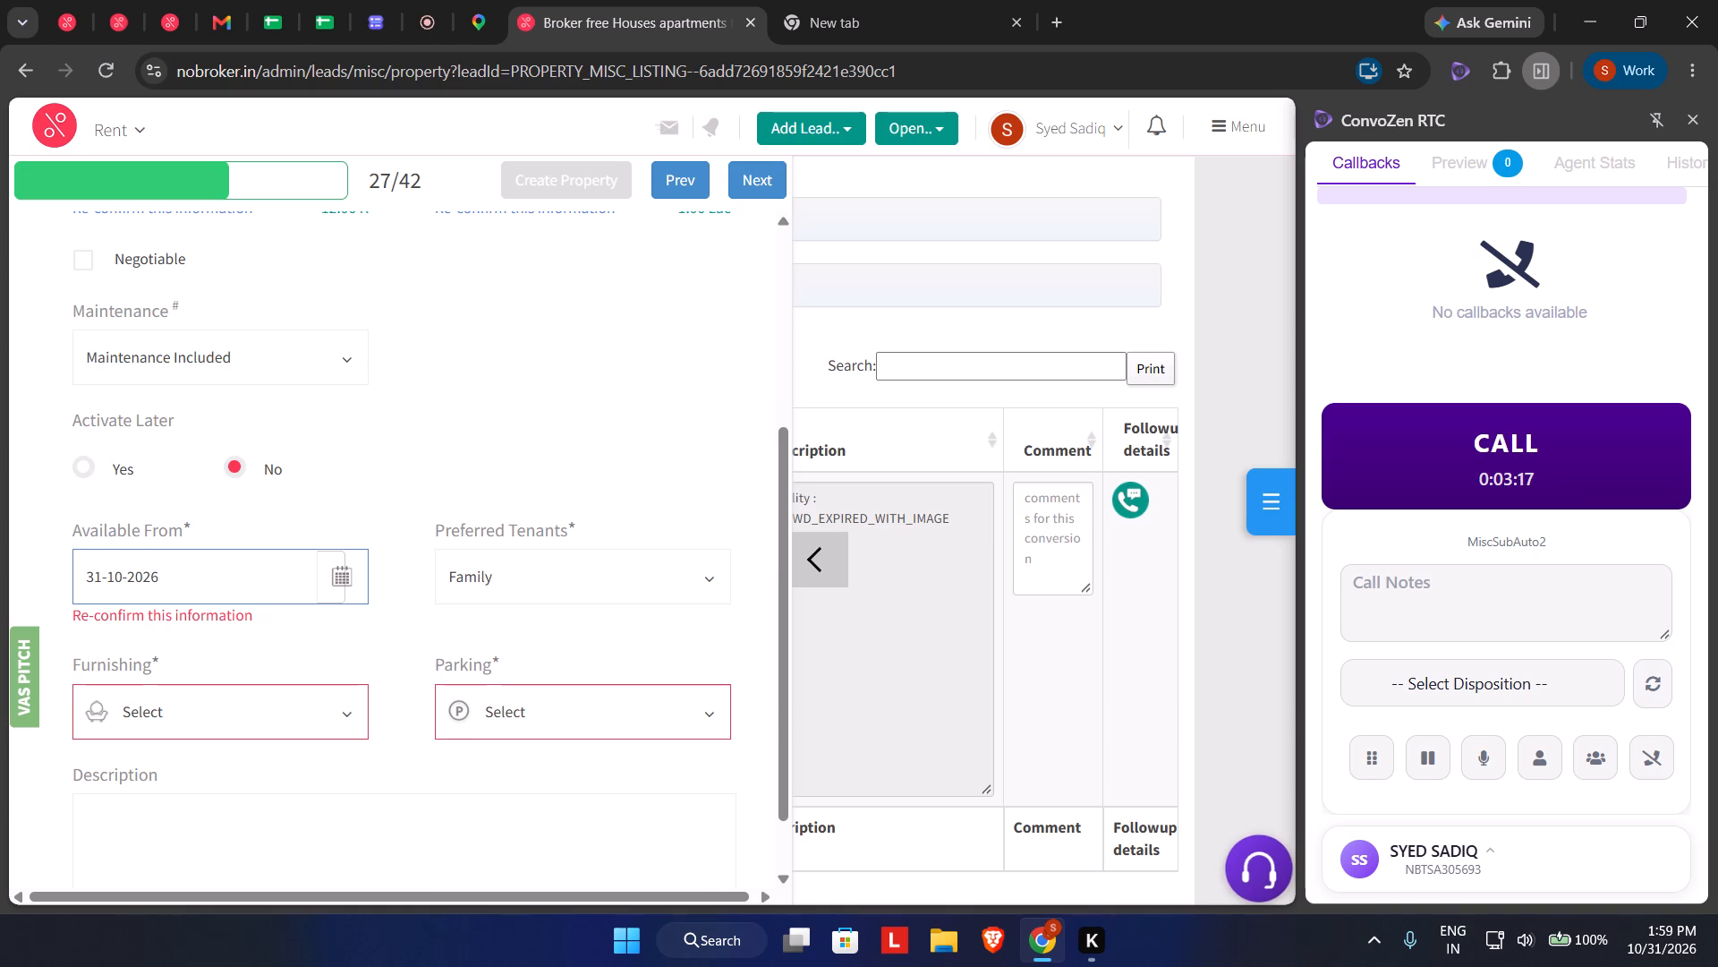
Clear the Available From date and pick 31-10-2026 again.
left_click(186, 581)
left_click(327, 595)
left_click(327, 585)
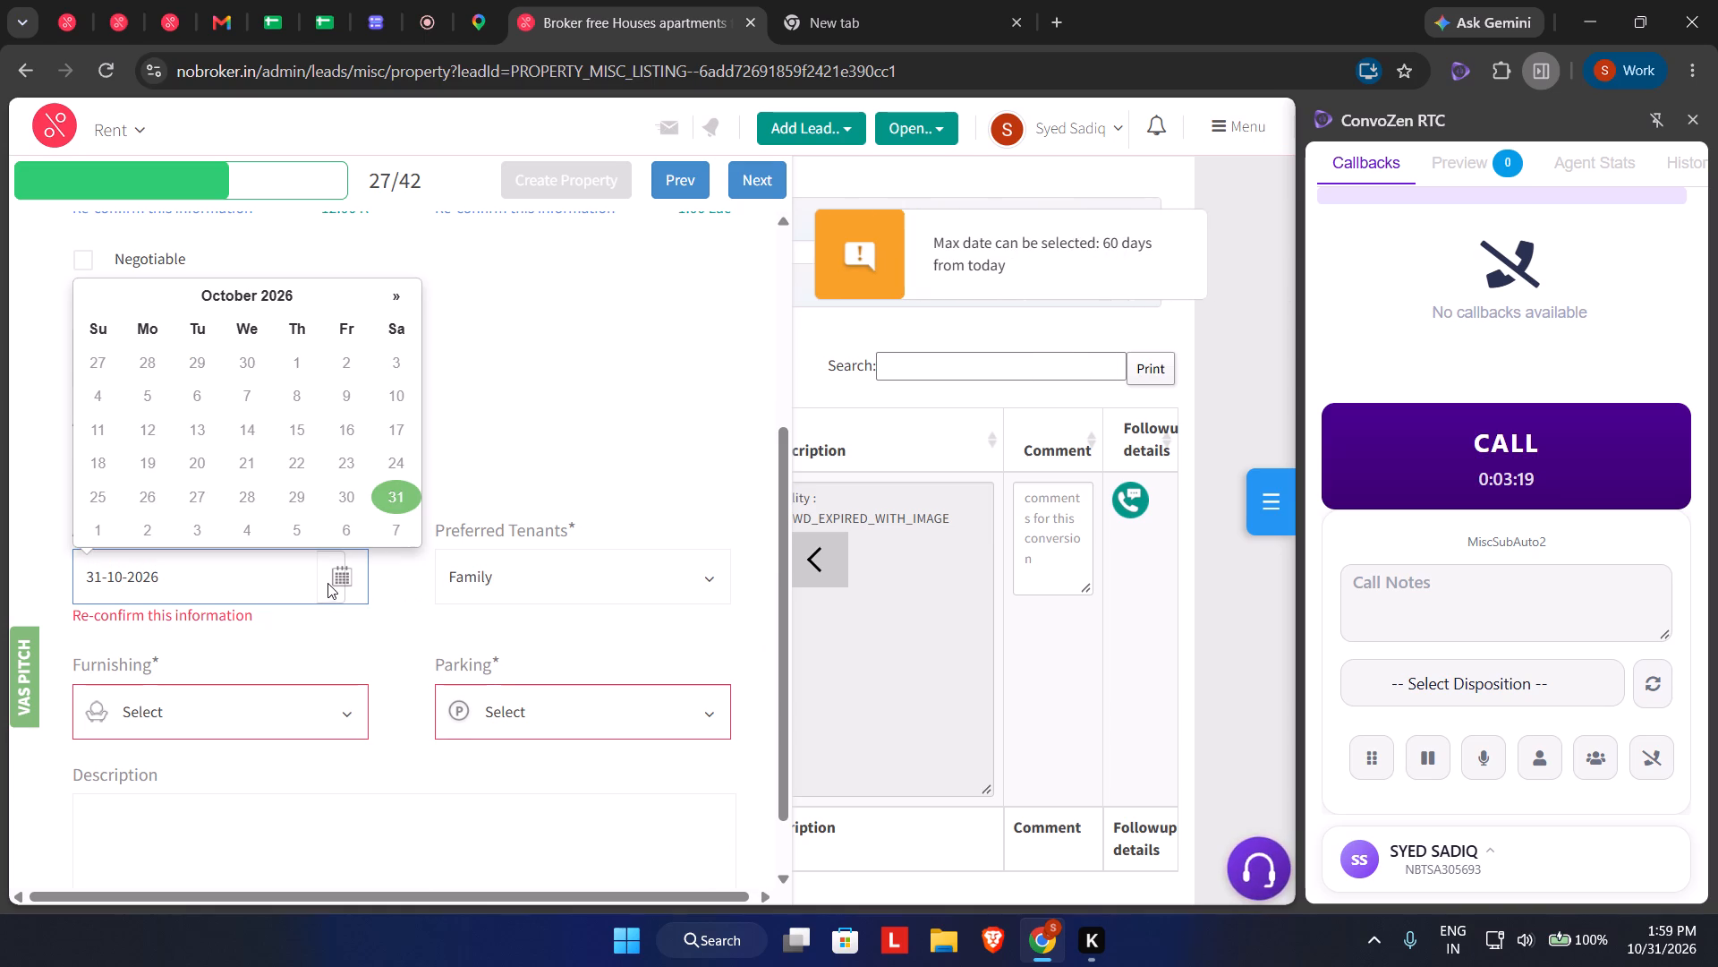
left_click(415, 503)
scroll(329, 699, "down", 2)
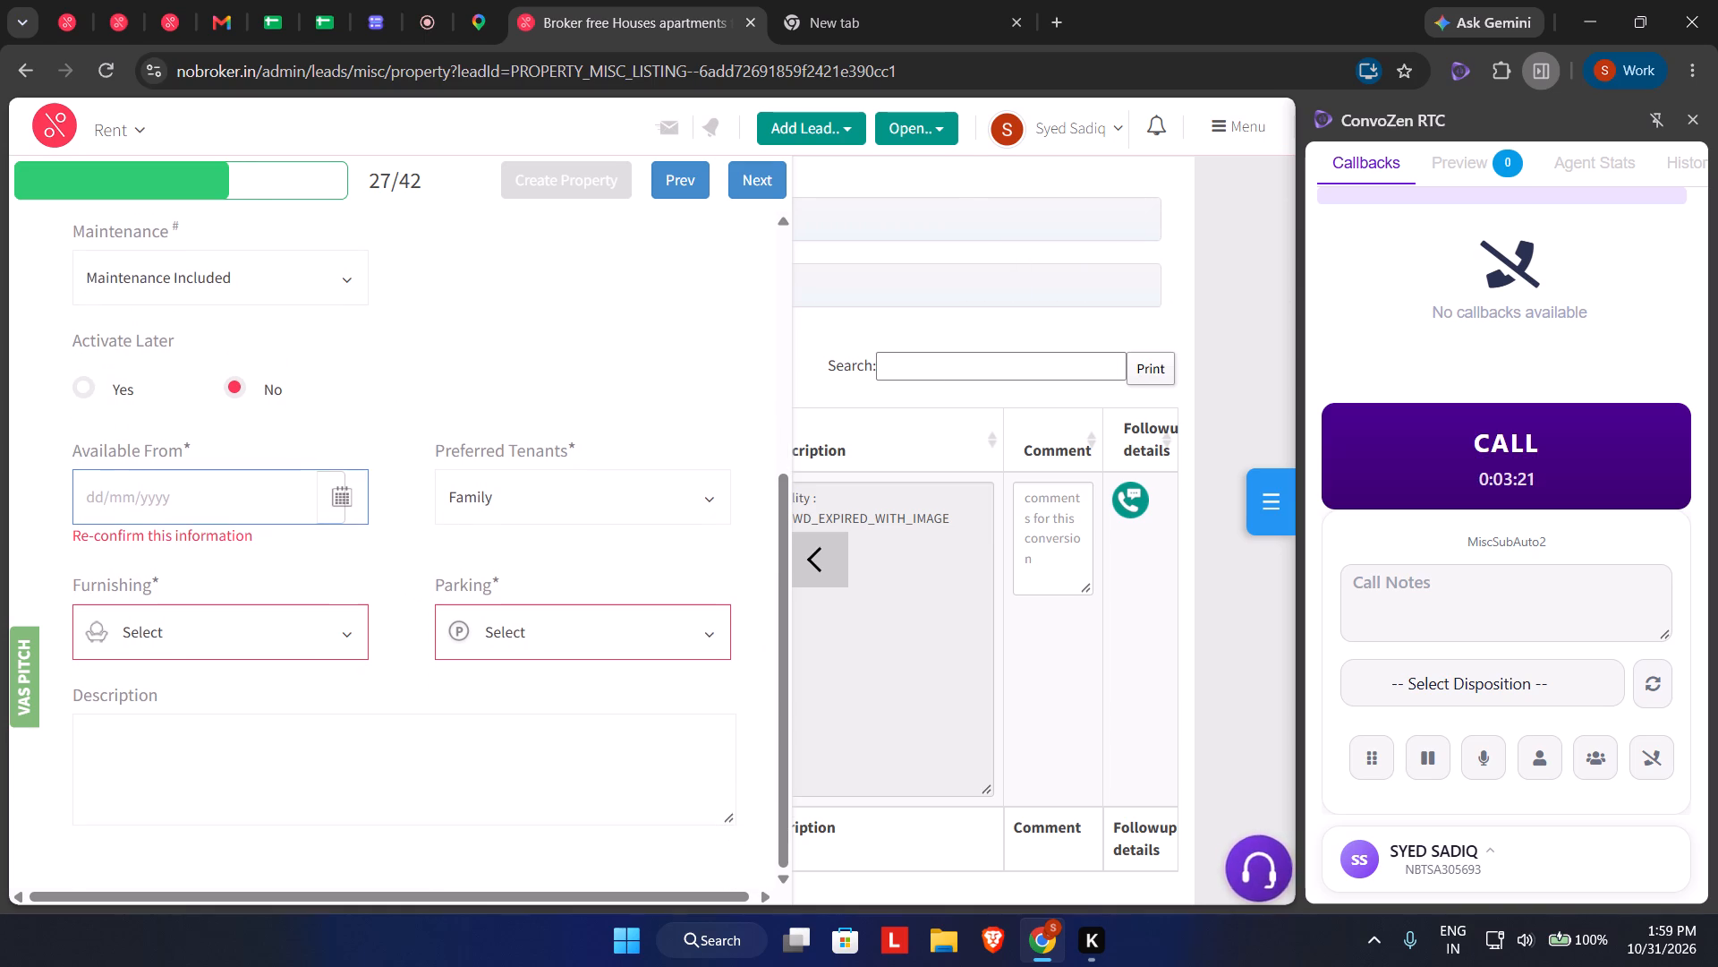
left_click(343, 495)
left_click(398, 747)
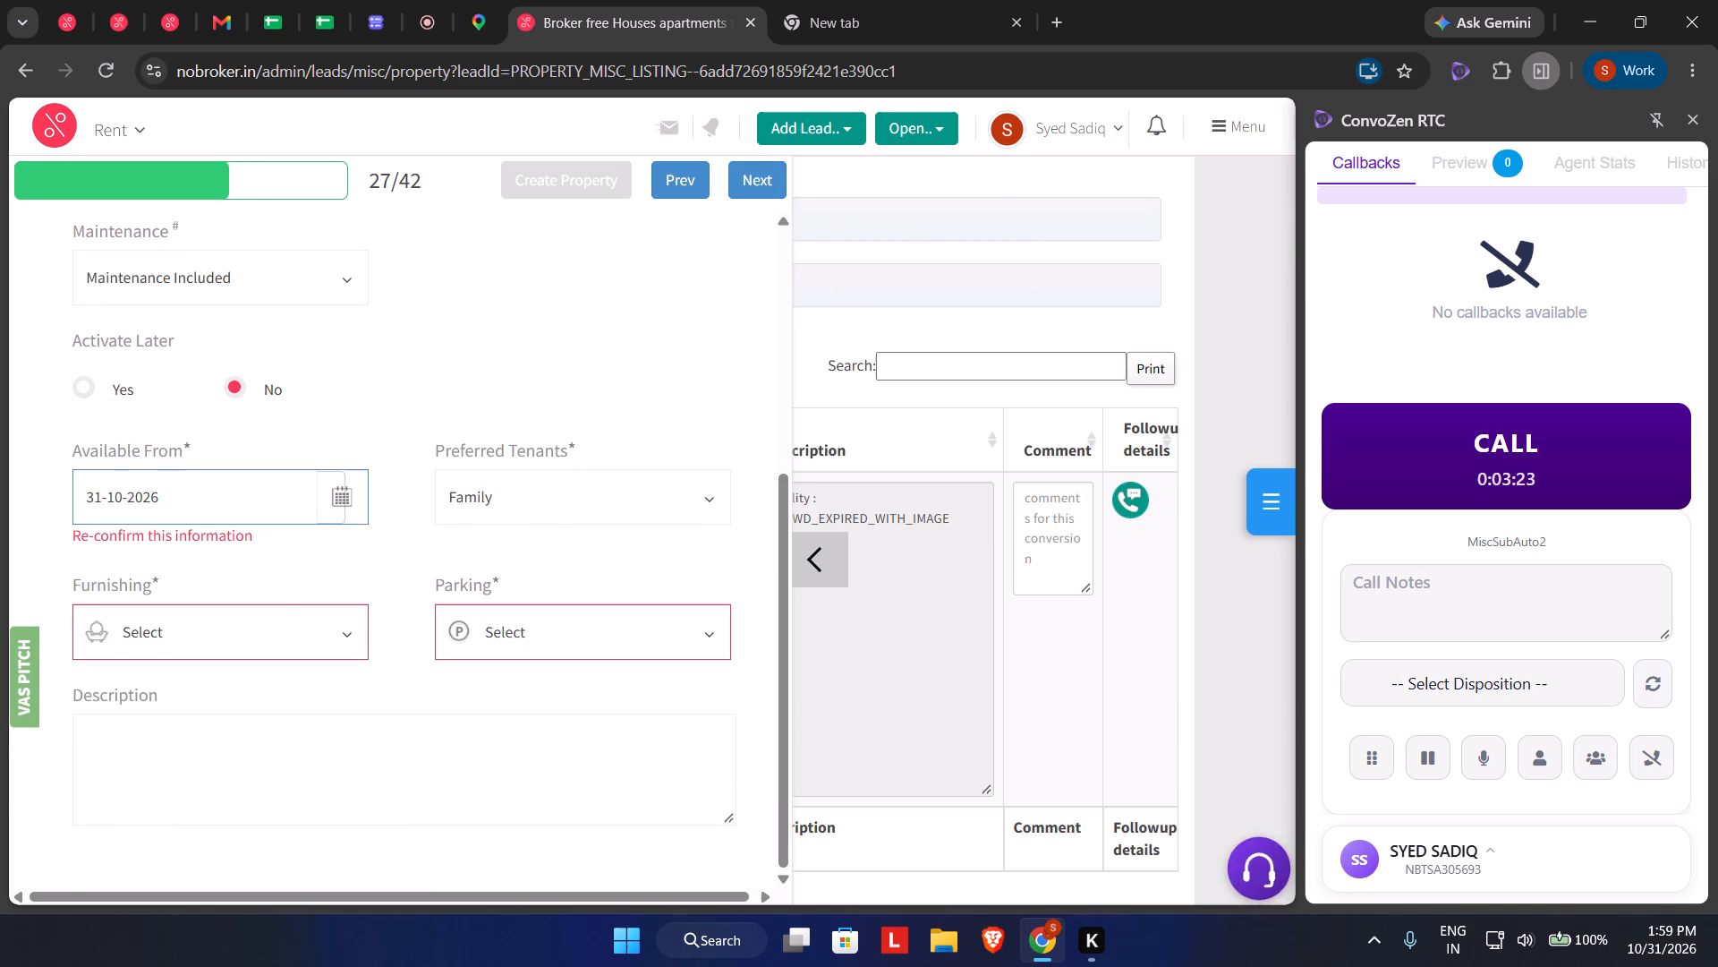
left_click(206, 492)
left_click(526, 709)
Set the parking to Bike and Car and the furnishing to Unfurnished.
left_click(539, 636)
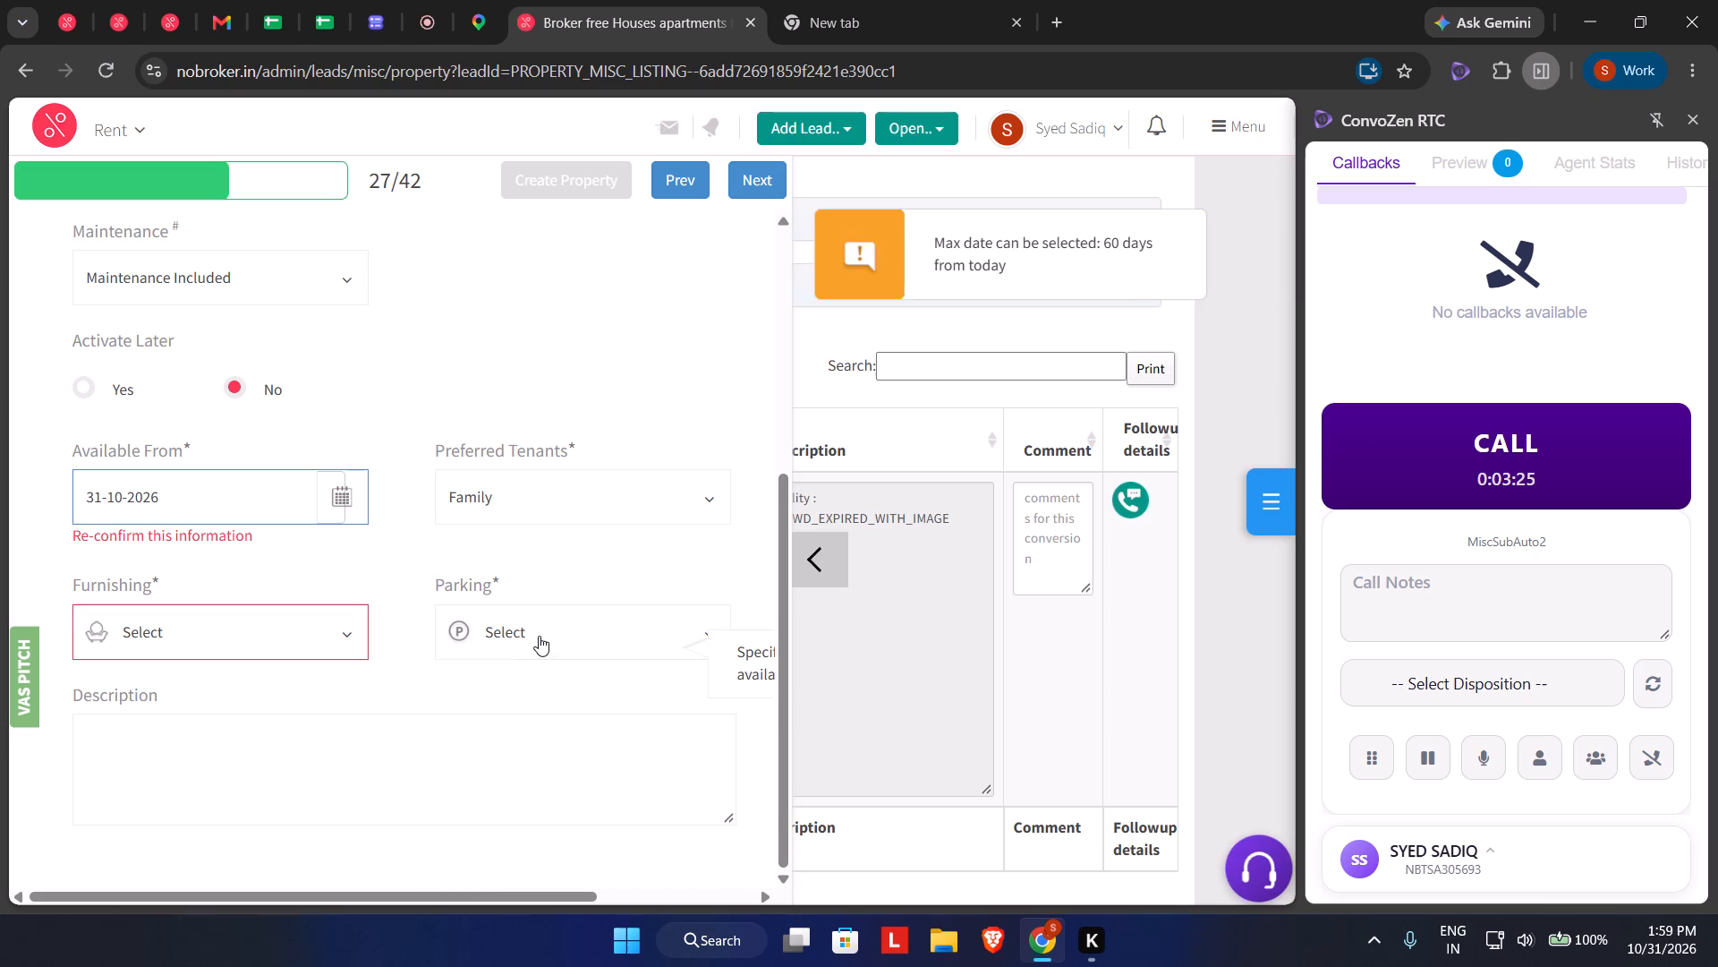
scroll(327, 661, "down", 3)
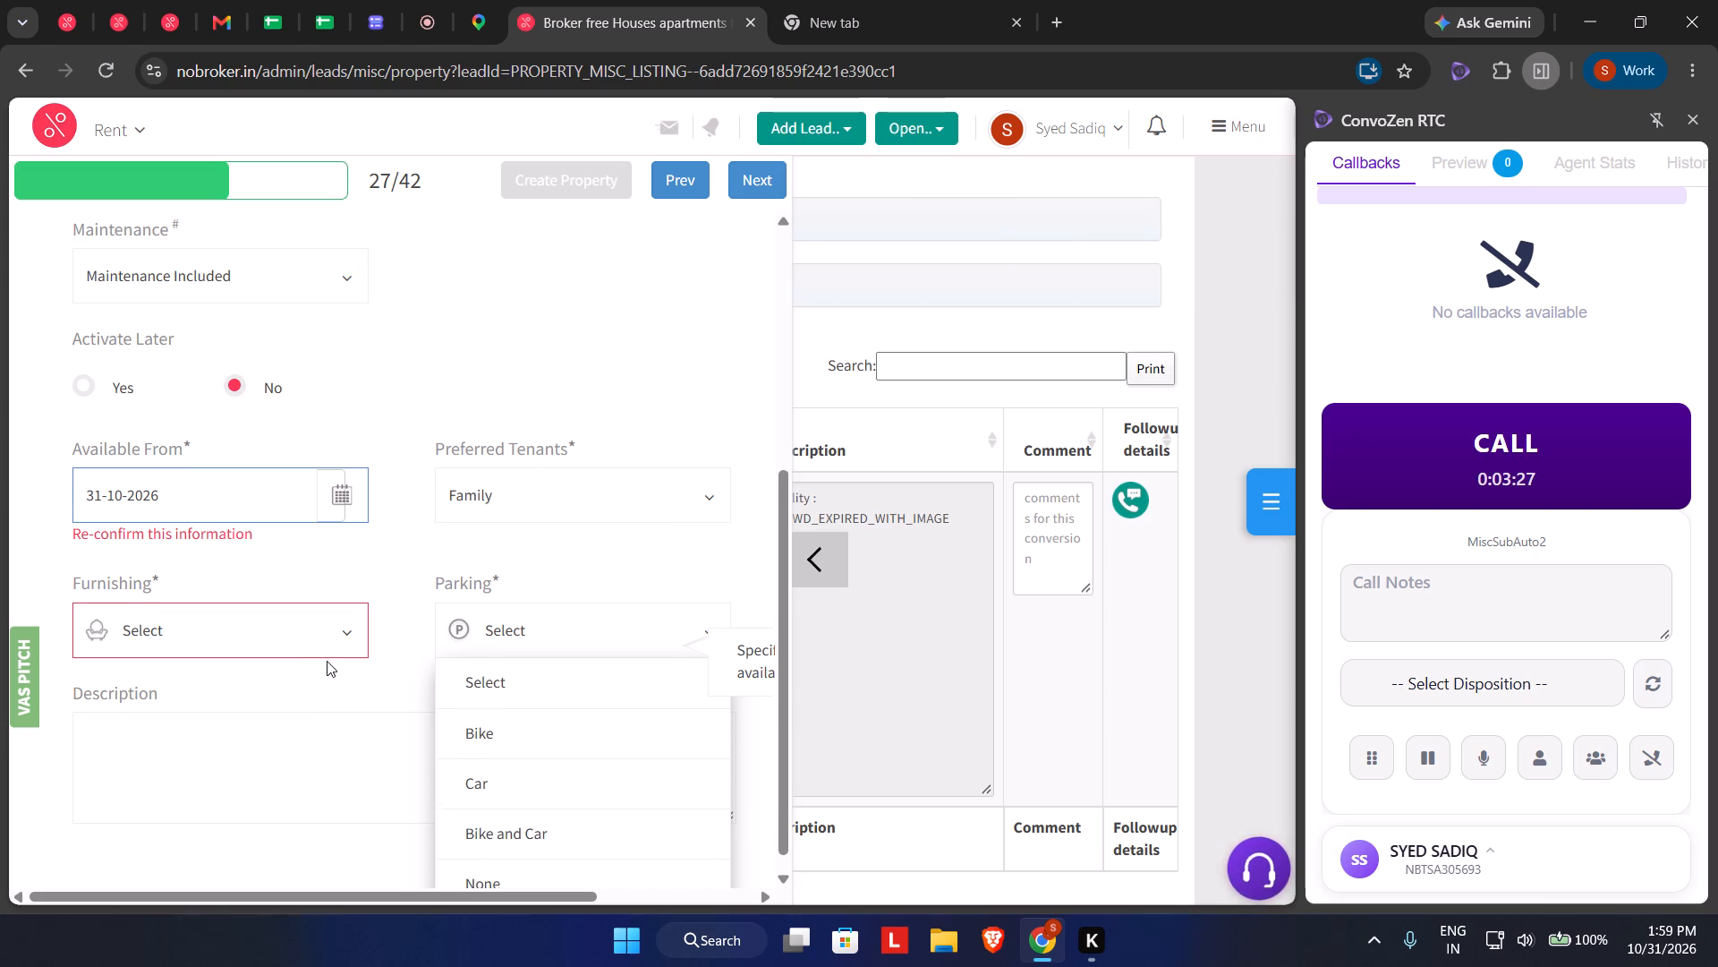
left_click(520, 810)
left_click(264, 650)
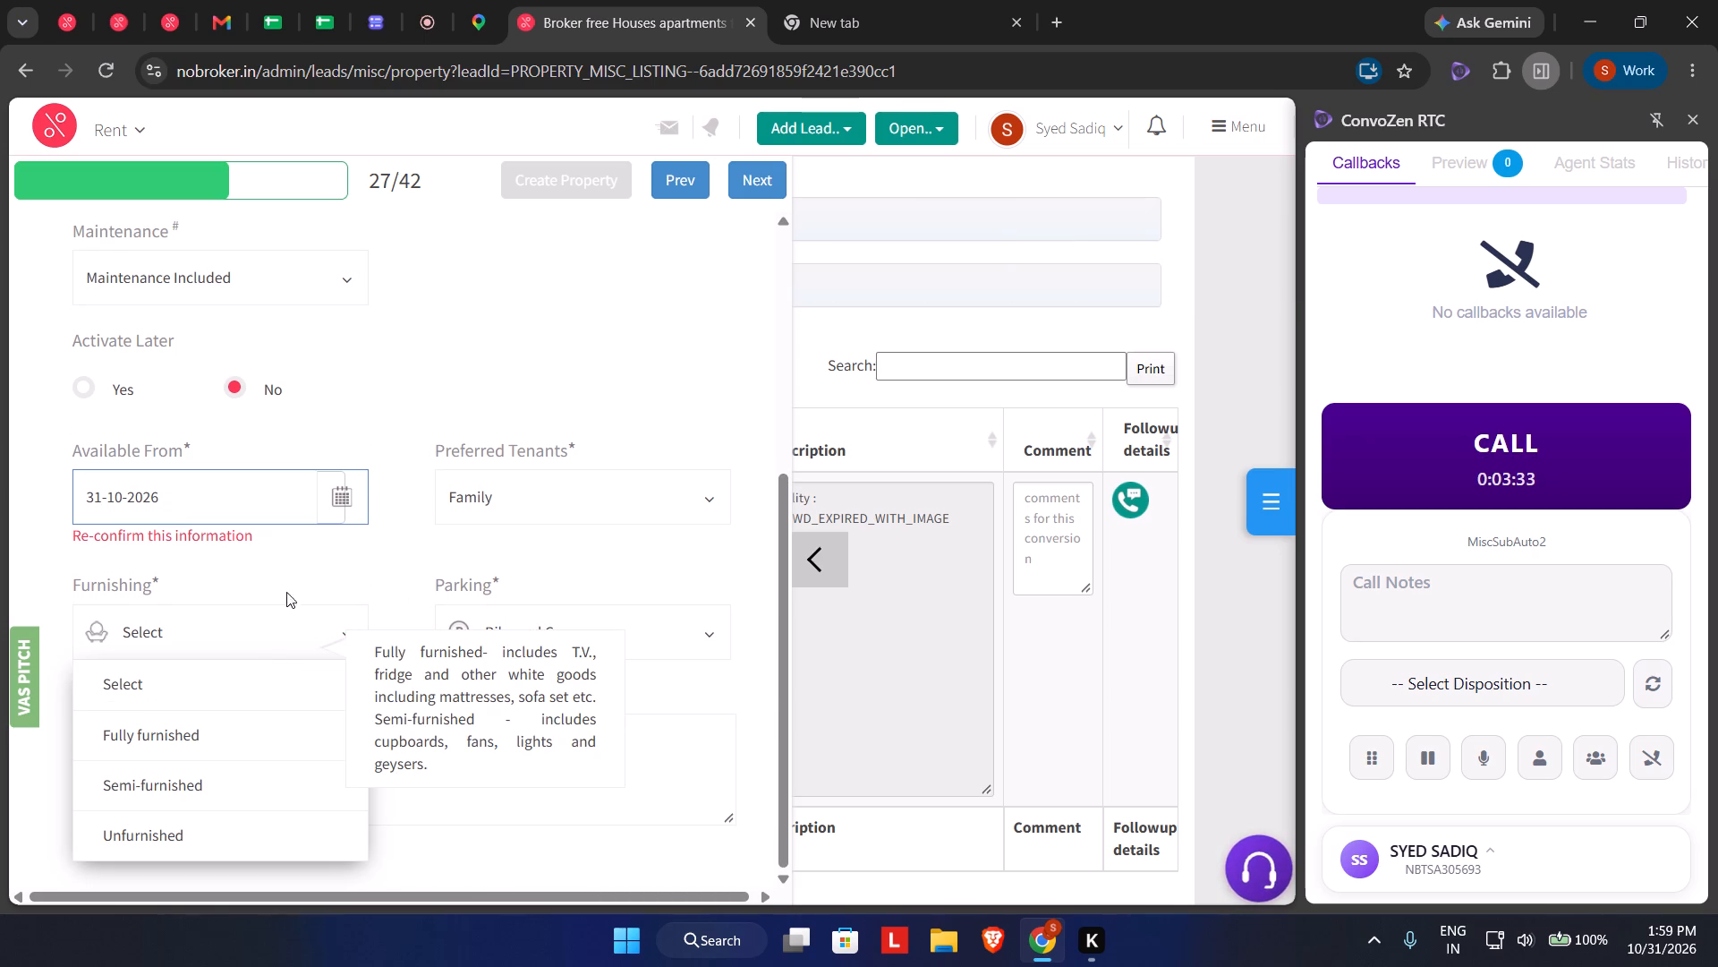
left_click(308, 634)
left_click(225, 835)
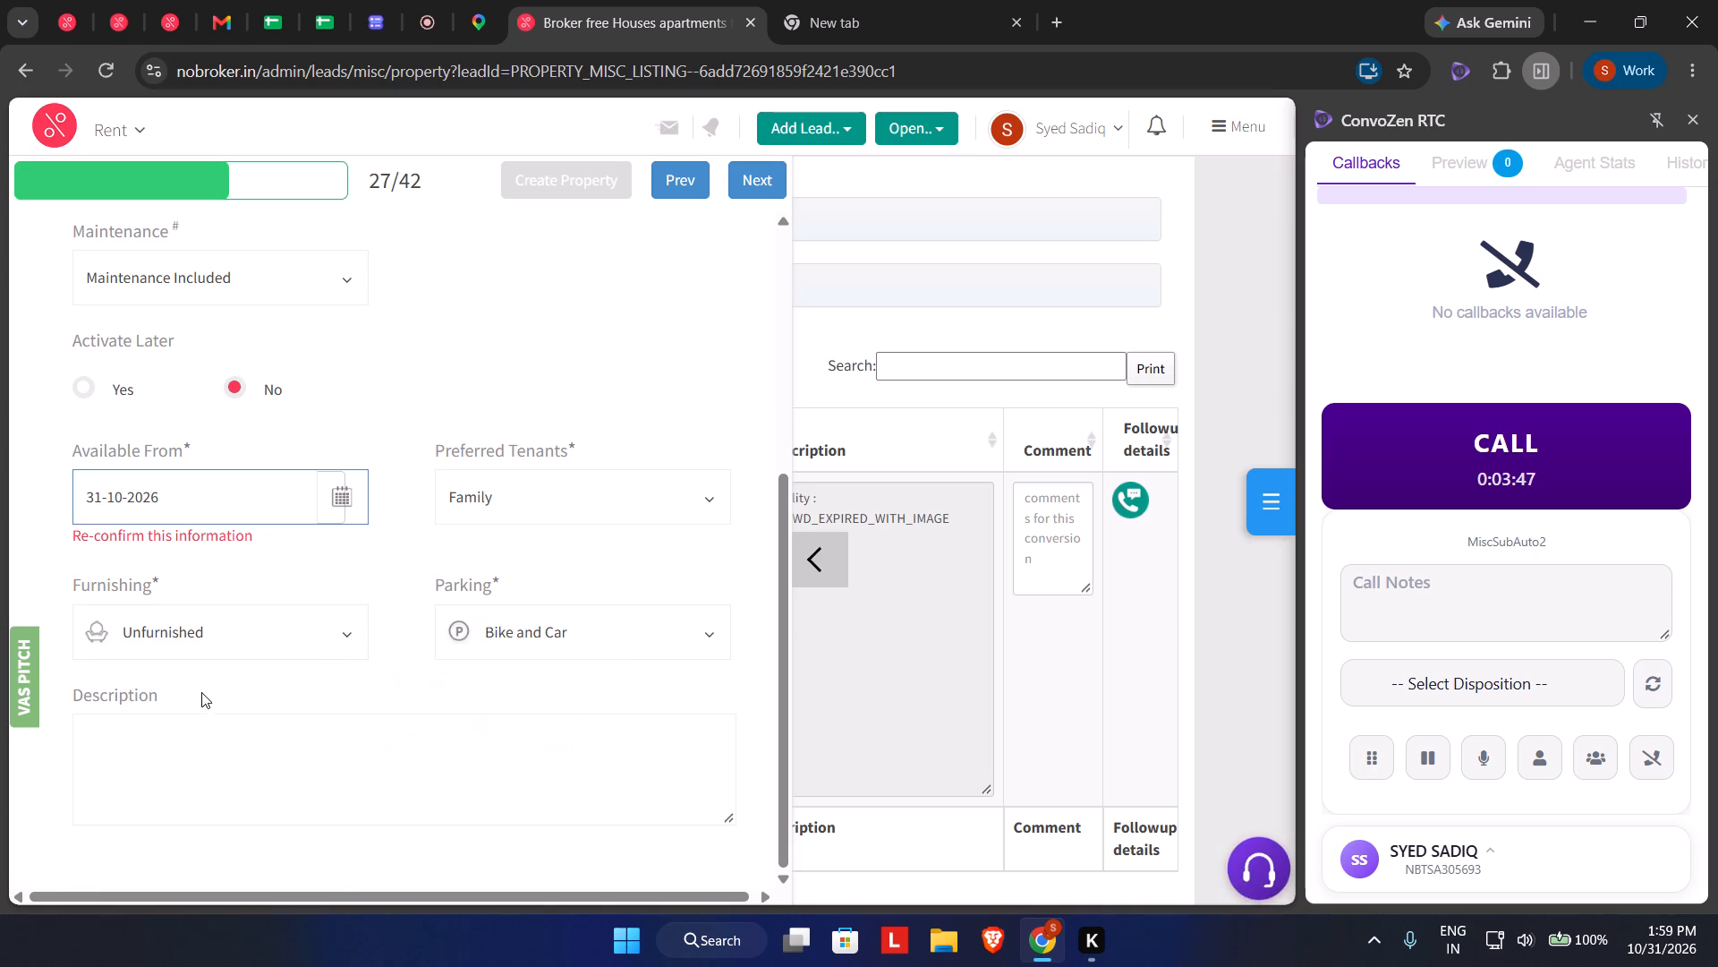
Start the property description with "ground 1st and second 3".
scroll(201, 692, "up", 4)
scroll(367, 569, "down", 2)
scroll(367, 569, "up", 1)
scroll(367, 569, "down", 4)
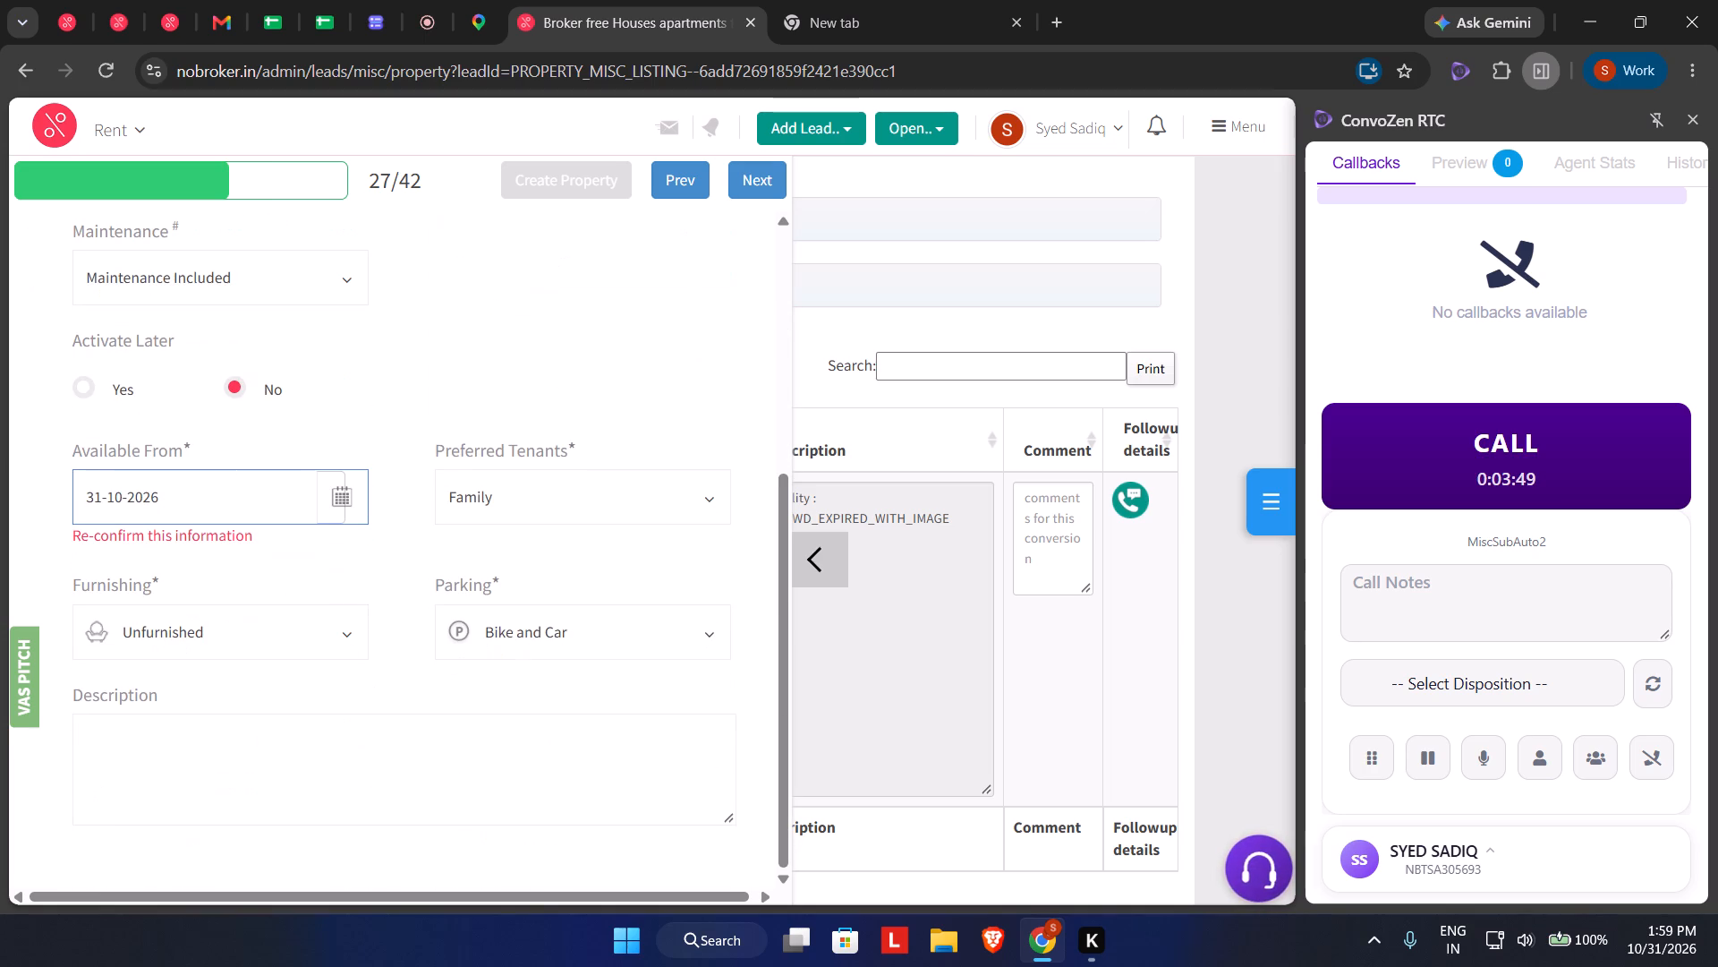
left_click(217, 766)
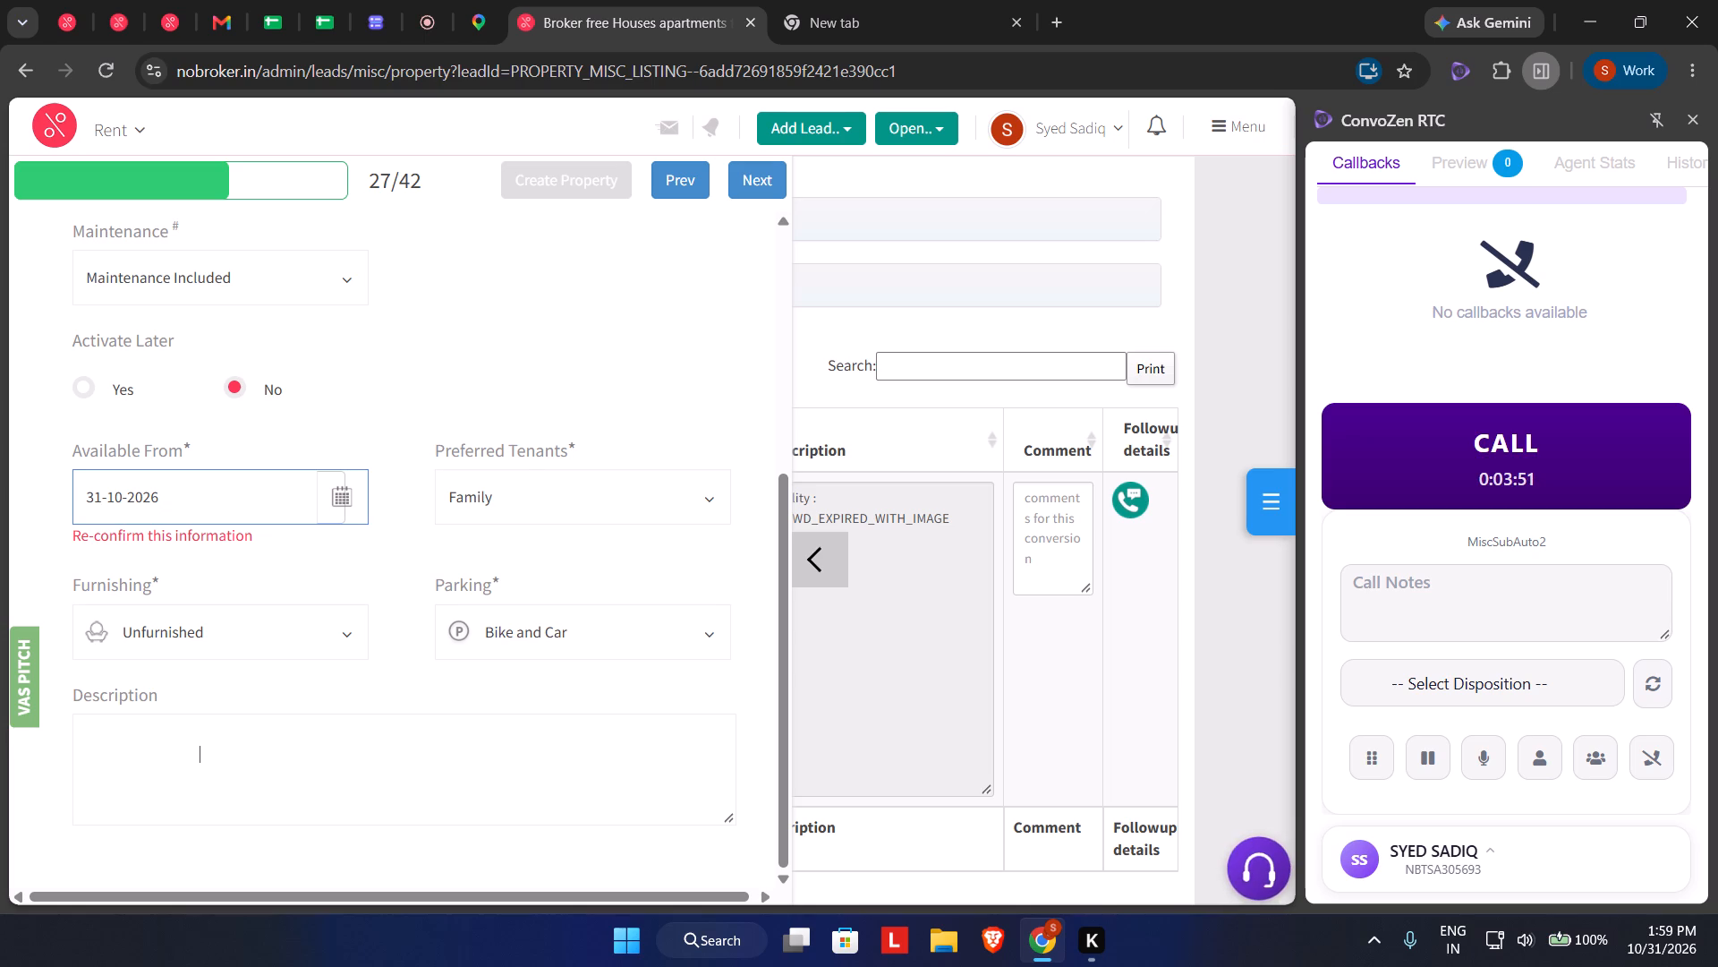
type("ground")
key("space")
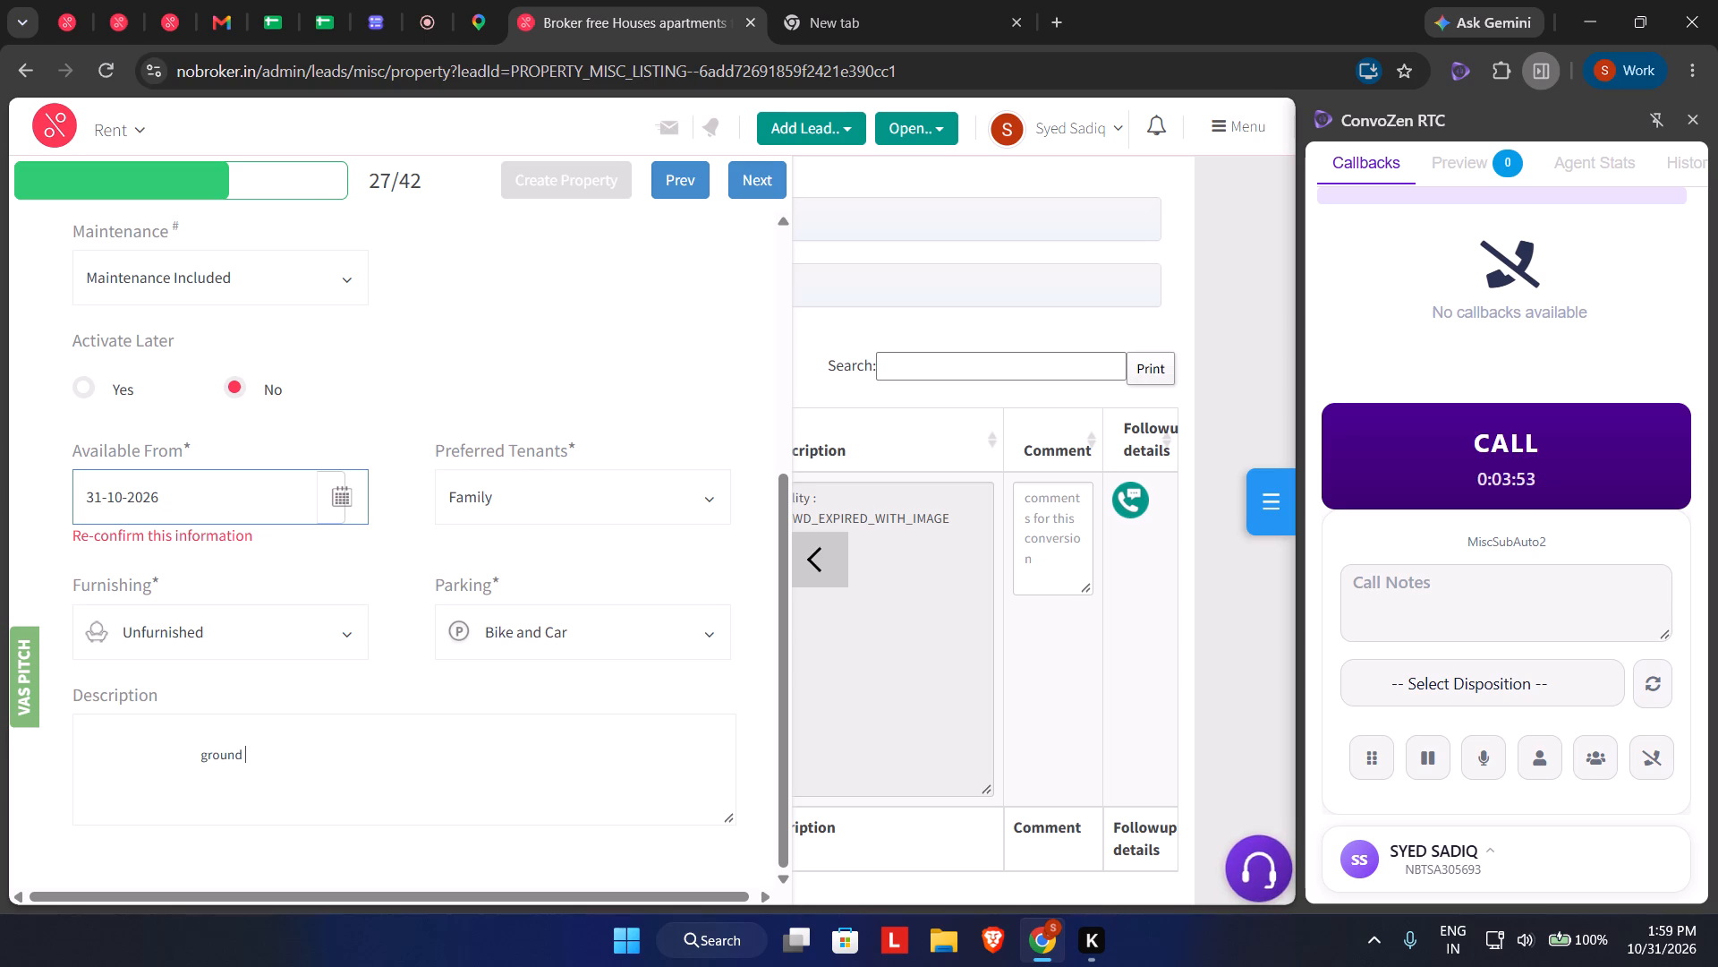
type("1st and second")
key("space")
key("3")
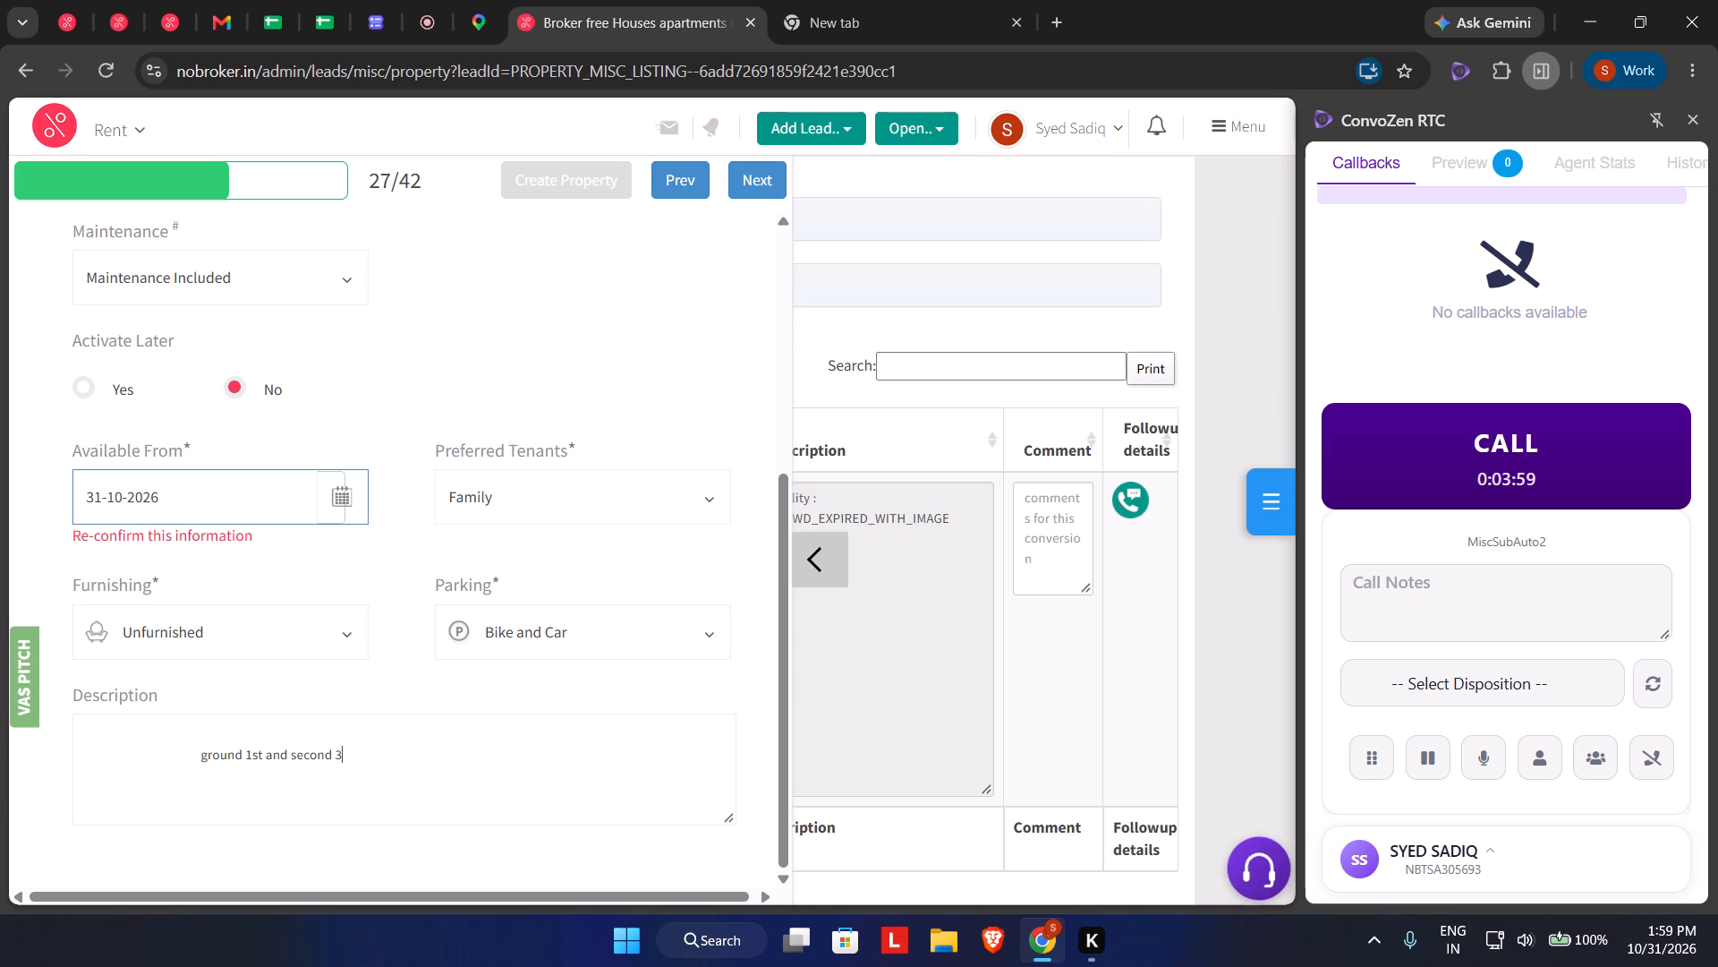
Change the word "second" in the description to "2nd".
key("Left")
key("Left")
key("Left")
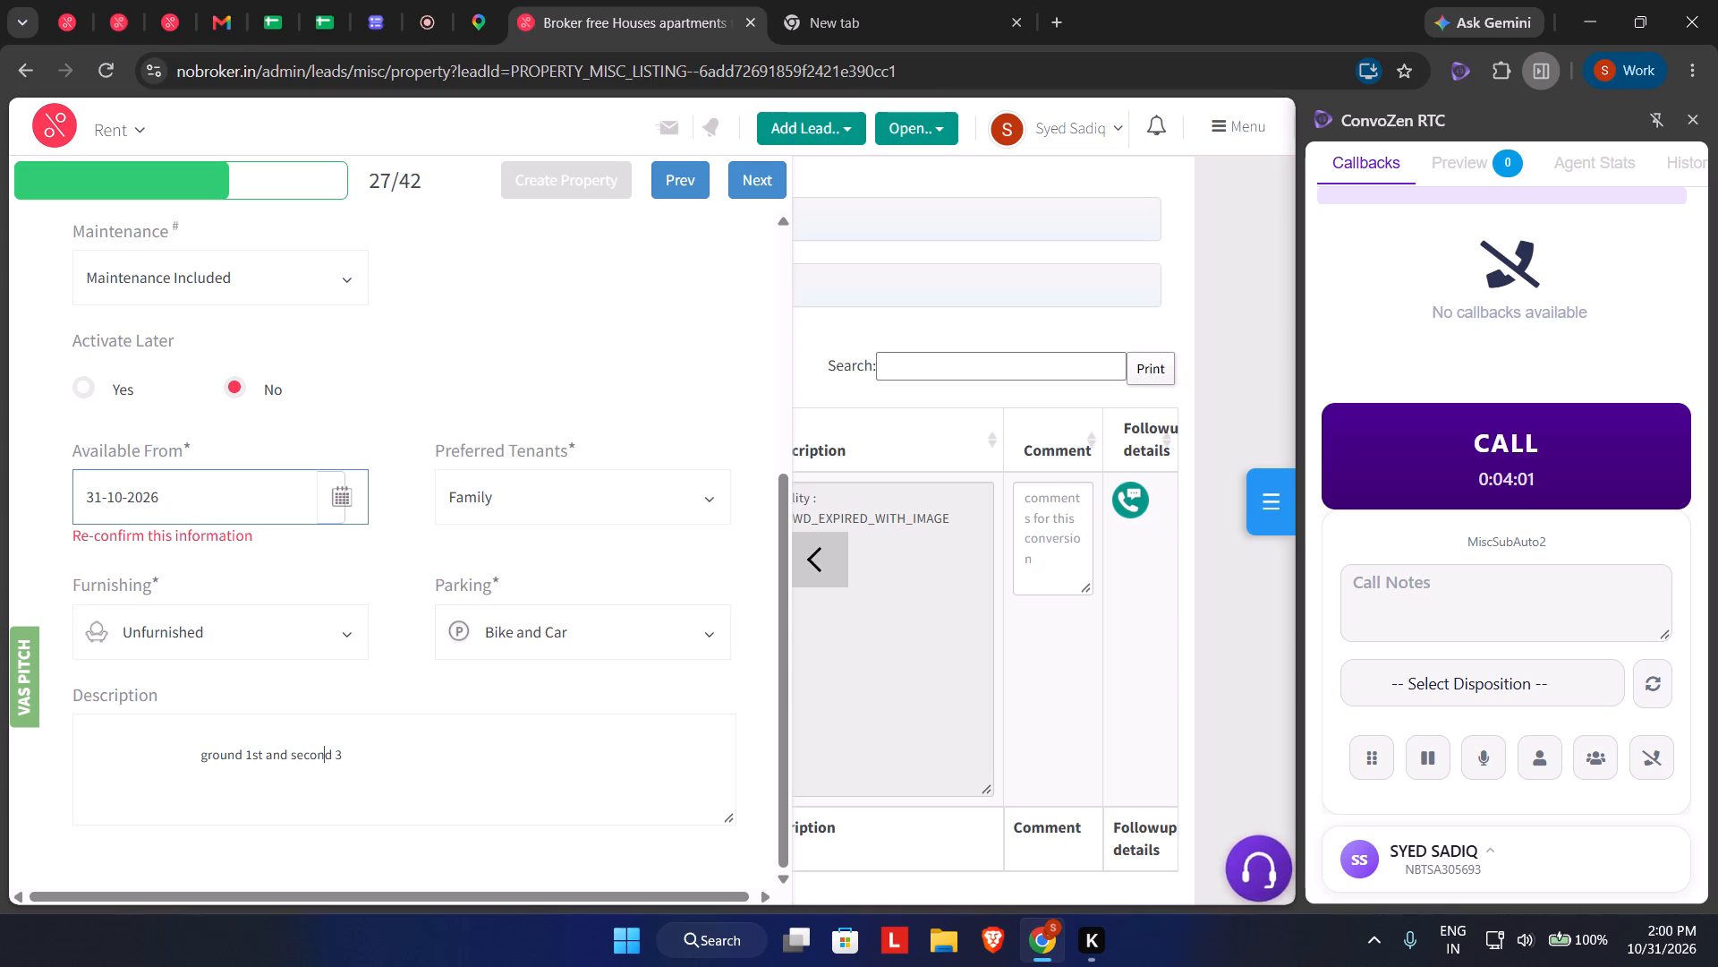
key("Left")
key("BackSpace")
key("BackSpace")
key("BackSpace")
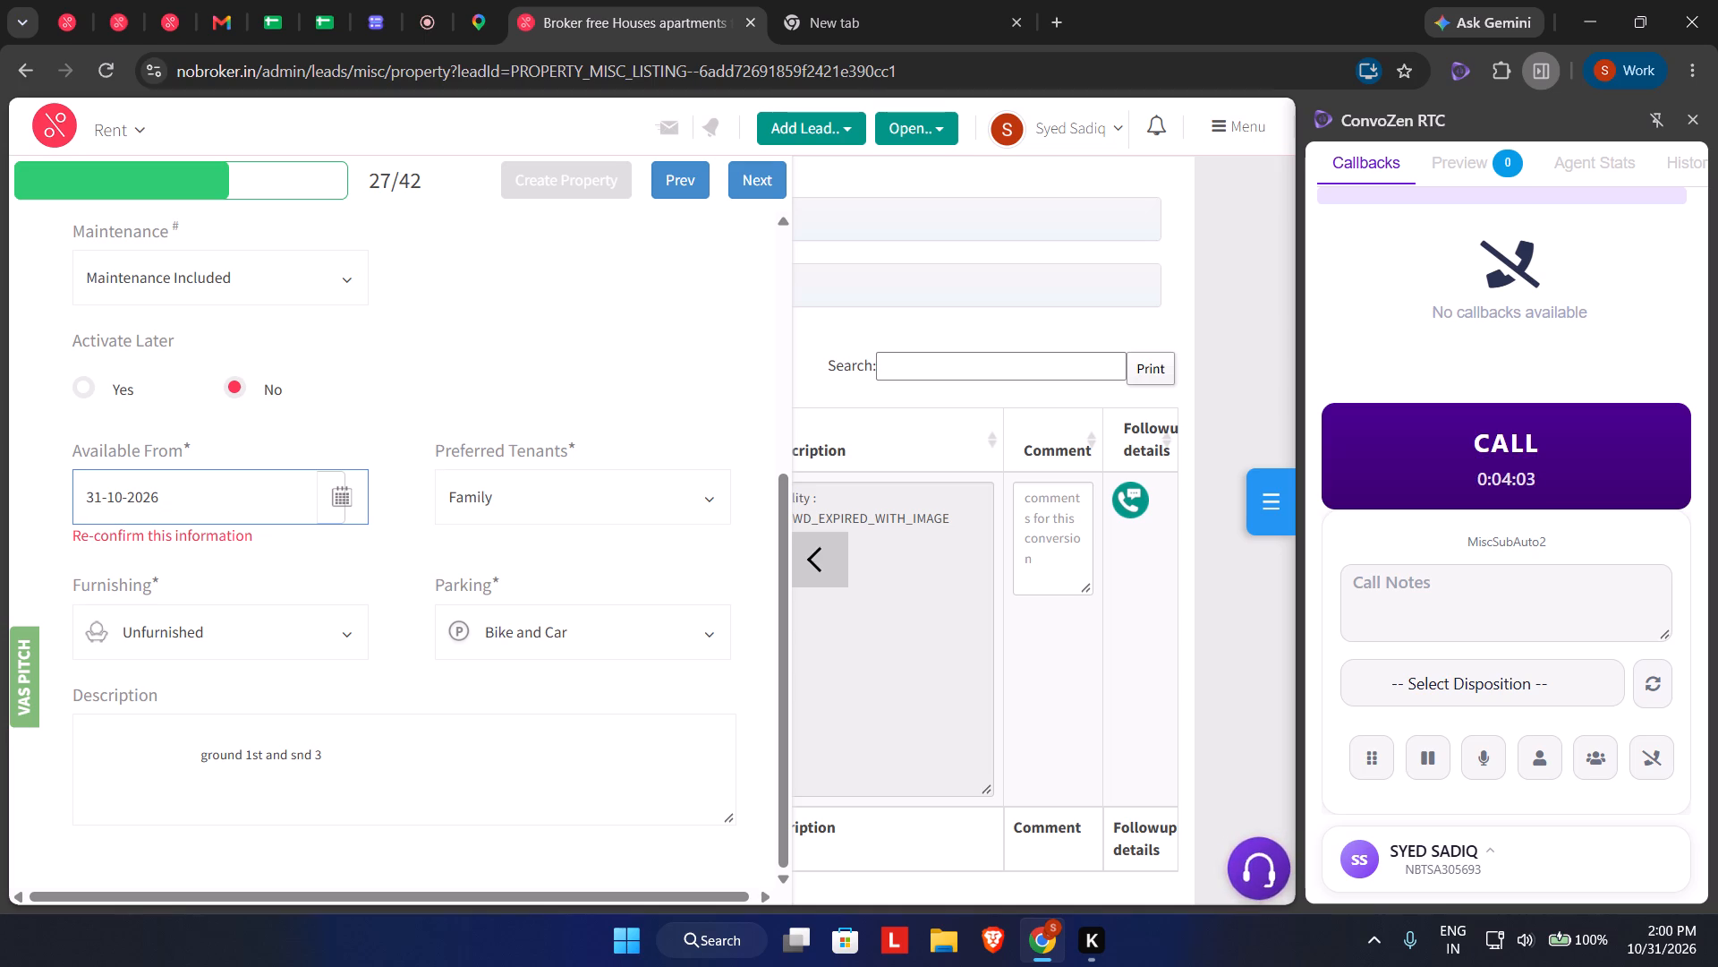
key("BackSpace")
key("2")
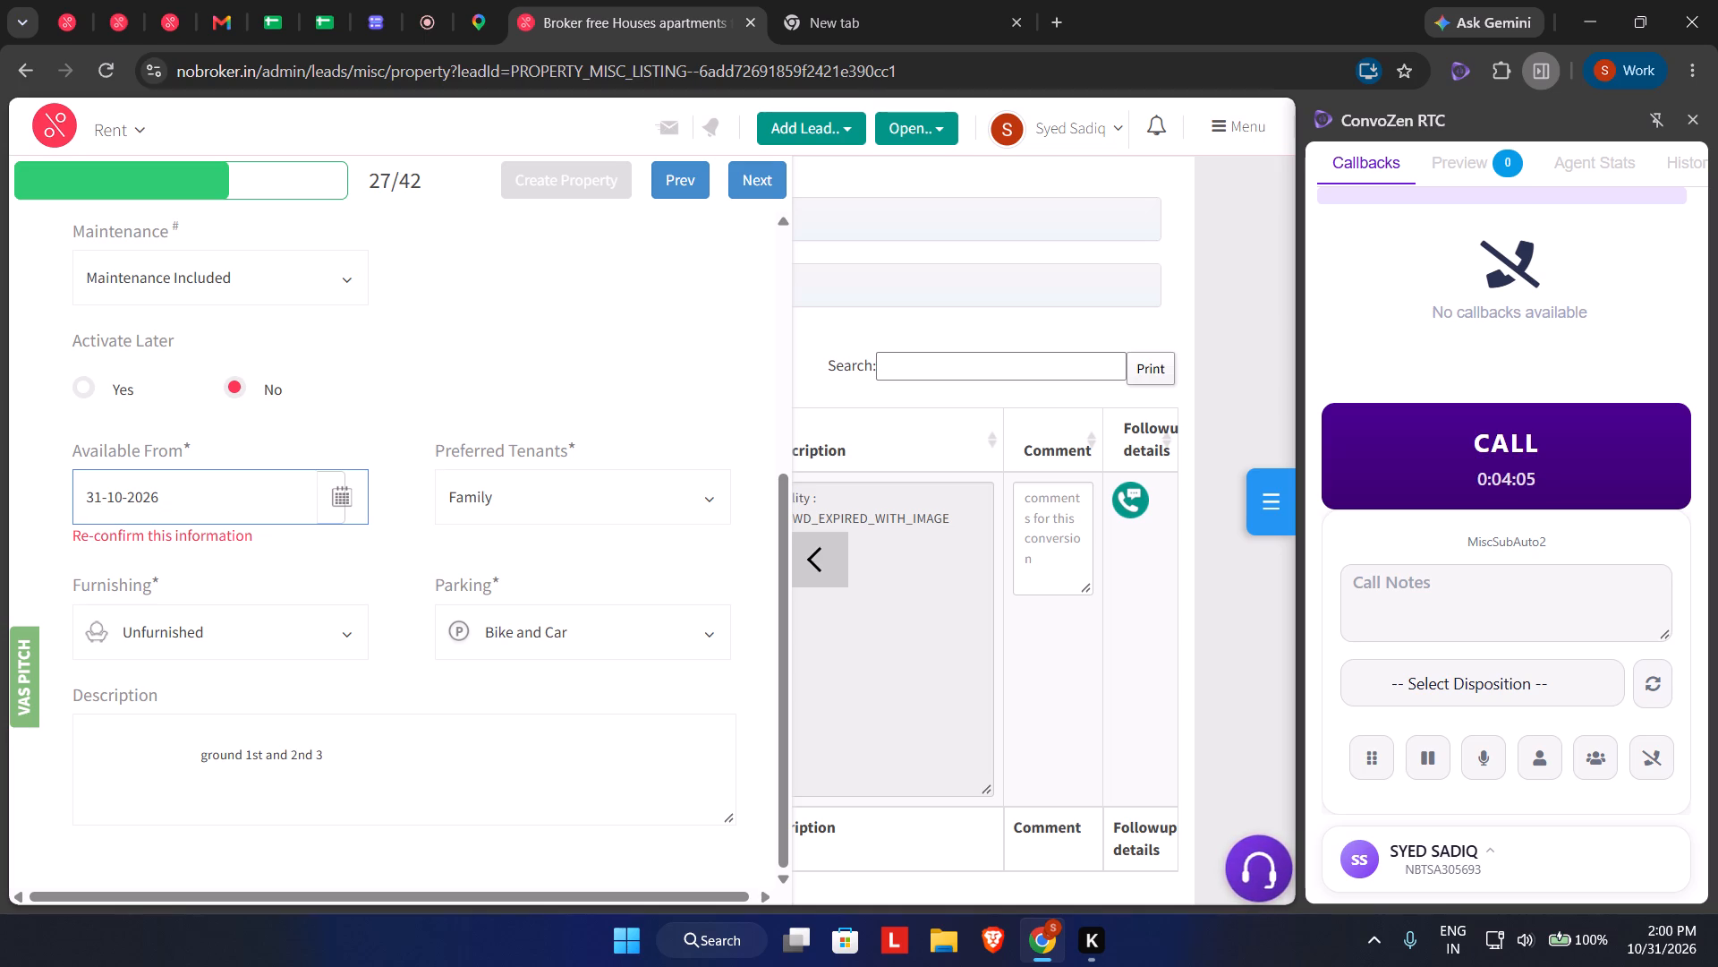
Append "2bhk available" to the description and remove the blank space before its first word.
left_click(370, 742)
left_click(365, 762)
key("space")
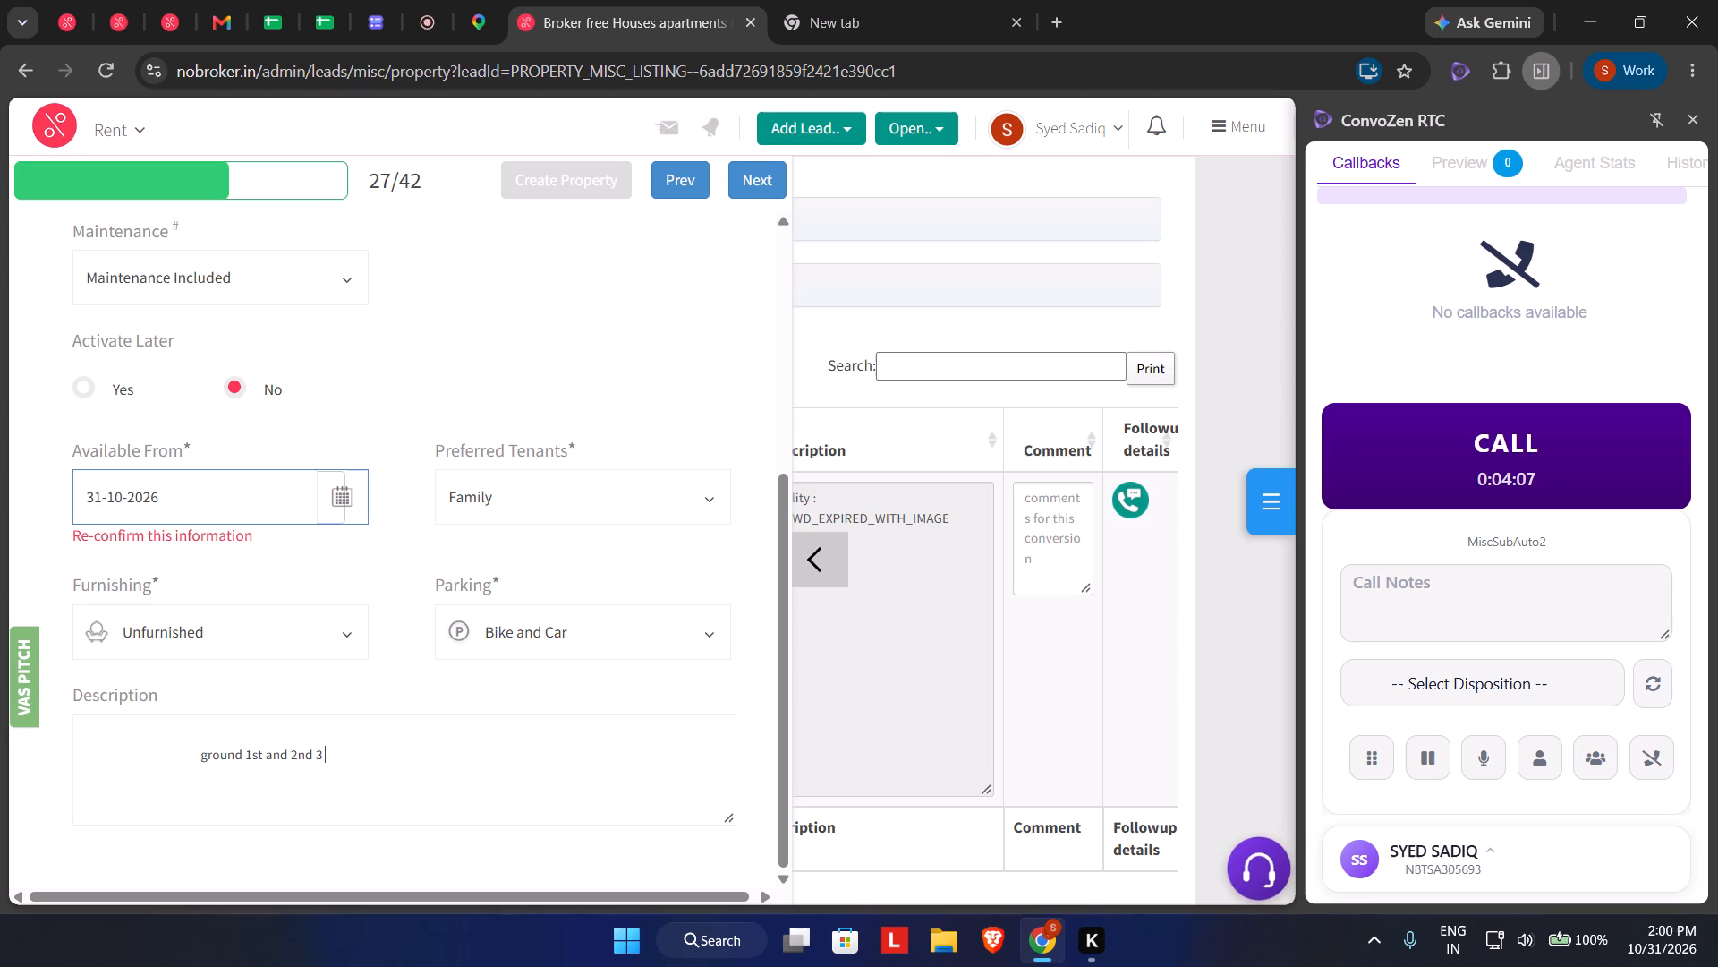
type("2bhk available")
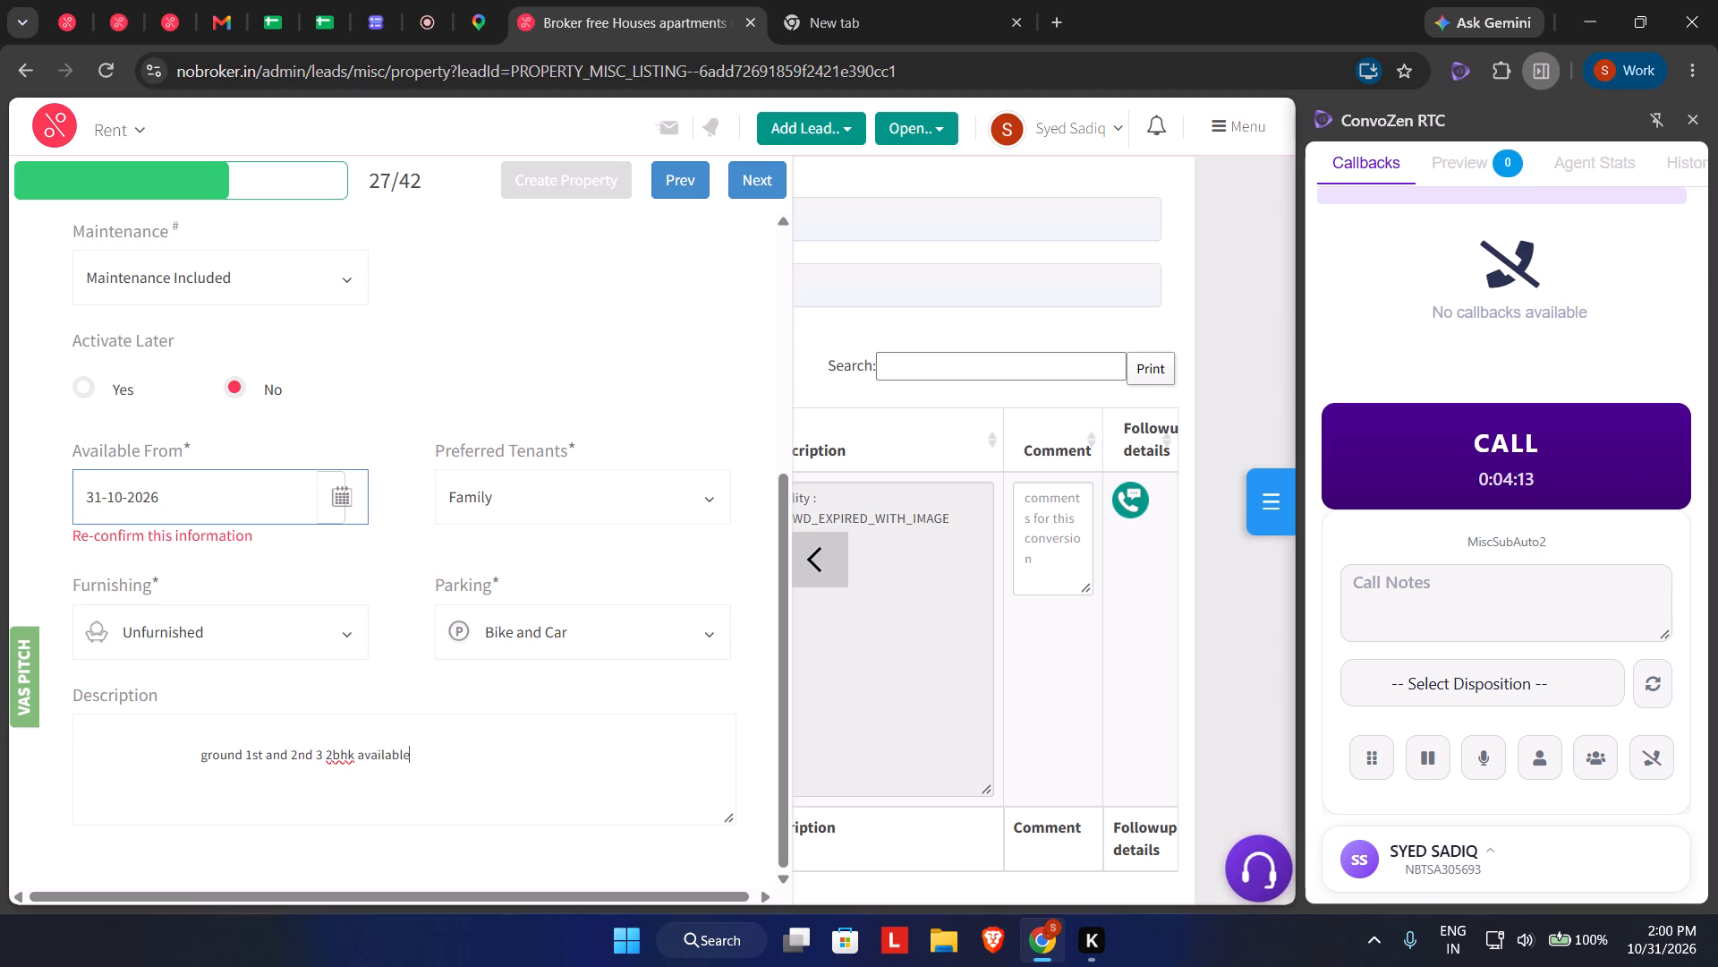
left_click_drag(194, 757, 0, 663)
key("BackSpace")
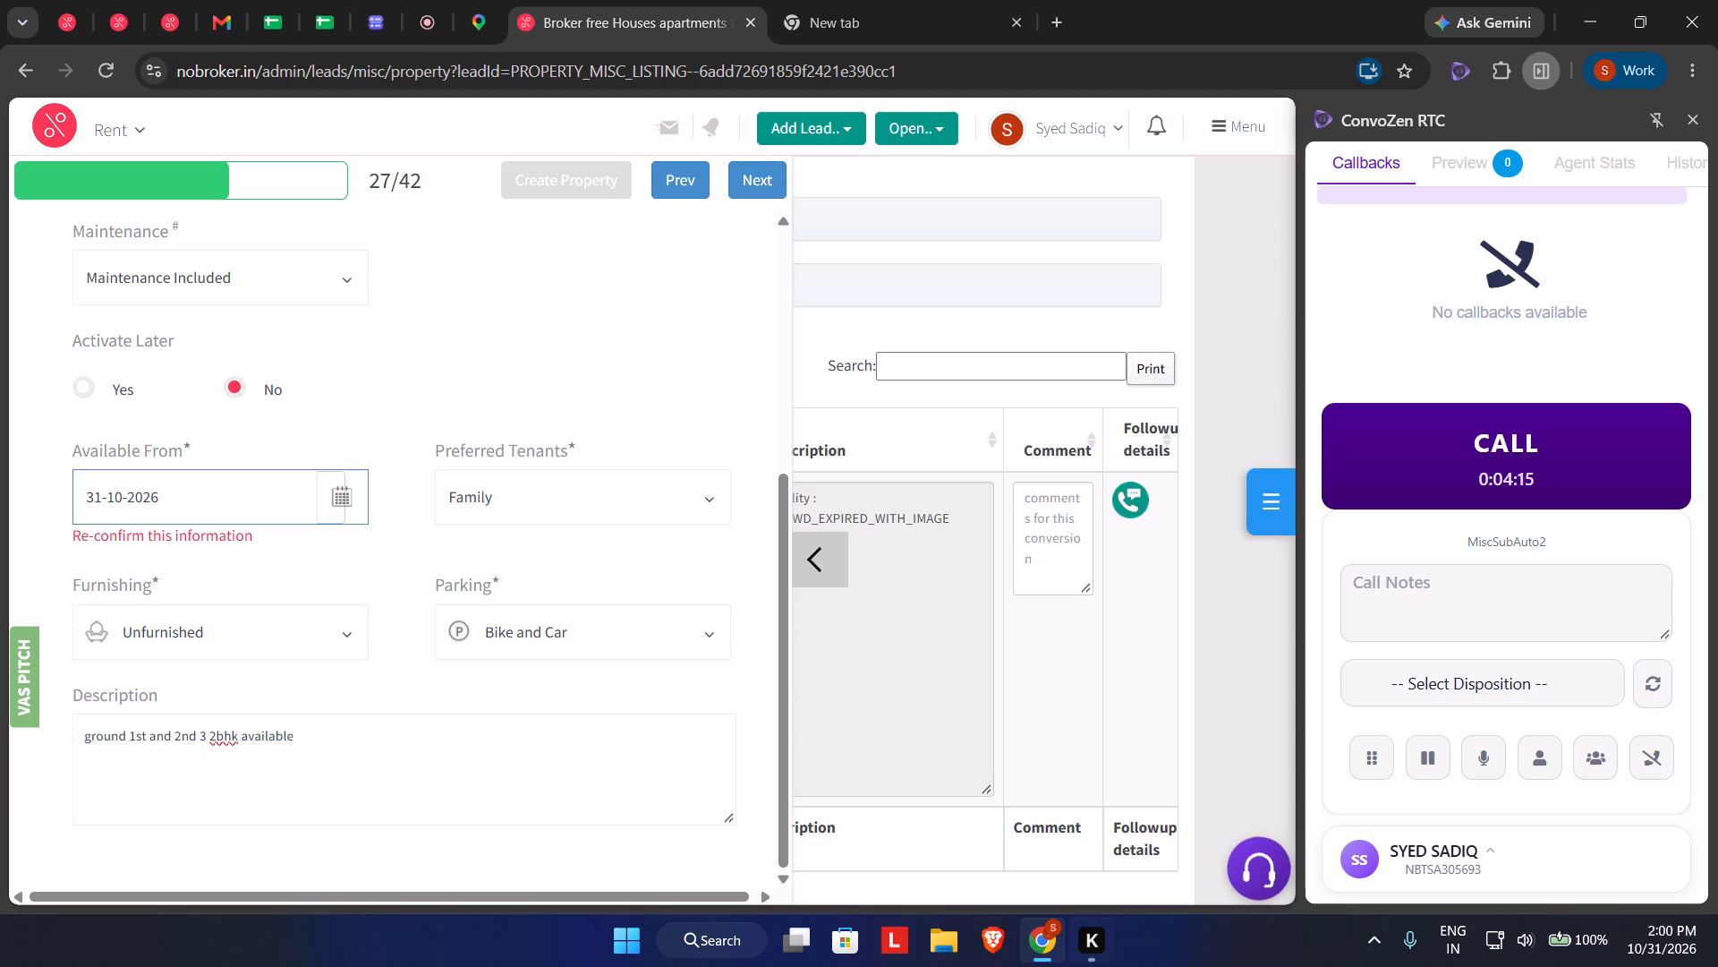
left_click(430, 721)
In the Amenities details, set Gym to No, Non-Veg Allowed to Yes and Gated Security to No.
scroll(789, 739, "up", 4)
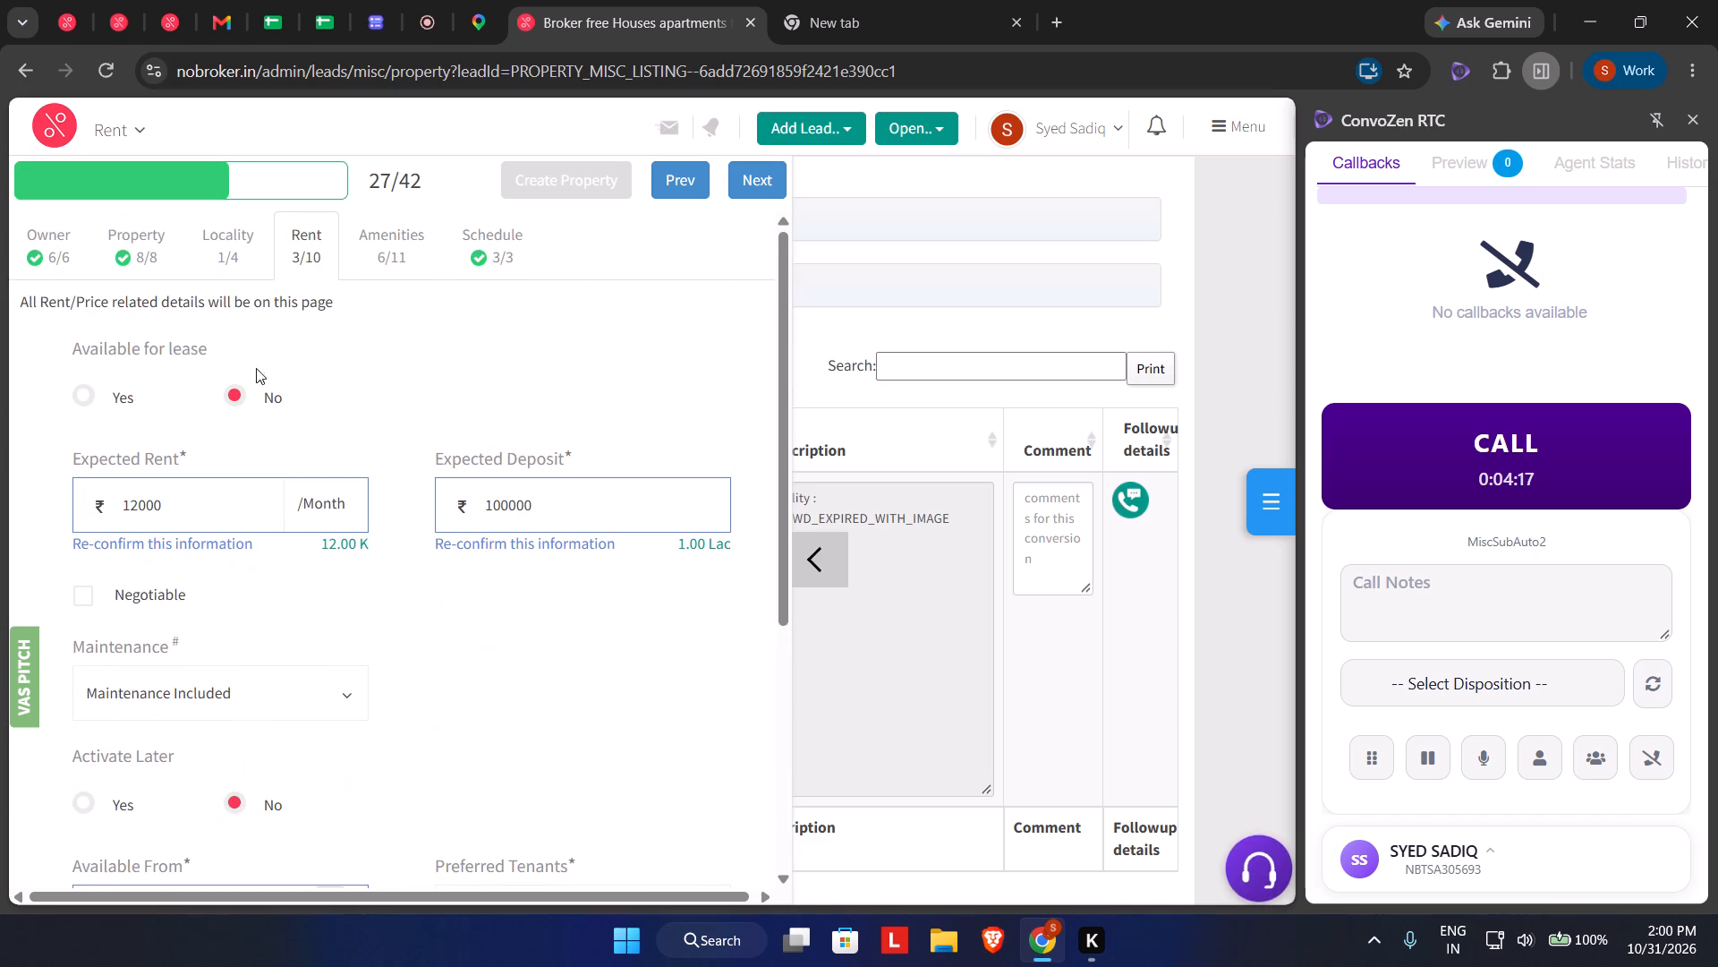
left_click(390, 259)
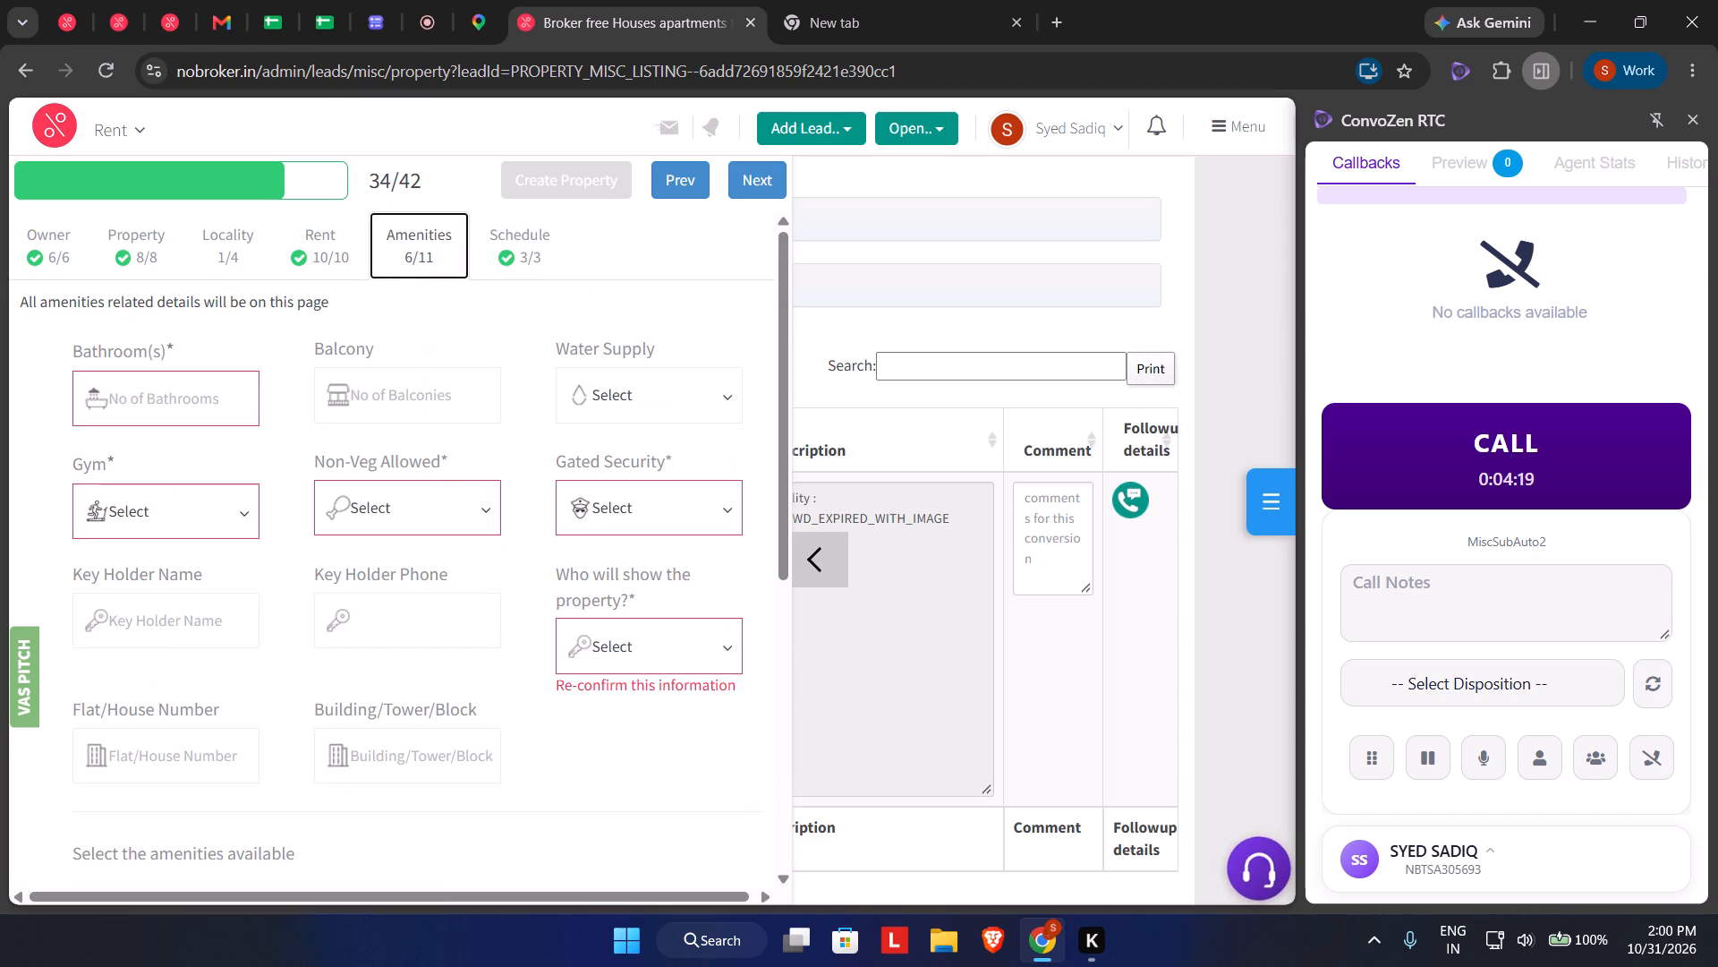
left_click(204, 509)
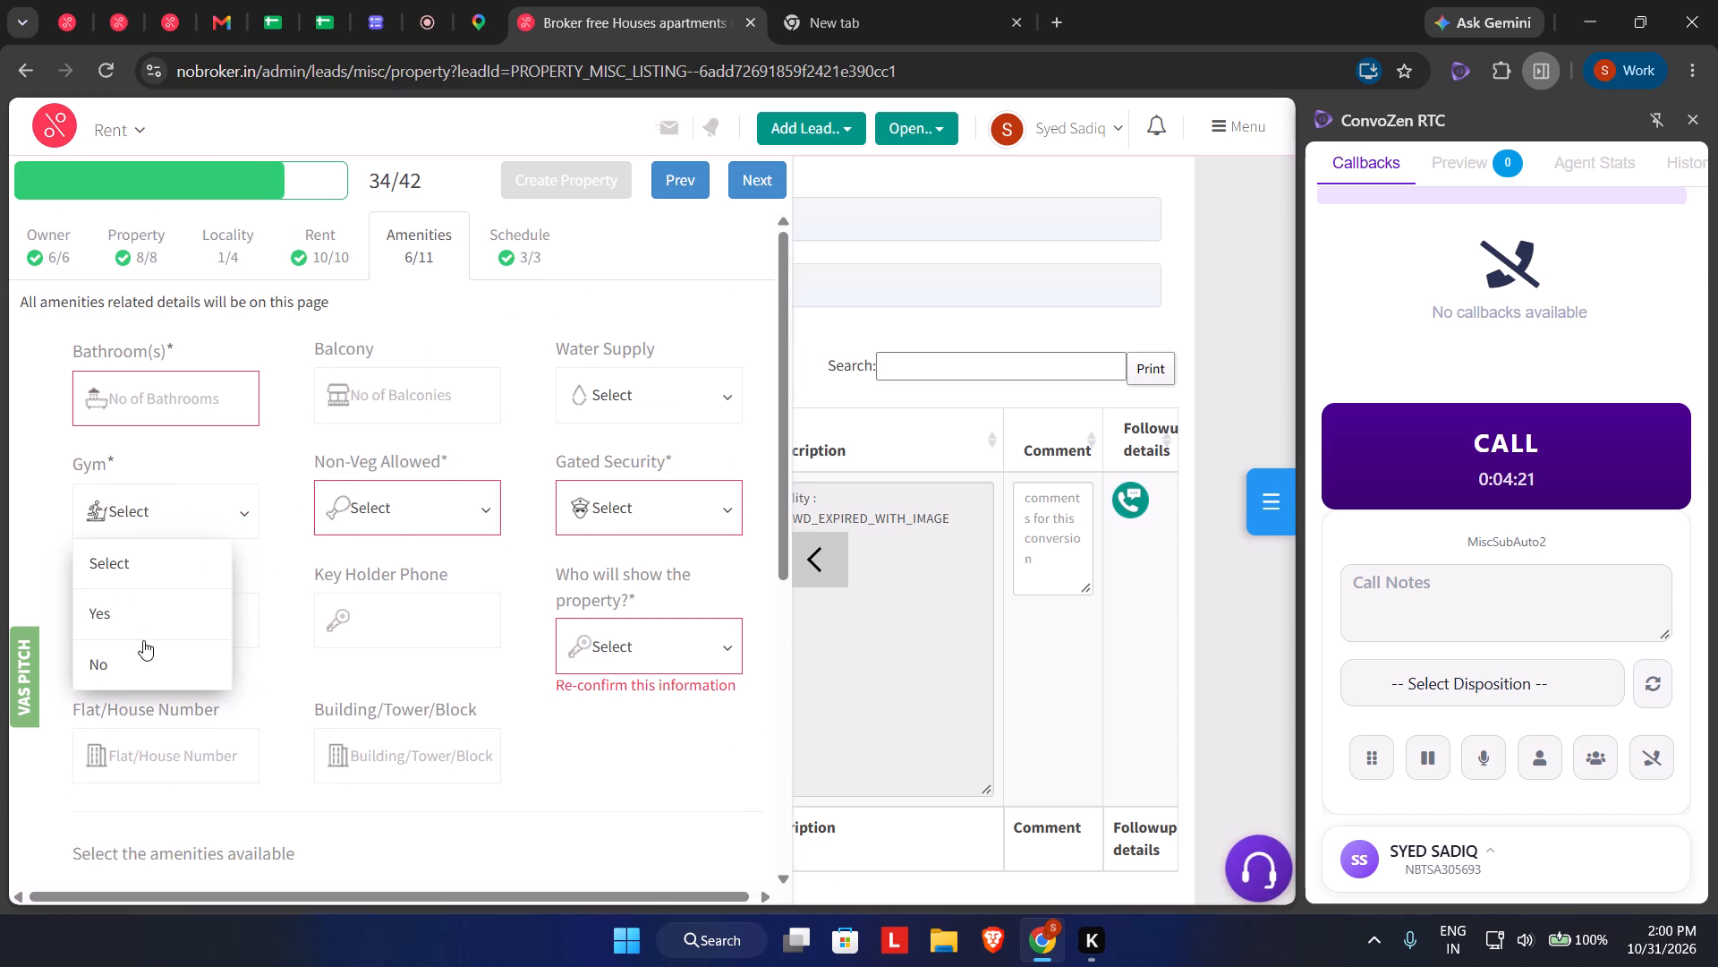
left_click(131, 663)
left_click(415, 508)
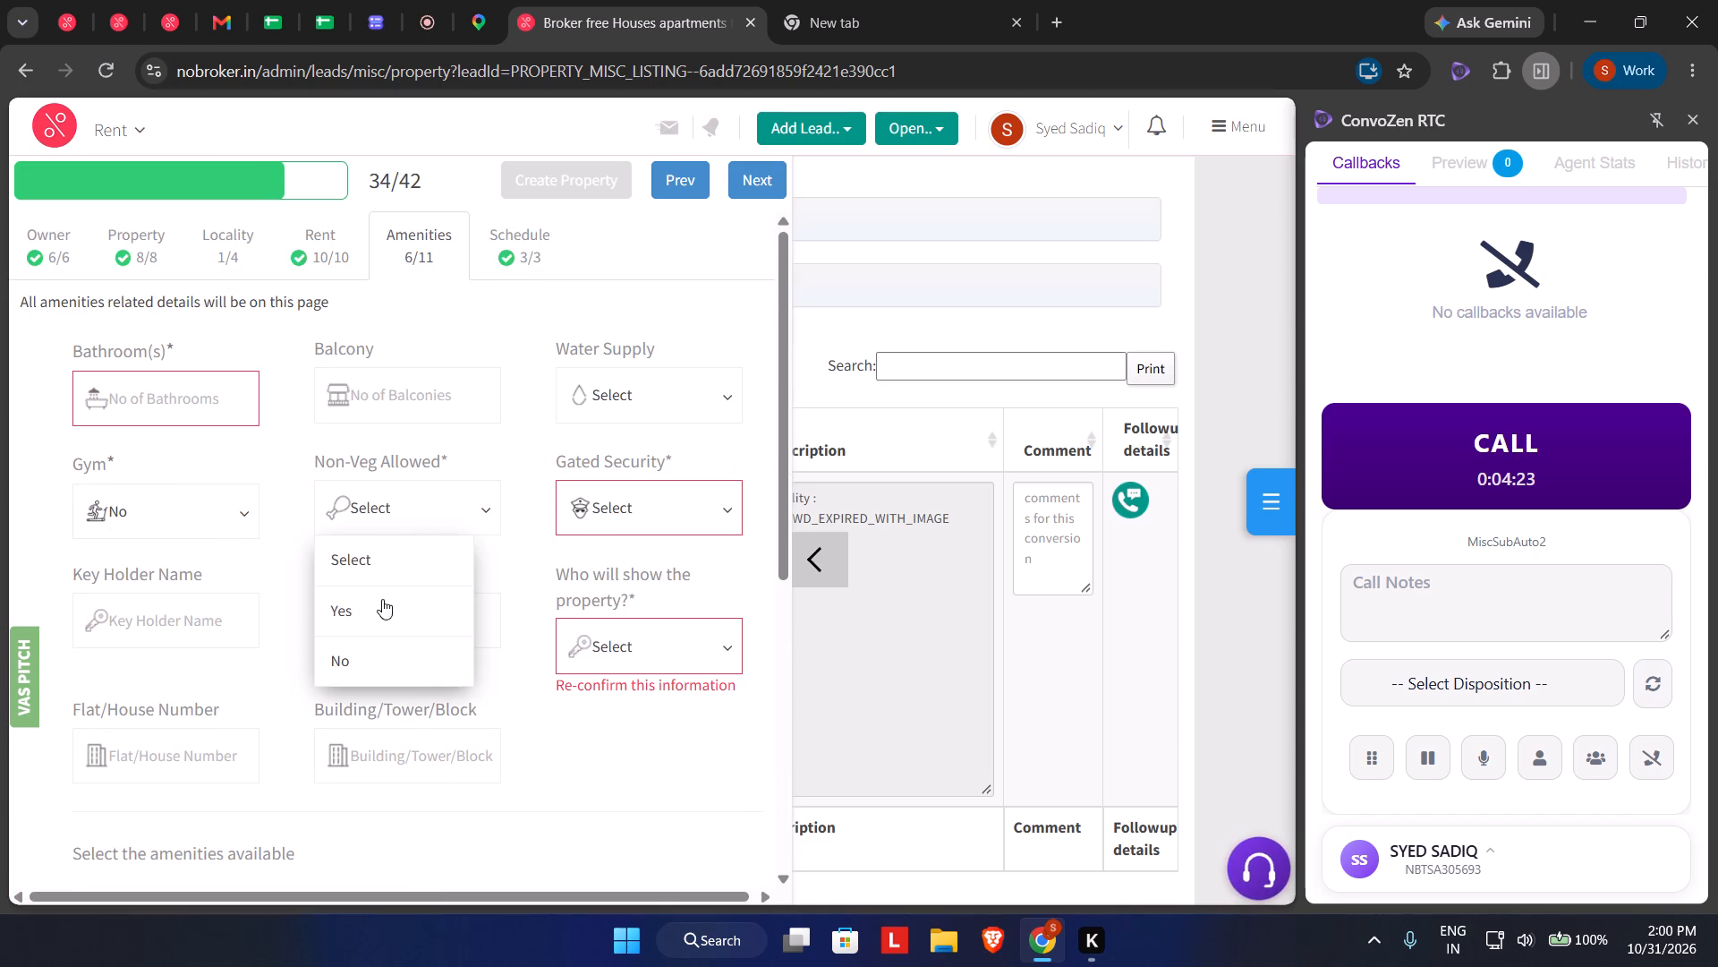
left_click(380, 595)
left_click(655, 505)
left_click(596, 612)
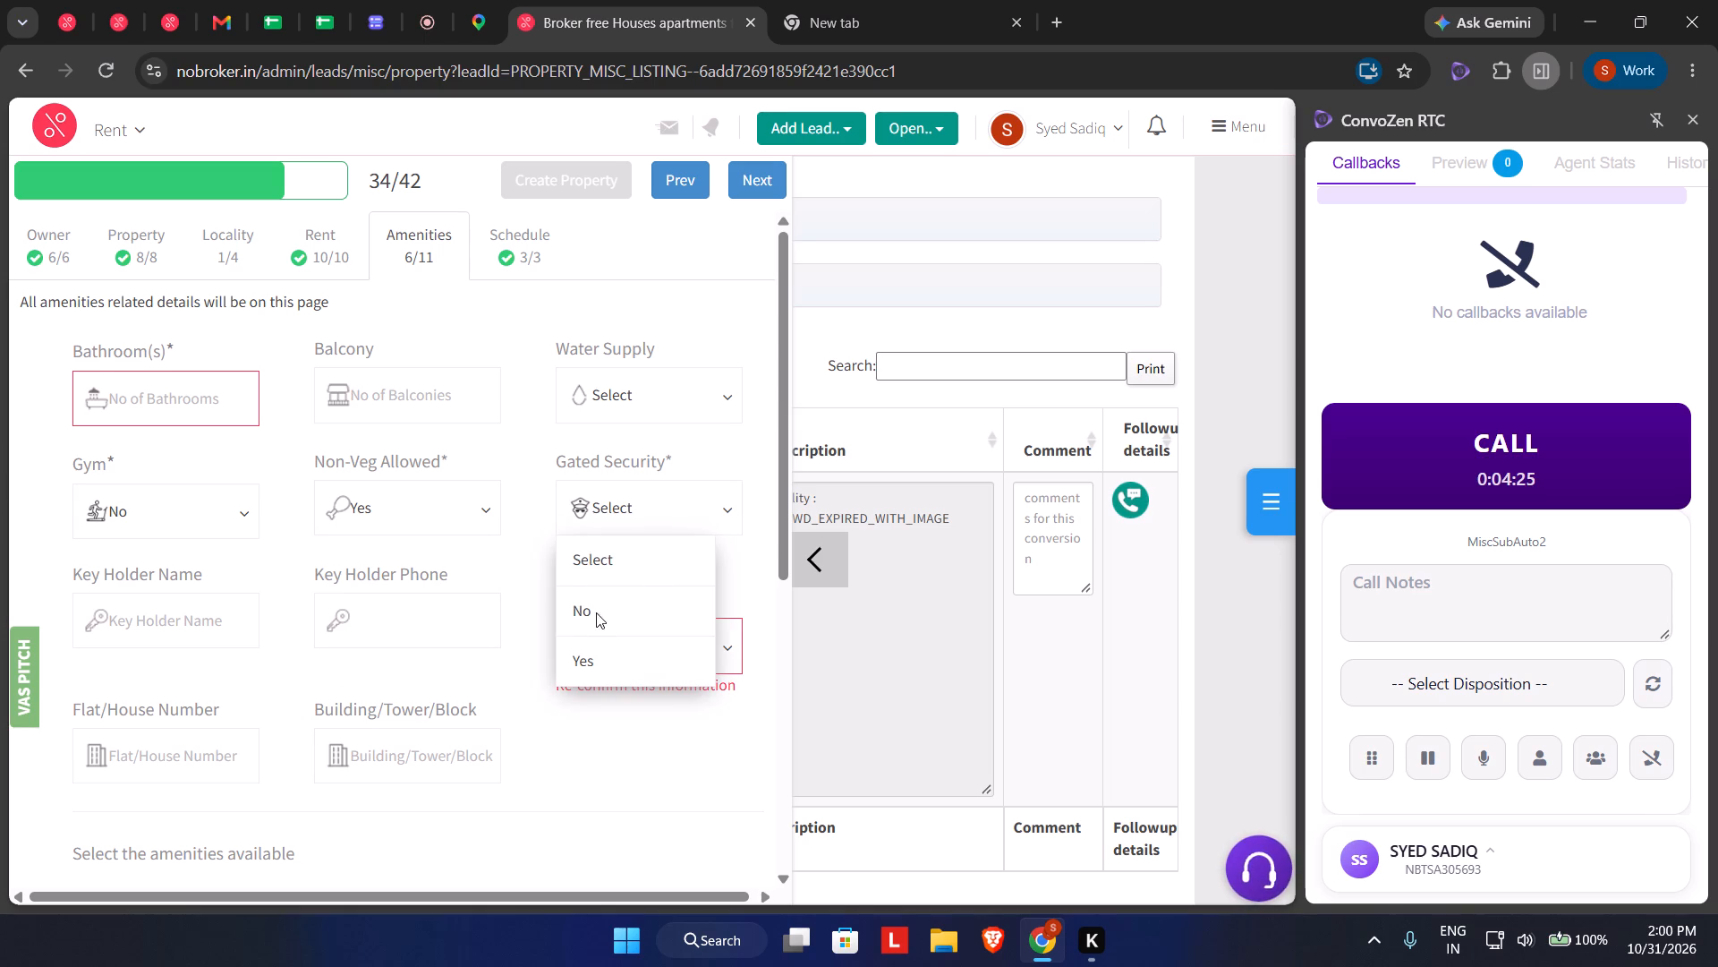
In the Amenities details, set Bathroom(s) to 2 and who will show the property to "I will show".
left_click(200, 406)
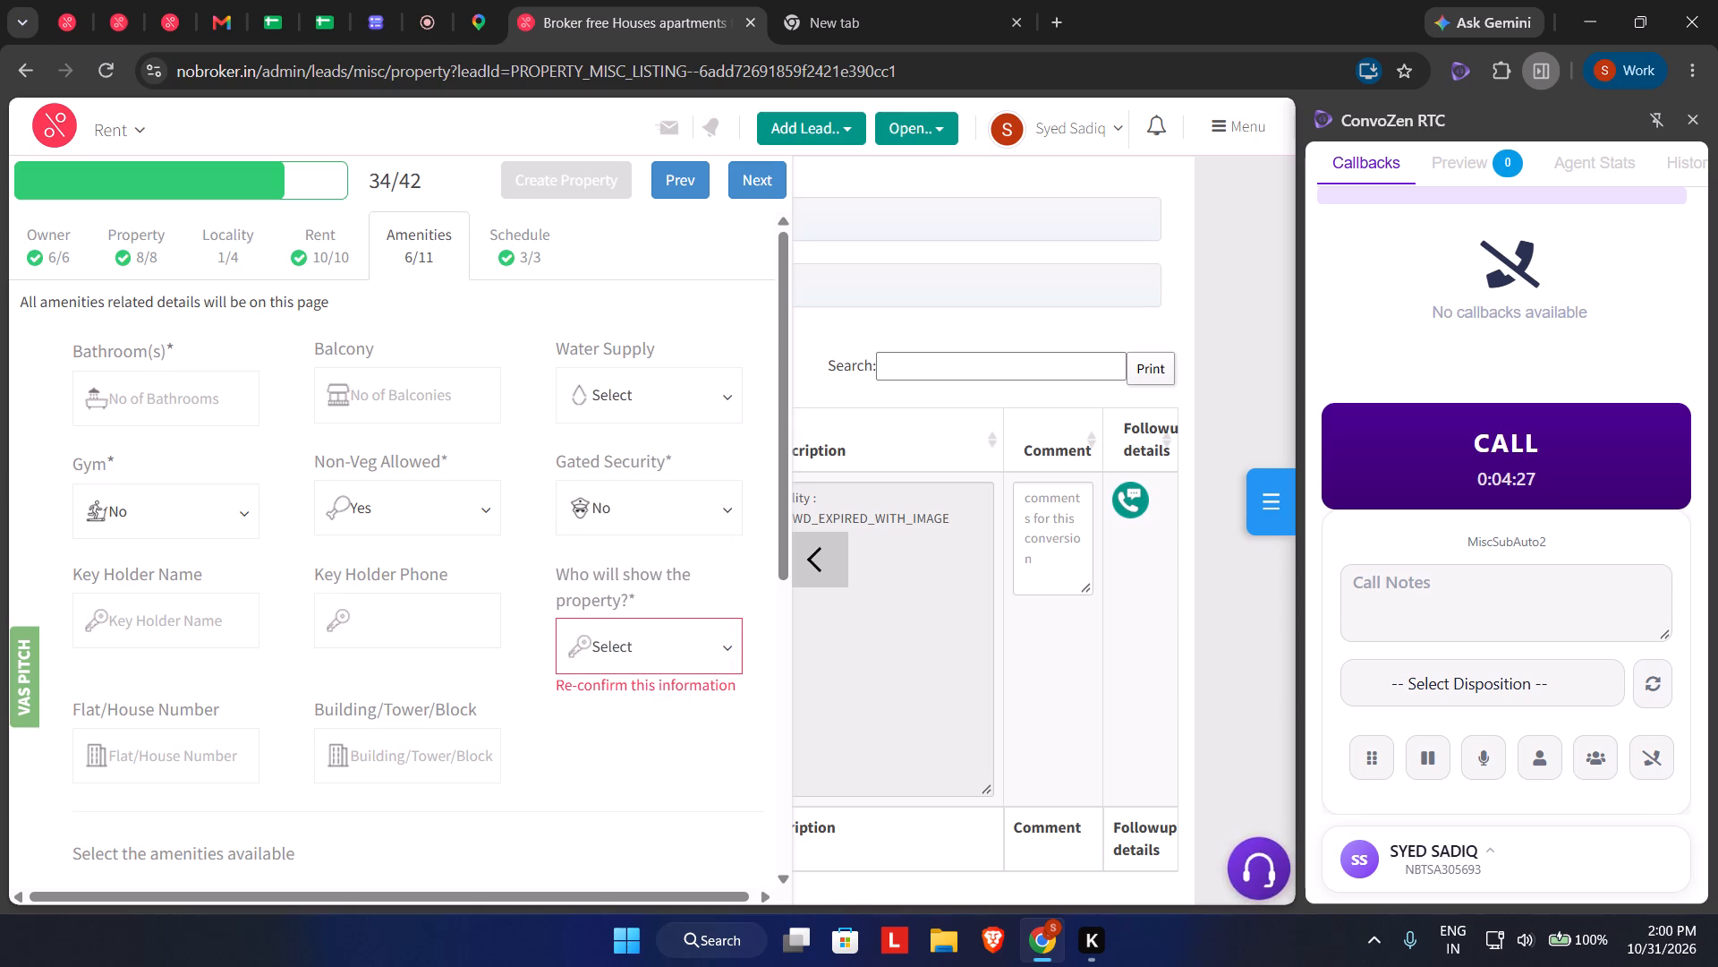
key("2")
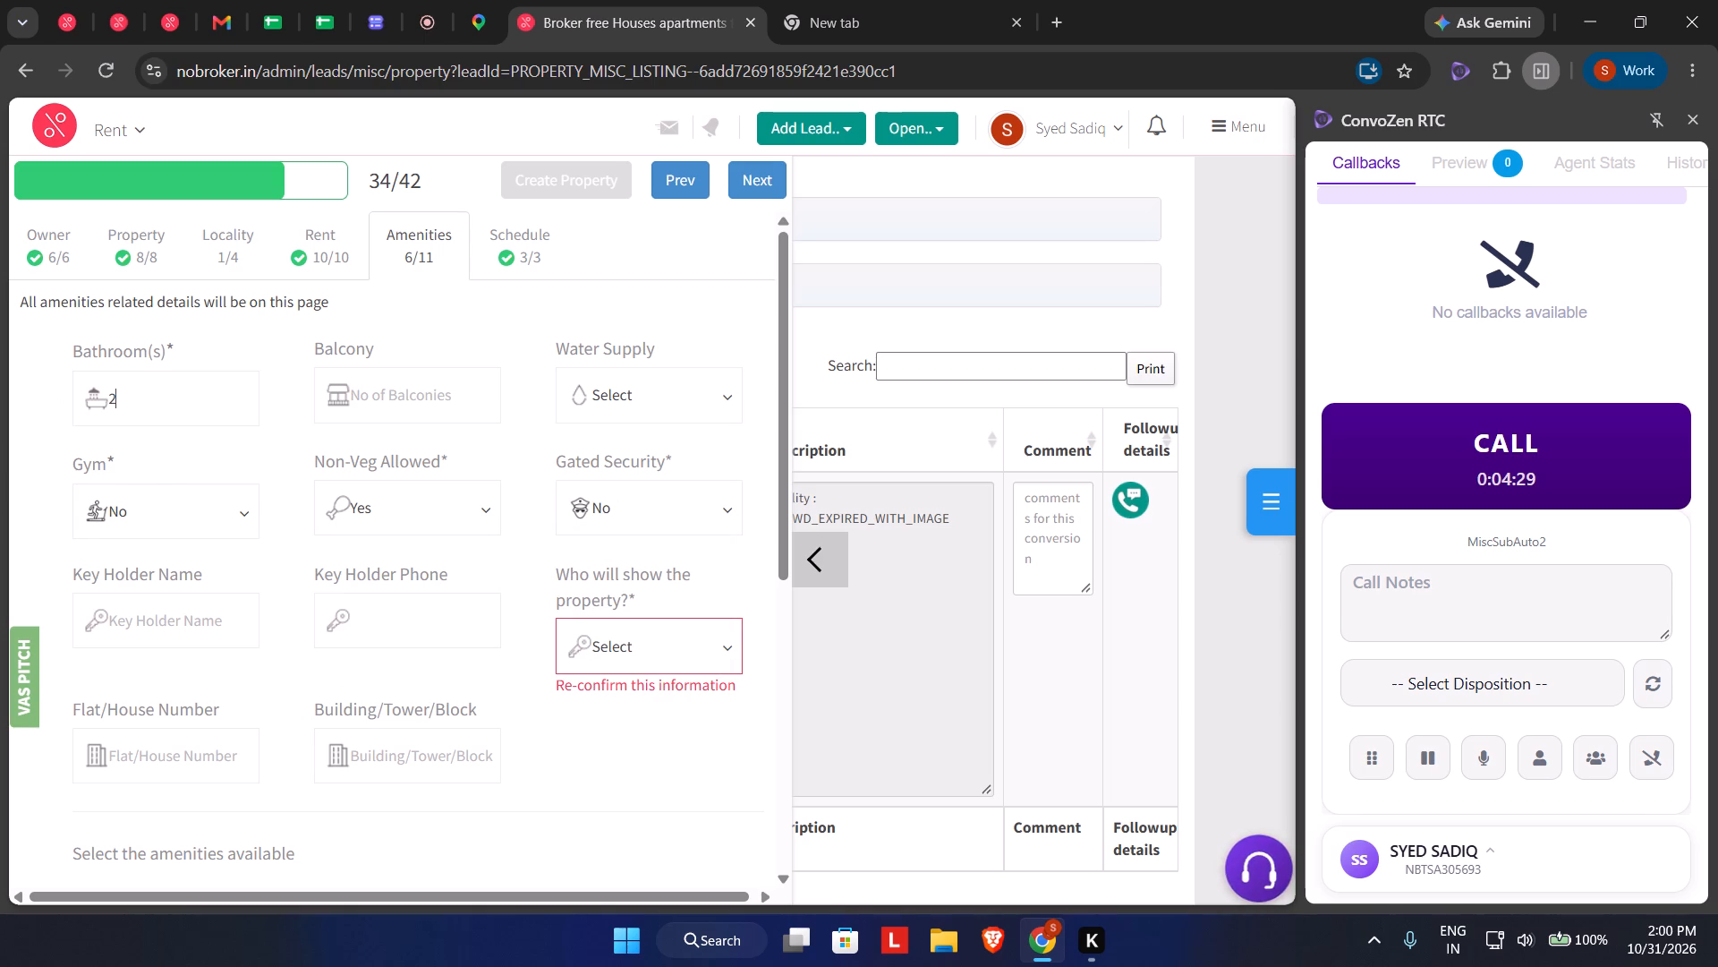
left_click(255, 327)
left_click(670, 644)
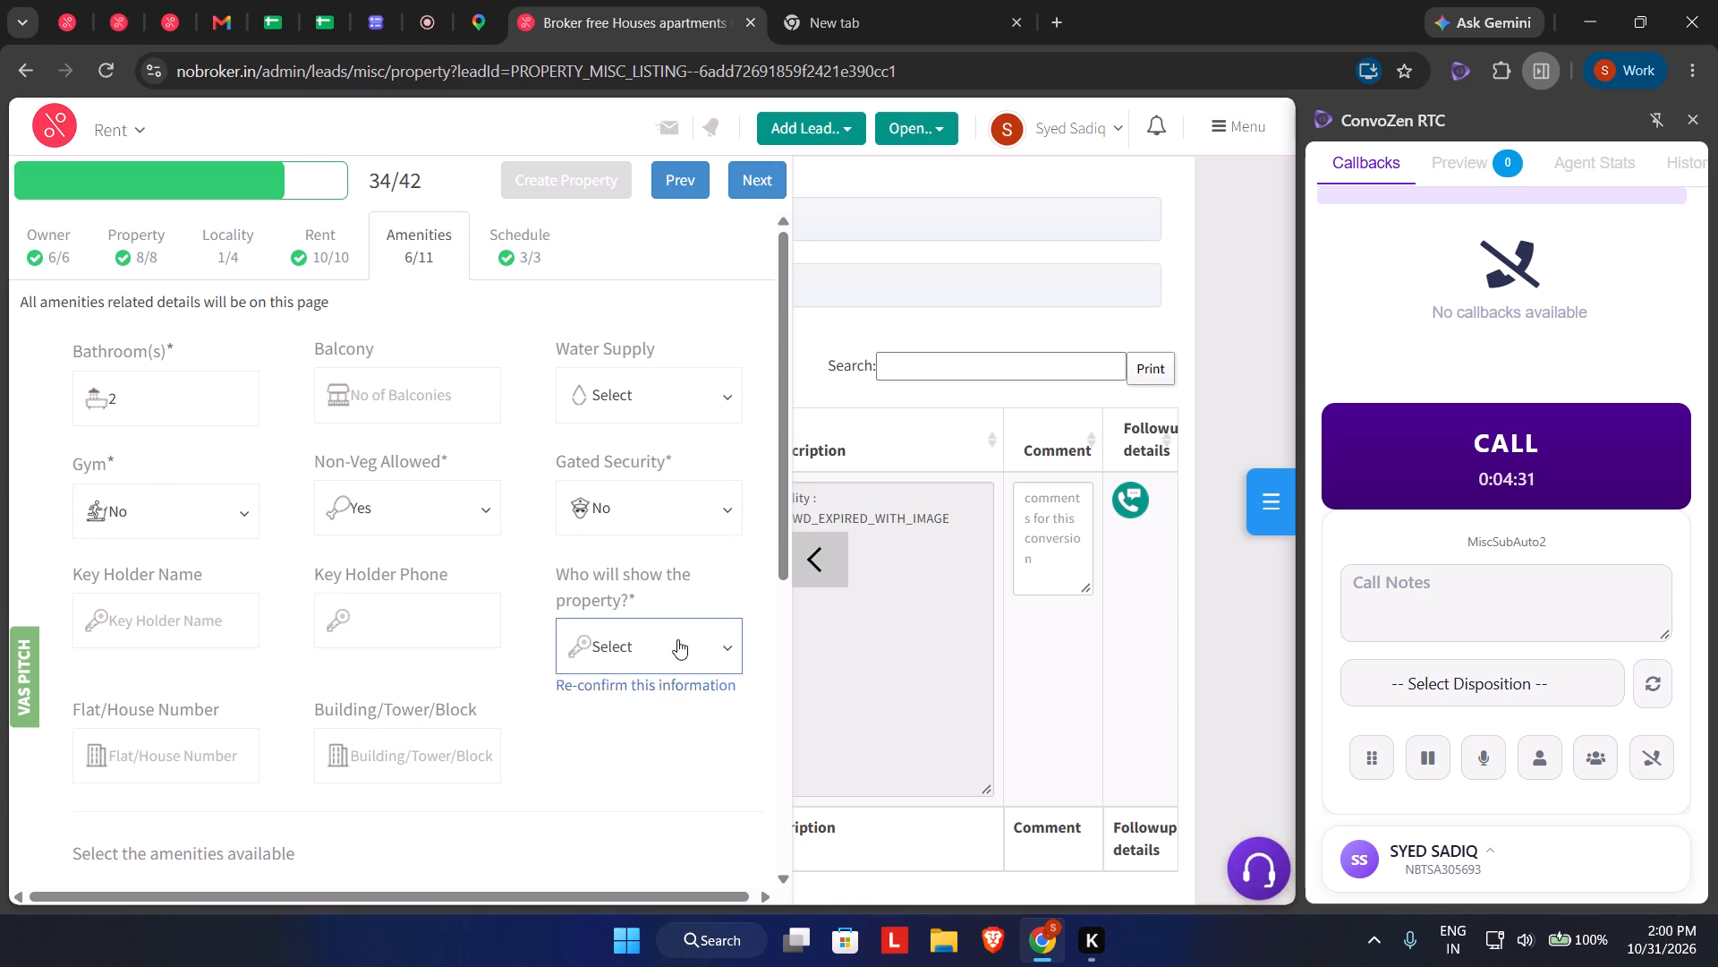
scroll(668, 552, "down", 3)
scroll(484, 514, "up", 1)
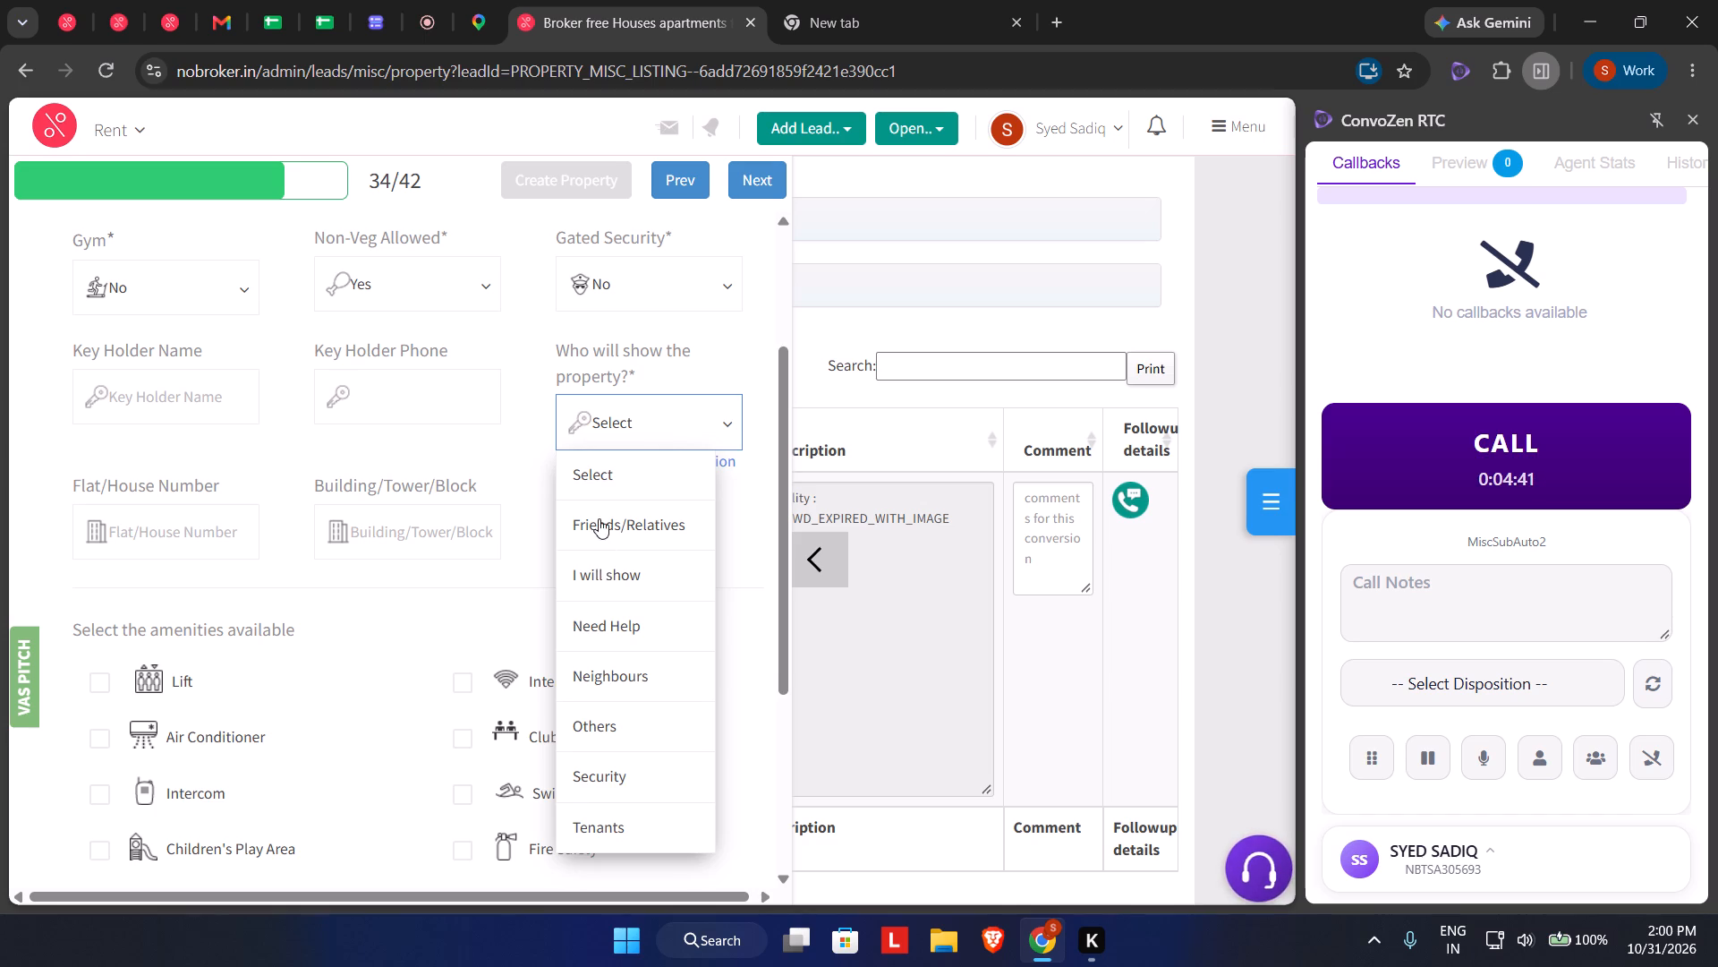
left_click(577, 579)
Open the Locality details of the listing.
scroll(503, 492, "up", 4)
left_click(252, 263)
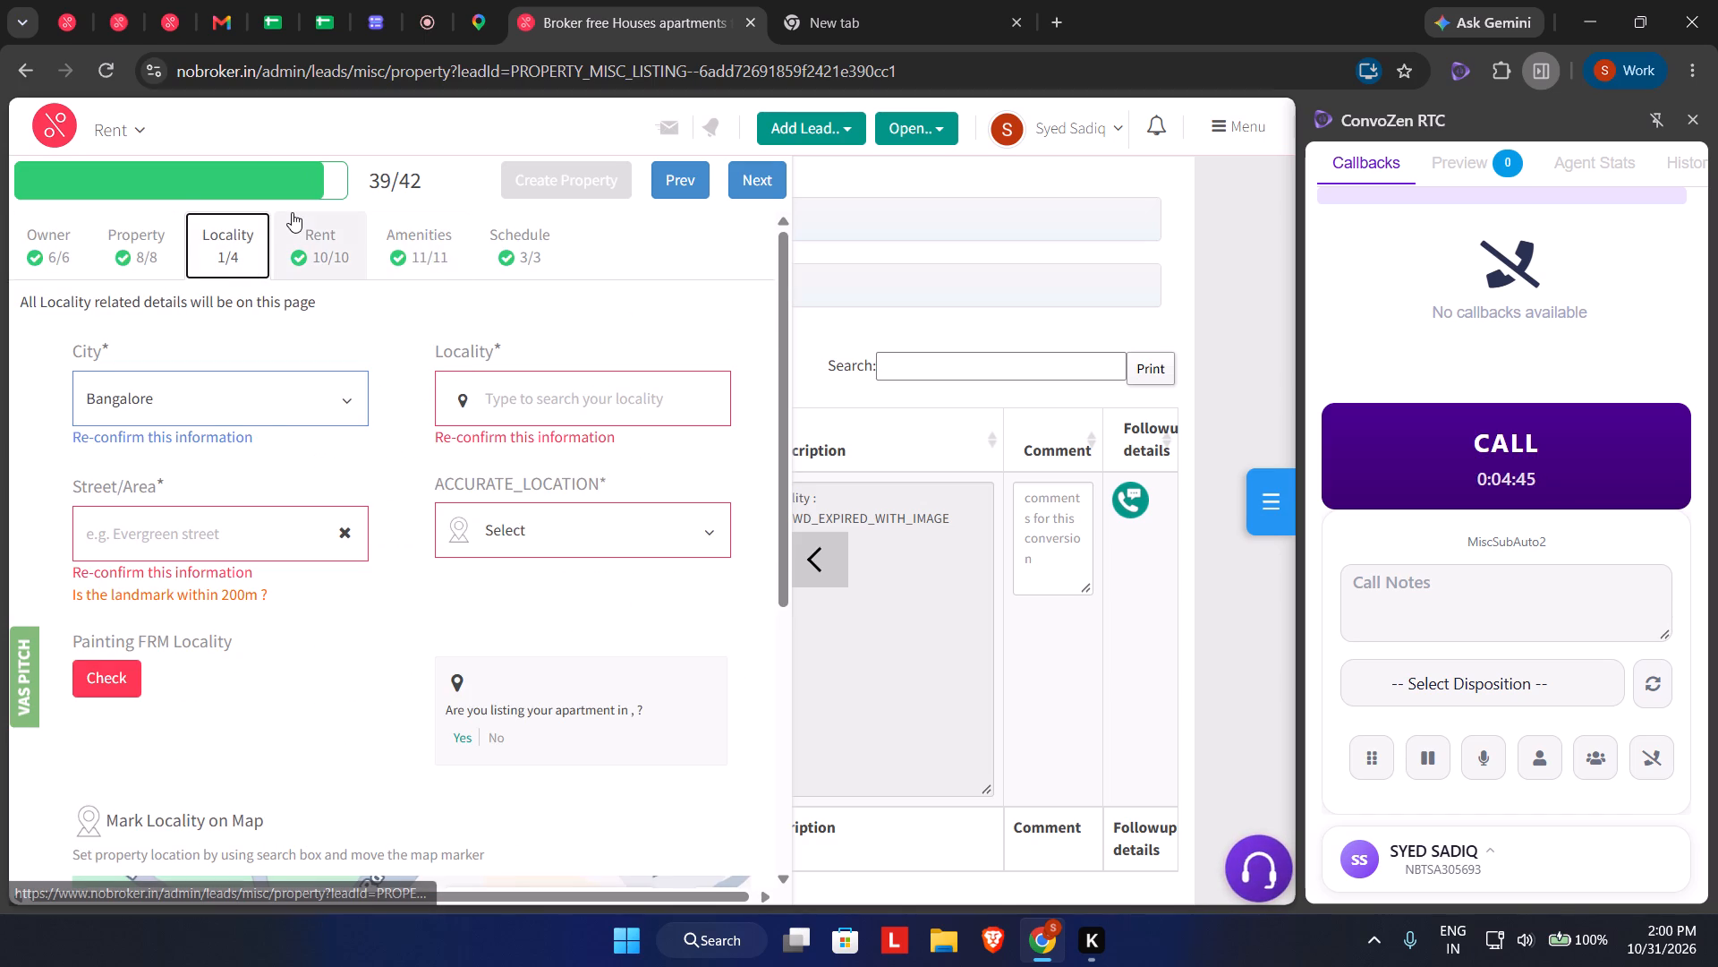
Switch to Google Maps and replace the bars and pubs search with a search for Bengaluru.
left_click(498, 0)
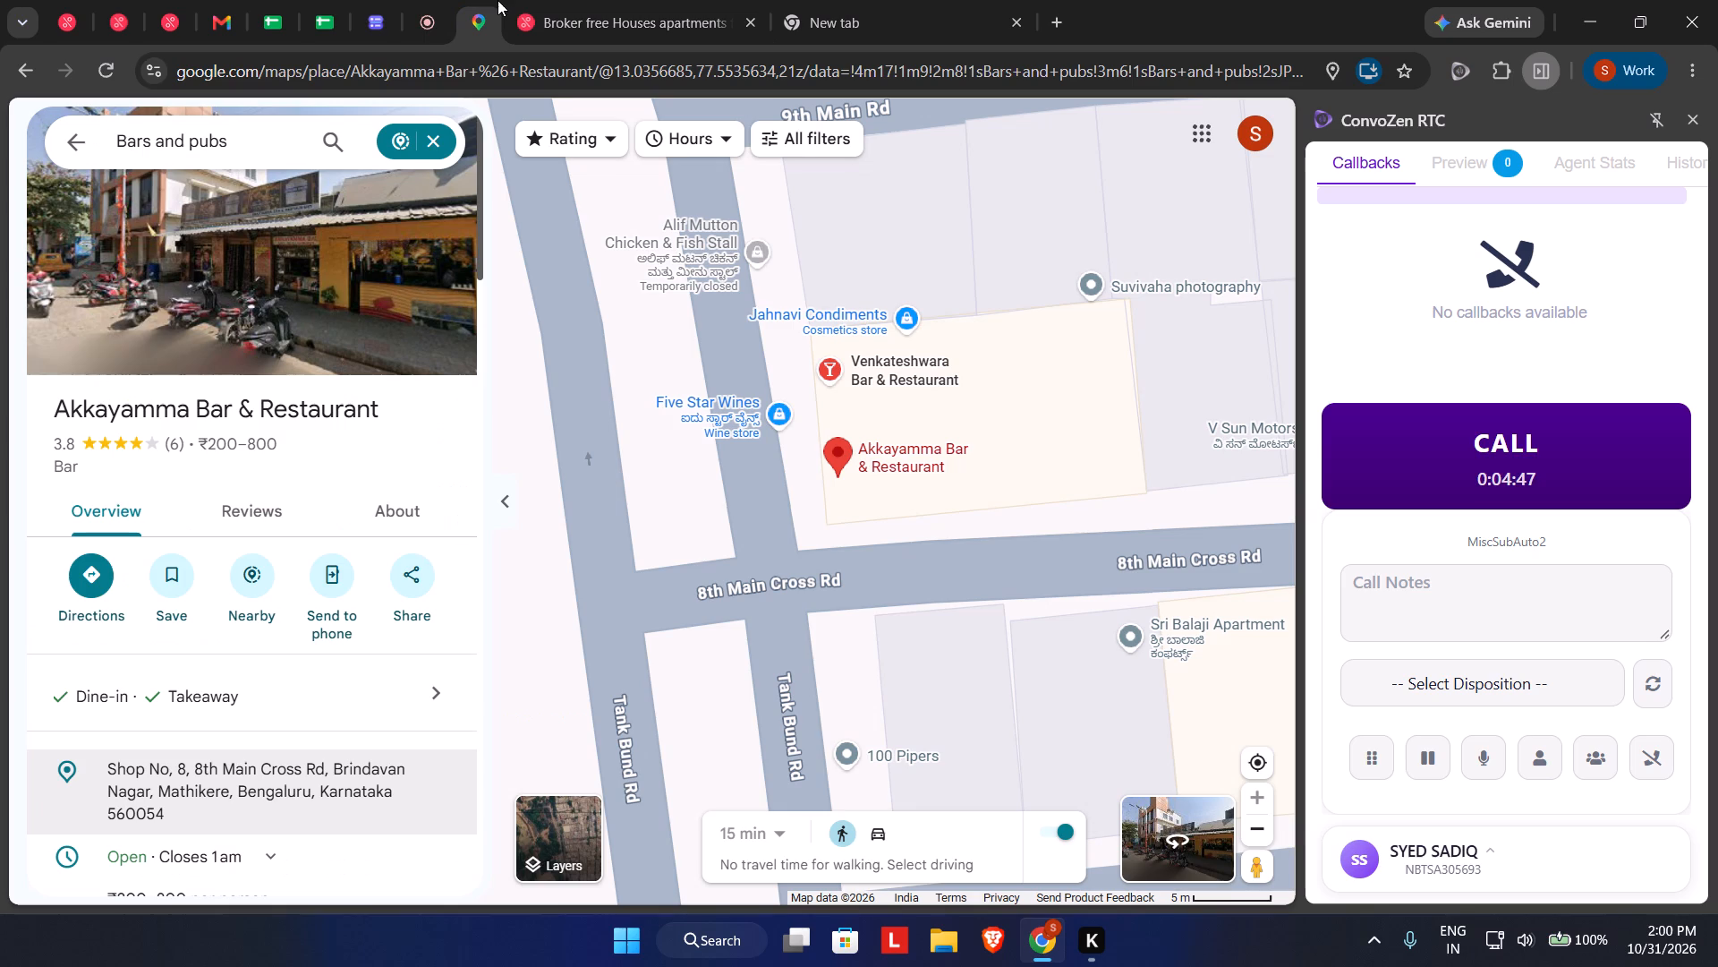
left_click(93, 142)
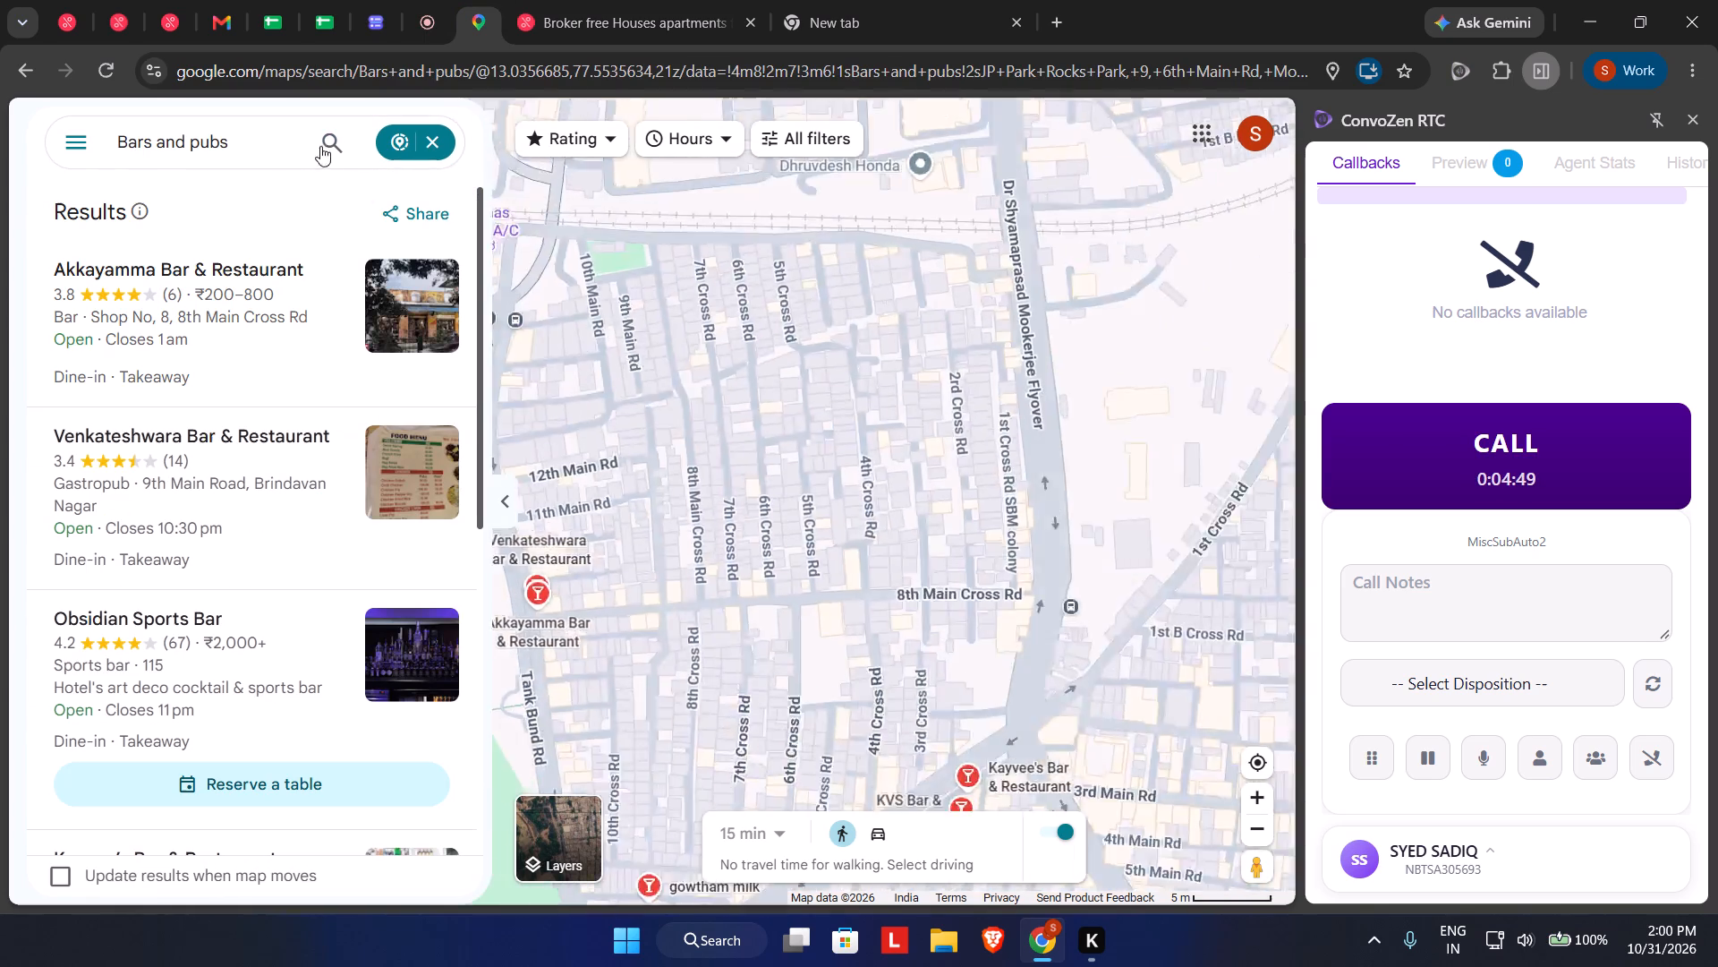
left_click(438, 139)
left_click(429, 138)
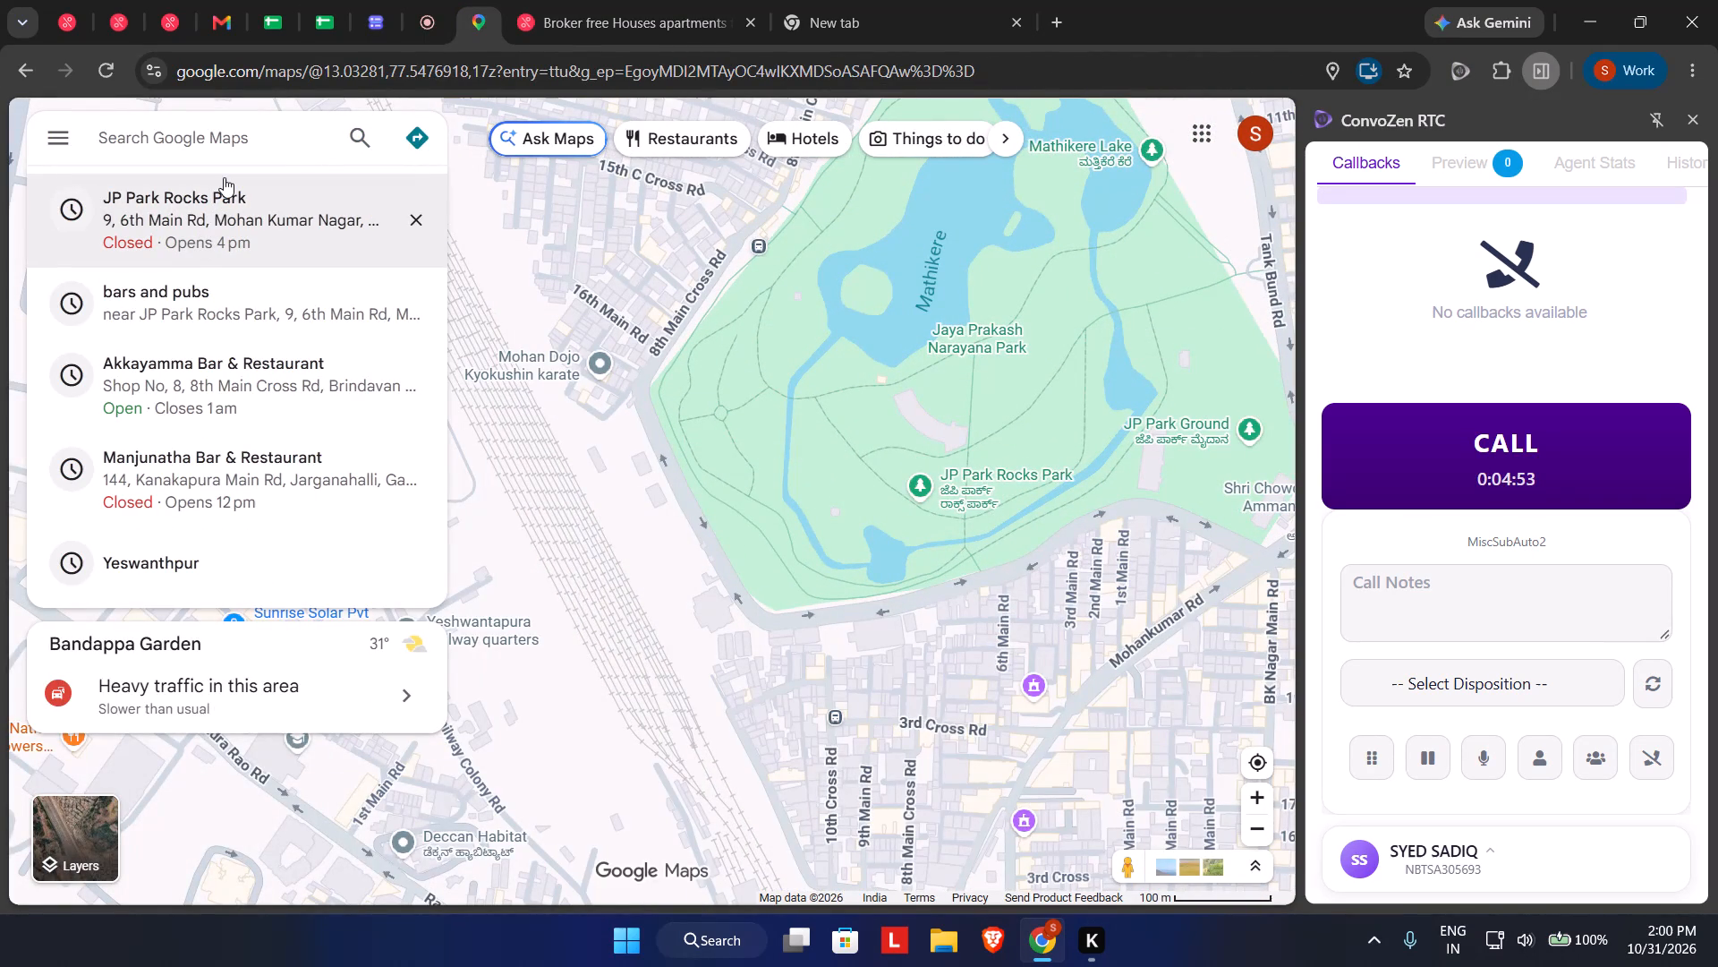
type("beng")
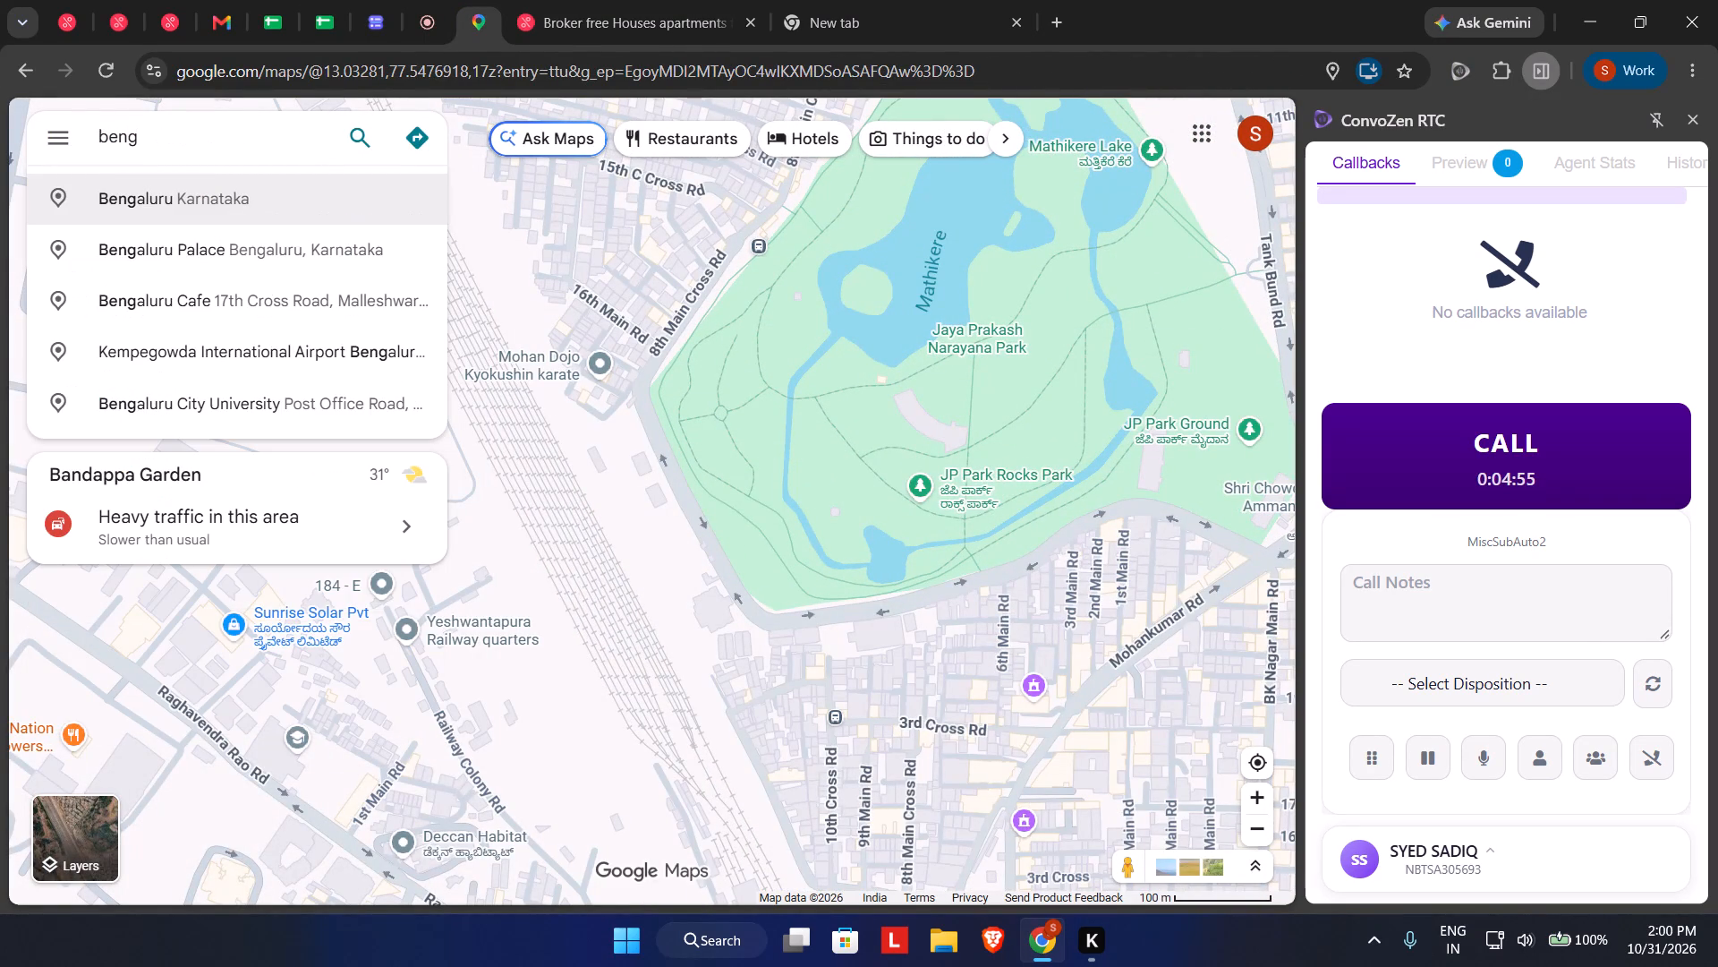
key("Return")
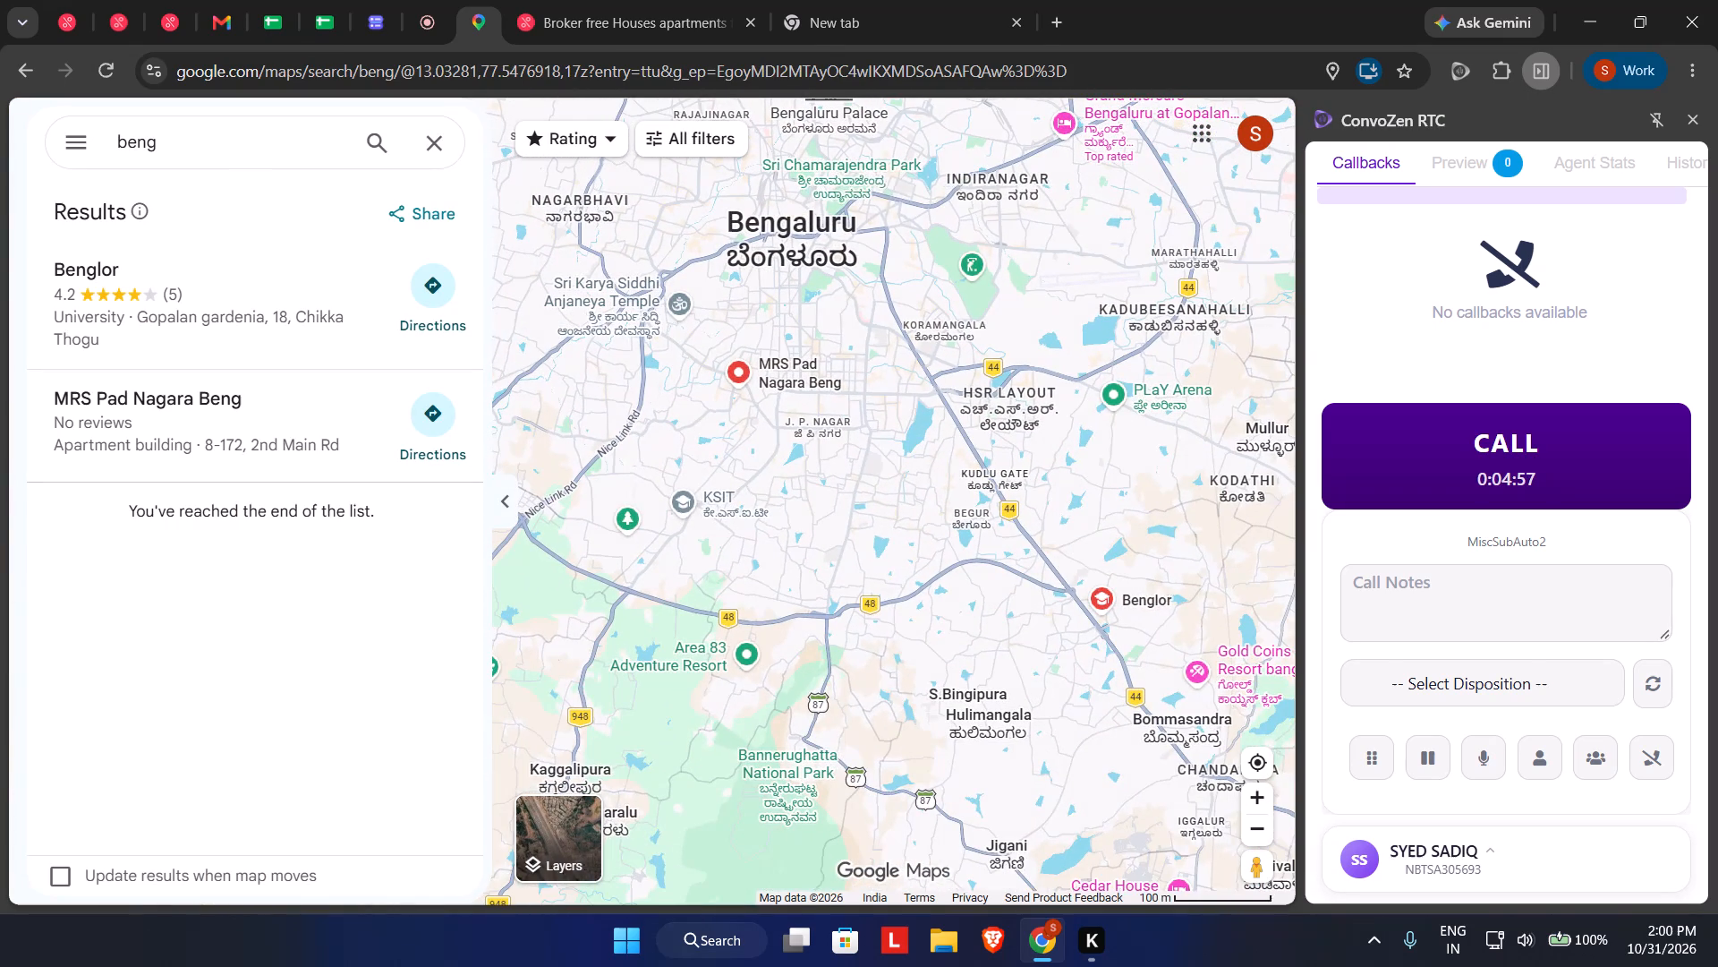
left_click(242, 119)
left_click(228, 144)
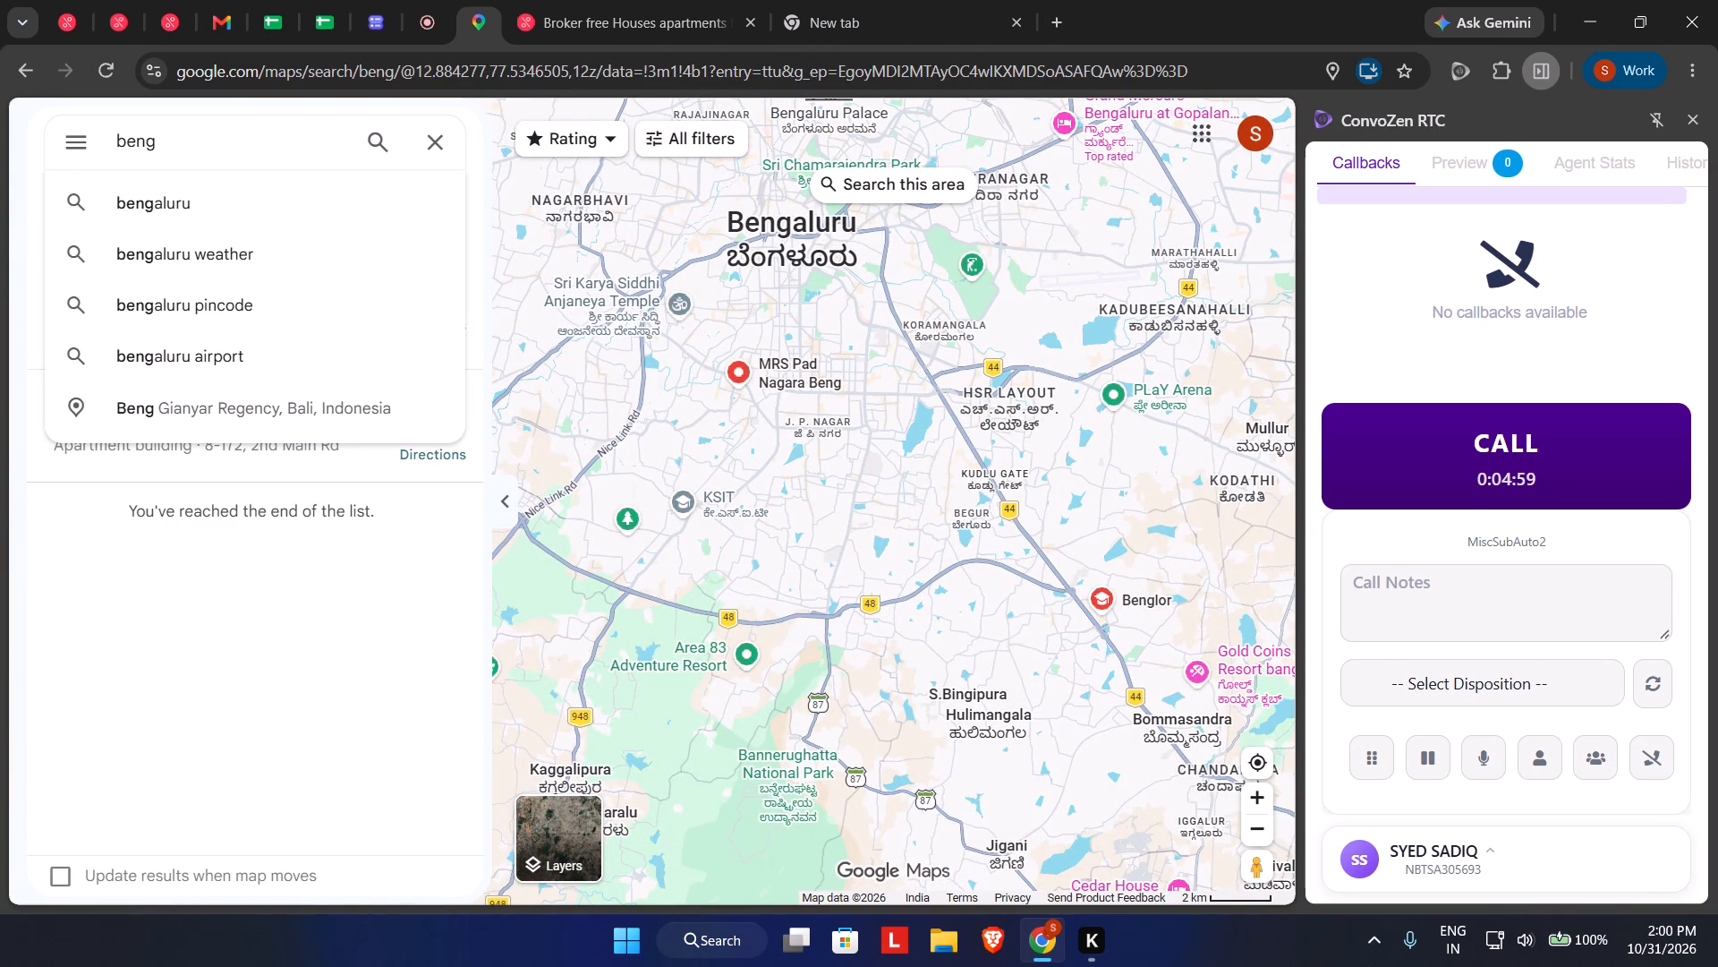
key("a")
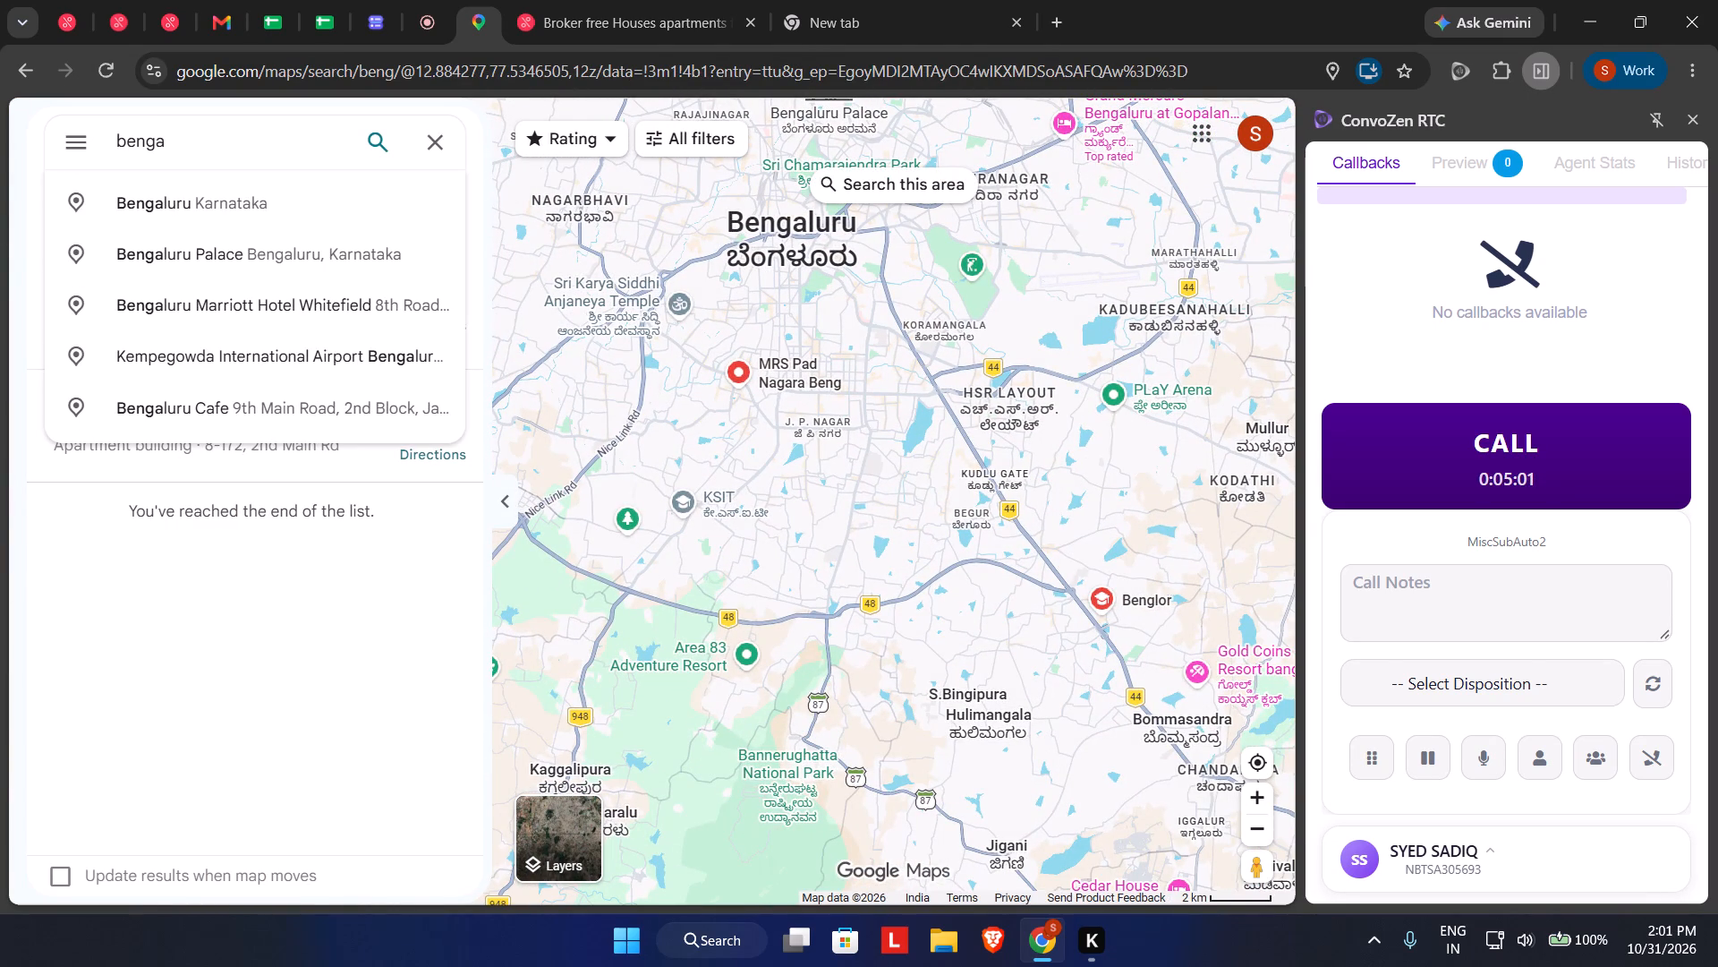
key("Down")
key("Return")
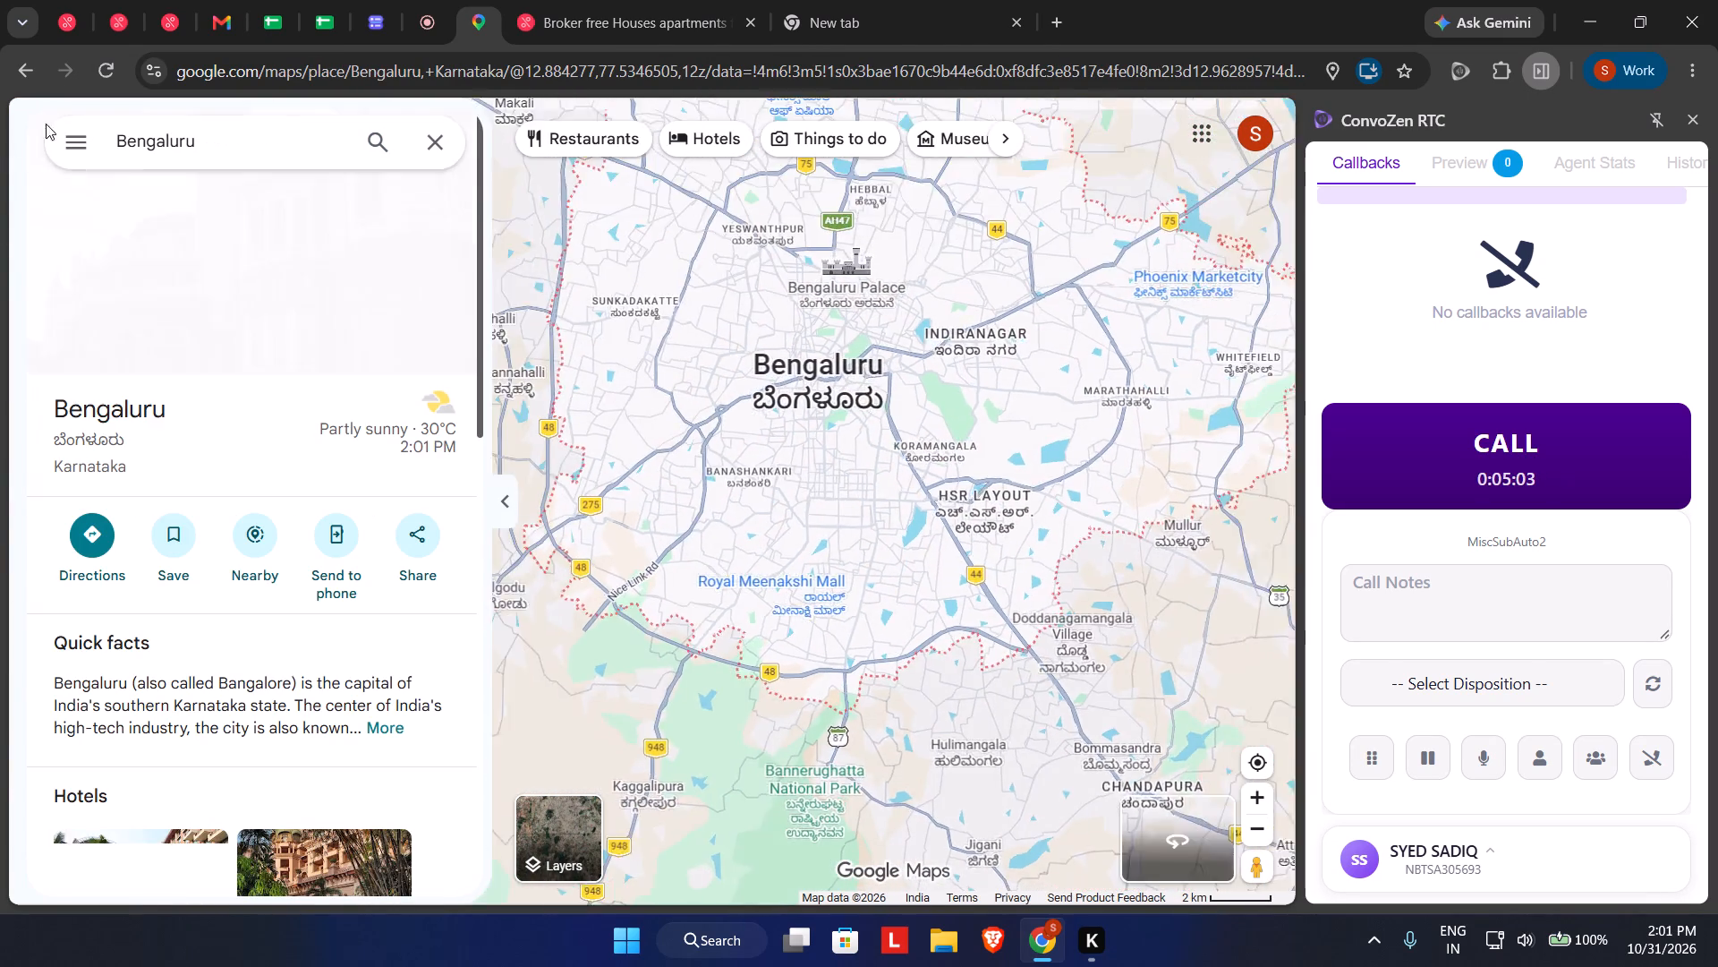
Extend the map search to "Bengaluru, nice circle" to look for the property's area.
left_click(274, 143)
type(",")
key("space")
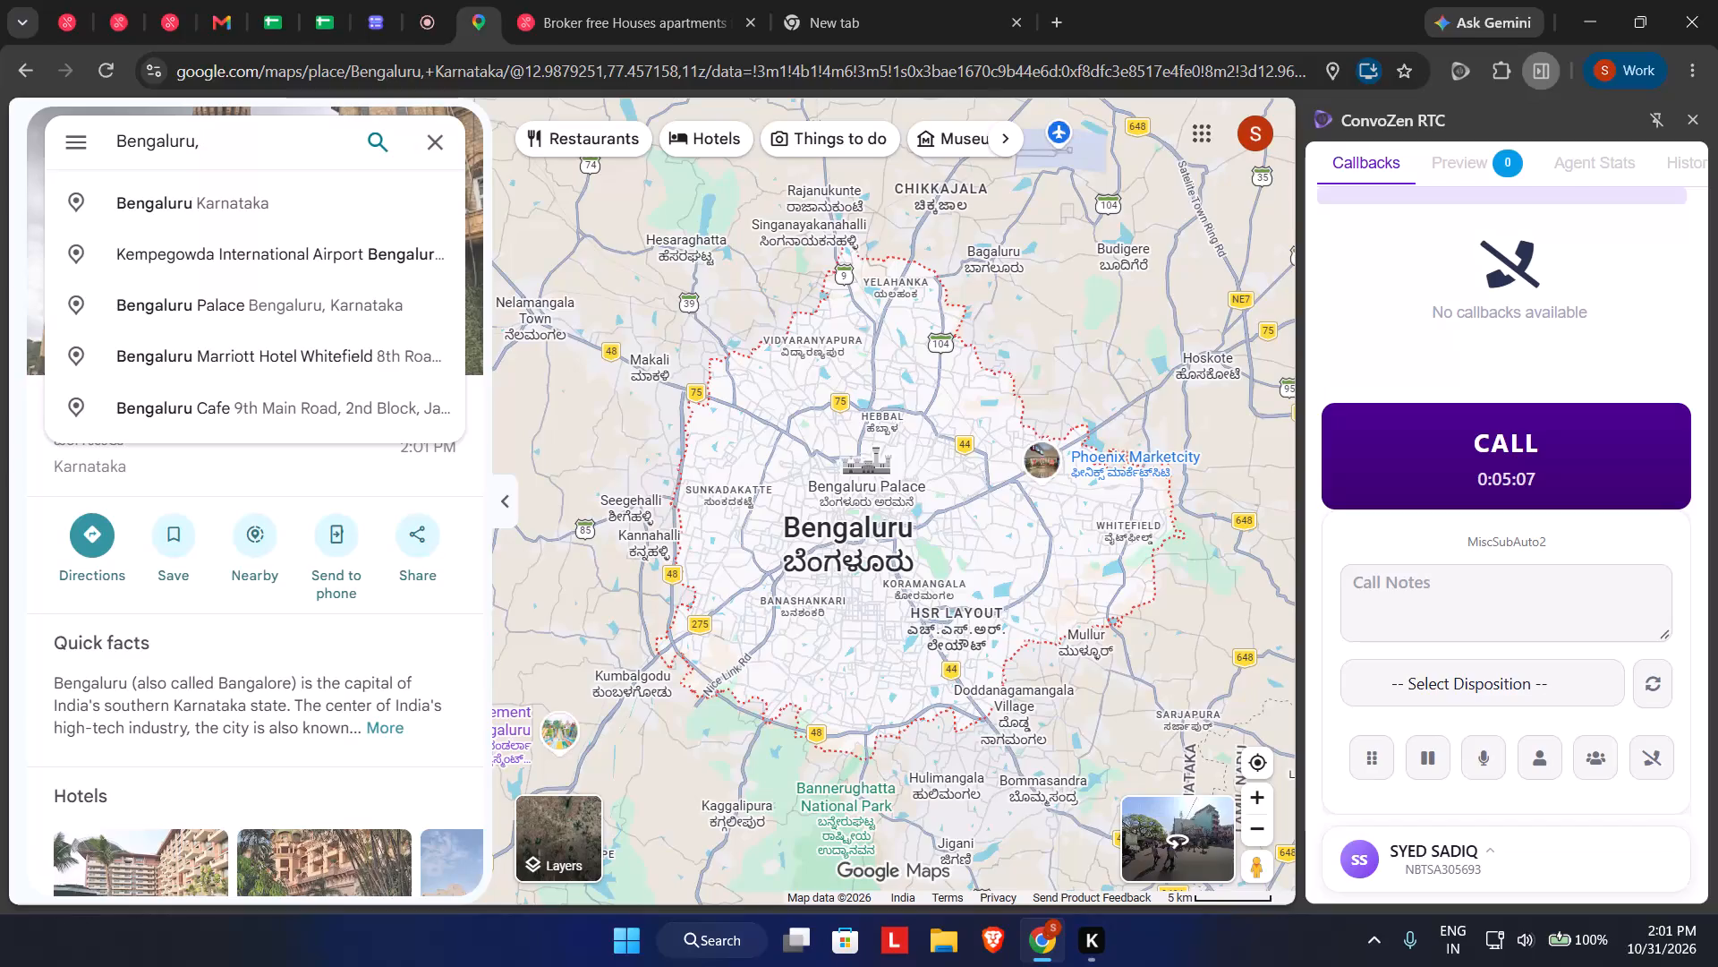
type("ni")
type("ce circle")
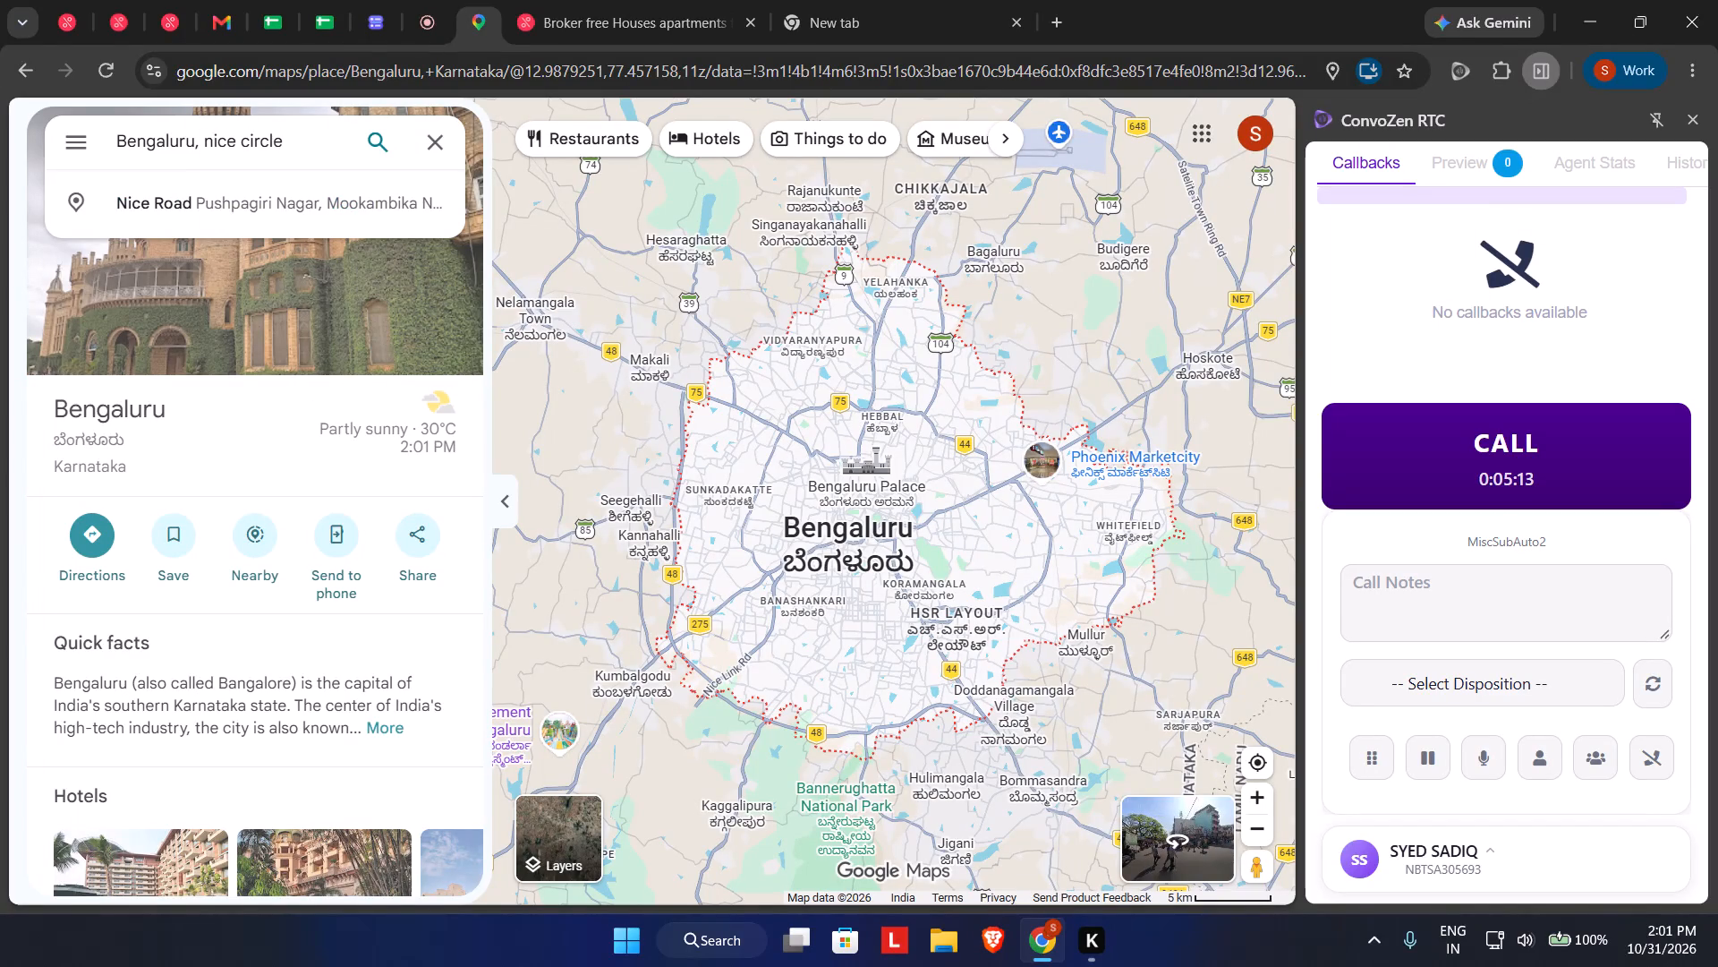
key("Return")
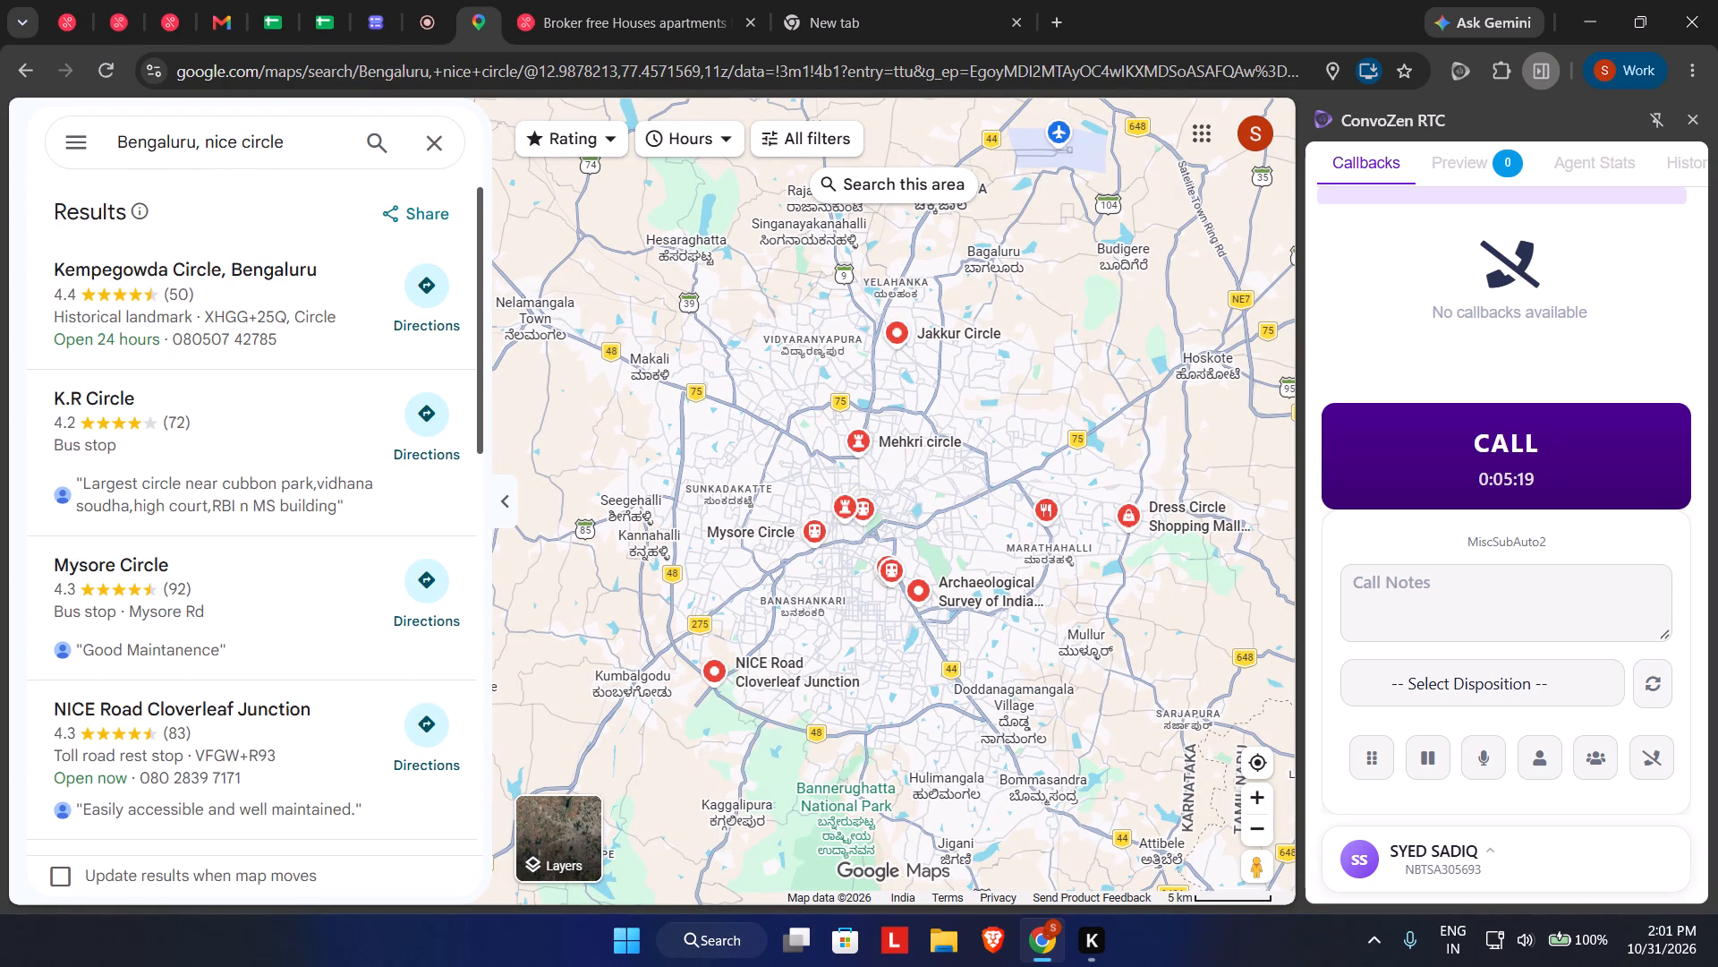
Change the map search to "Bengaluru, soumpura nice circle" and run it.
left_click(283, 150)
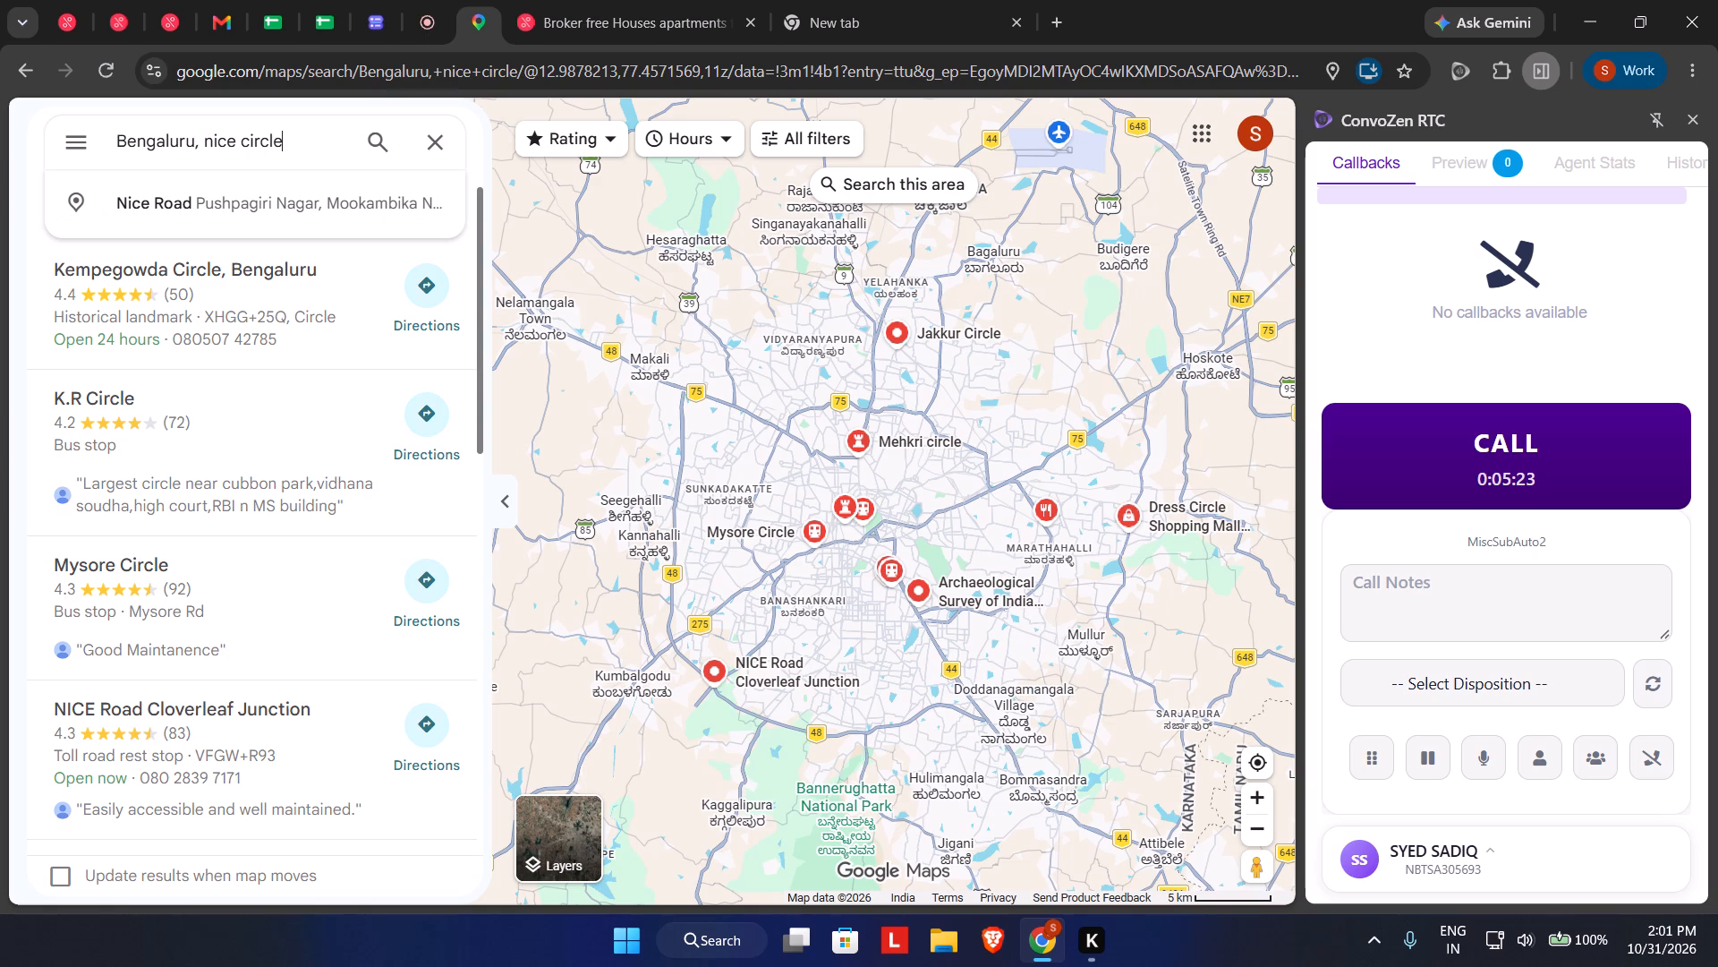
key("BackSpace")
key("BackSpace")
key("BackSpace")
key("BackSpace")
key("BackSpace")
key("BackSpace")
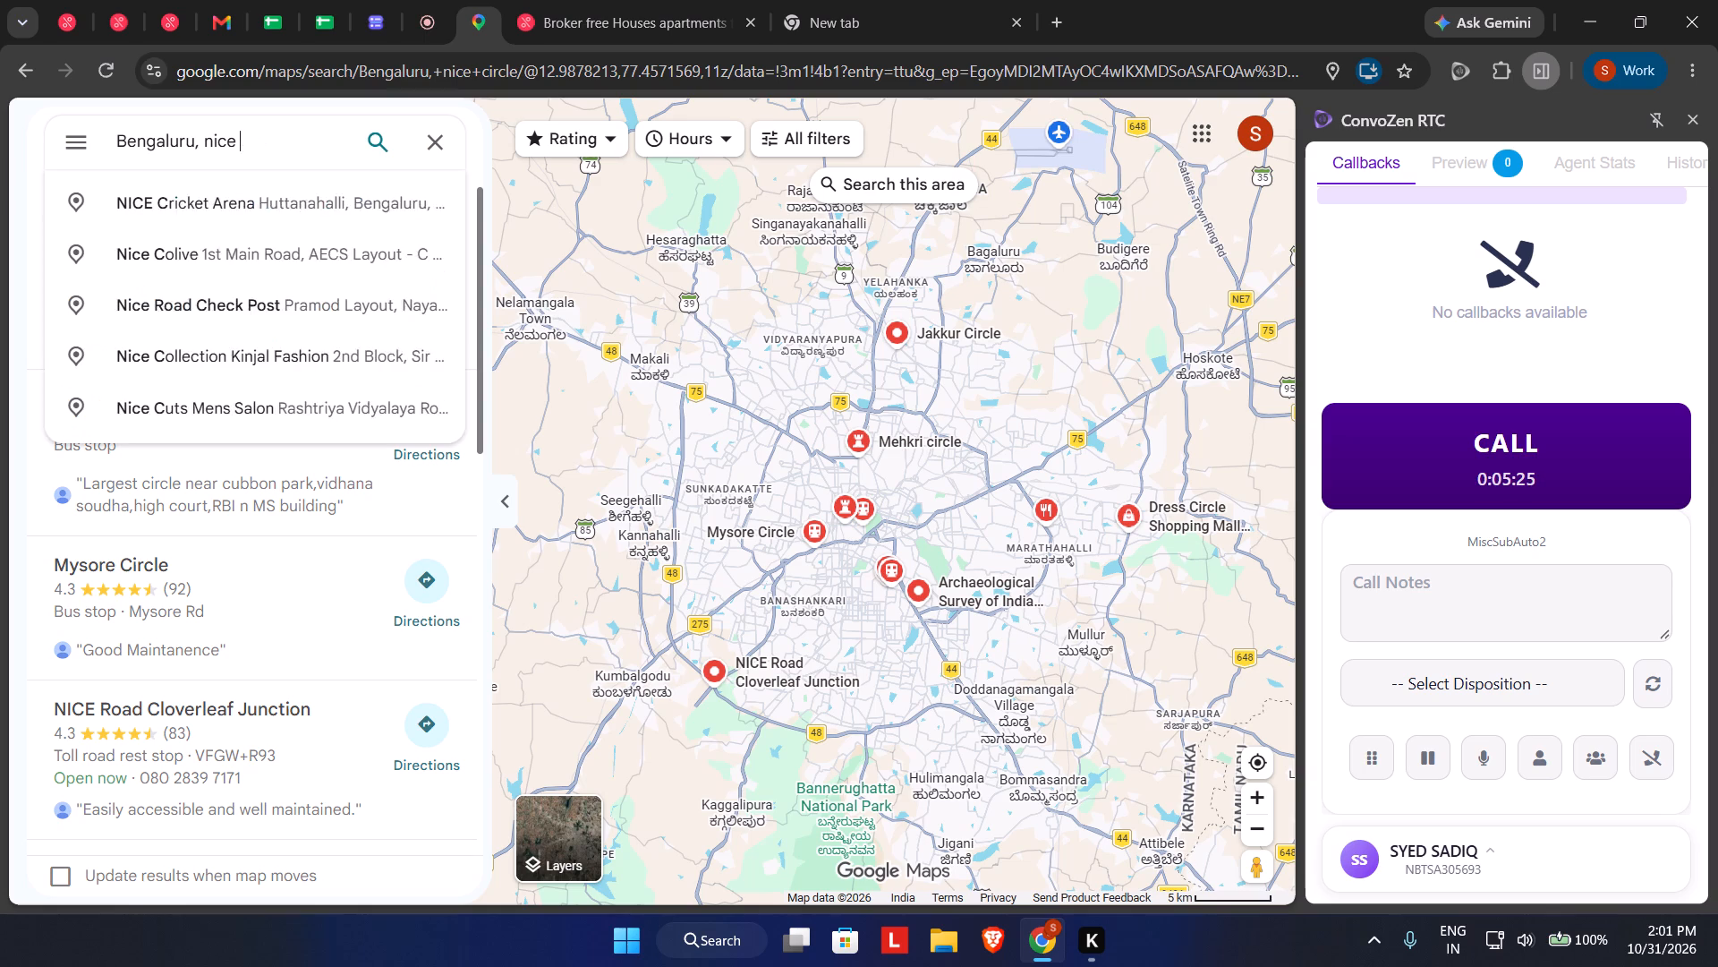
key("BackSpace")
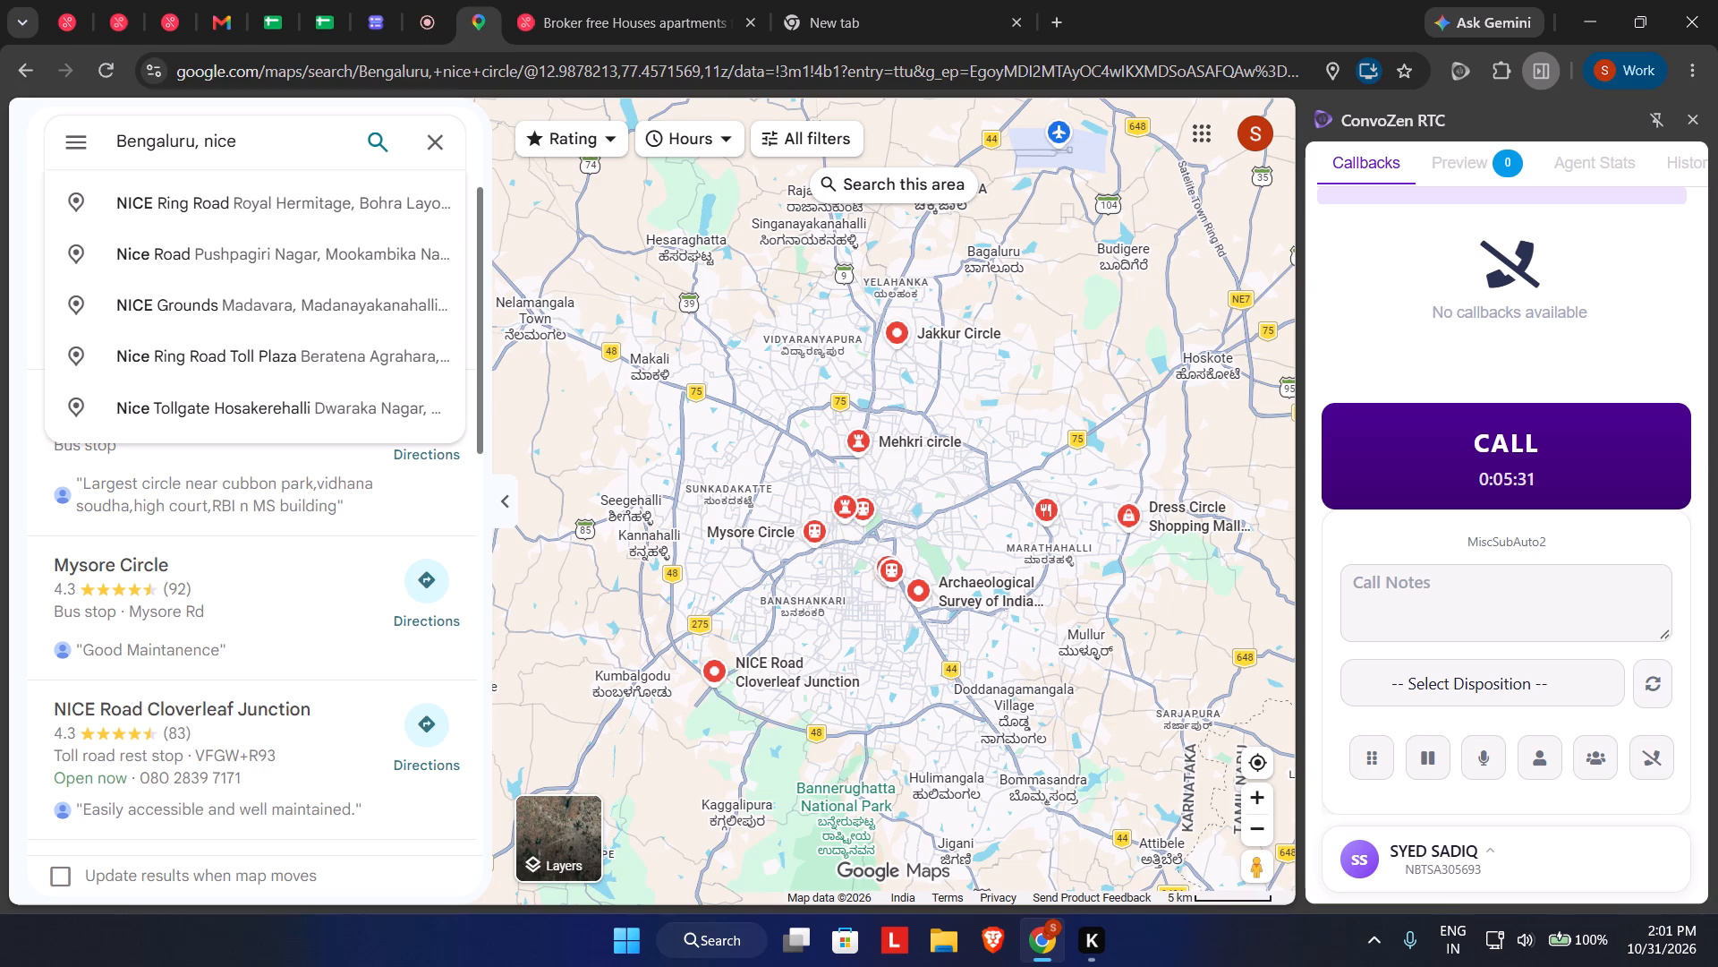
key("BackSpace")
key("BackSpace")
key("BackSpace")
key("BackSpace")
type("so")
type("um")
type("pura")
key("space")
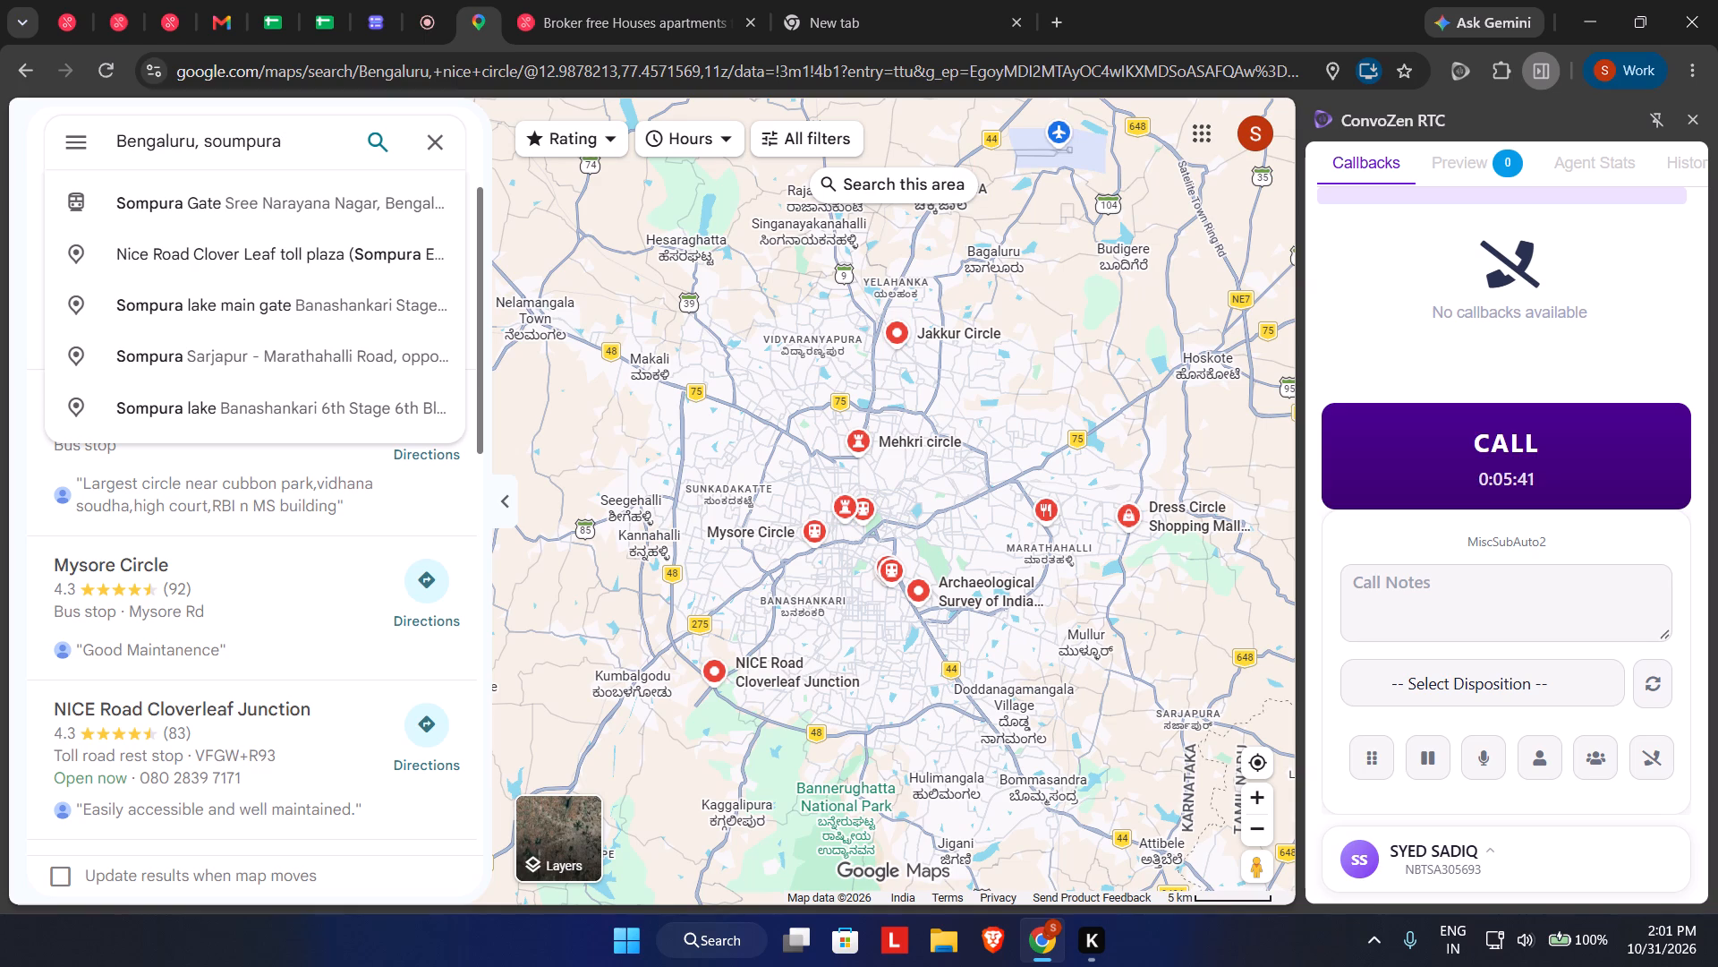
type("nice")
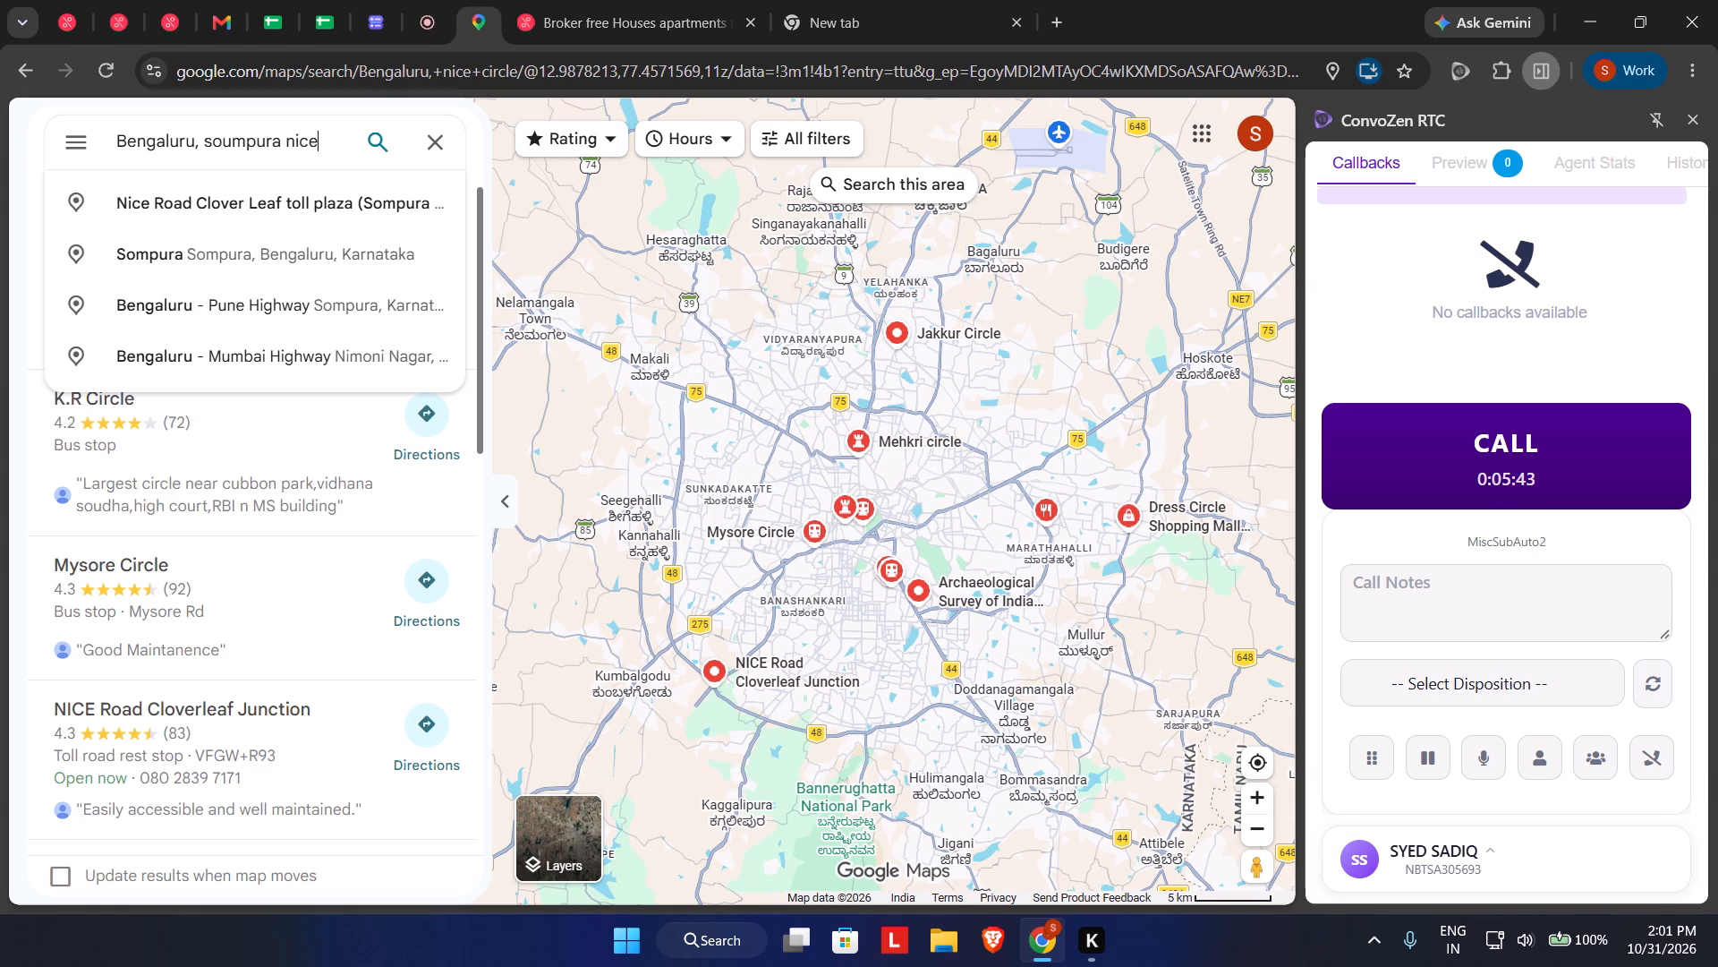
key("space")
type("circle")
key("Return")
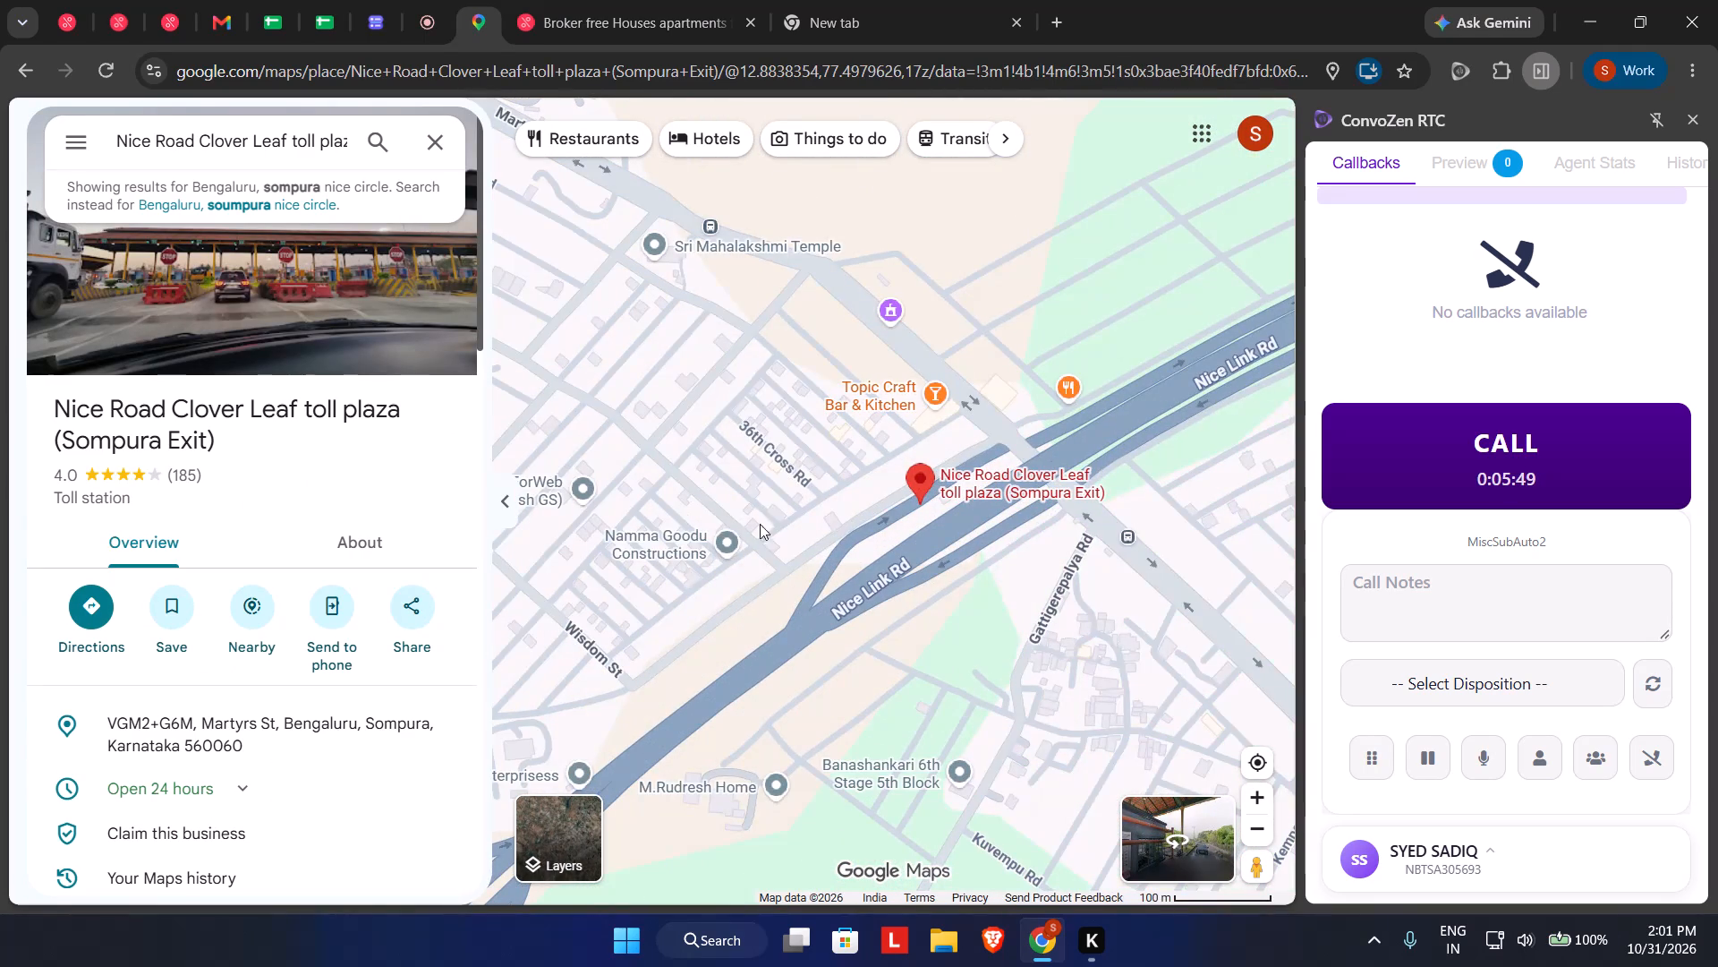
Examine the streets and places around the Nice Road Clover Leaf toll plaza on the map.
scroll(784, 574, "up", 1)
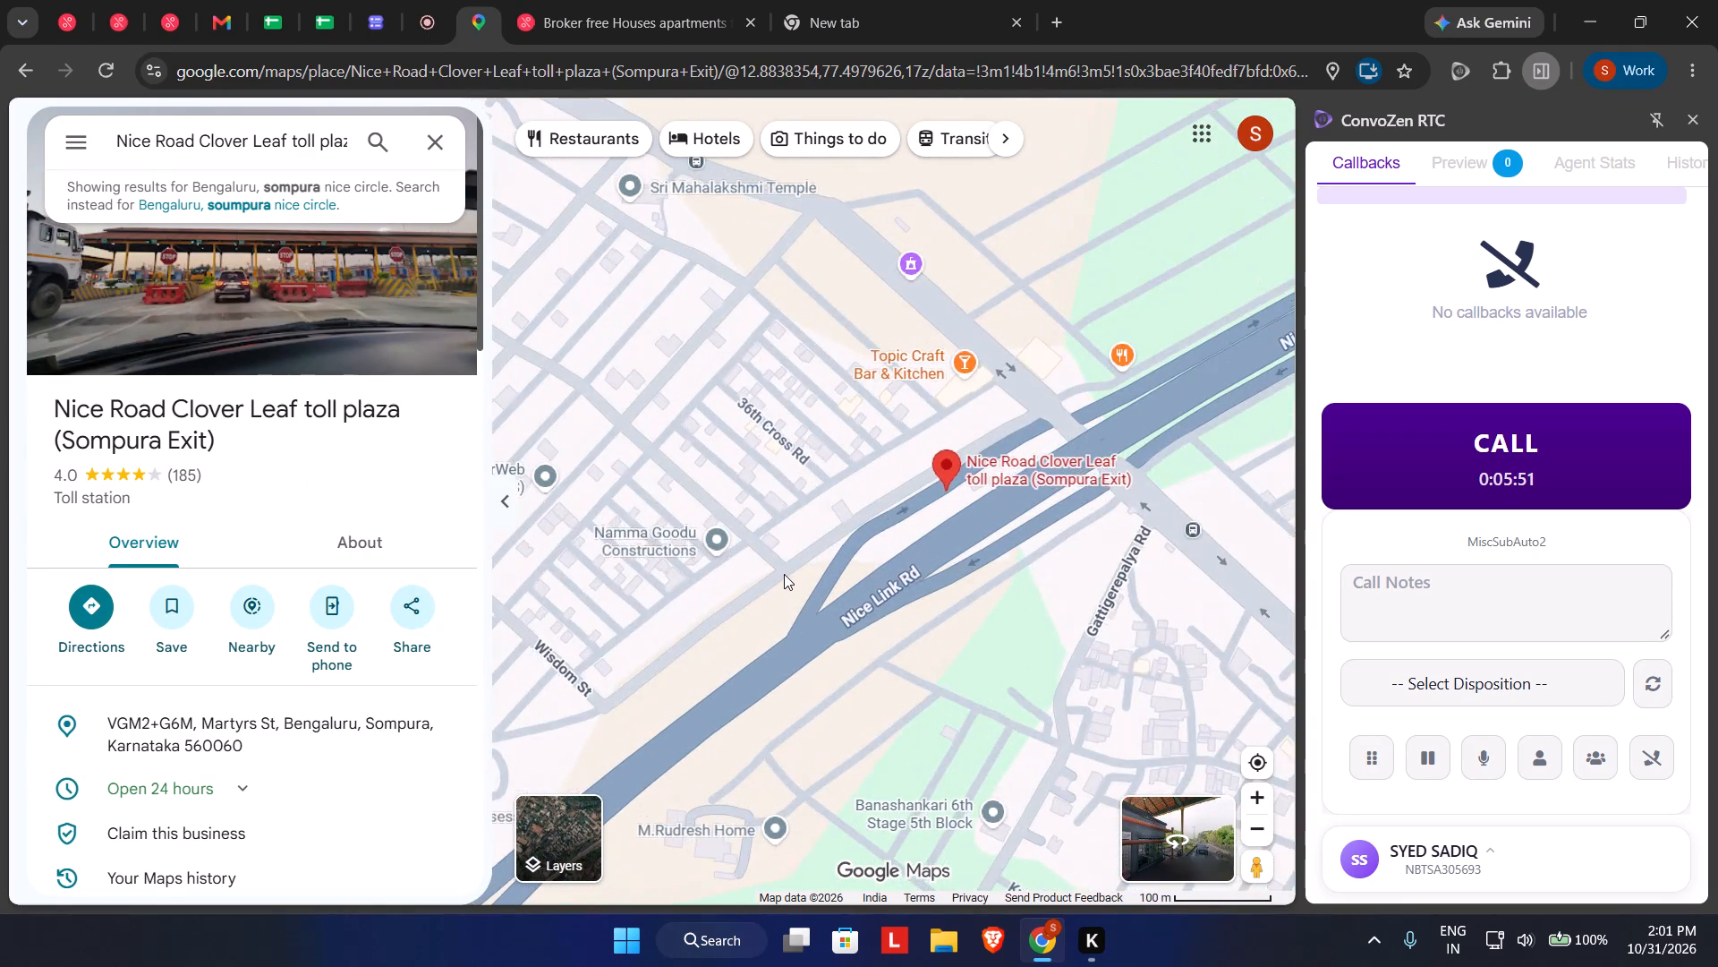
scroll(784, 574, "down", 2)
scroll(784, 574, "up", 3)
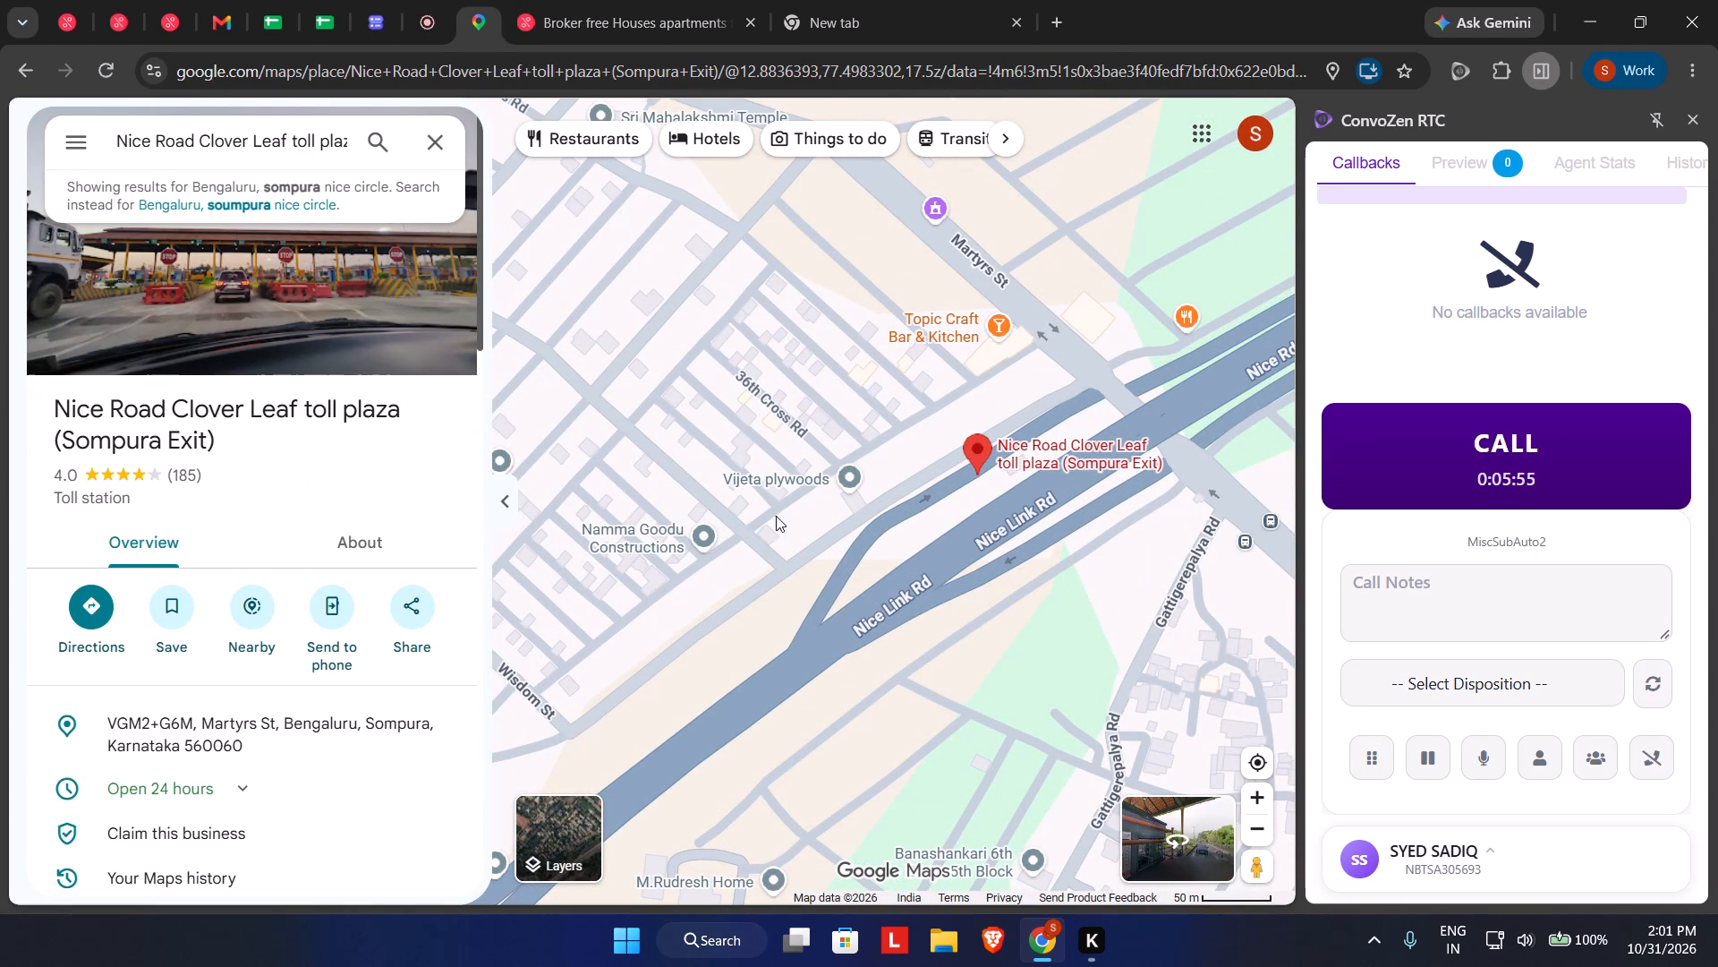
scroll(761, 552, "down", 1)
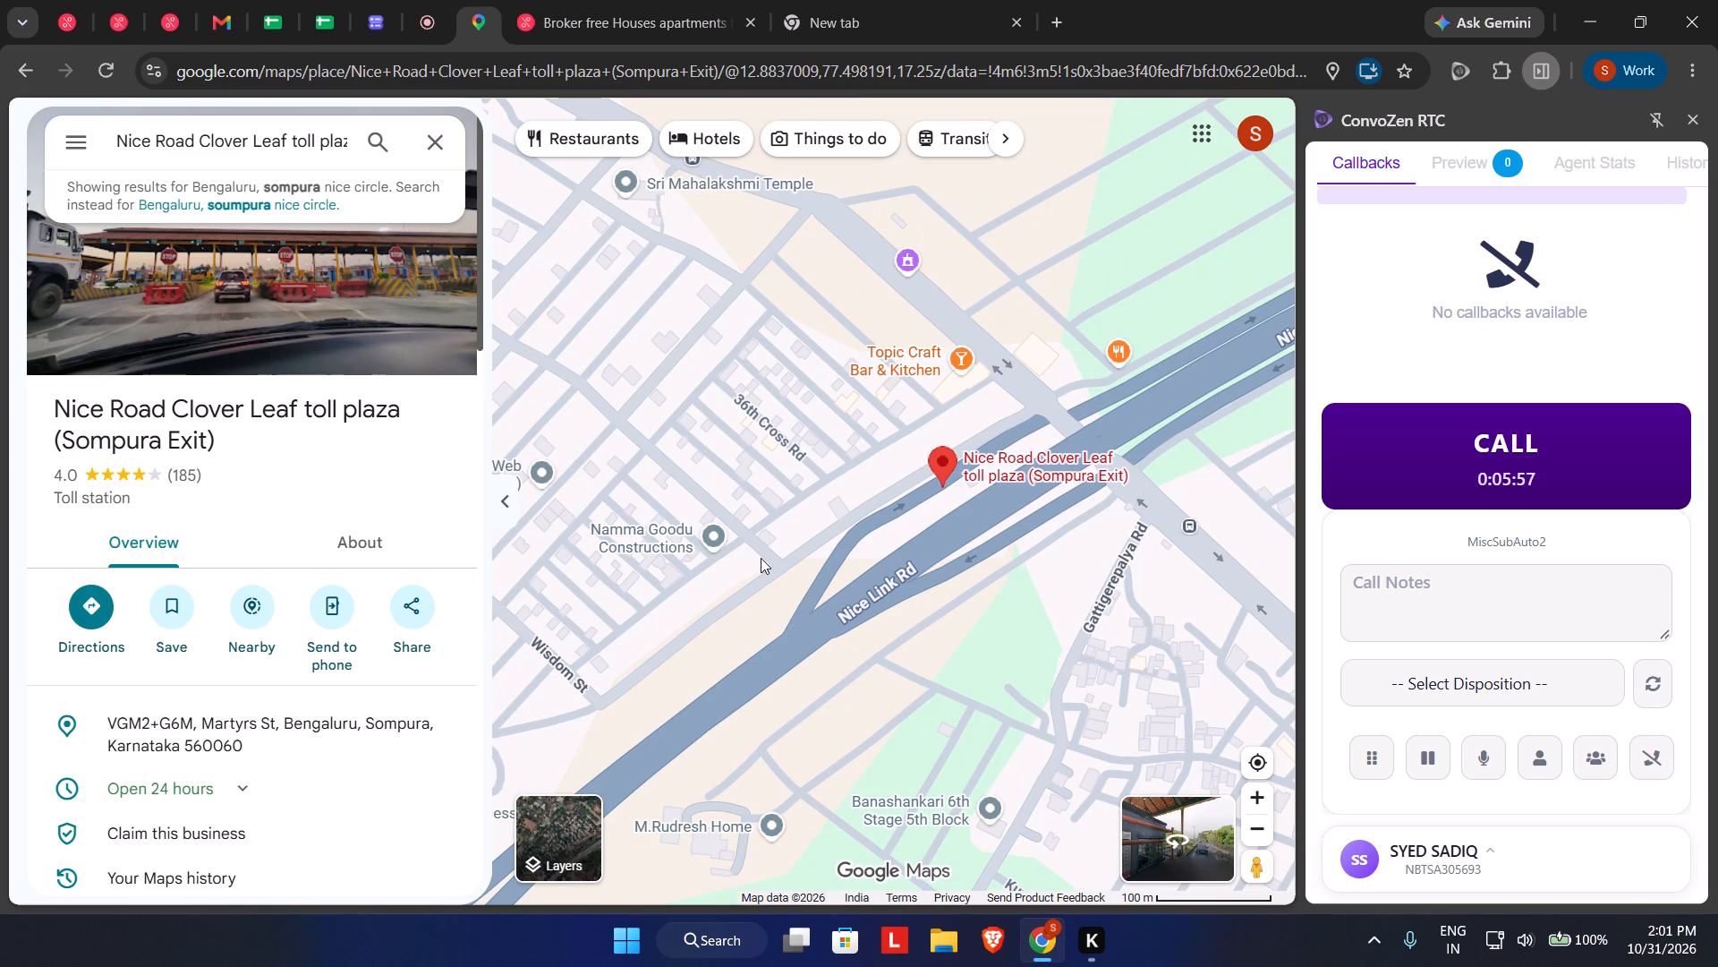
scroll(761, 558, "down", 3)
left_click_drag(695, 635, 840, 589)
scroll(828, 595, "down", 1)
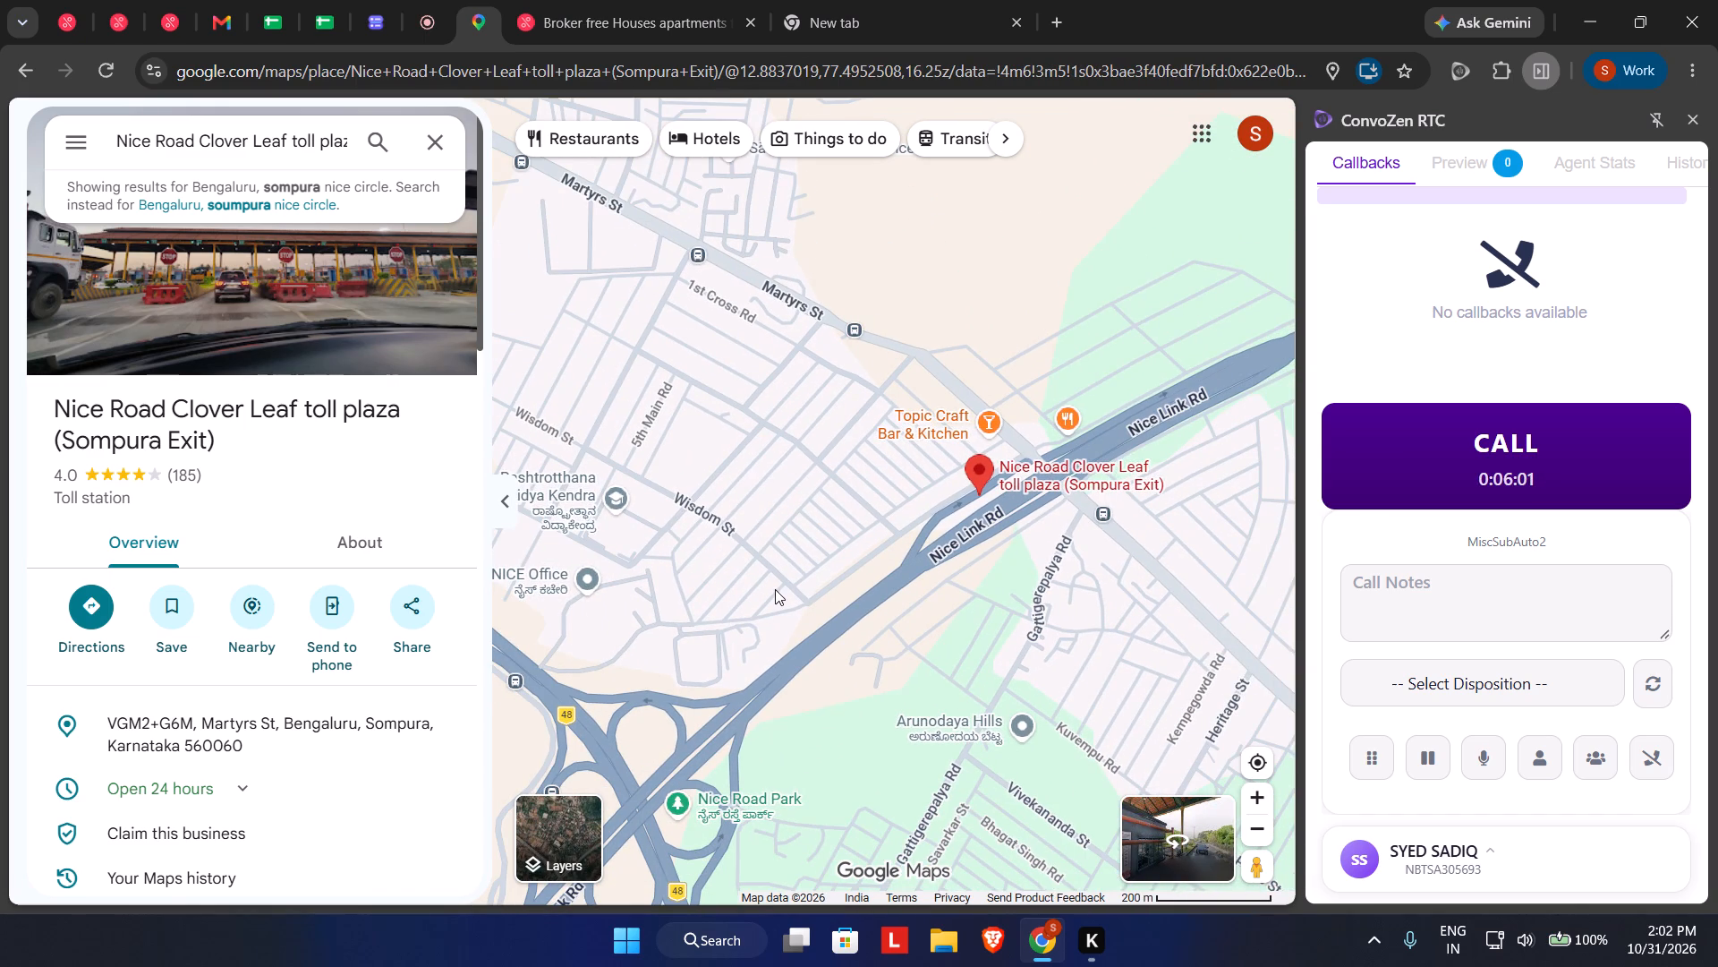
left_click_drag(710, 526, 842, 578)
scroll(842, 578, "down", 2)
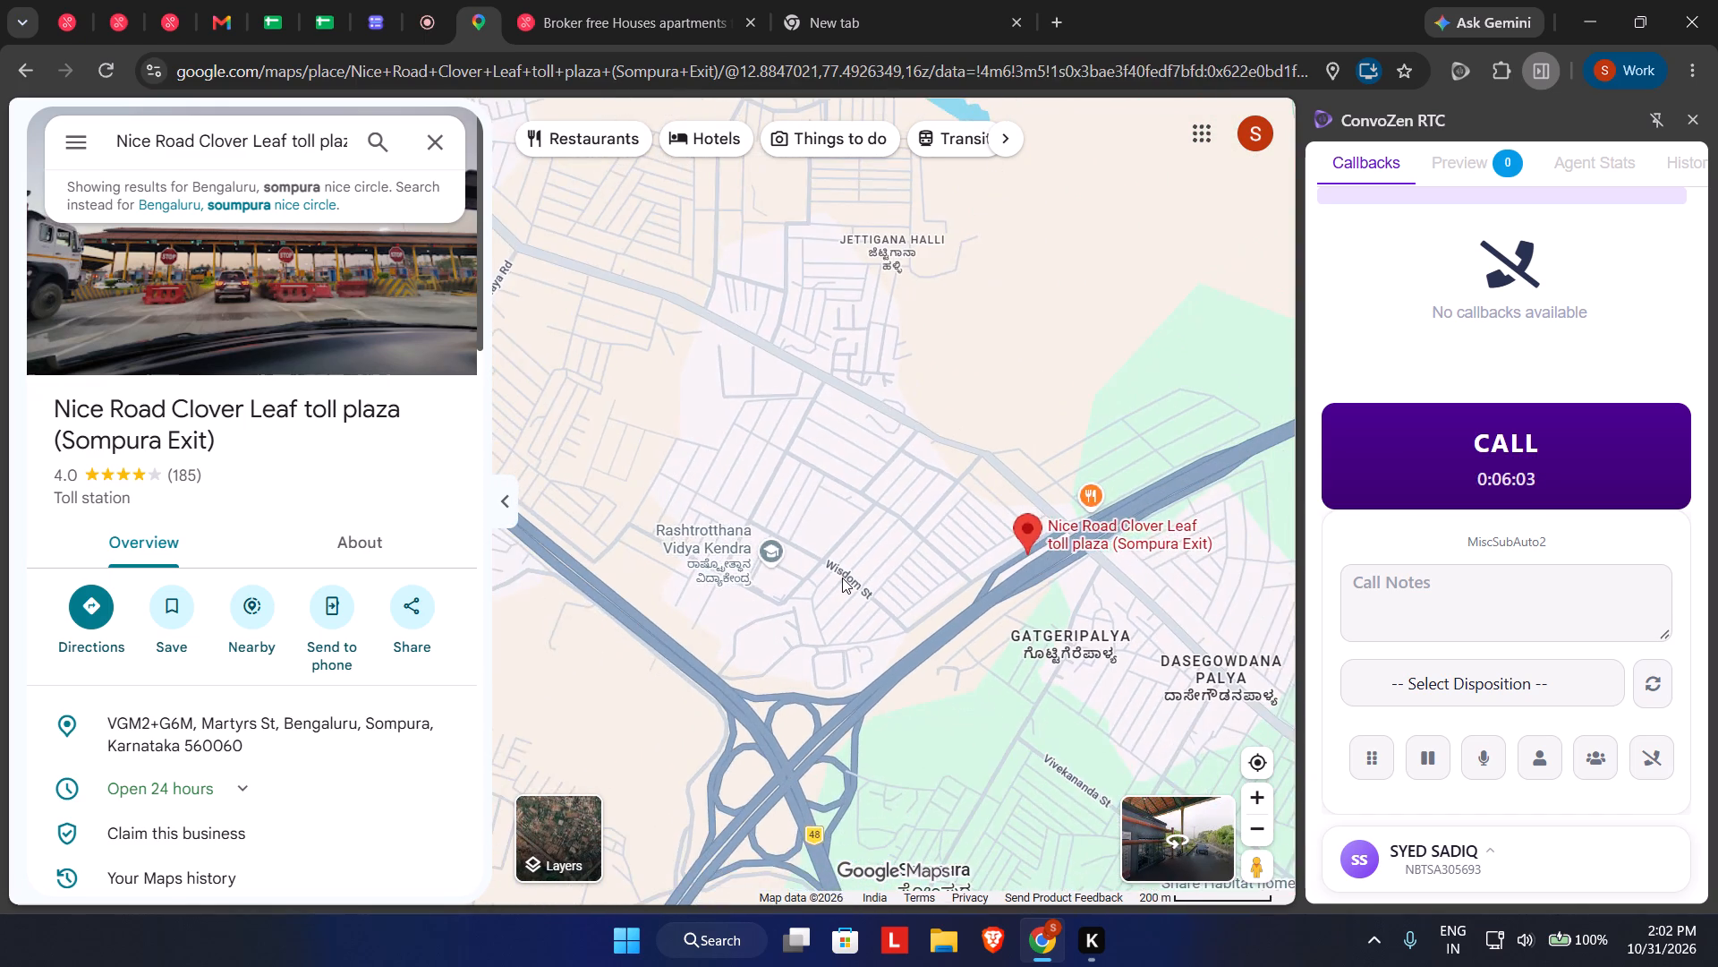
scroll(842, 578, "up", 2)
scroll(985, 484, "up", 1)
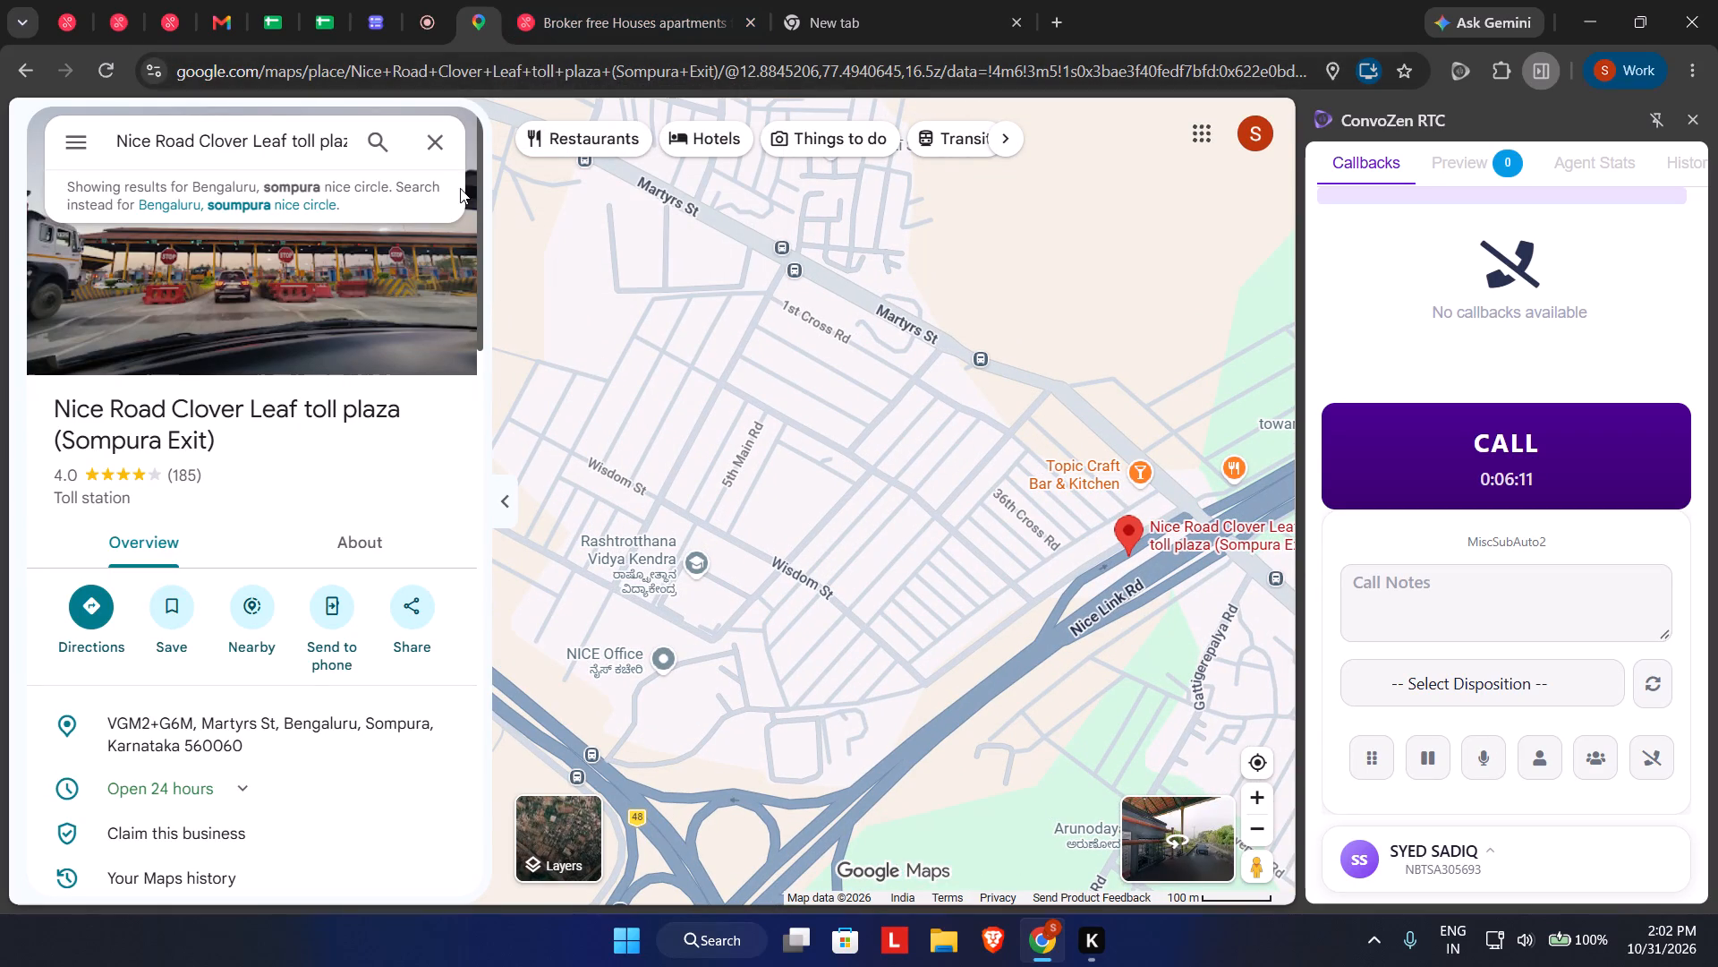
Append ", basaveshwara temple" to the Nice Road Clover Leaf toll plaza search and run it.
left_click(302, 147)
key("Right")
key("Right")
key("Right")
key("Right")
key("Right")
key("Right")
key("Right")
key("Right")
key("Right")
key("Right")
key("Right")
key("Right")
key("Right")
key("Right")
key("Right")
key("Right")
key("Right")
key("Right")
key("Right")
key("Right")
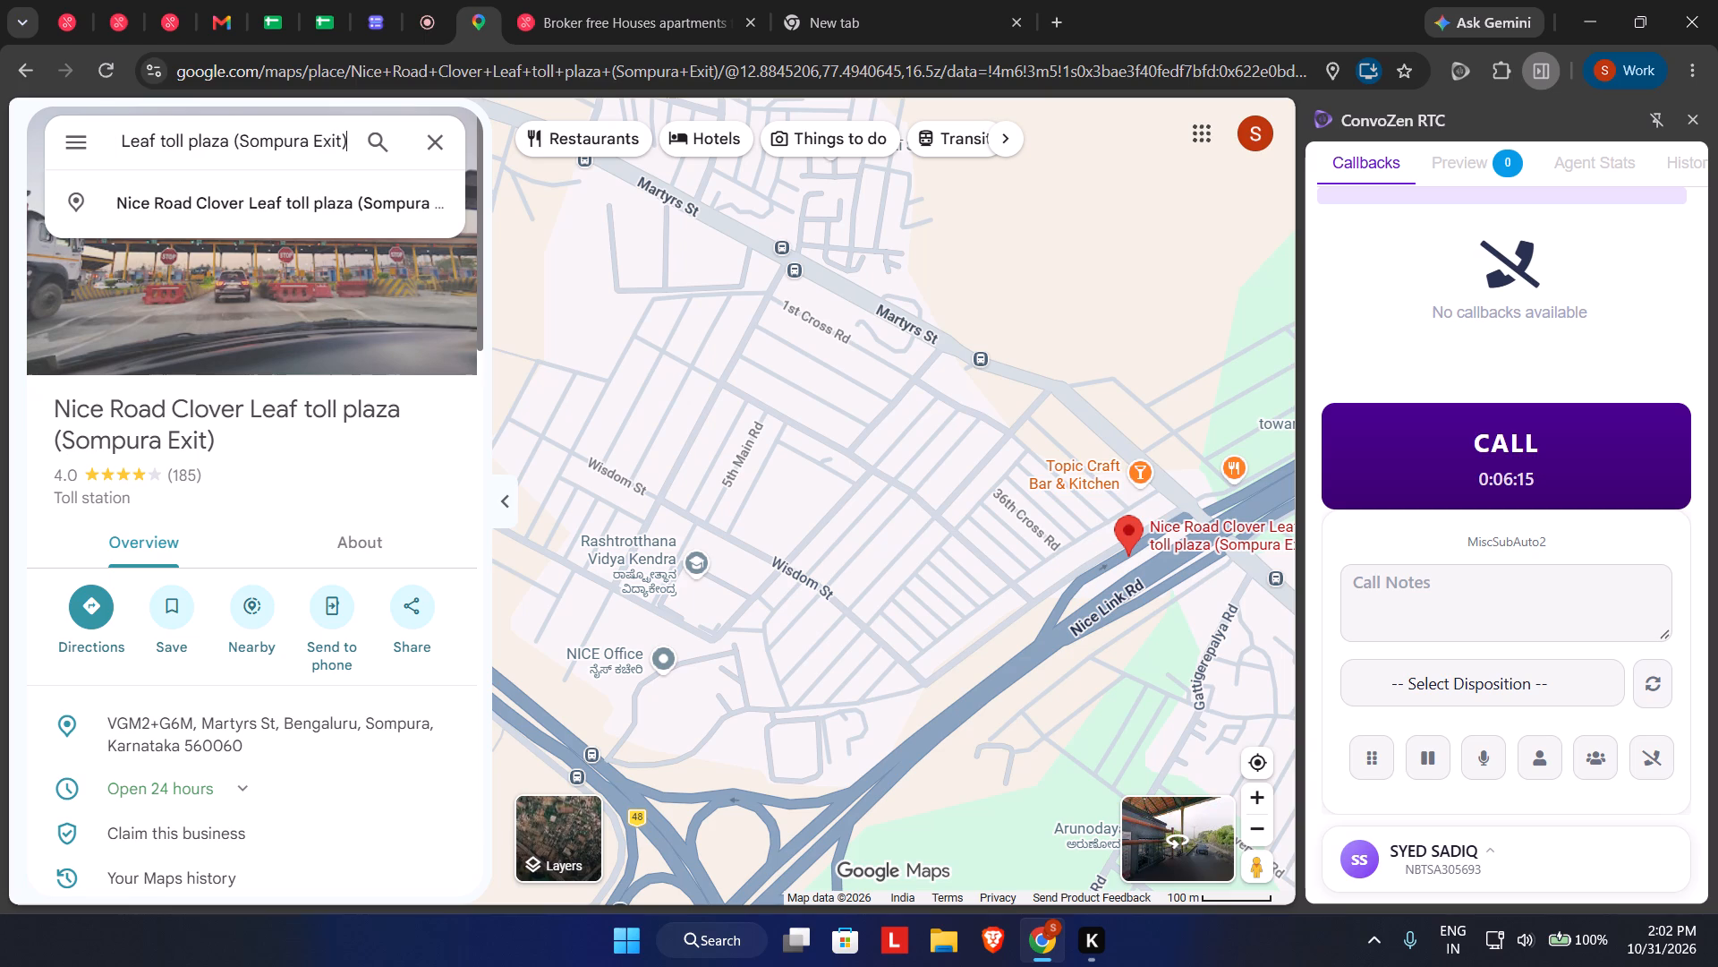
key("comma")
key("space")
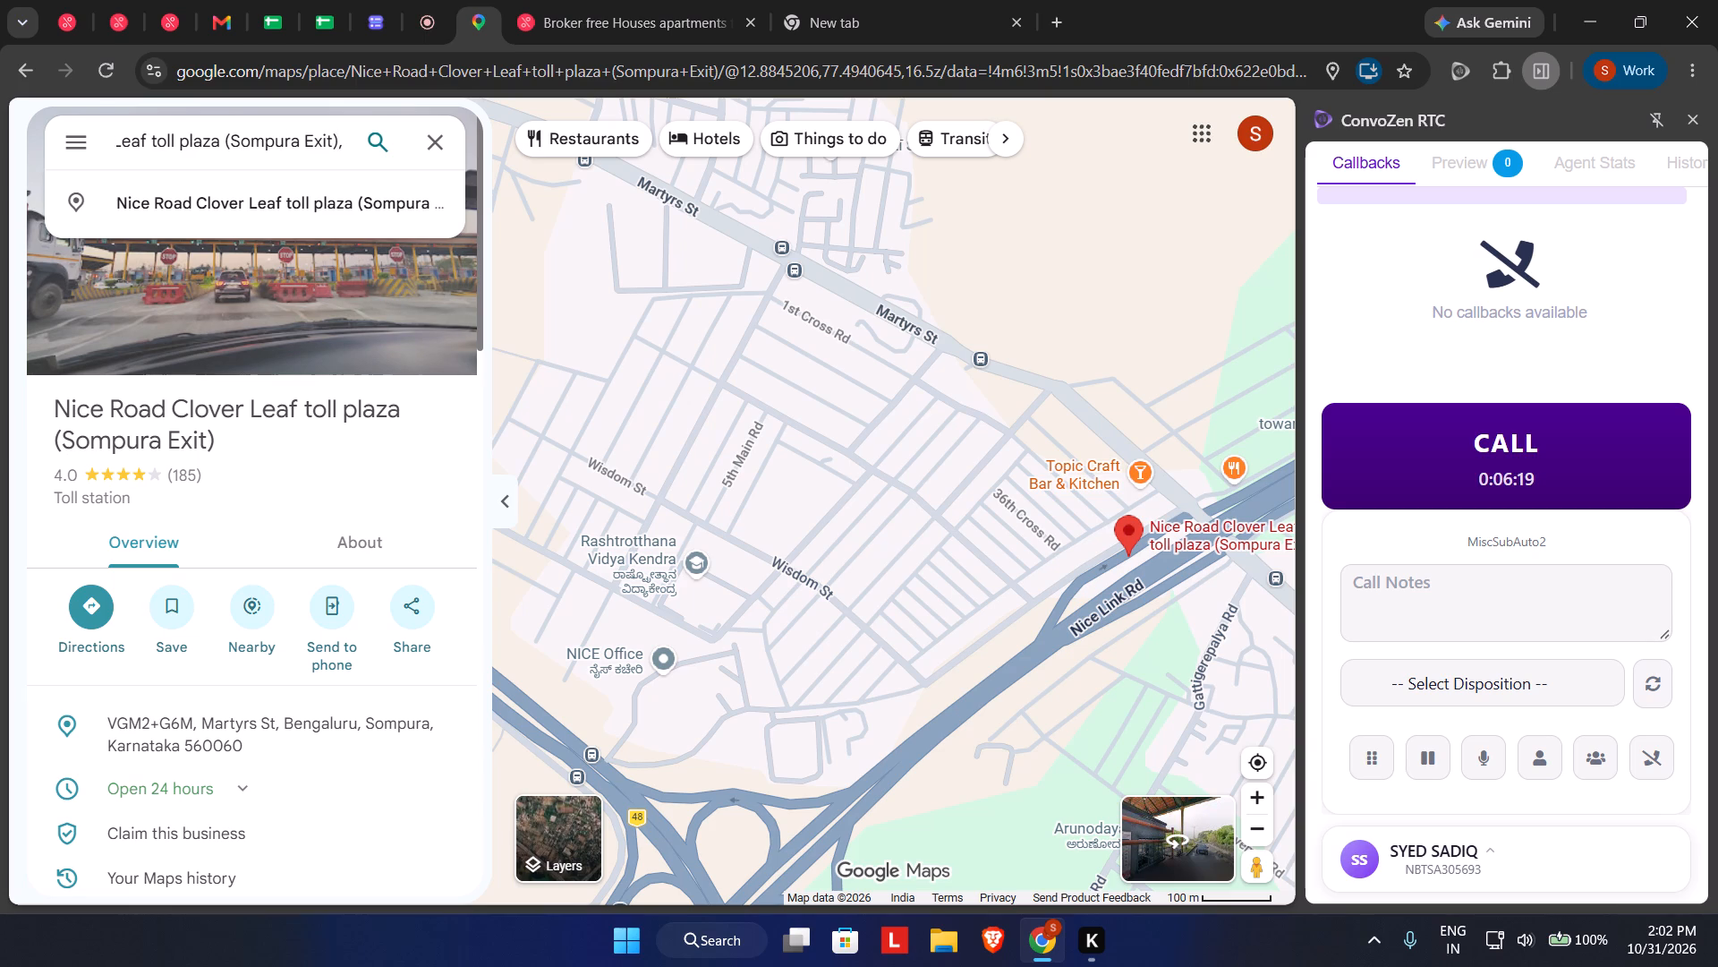
type("basa")
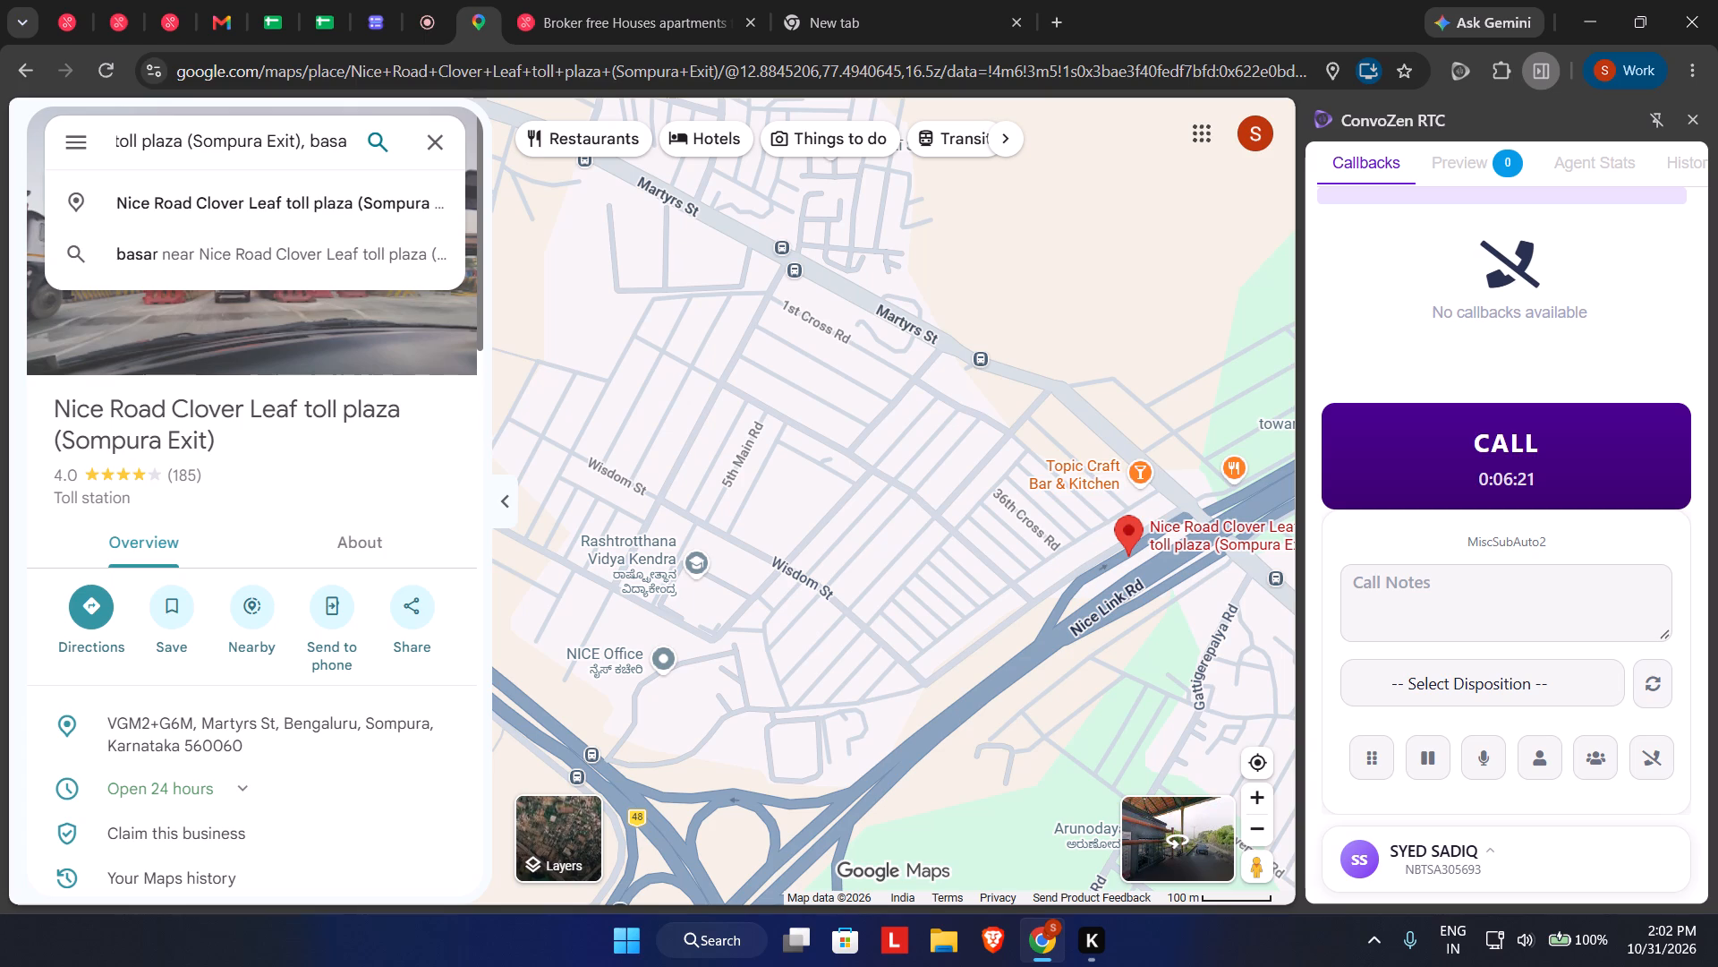
type("veshwara")
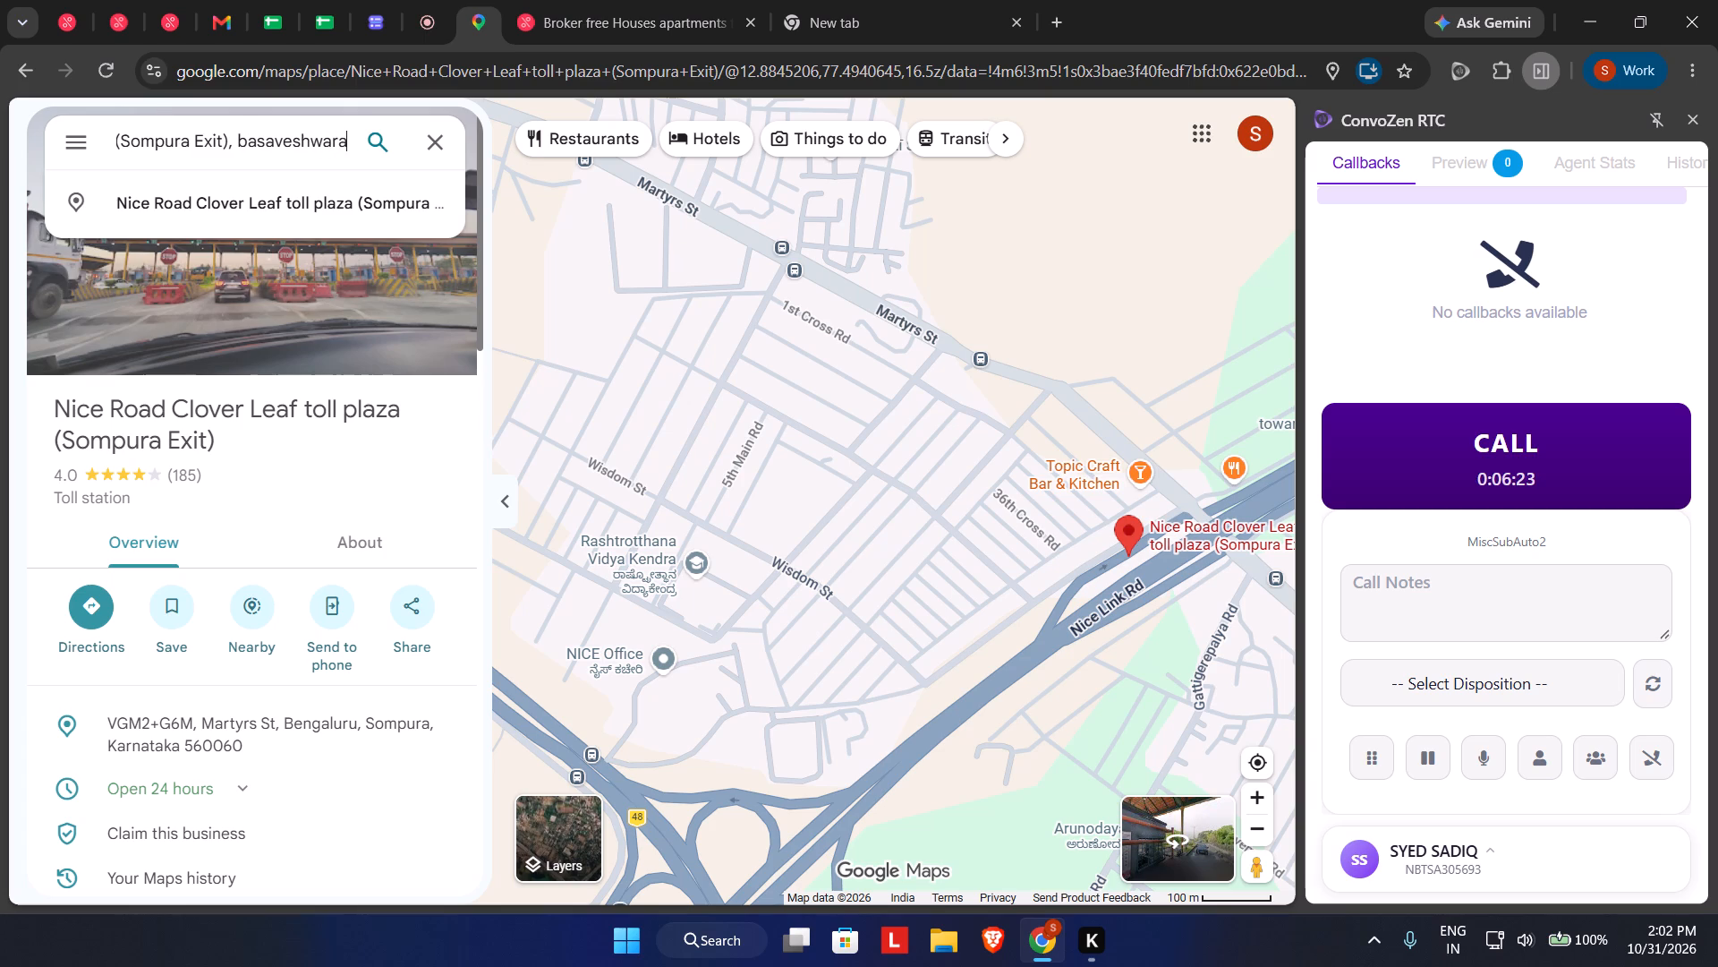
key("space")
type("temple")
key("Return")
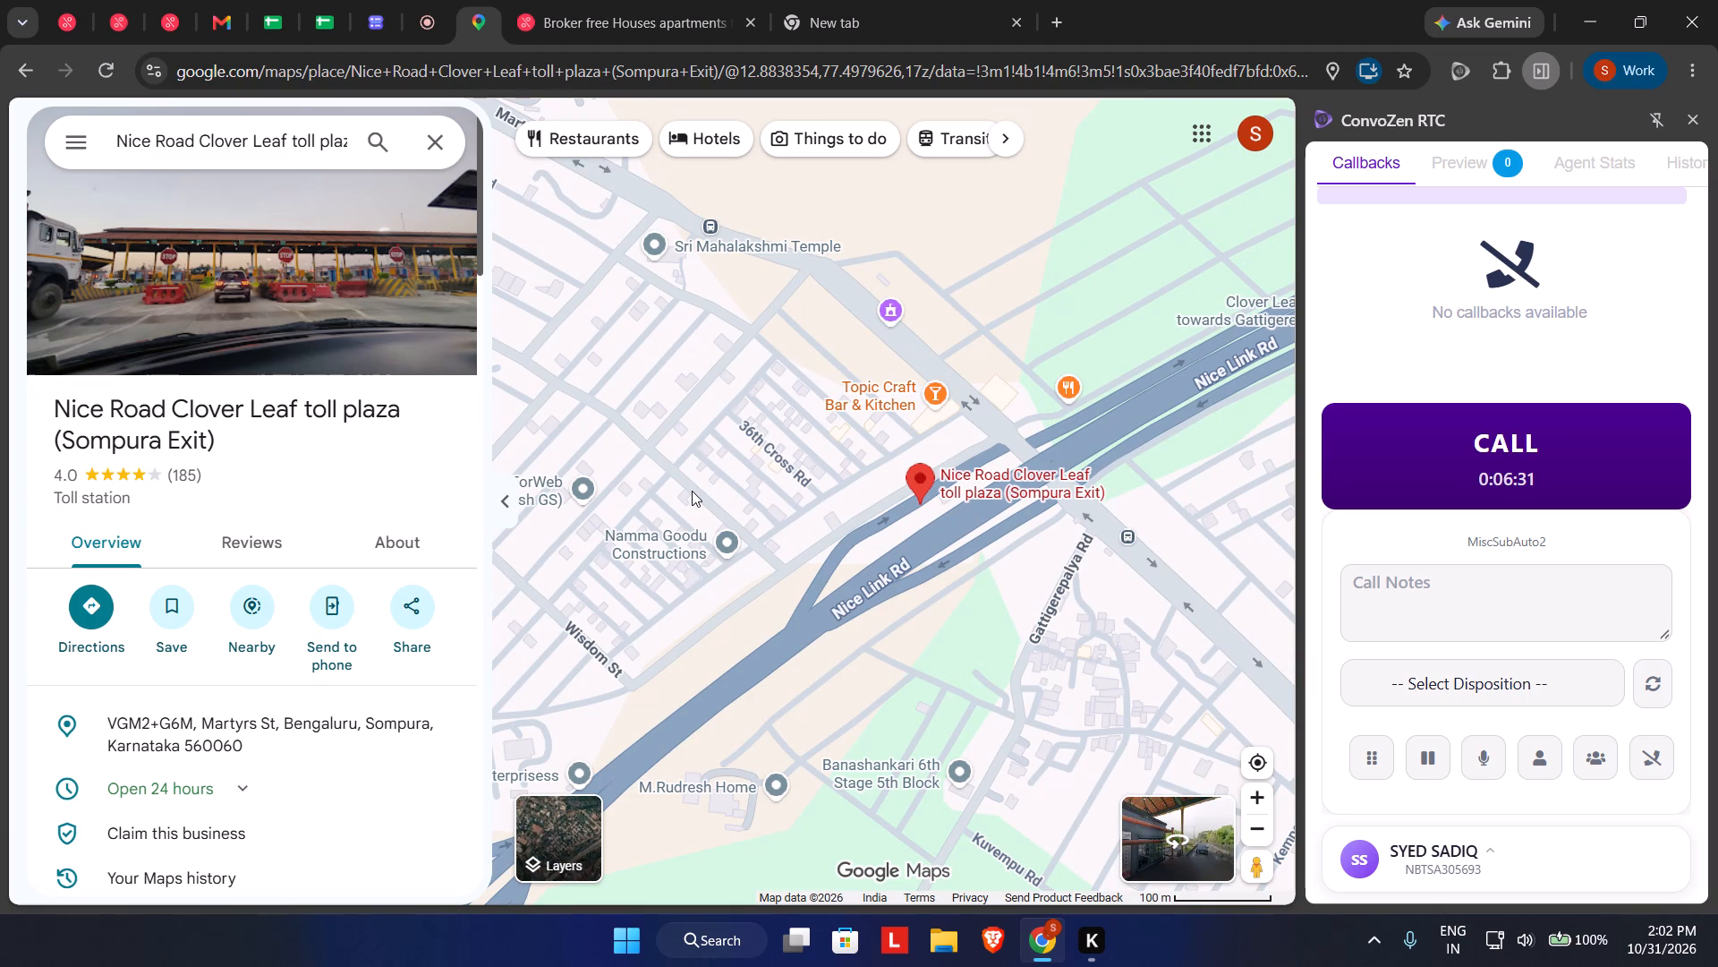
Examine the wider area around the Nice Road Clover Leaf toll plaza with the place details collapsed.
scroll(692, 491, "up", 2)
left_click(515, 511)
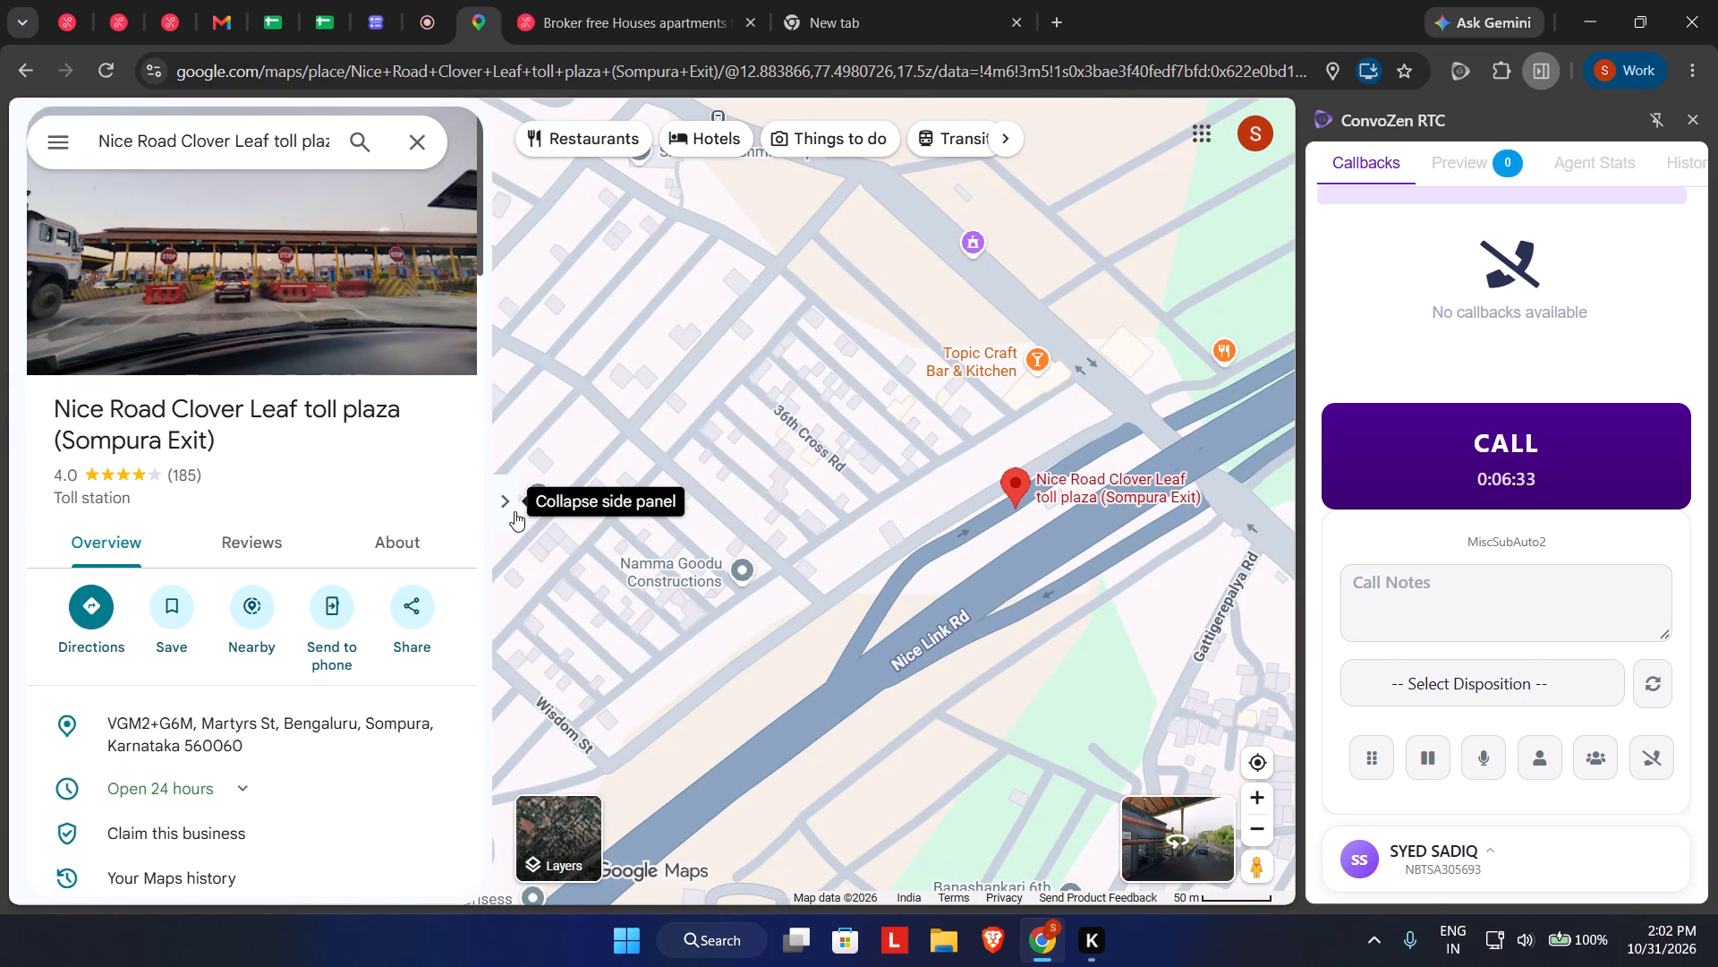
scroll(515, 510, "down", 7)
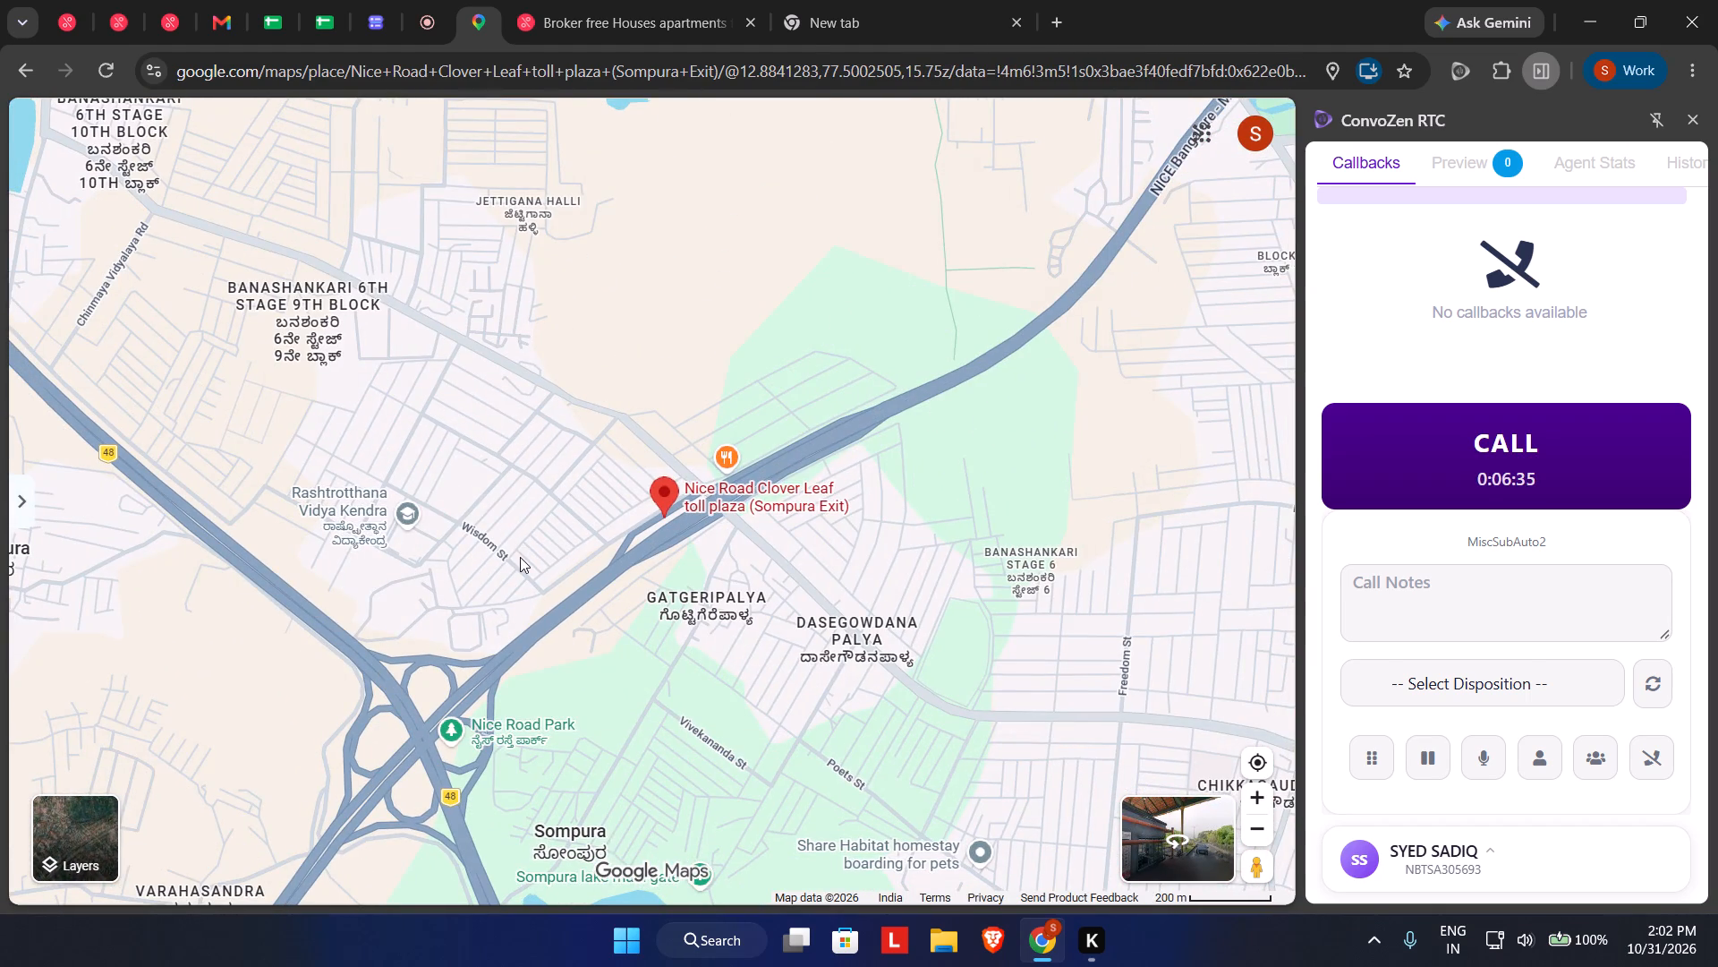
scroll(520, 557, "up", 1)
scroll(520, 557, "down", 3)
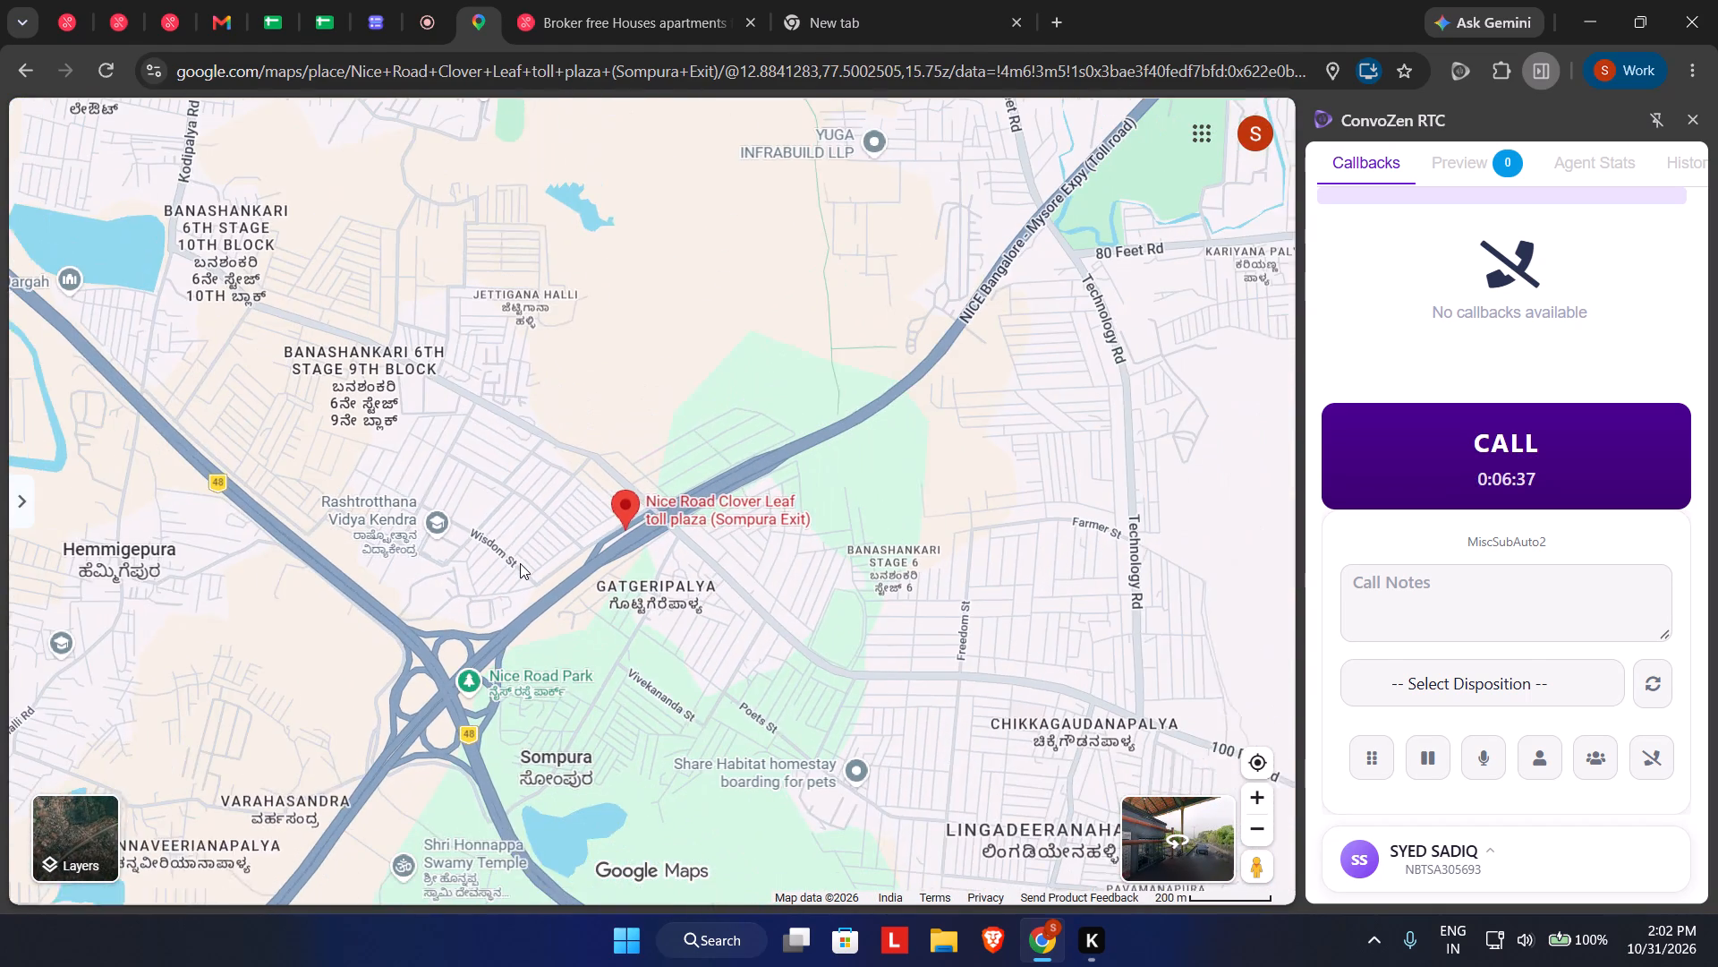
scroll(520, 563, "down", 2)
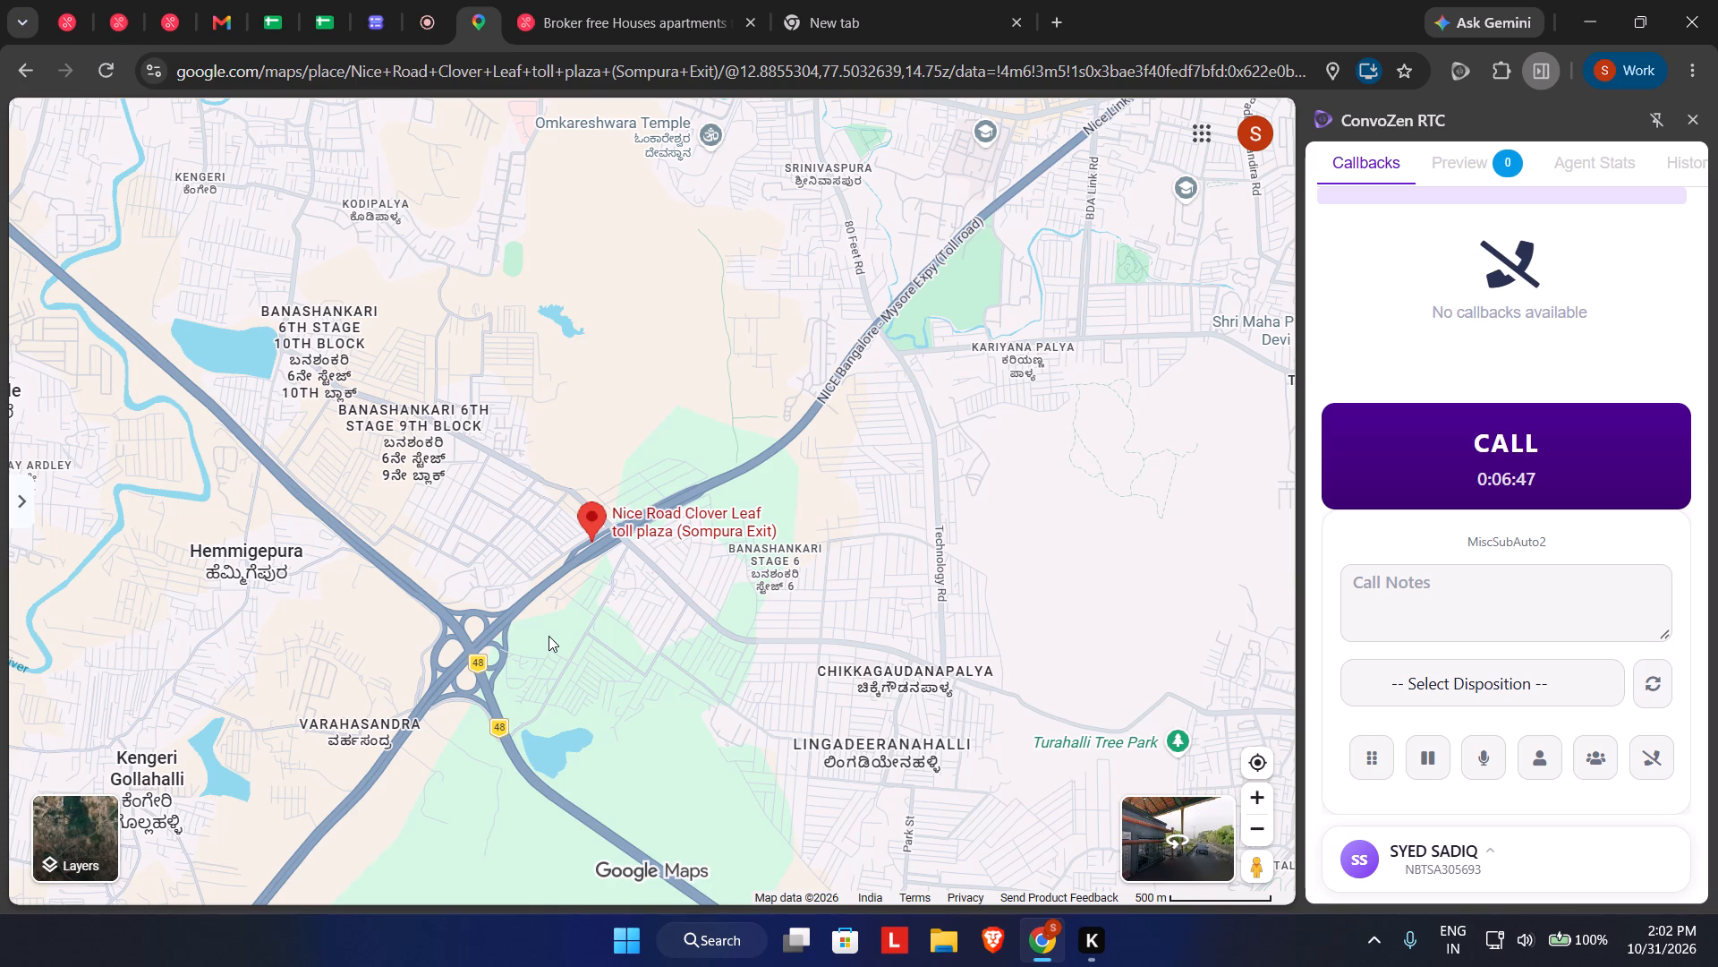
Examine the streets along Martyrs St near Banashankari 6th Stage 9th and 10th Block.
scroll(549, 636, "up", 1)
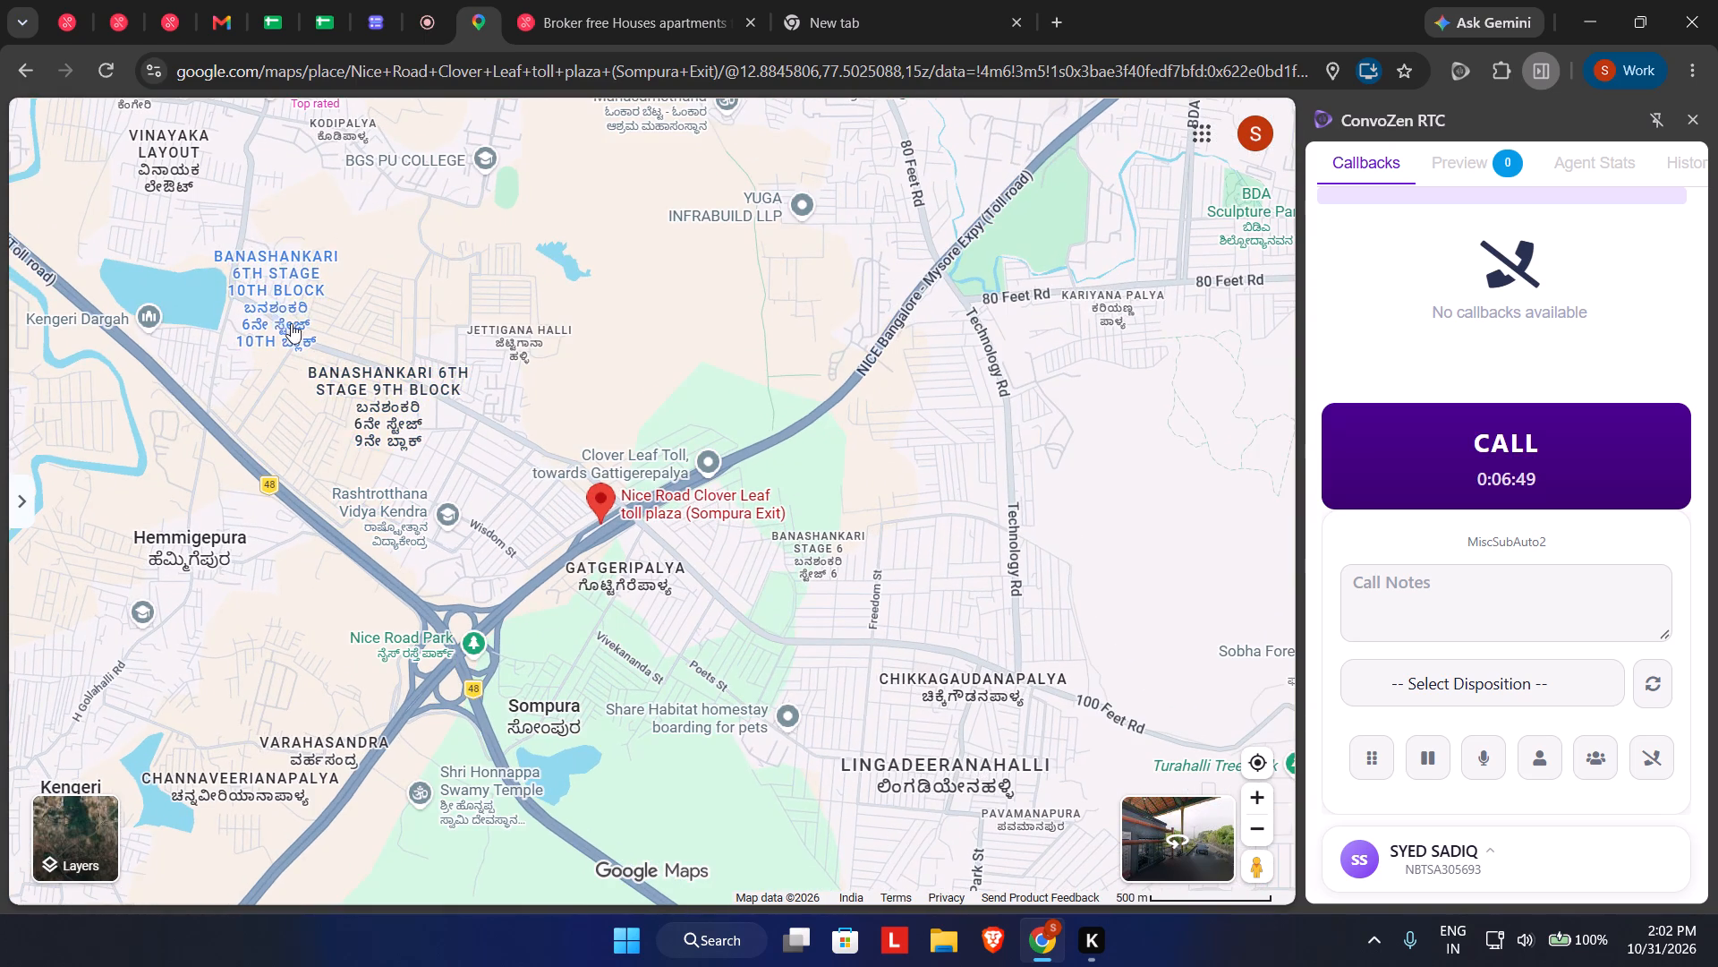
scroll(275, 305, "up", 3)
scroll(378, 423, "up", 3)
scroll(429, 512, "up", 1)
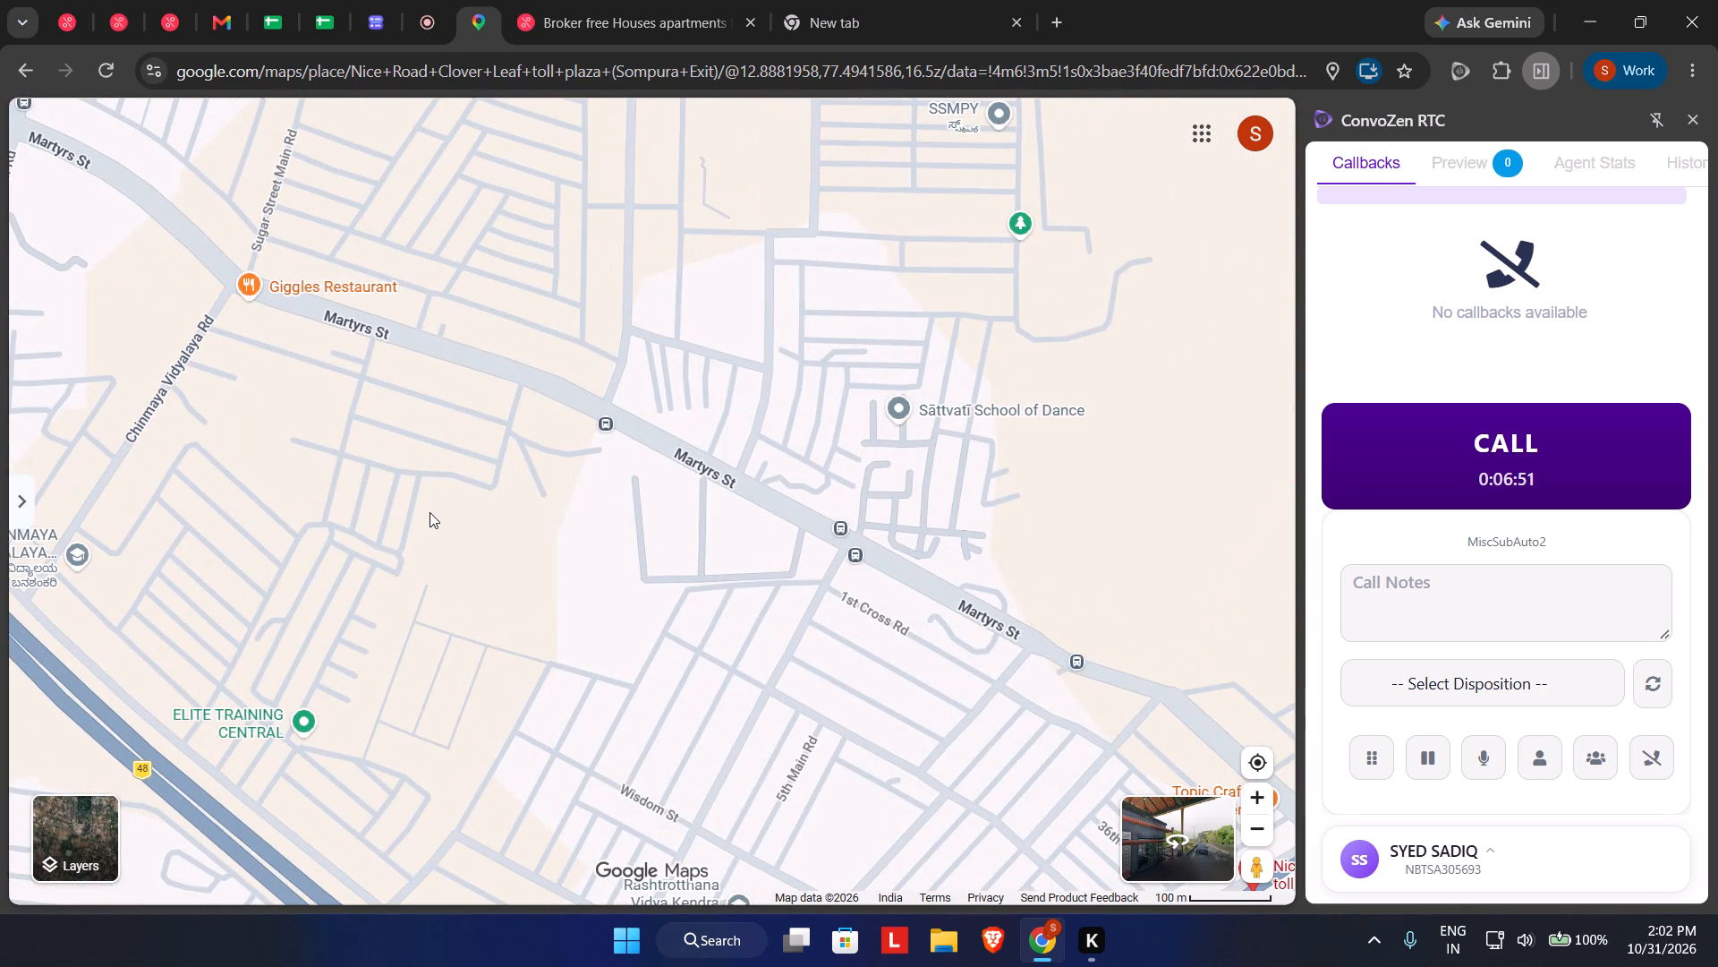
scroll(441, 569, "up", 3)
scroll(455, 557, "down", 5)
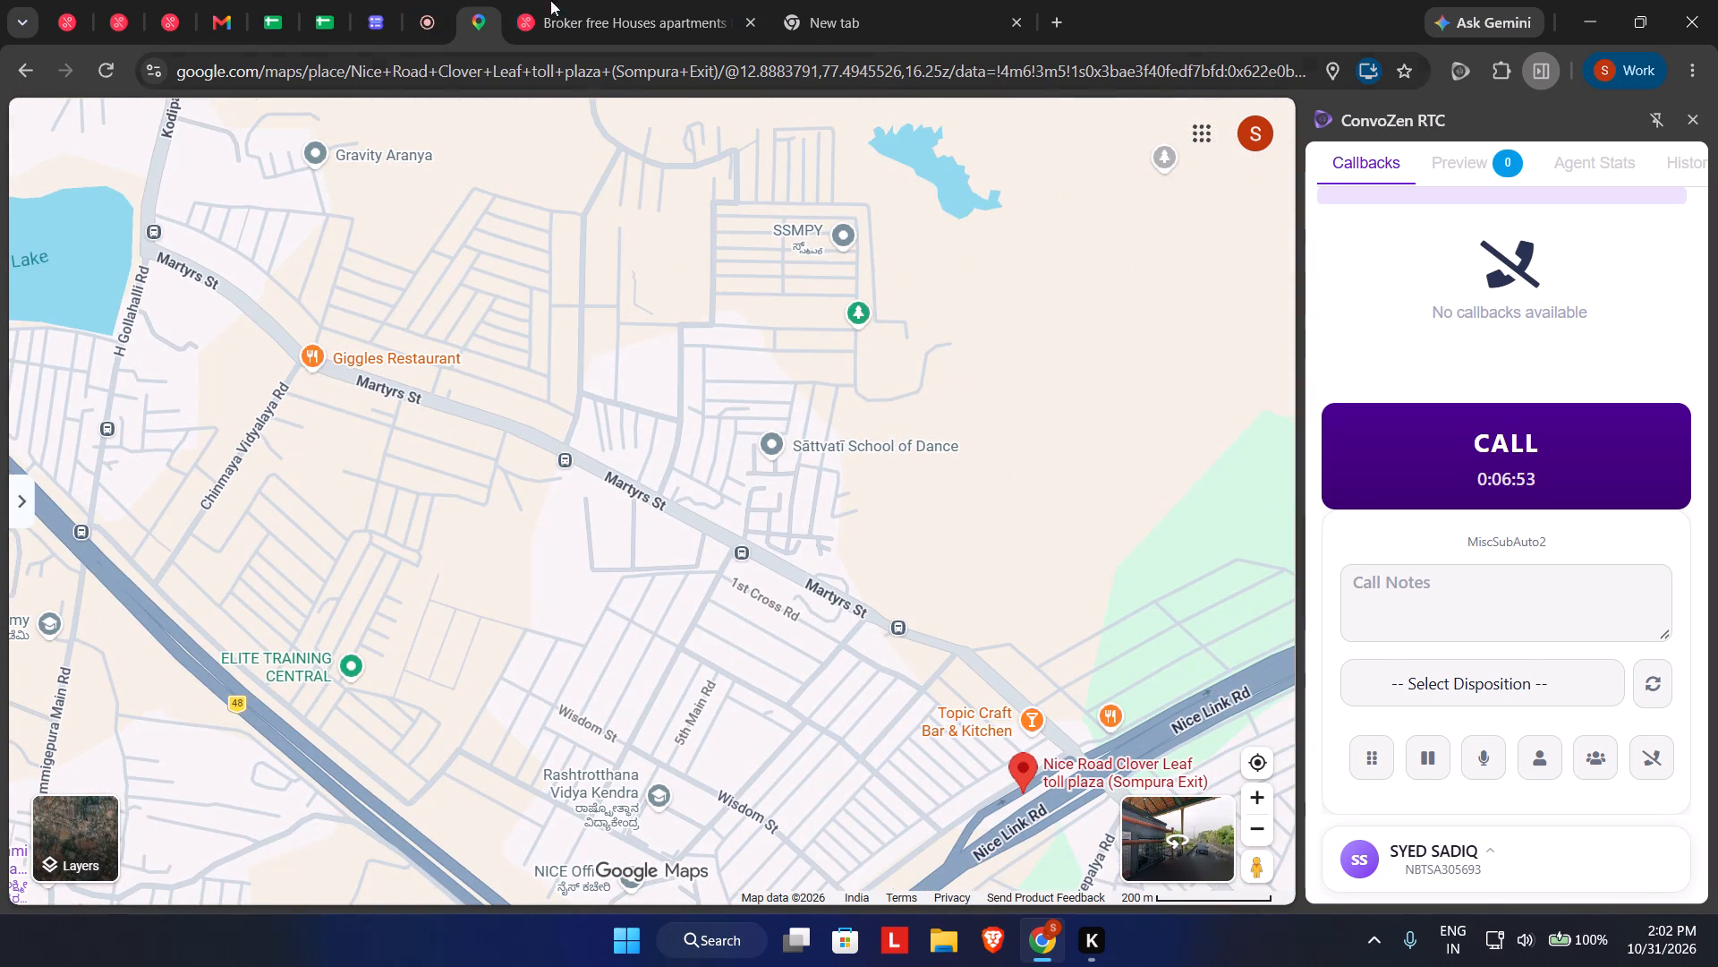
scroll(344, 201, "up", 1)
scroll(289, 329, "down", 4)
scroll(191, 460, "down", 3)
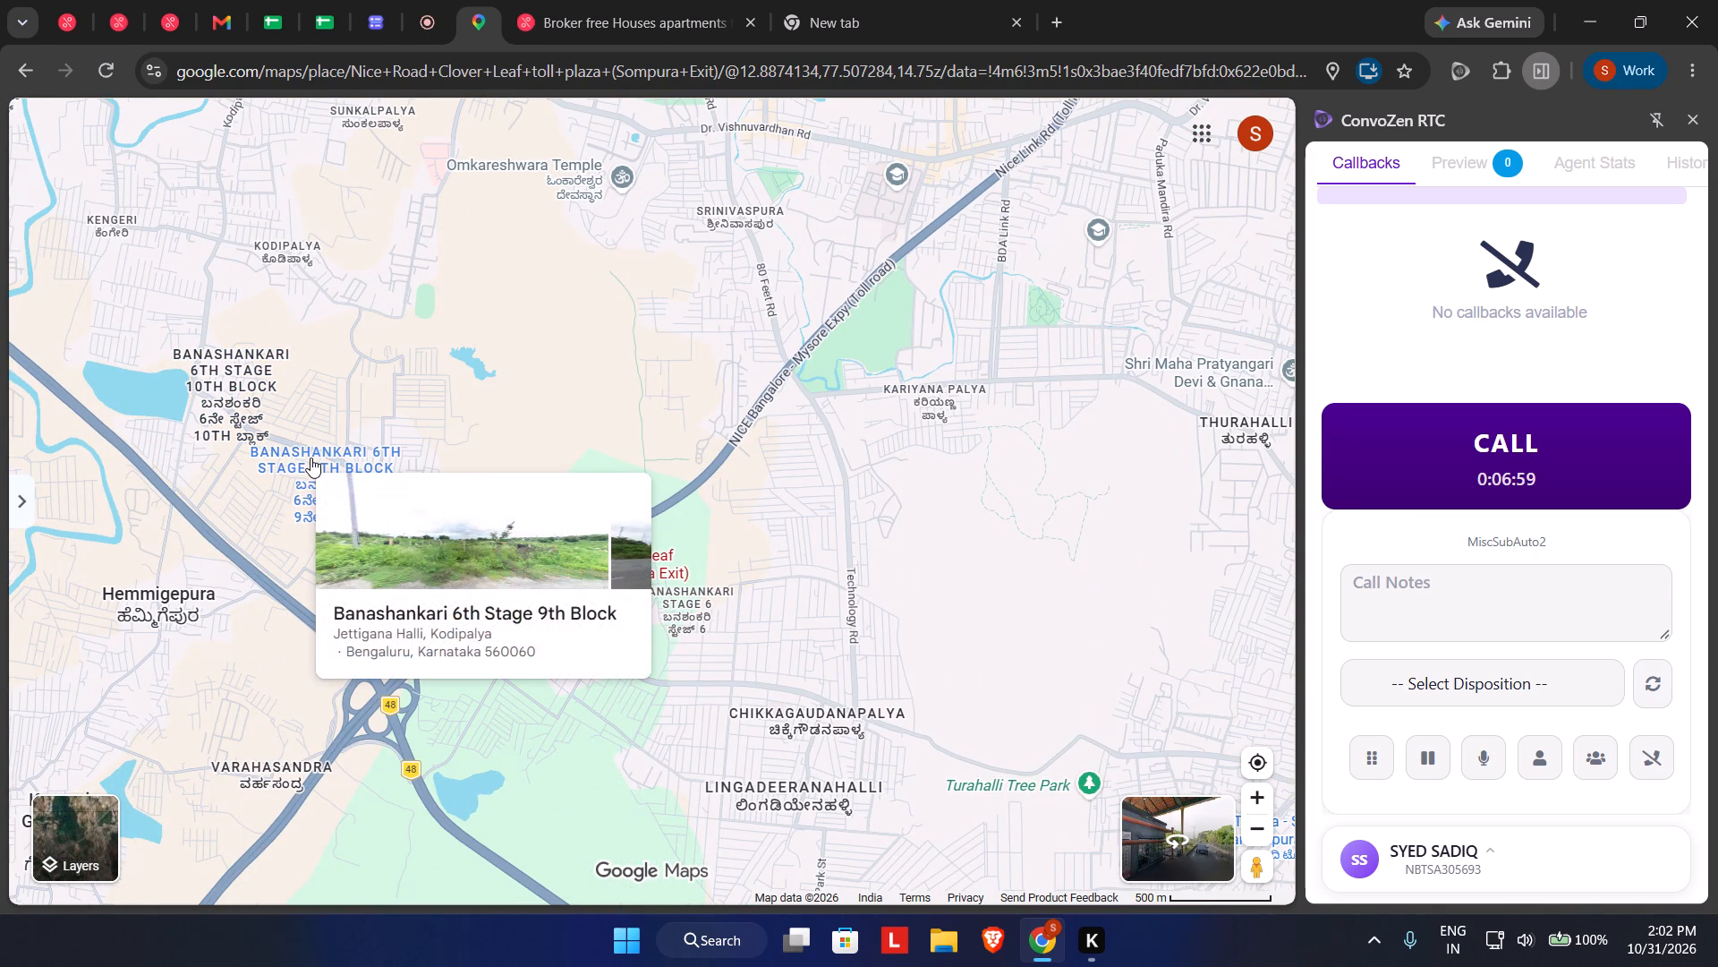
Open the Banashankari 6th Stage 10th Block locality on the map to see its boundary.
left_click(217, 378)
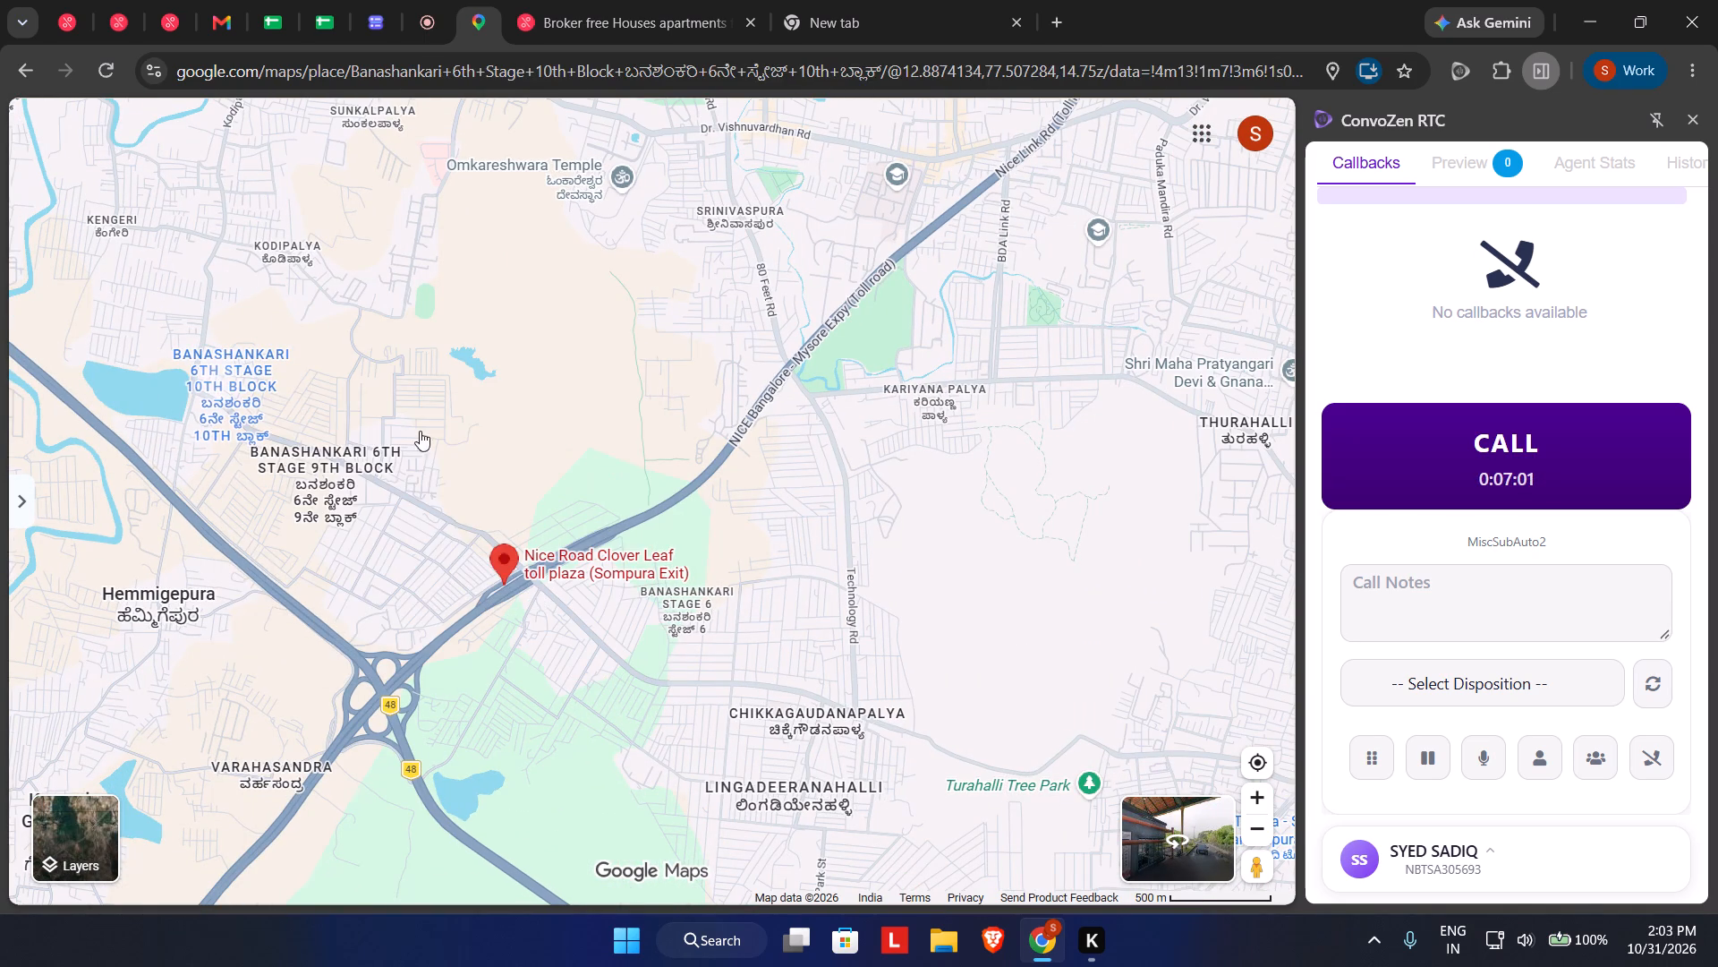
scroll(449, 415, "down", 1)
scroll(486, 501, "down", 1)
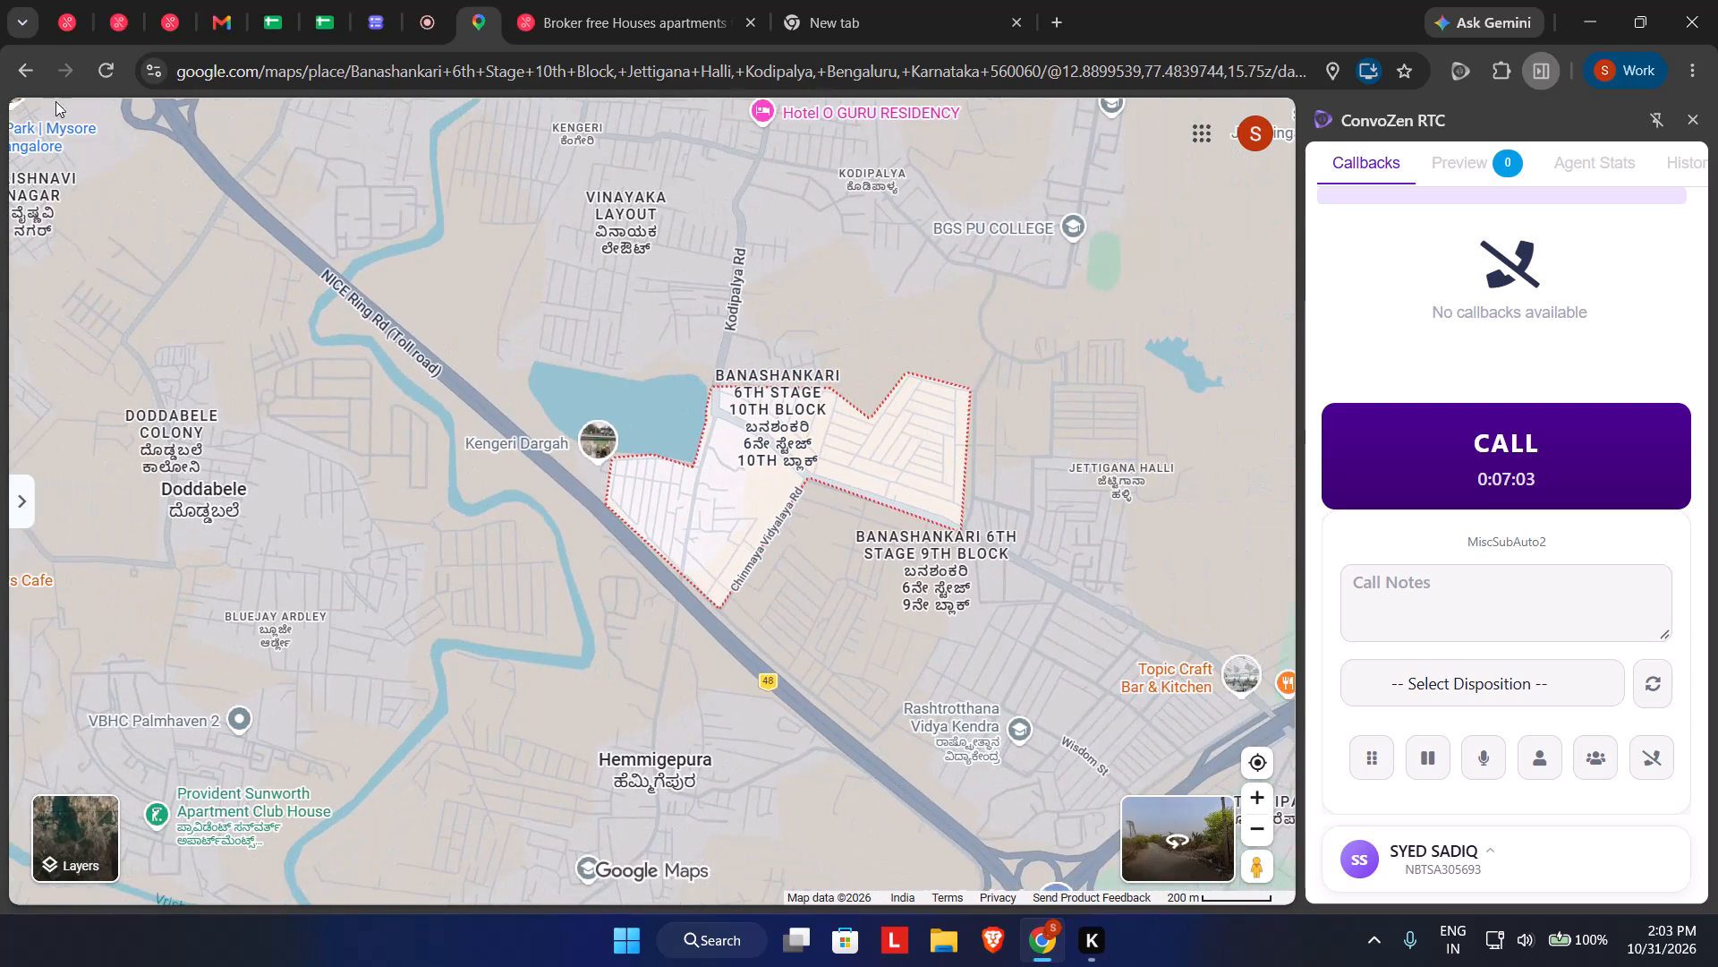
Replace the map search with "Banashankari 6th Stage", choosing the Thurahalli, Karnataka suggestion, and inspect the area.
left_click(6, 490)
left_click(7, 495)
left_click(16, 502)
left_click(253, 125)
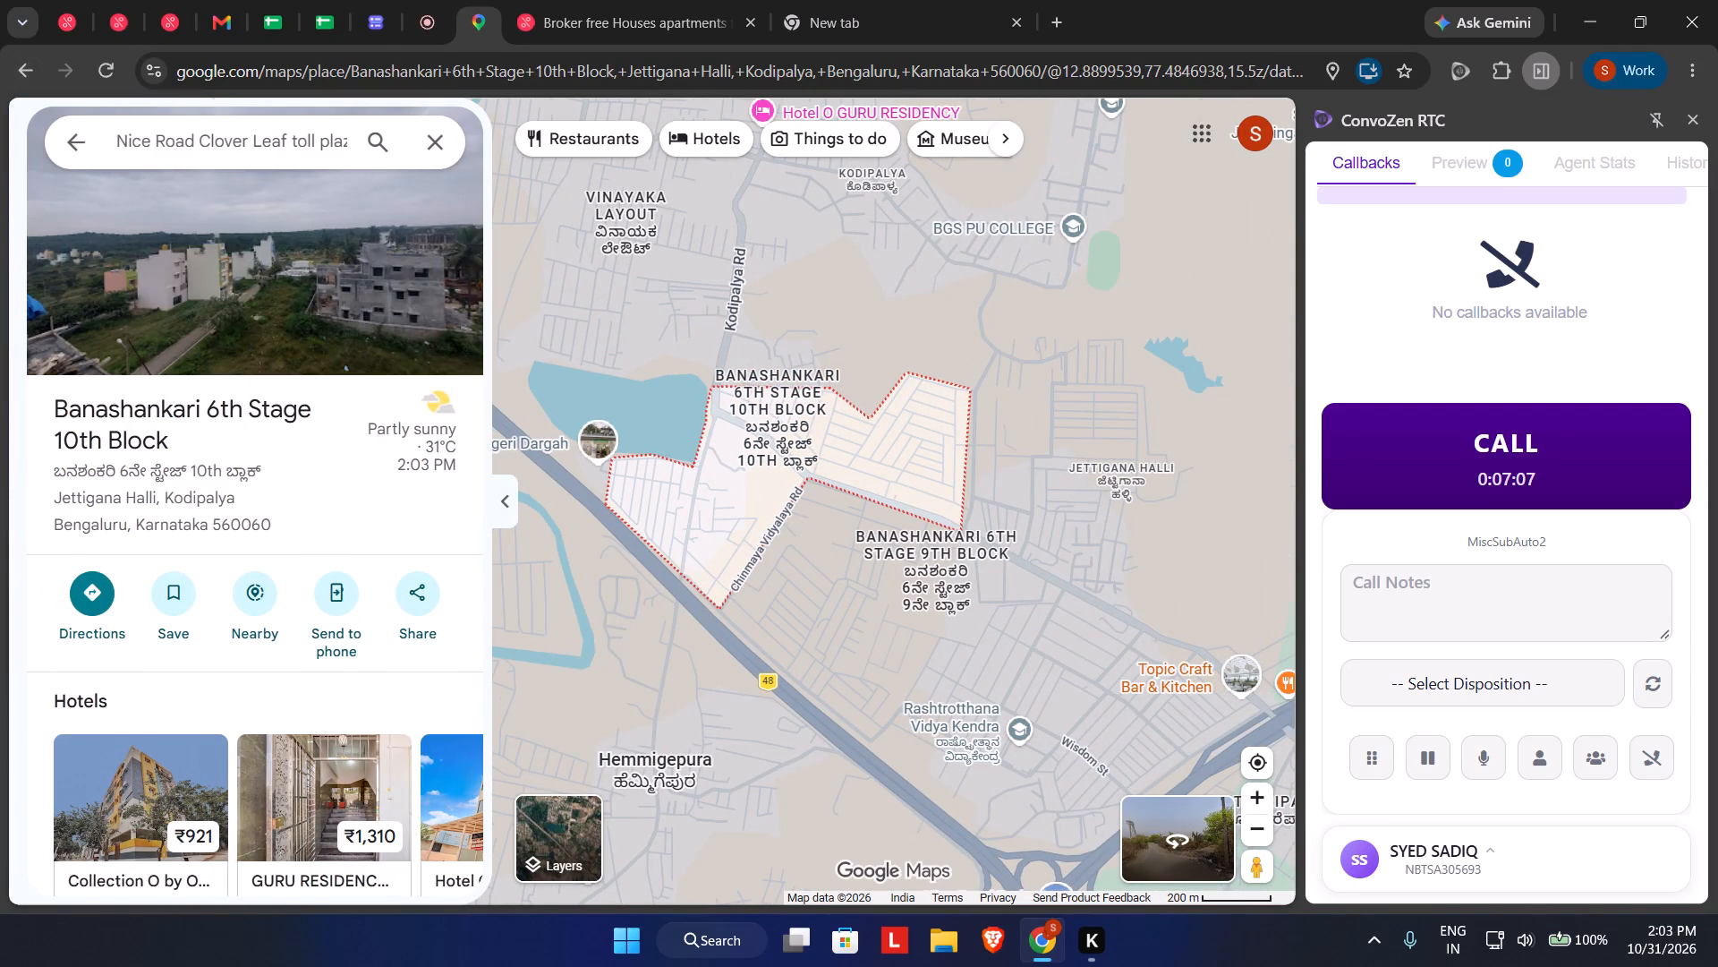
left_click(448, 141)
type("banashank")
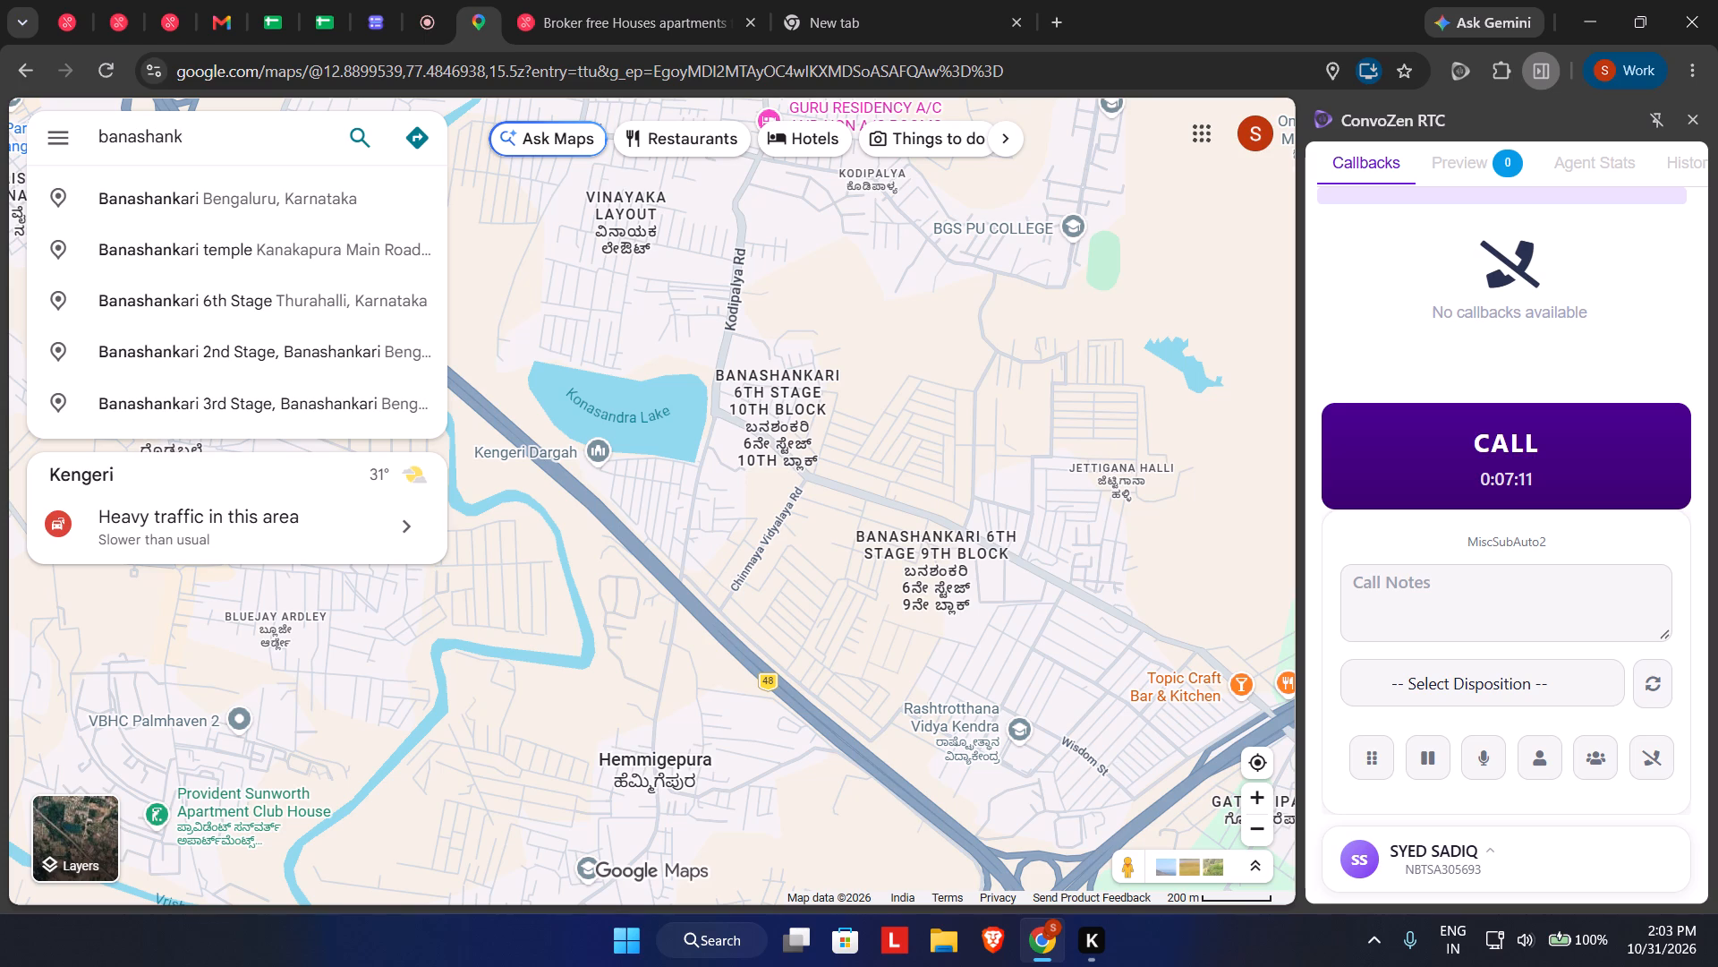
key("BackSpace")
type("kari 6")
type("th sta")
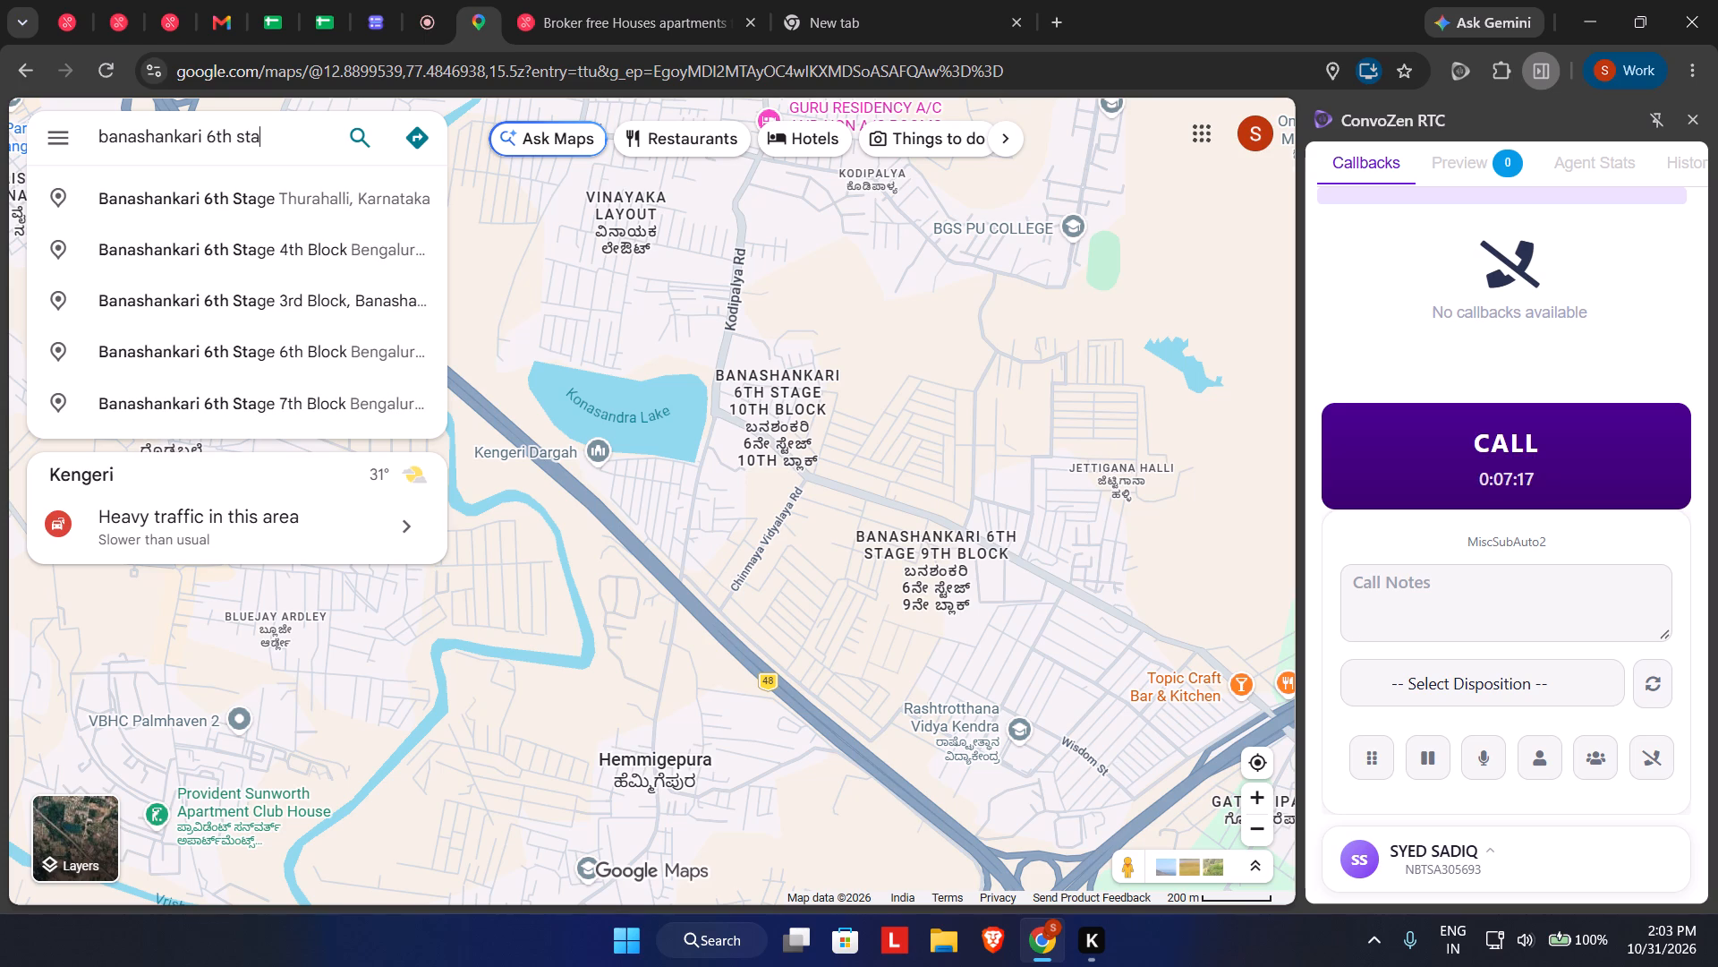
key("Down")
key("Down")
key("Up")
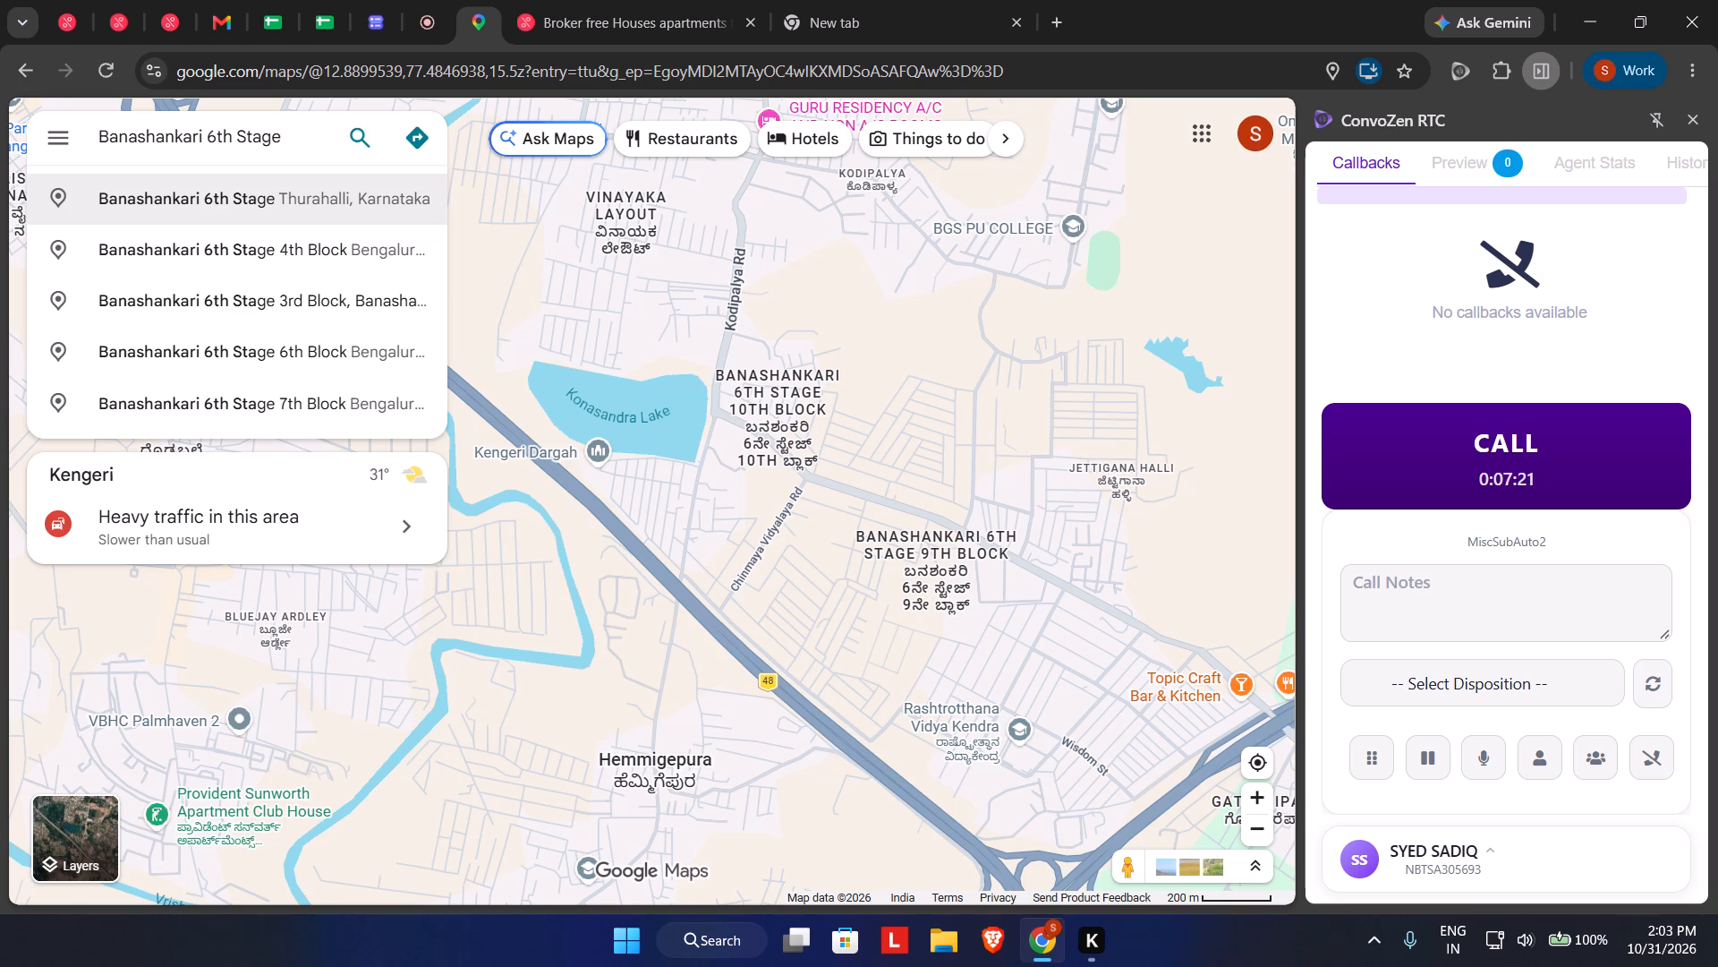
key("Return")
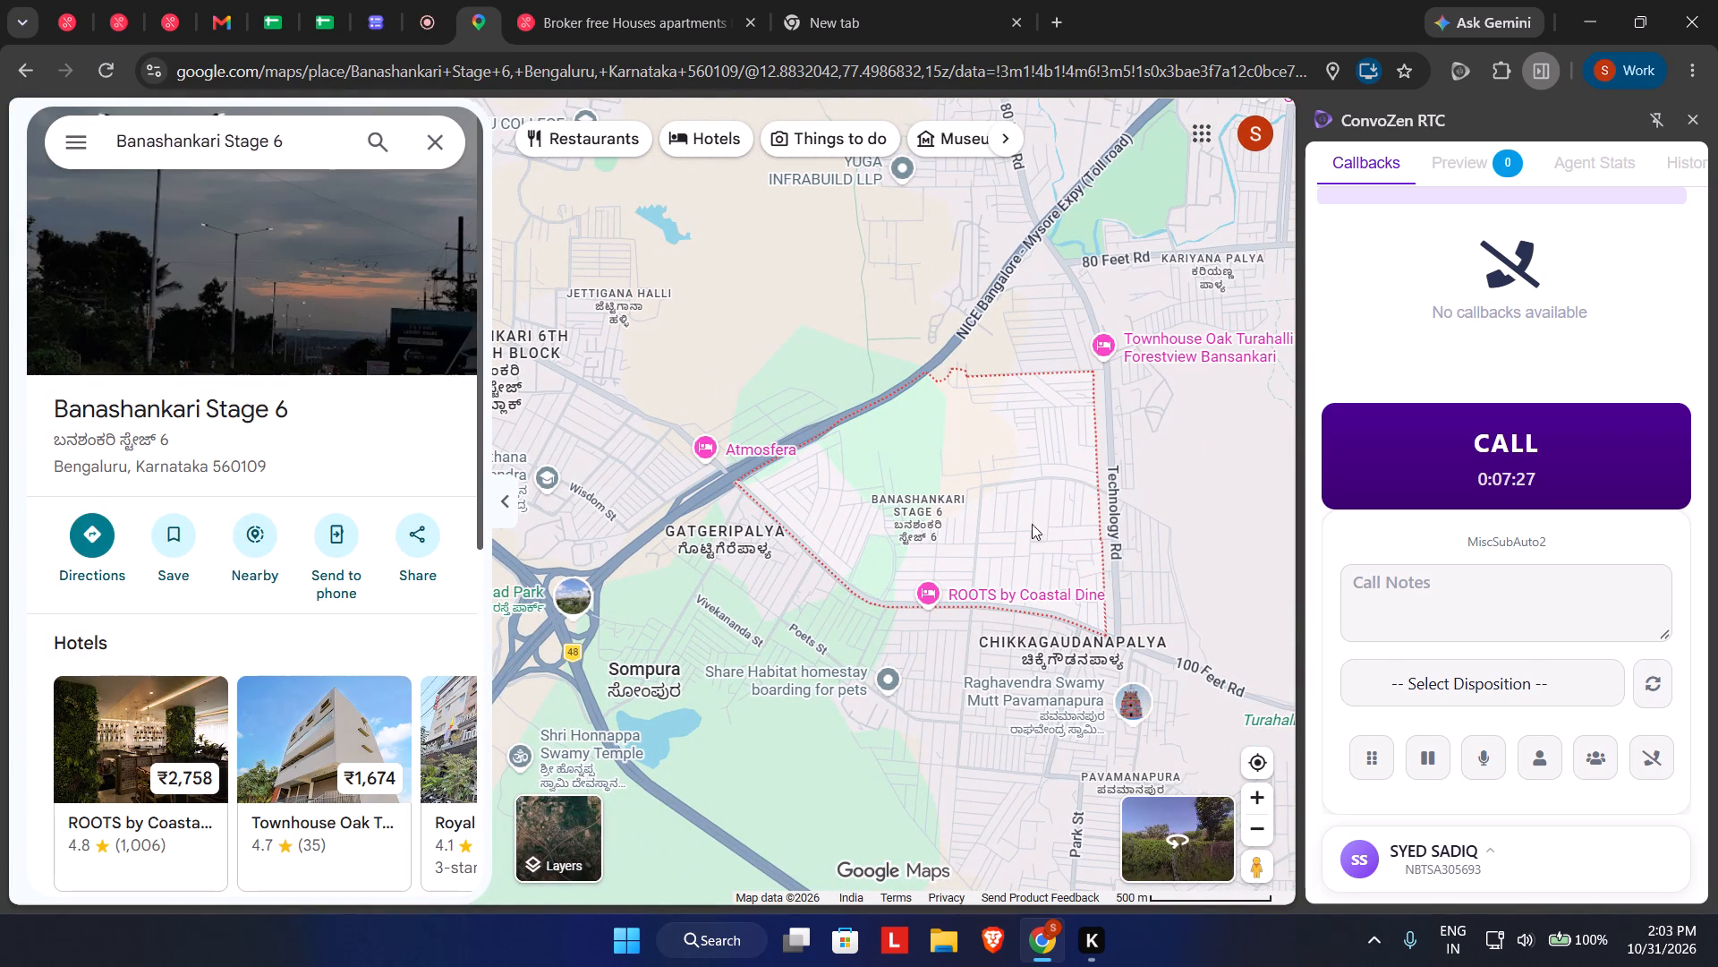
scroll(945, 606, "up", 4)
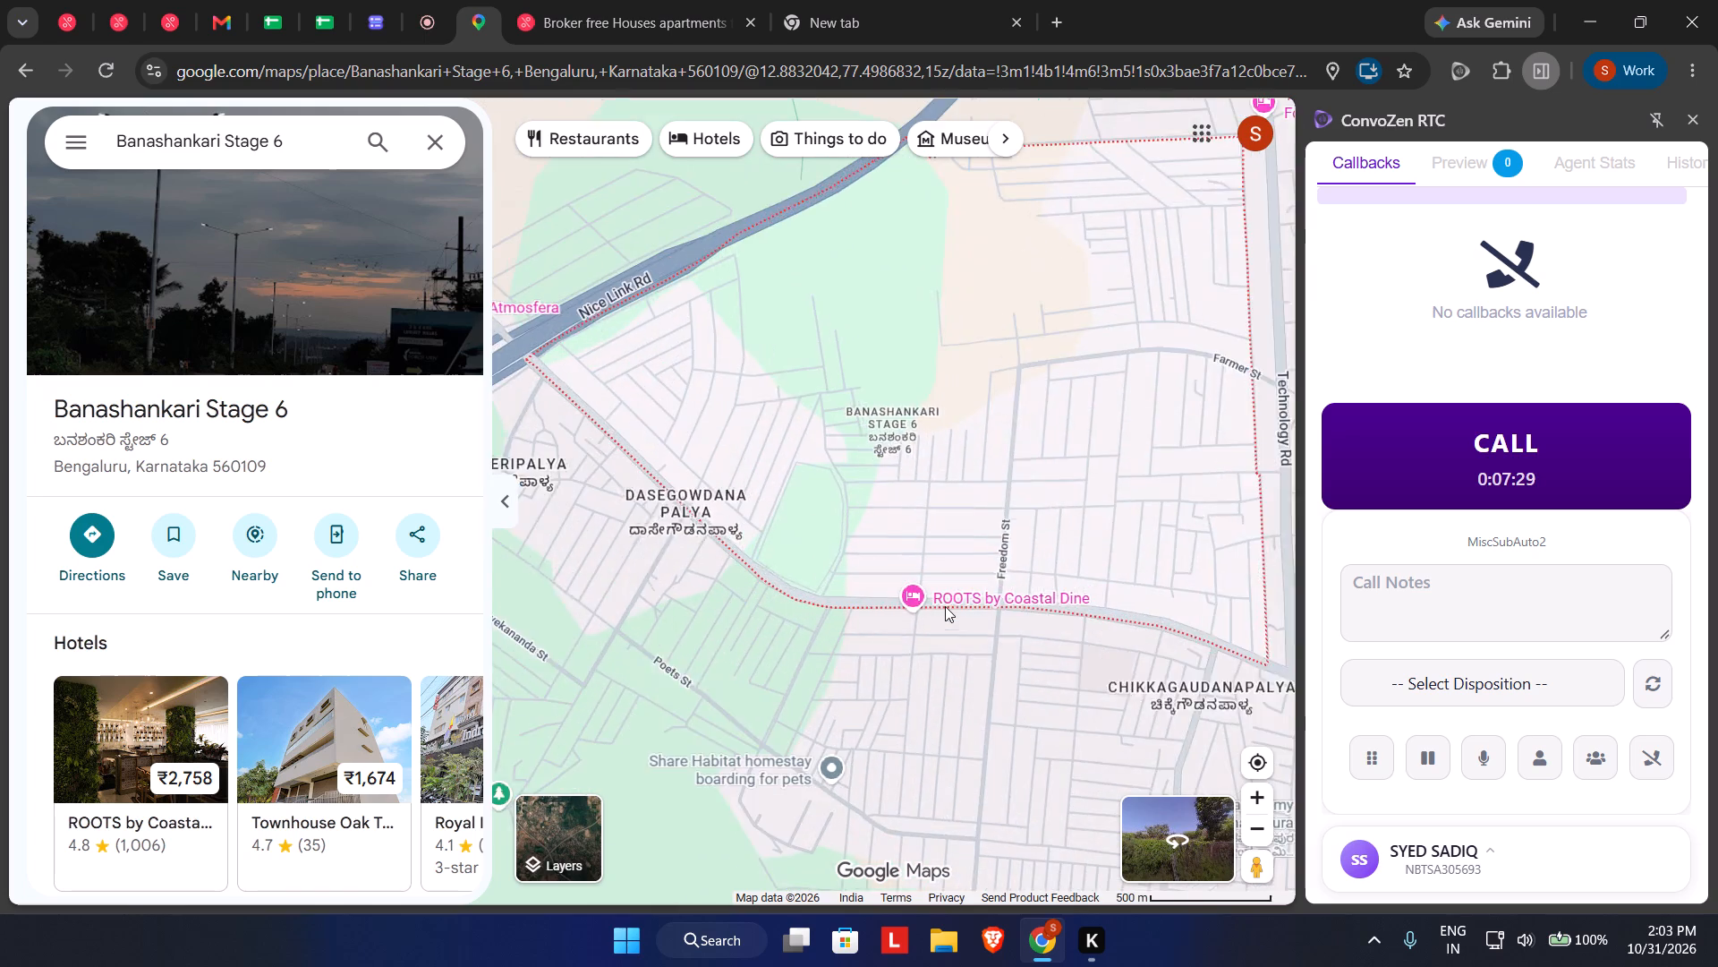
scroll(942, 500, "up", 2)
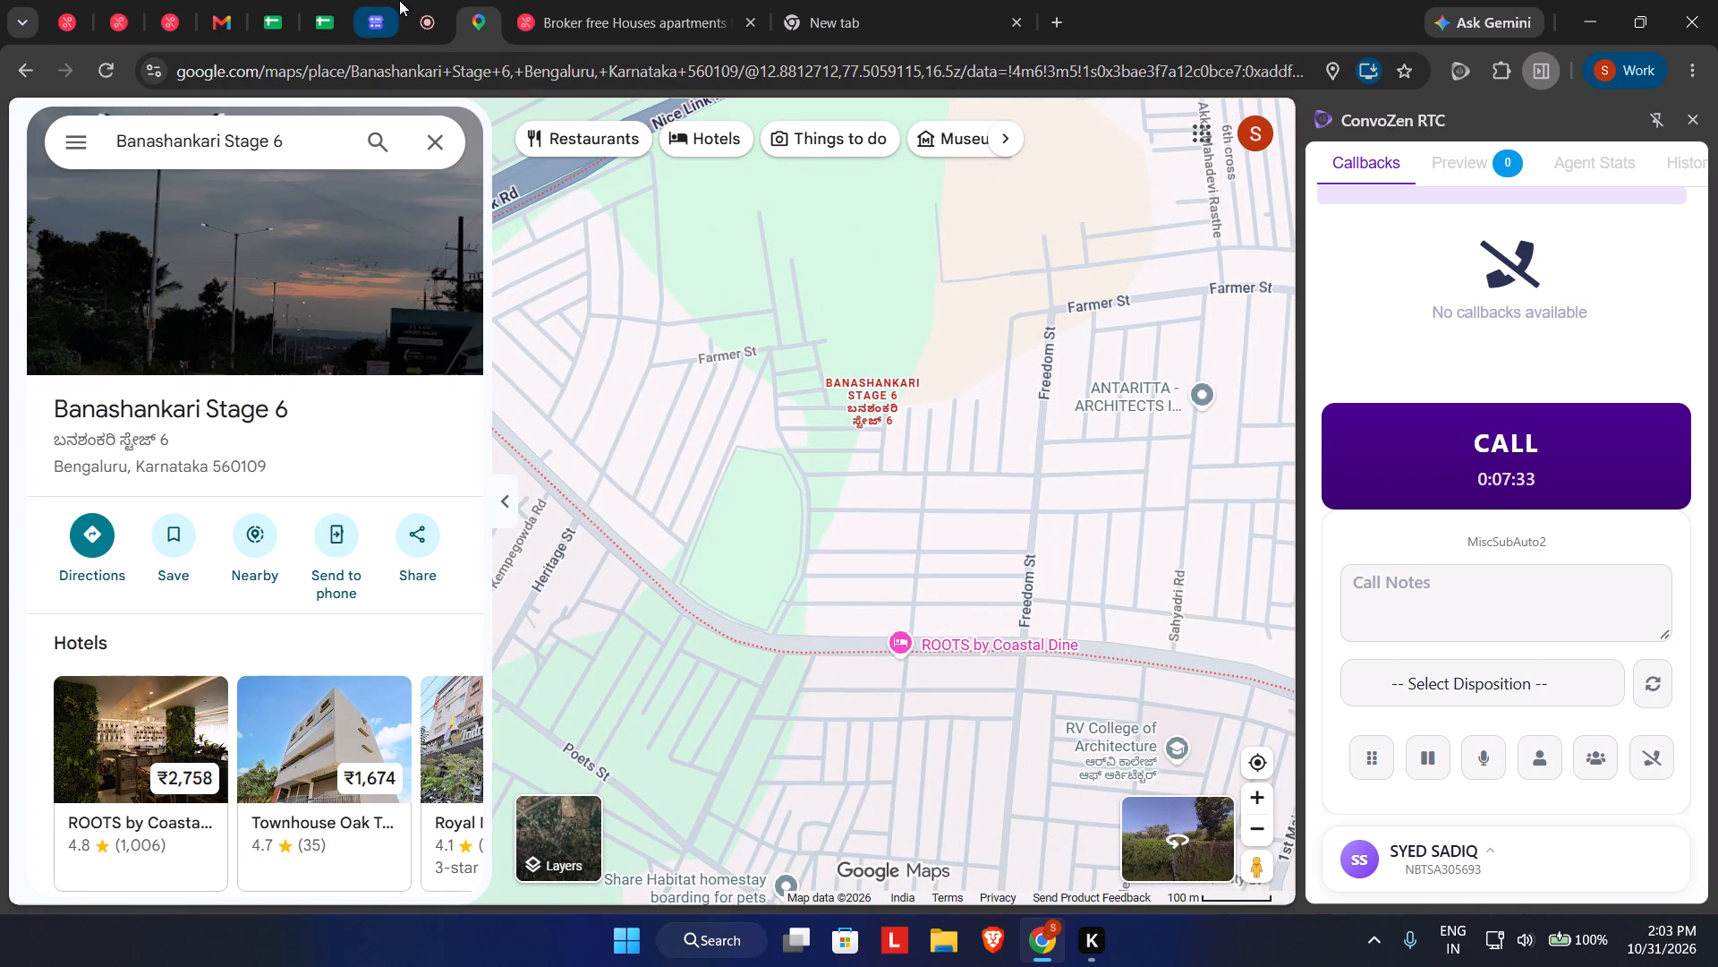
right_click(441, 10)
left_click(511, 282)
Examine the streets of Banashankari Stage 6 around Farmer St, Technology Rd and Basavanna Rasthe, opening a spot west of CV Raman Rasthe.
scroll(951, 436, "down", 4)
scroll(951, 434, "up", 4)
scroll(951, 434, "down", 2)
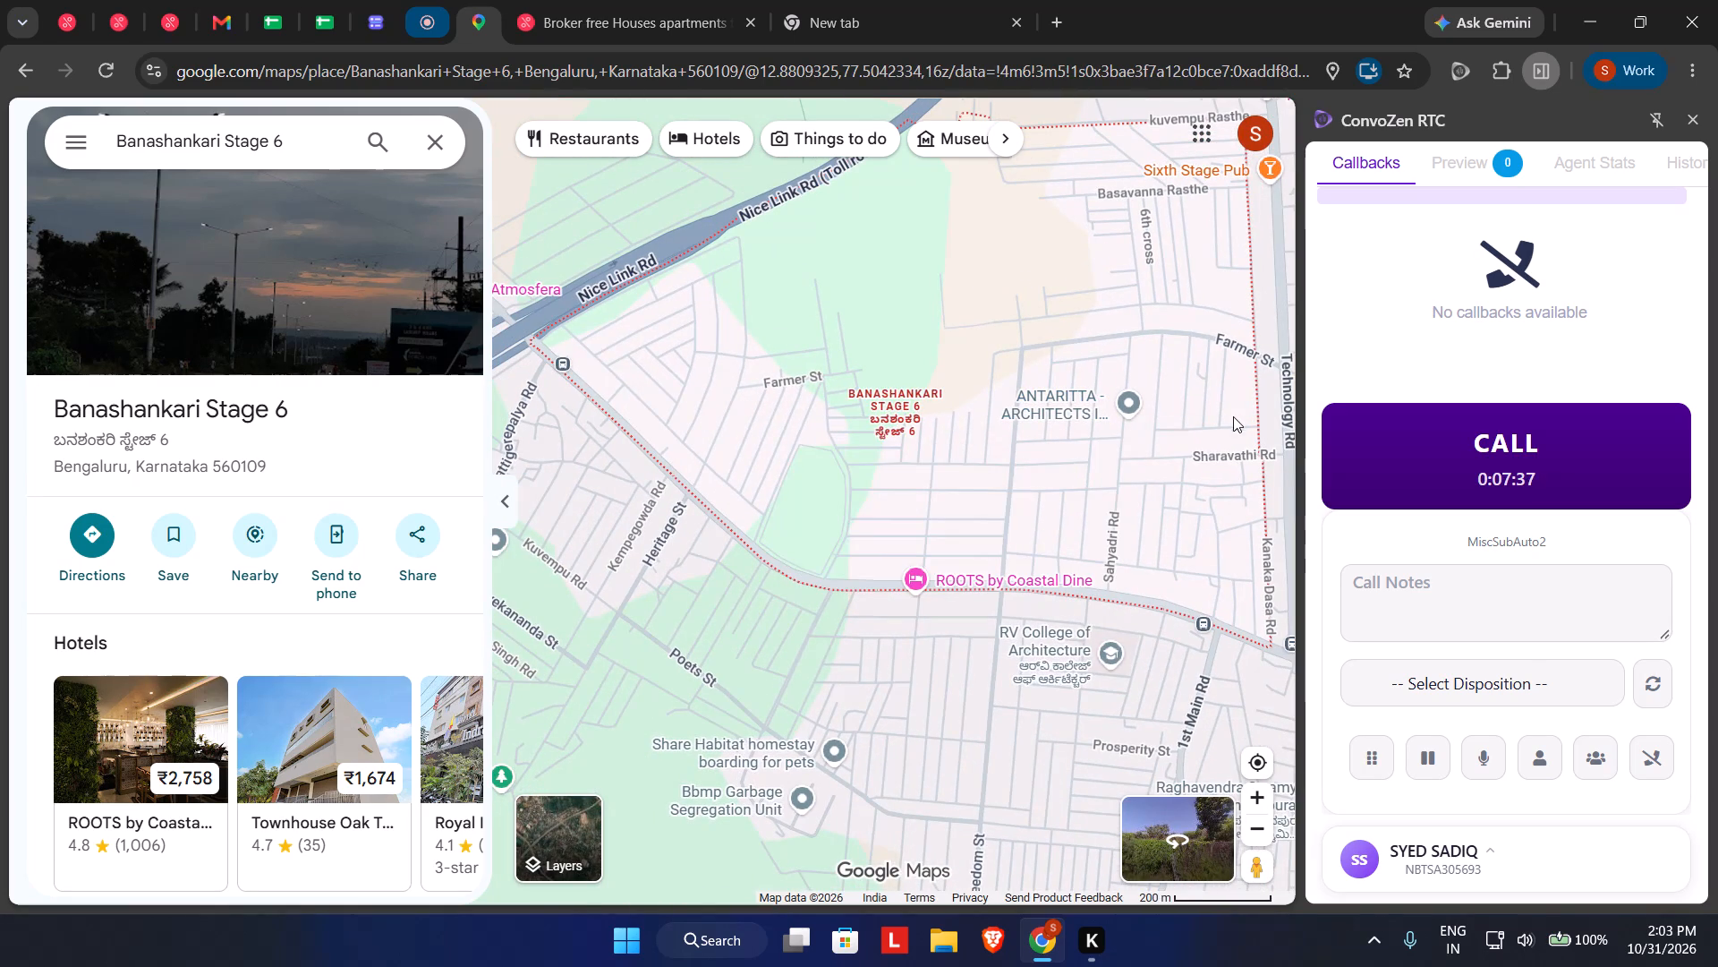
scroll(1066, 498, "up", 1)
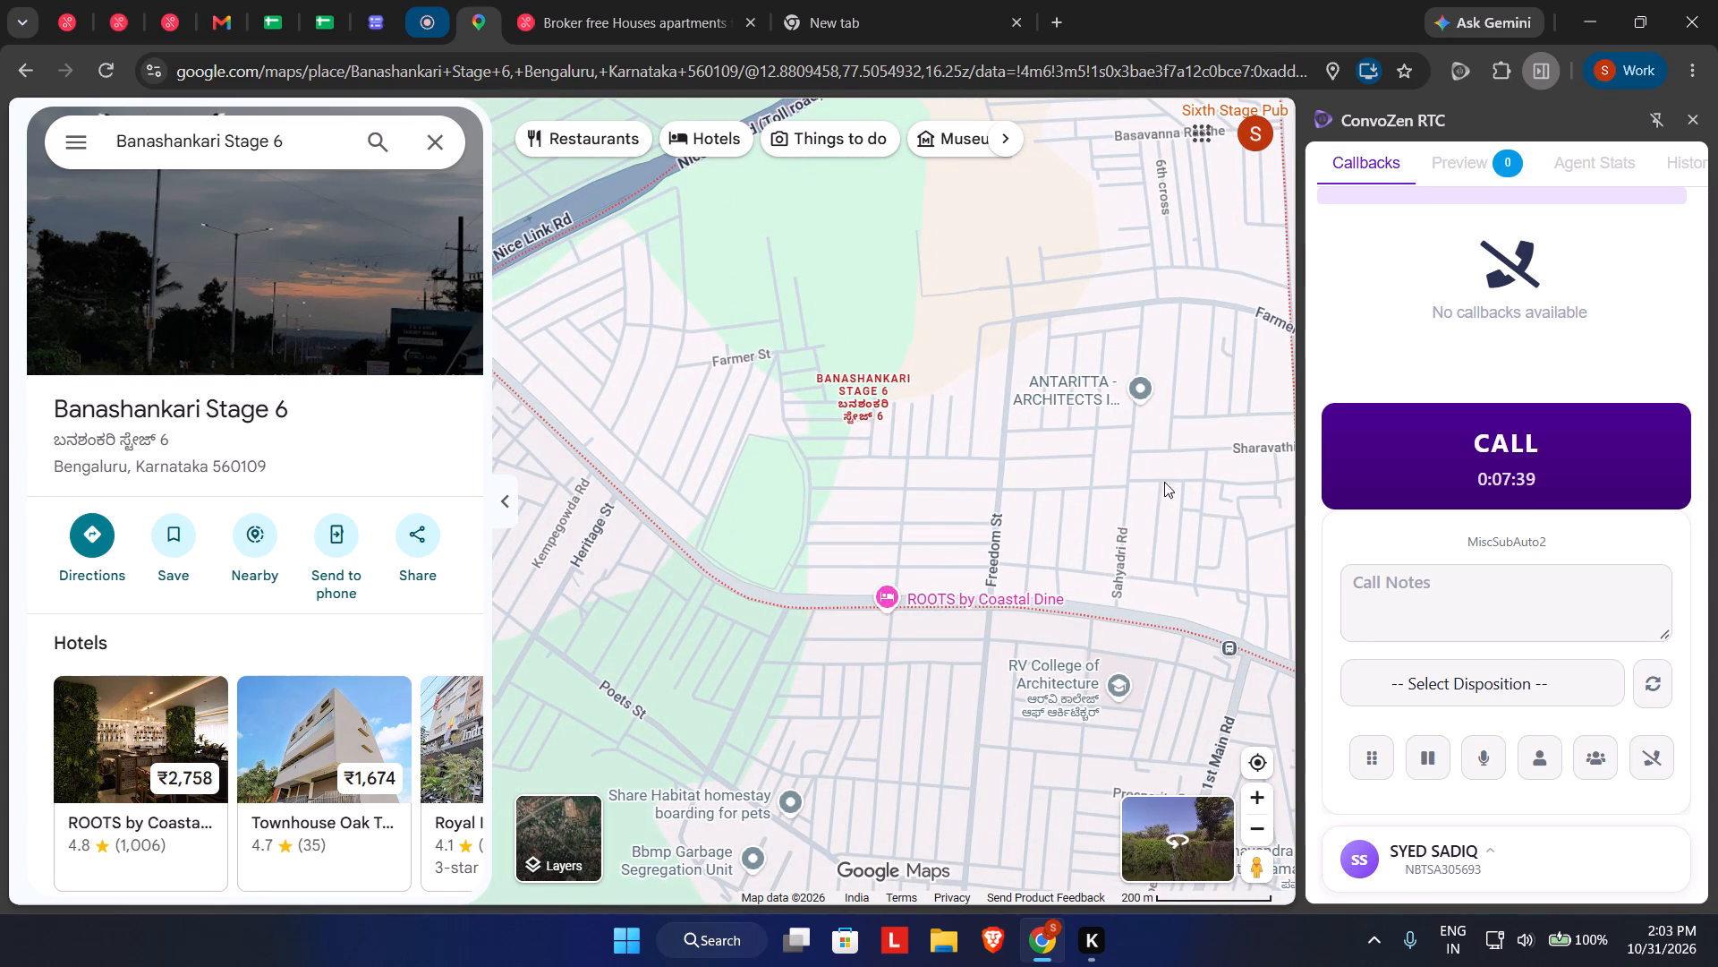
left_click_drag(1126, 483, 784, 541)
scroll(810, 509, "up", 2)
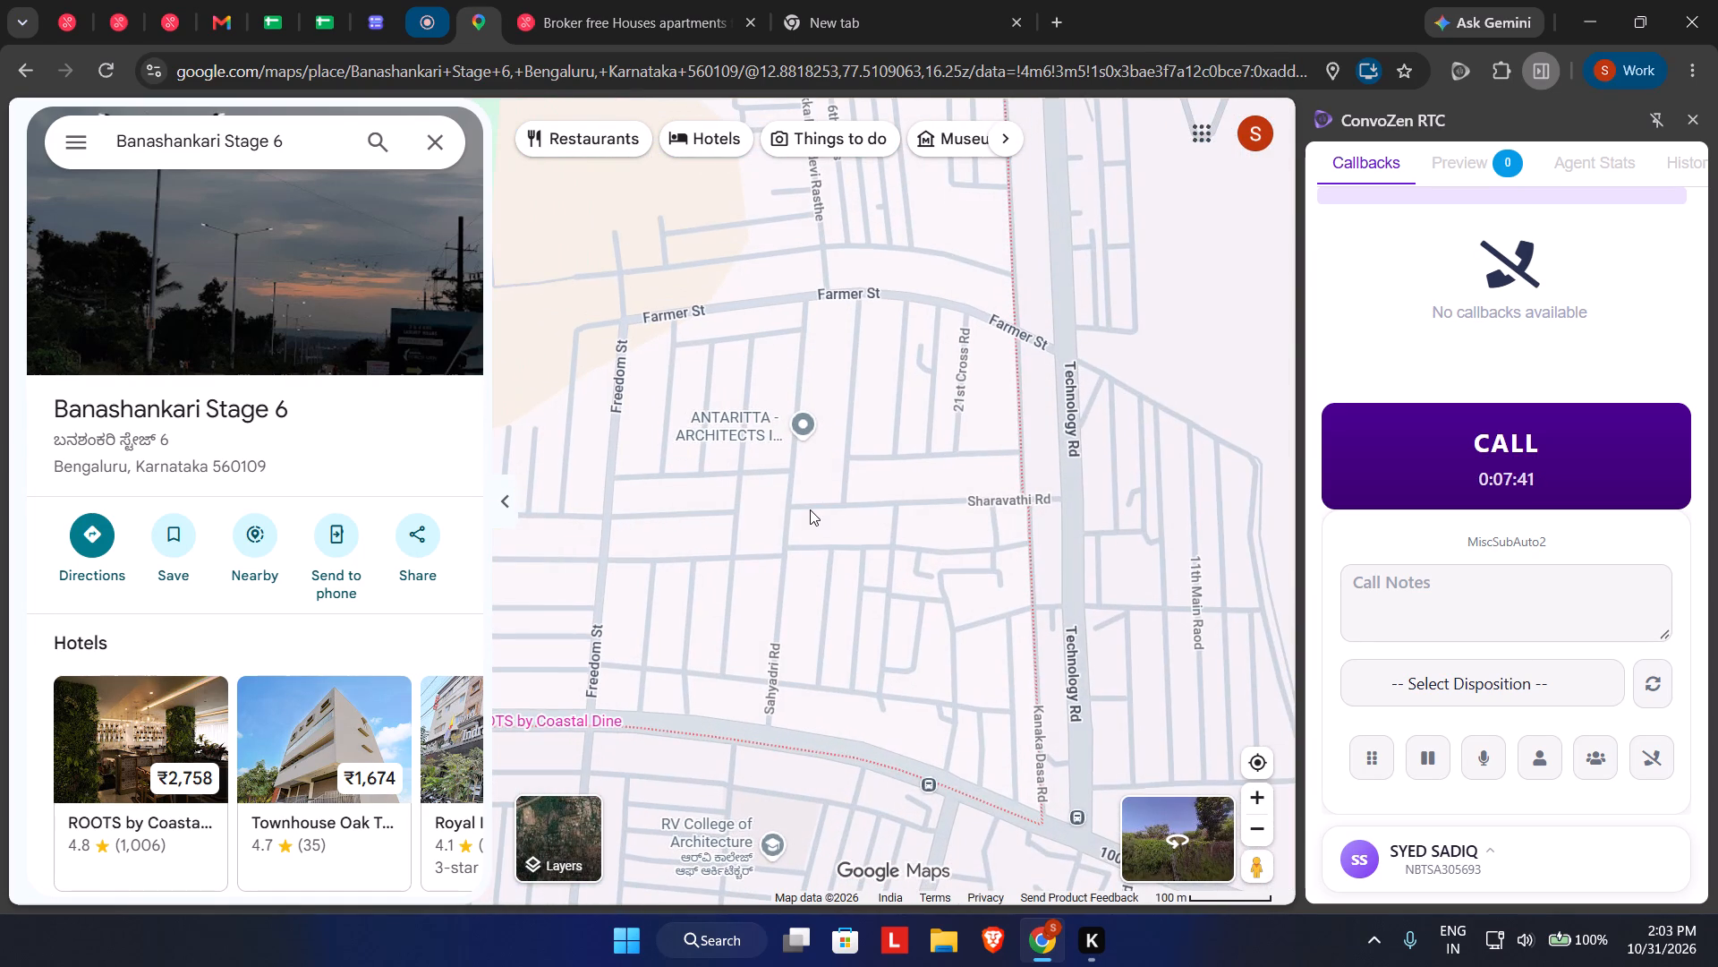
scroll(810, 509, "up", 2)
left_click_drag(1005, 340, 917, 560)
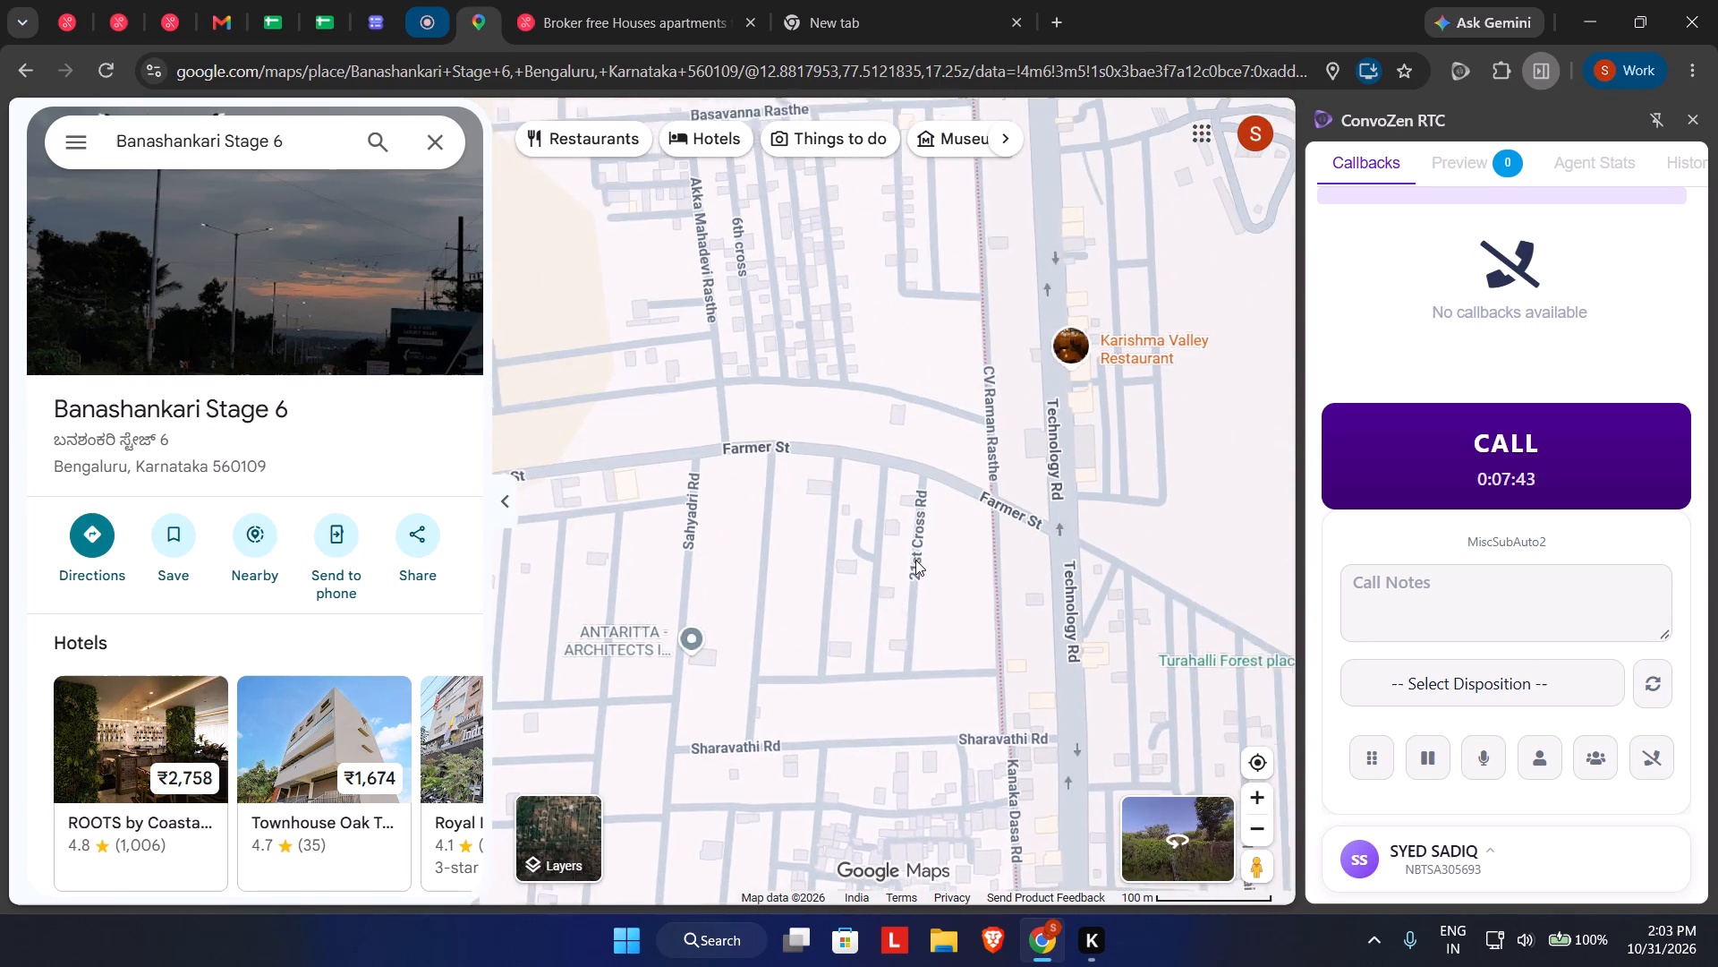
left_click_drag(835, 382, 852, 552)
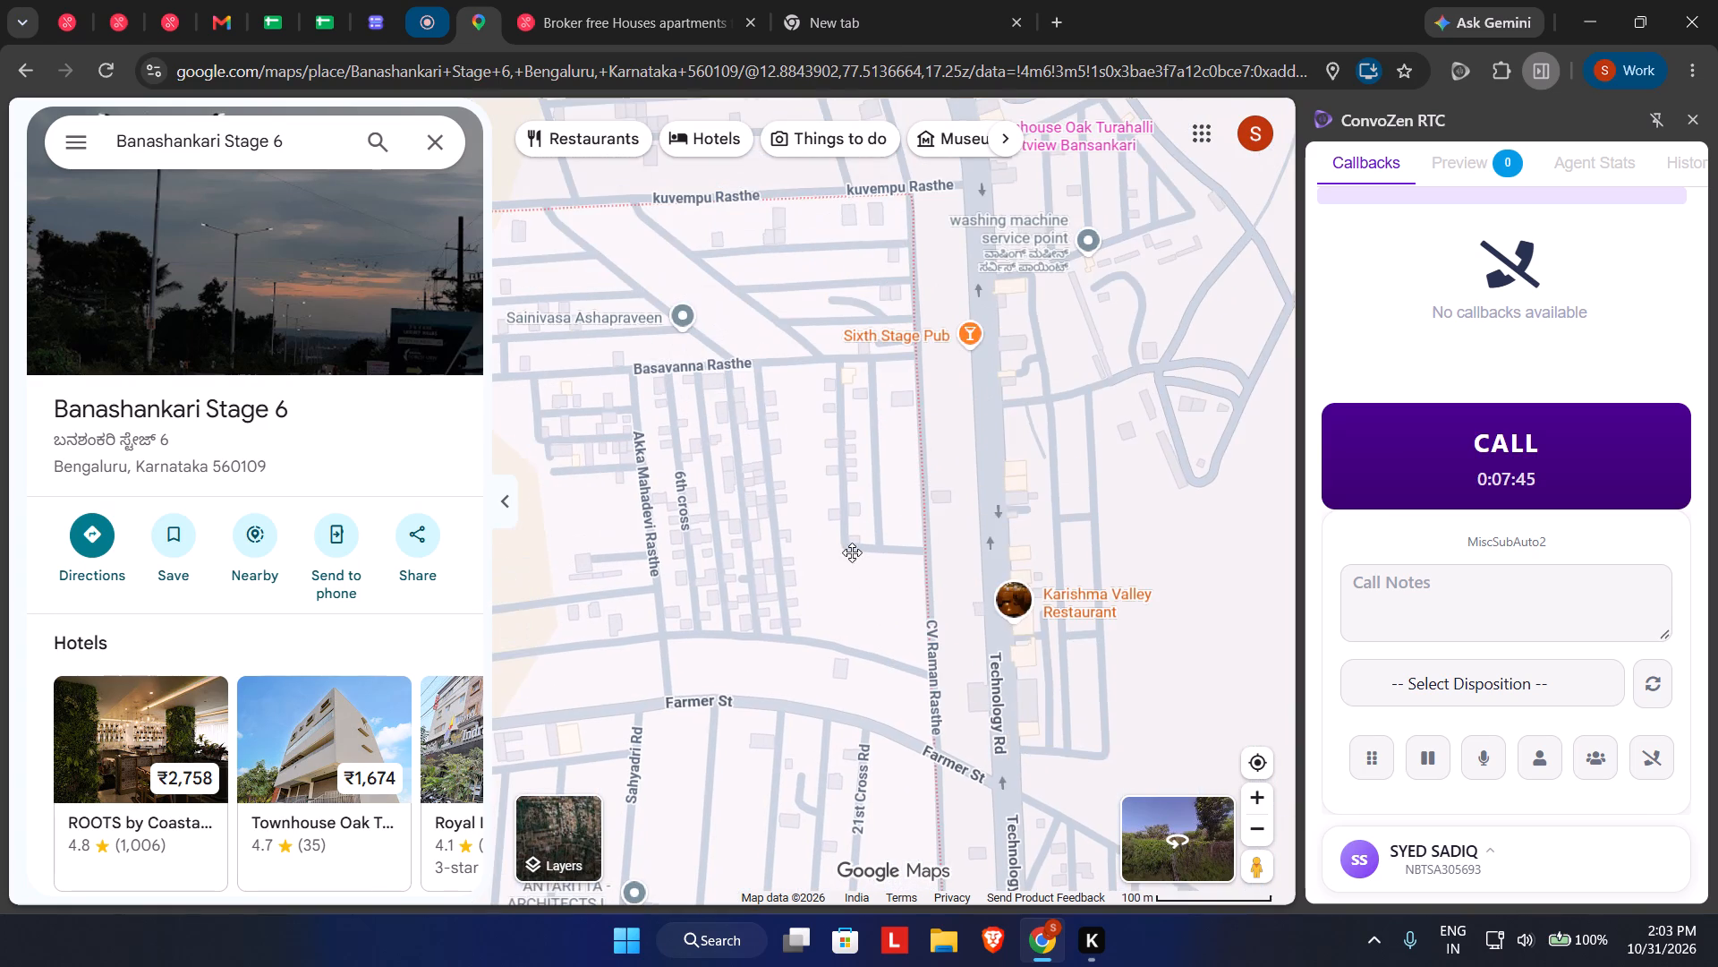
left_click_drag(852, 552, 852, 553)
left_click(852, 553)
left_click_drag(818, 472, 916, 531)
left_click_drag(930, 539, 982, 555)
left_click(982, 555)
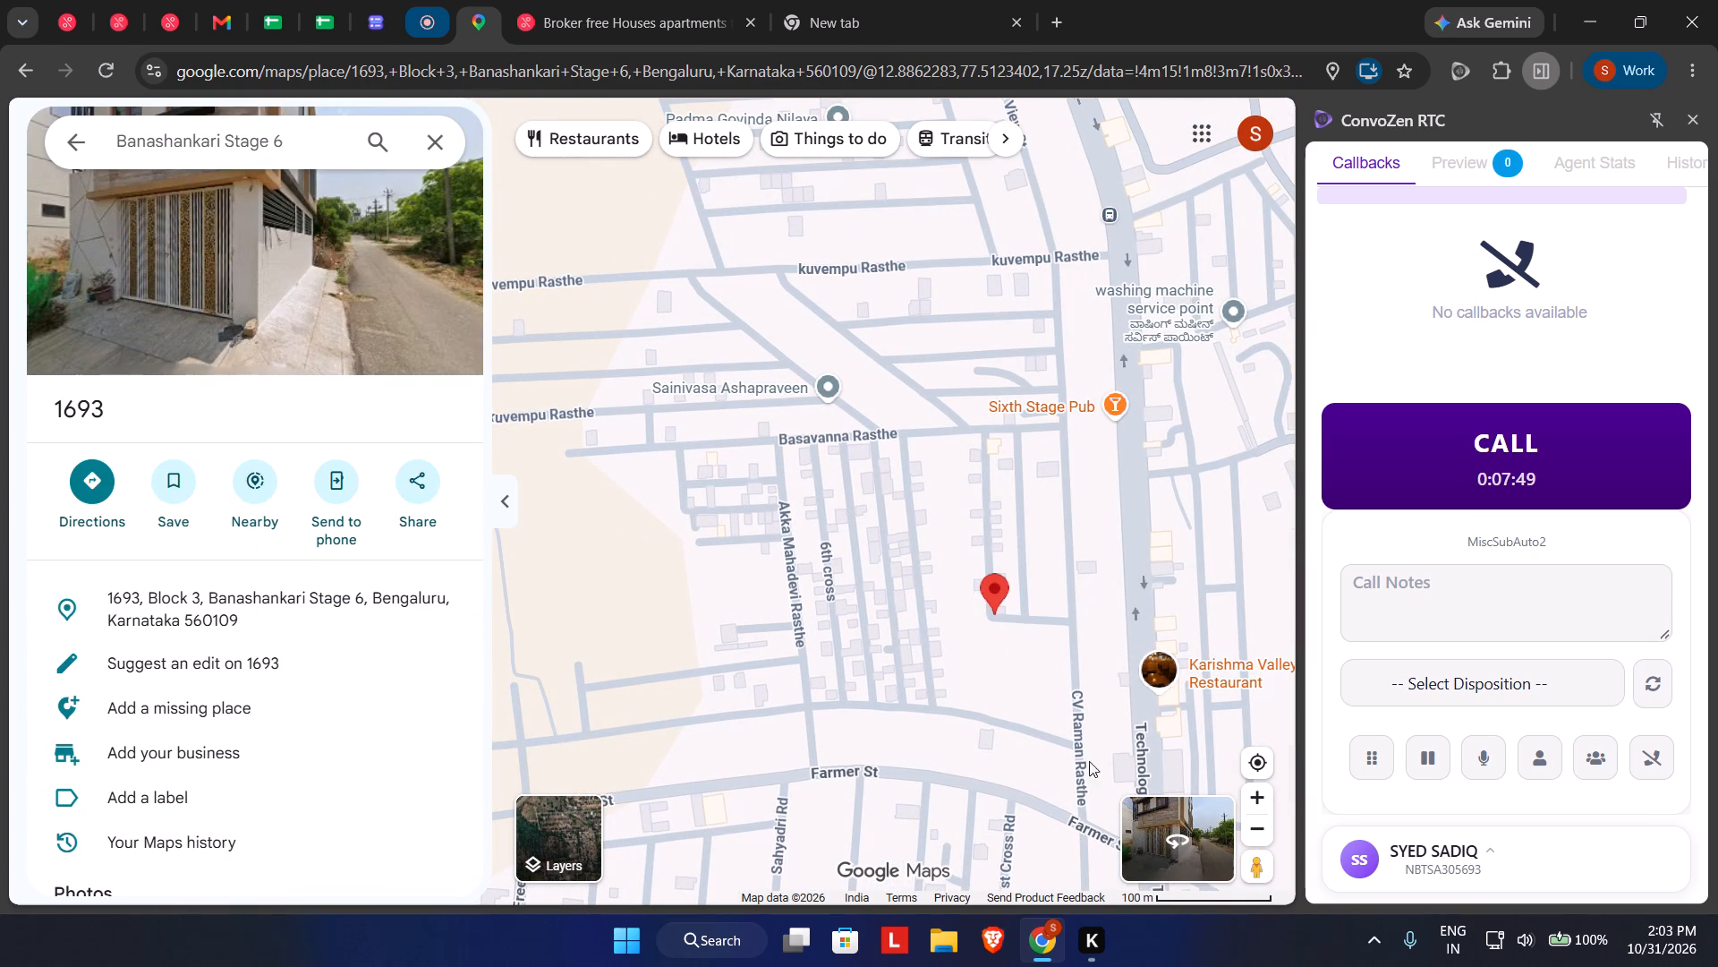
Examine the surroundings of the selected Block 3 spot, from Technology Rd across to Nice Link Rd and Dasegowdana Palya.
scroll(941, 613, "down", 2)
scroll(779, 494, "down", 2)
scroll(817, 470, "up", 1)
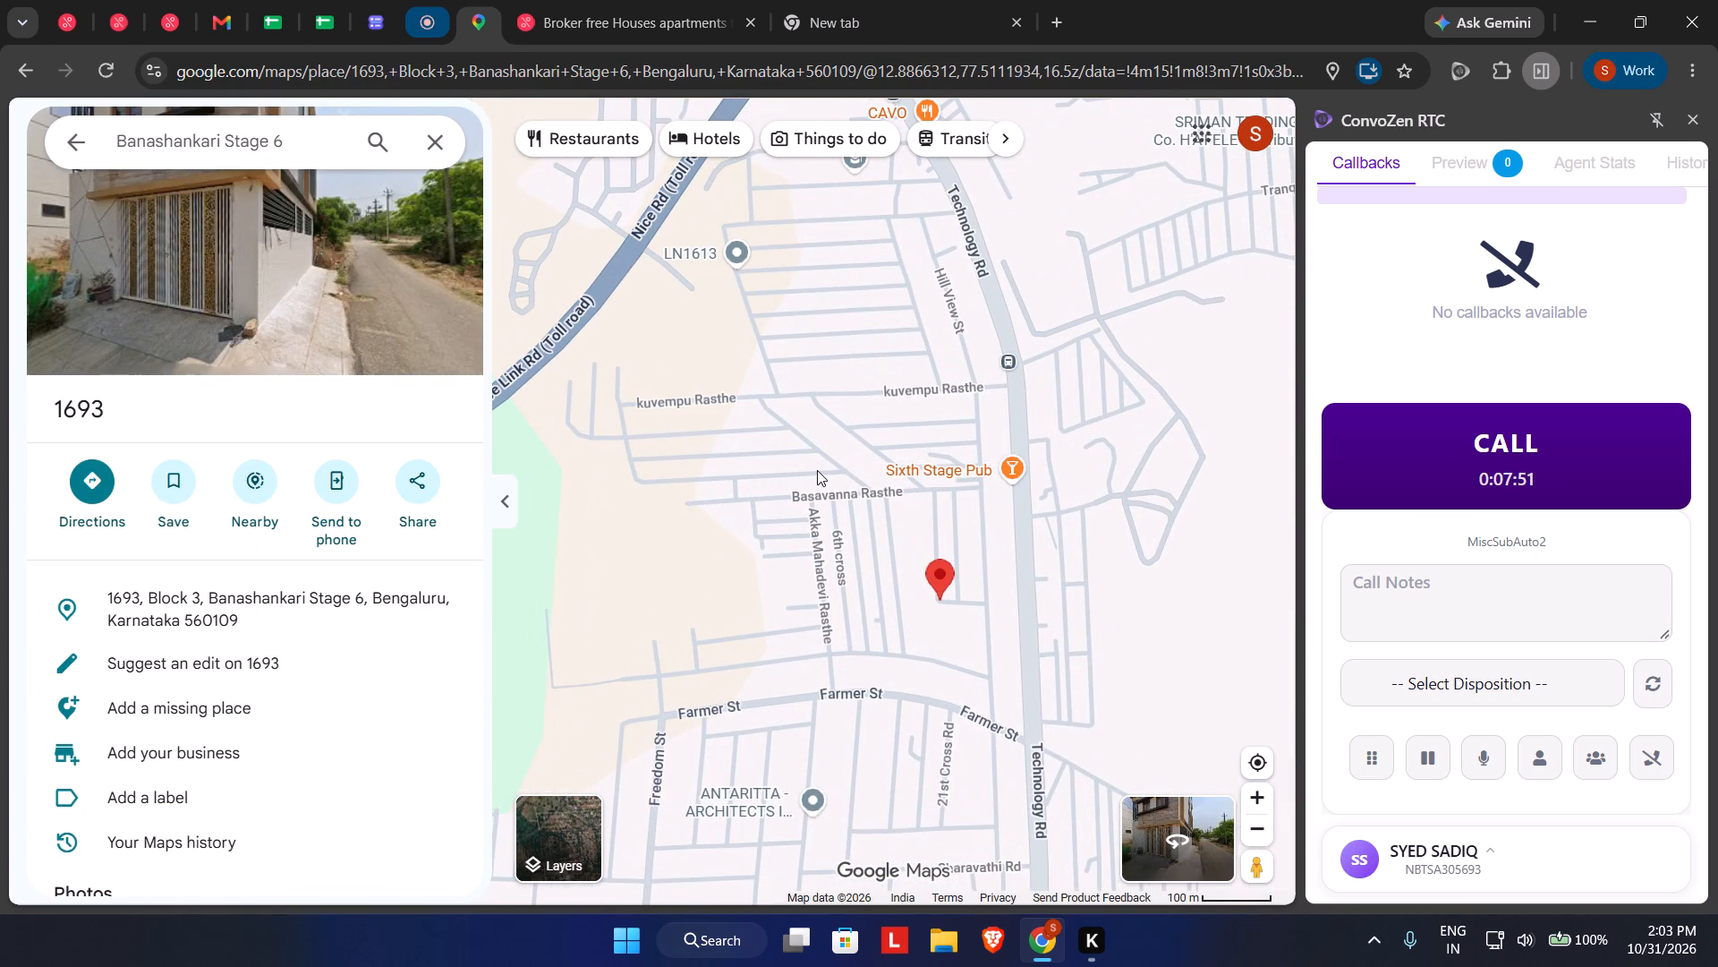
scroll(818, 469, "up", 2)
scroll(819, 469, "down", 3)
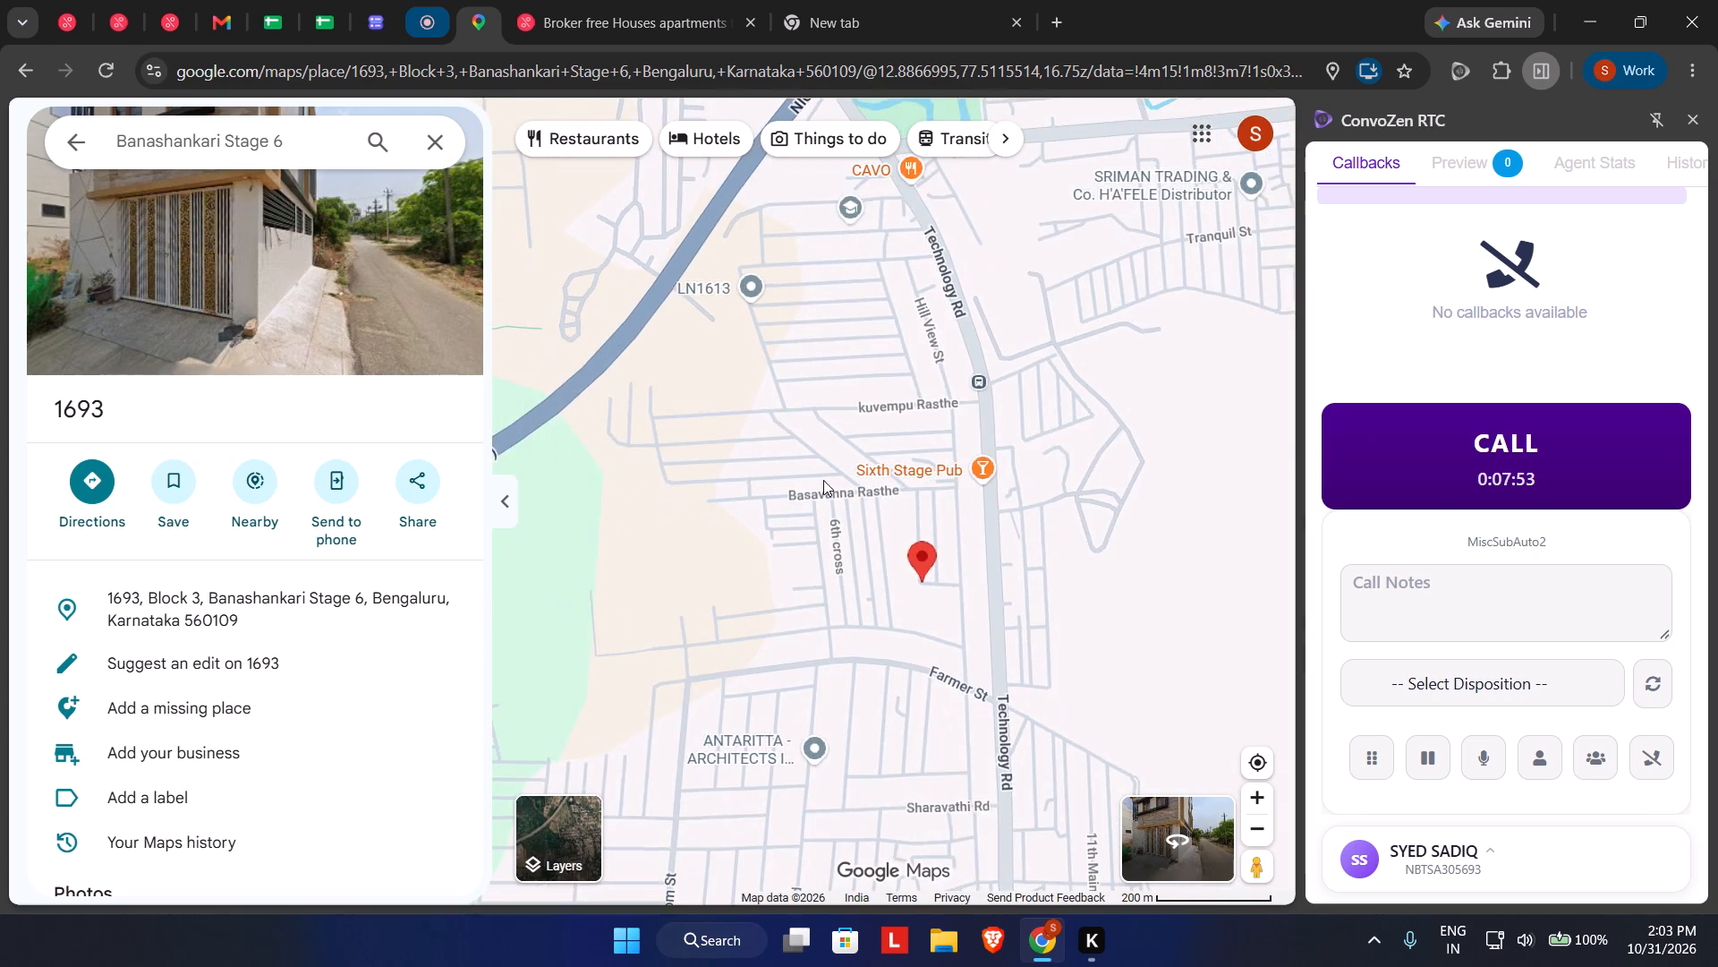
scroll(828, 491, "down", 3)
left_click_drag(778, 535, 894, 518)
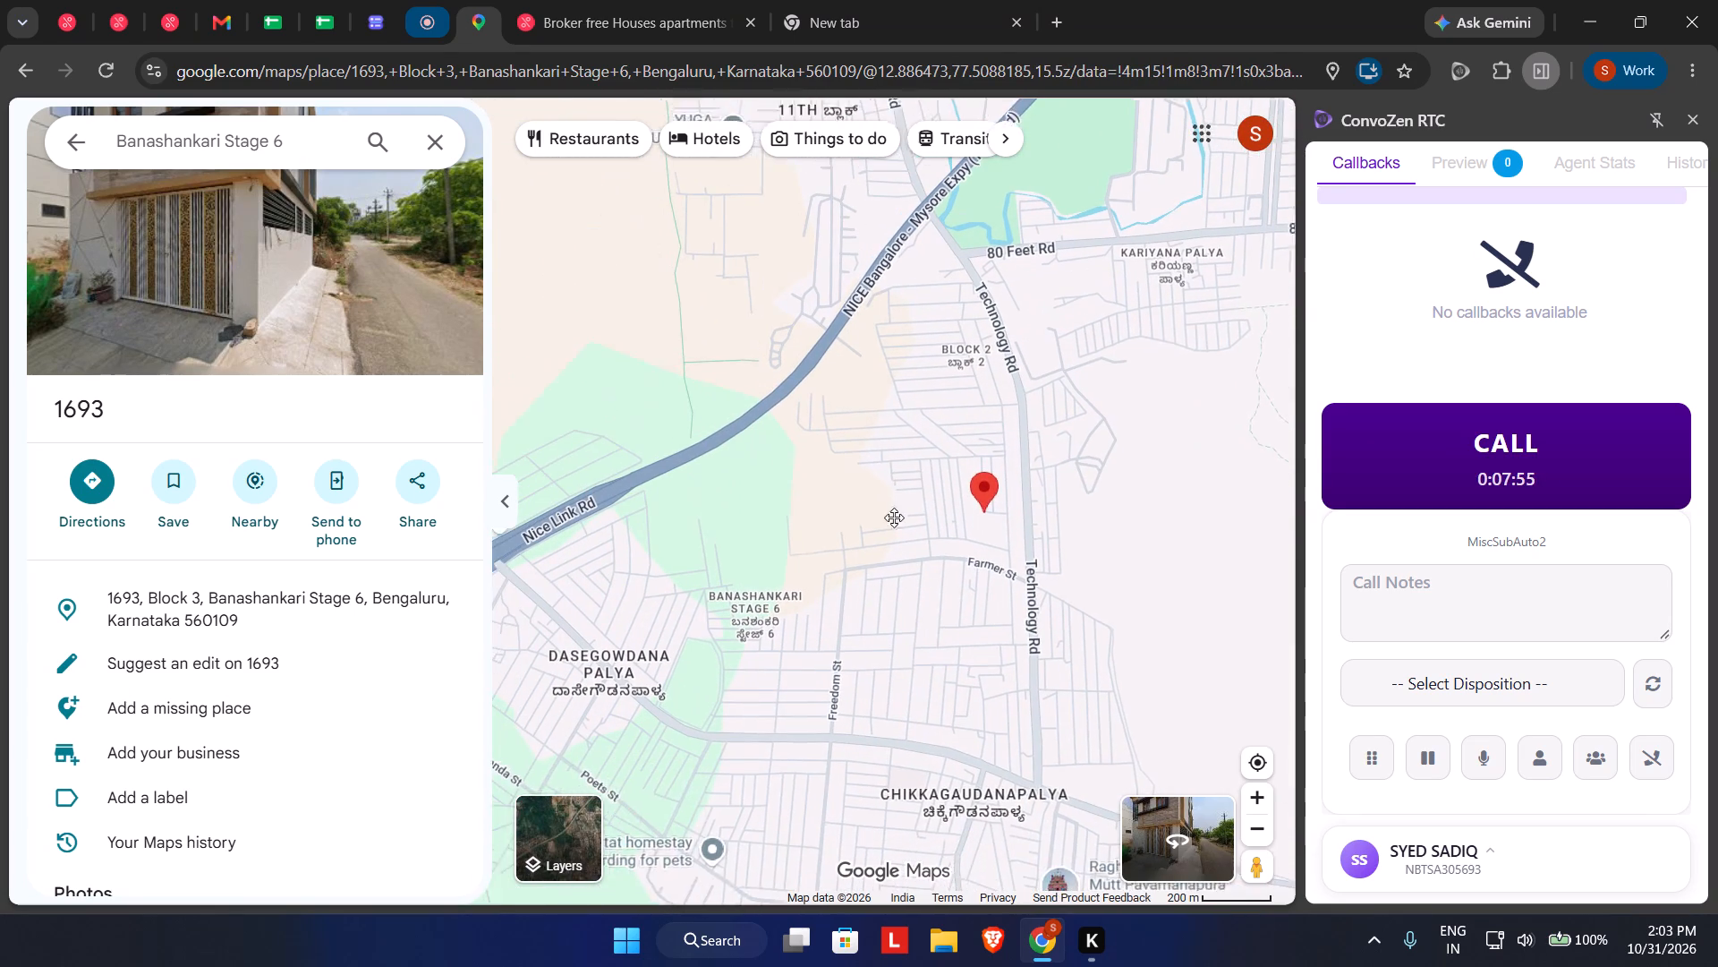
left_click_drag(894, 518, 922, 497)
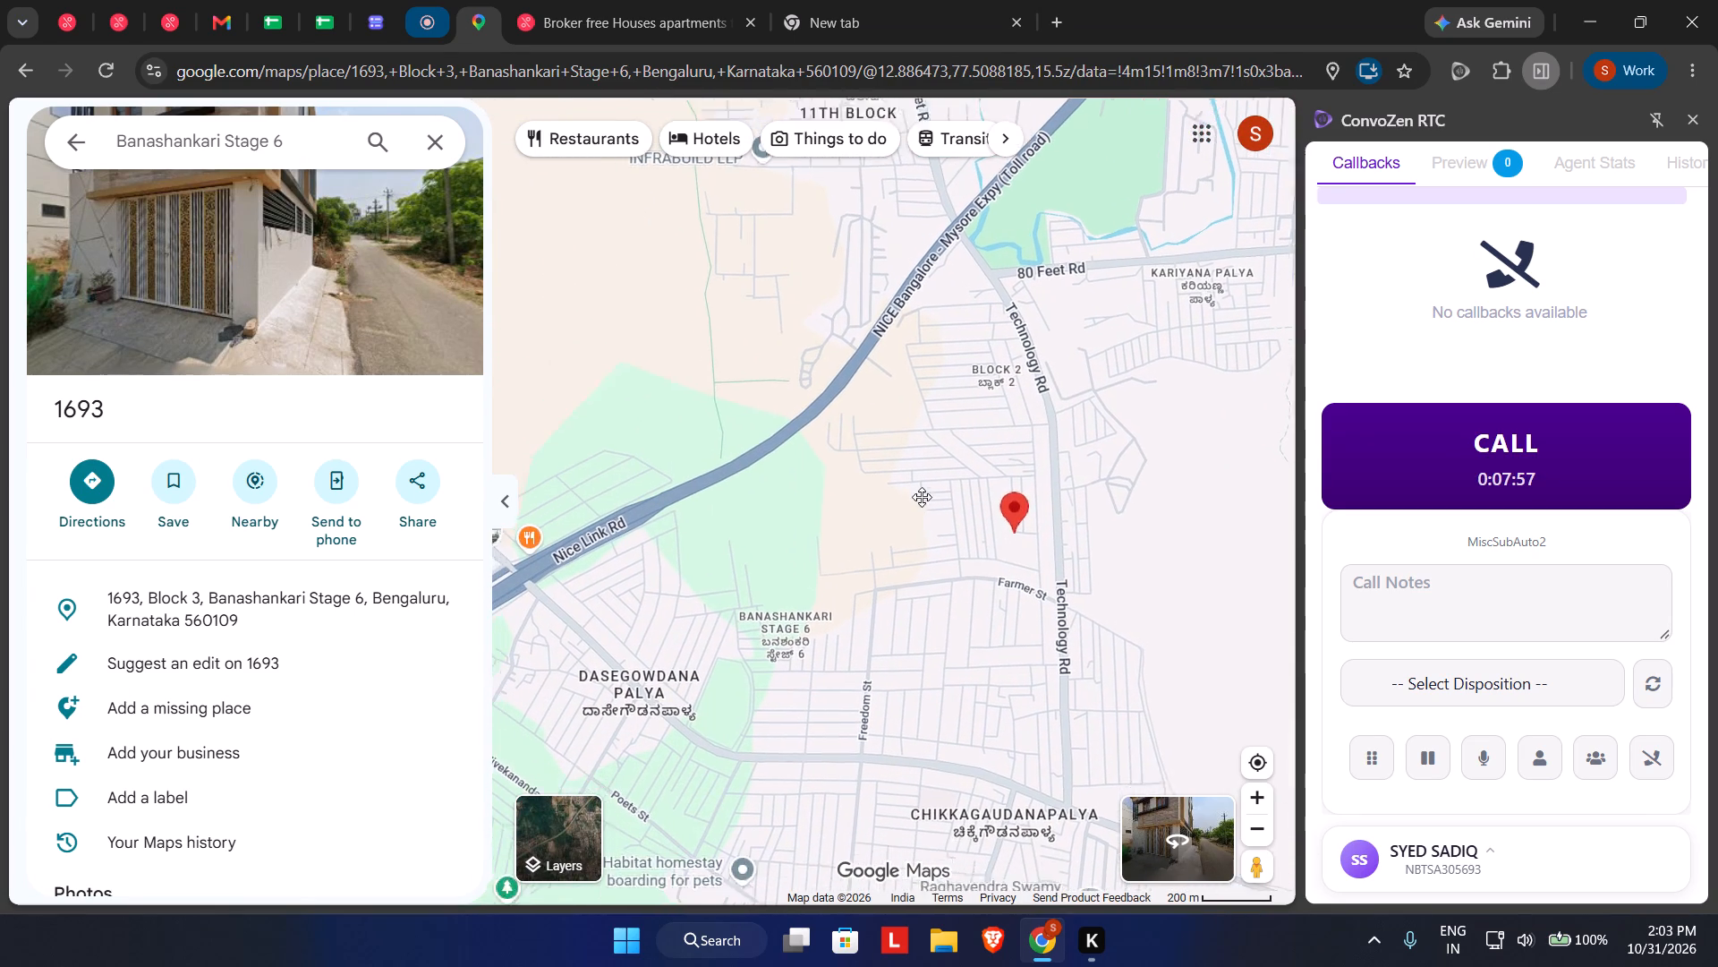
left_click_drag(922, 497, 1050, 352)
Examine the streets around Farmer St, Kempegowda Rd and Heritage St down to the Banashankari 6th Stage 7th Block Park.
scroll(877, 441, "up", 1)
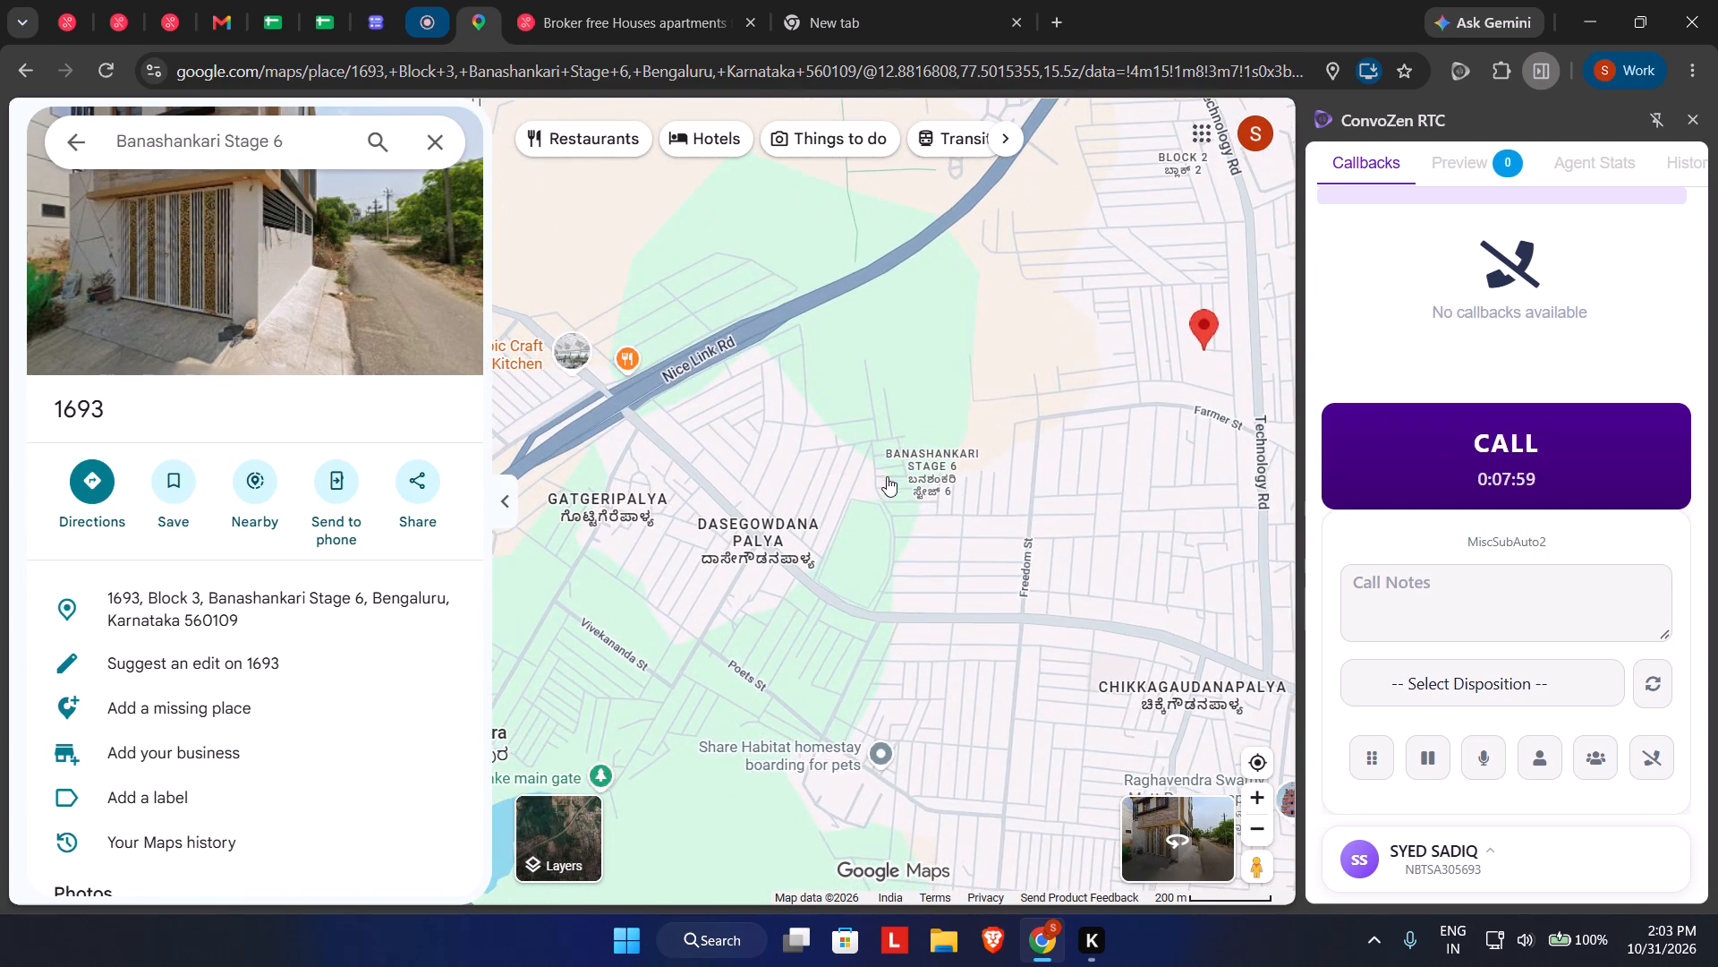
scroll(895, 486, "up", 6)
left_click_drag(727, 456, 909, 548)
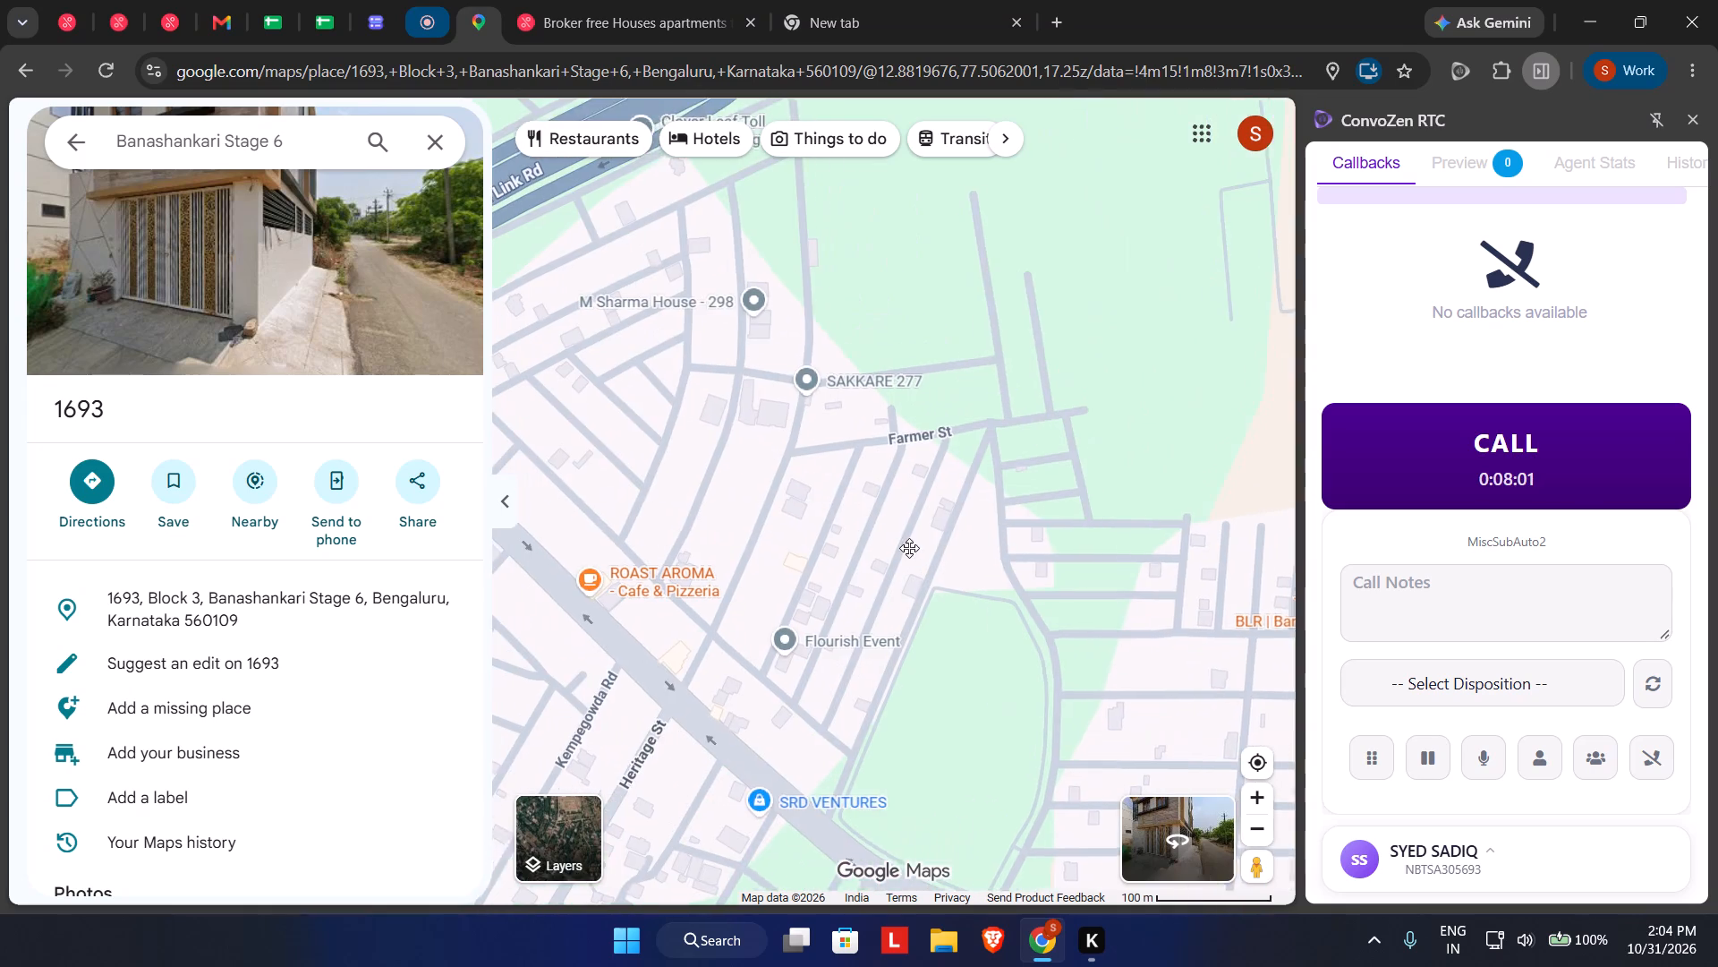
left_click_drag(909, 548, 1025, 416)
scroll(991, 535, "up", 1)
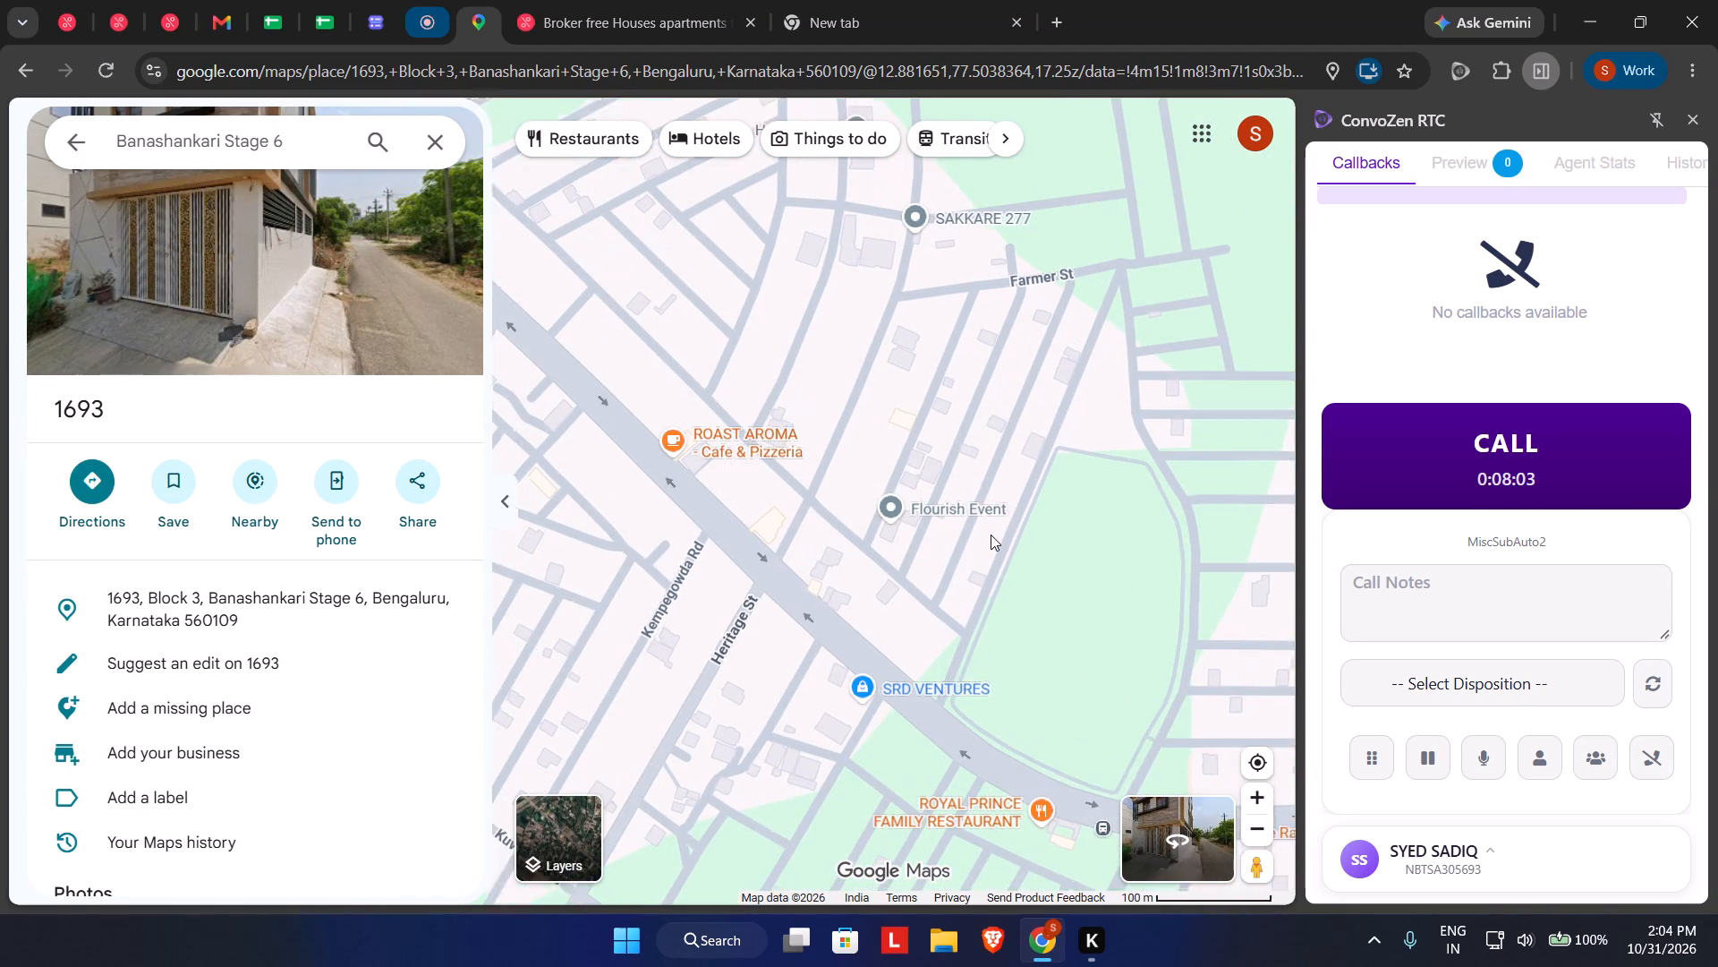
left_click_drag(965, 486, 866, 688)
scroll(897, 530, "up", 1)
left_click_drag(897, 530, 808, 338)
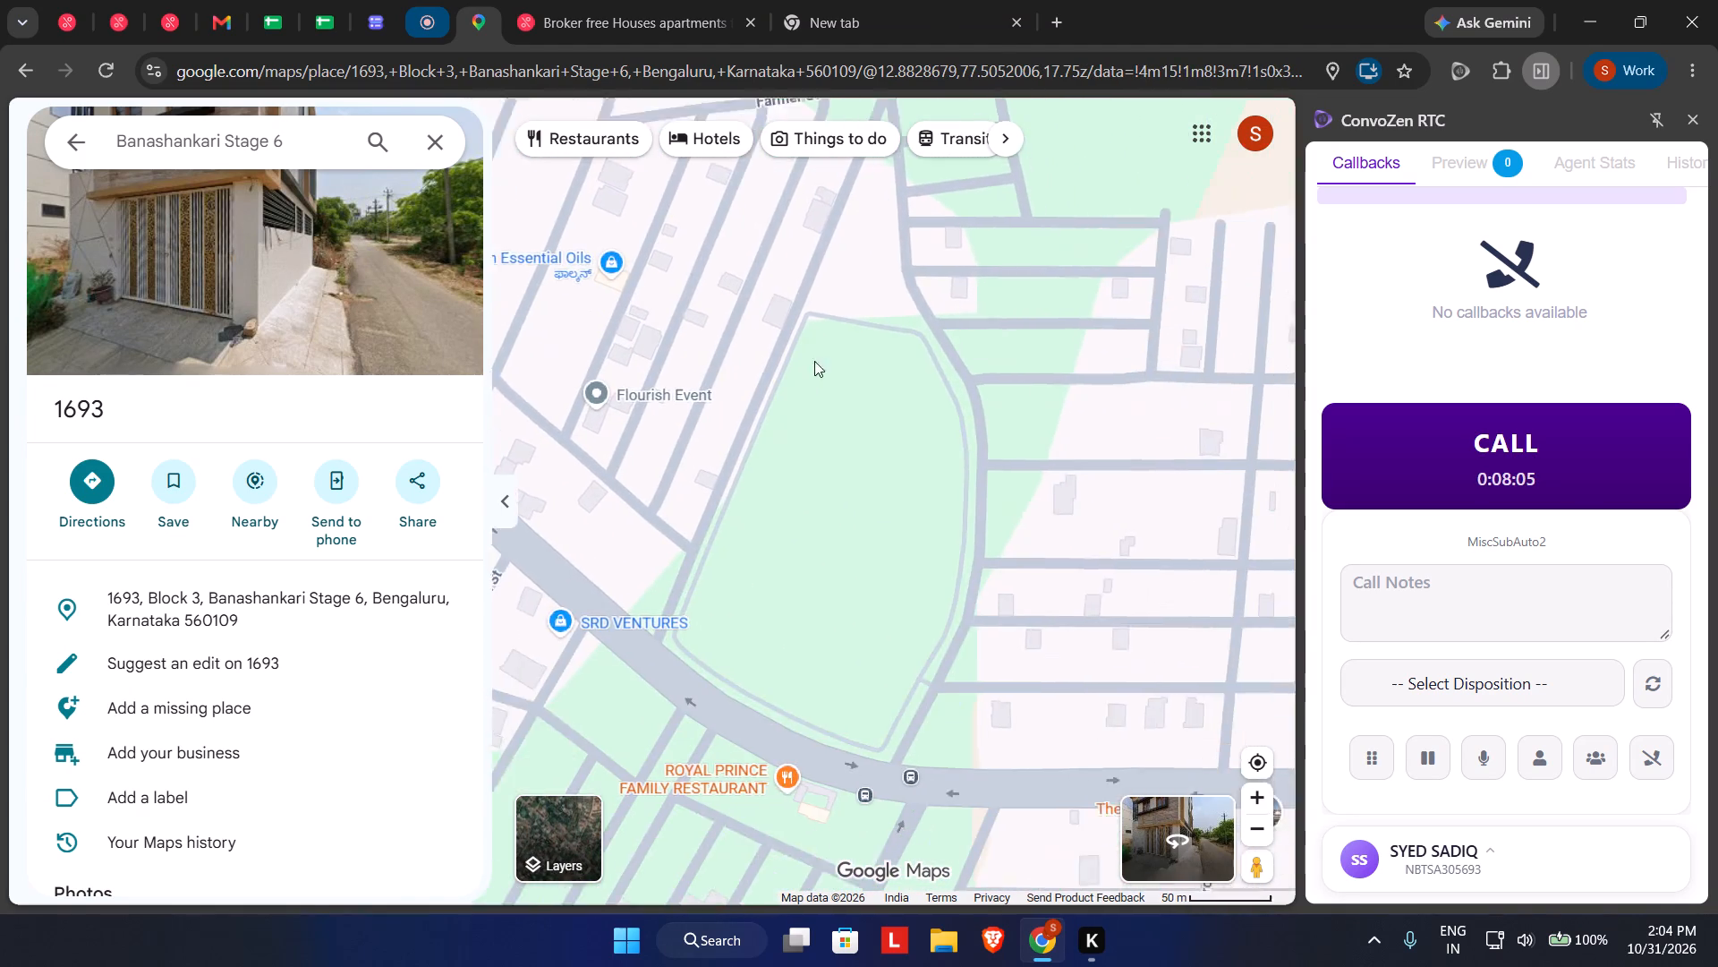
scroll(921, 477, "up", 1)
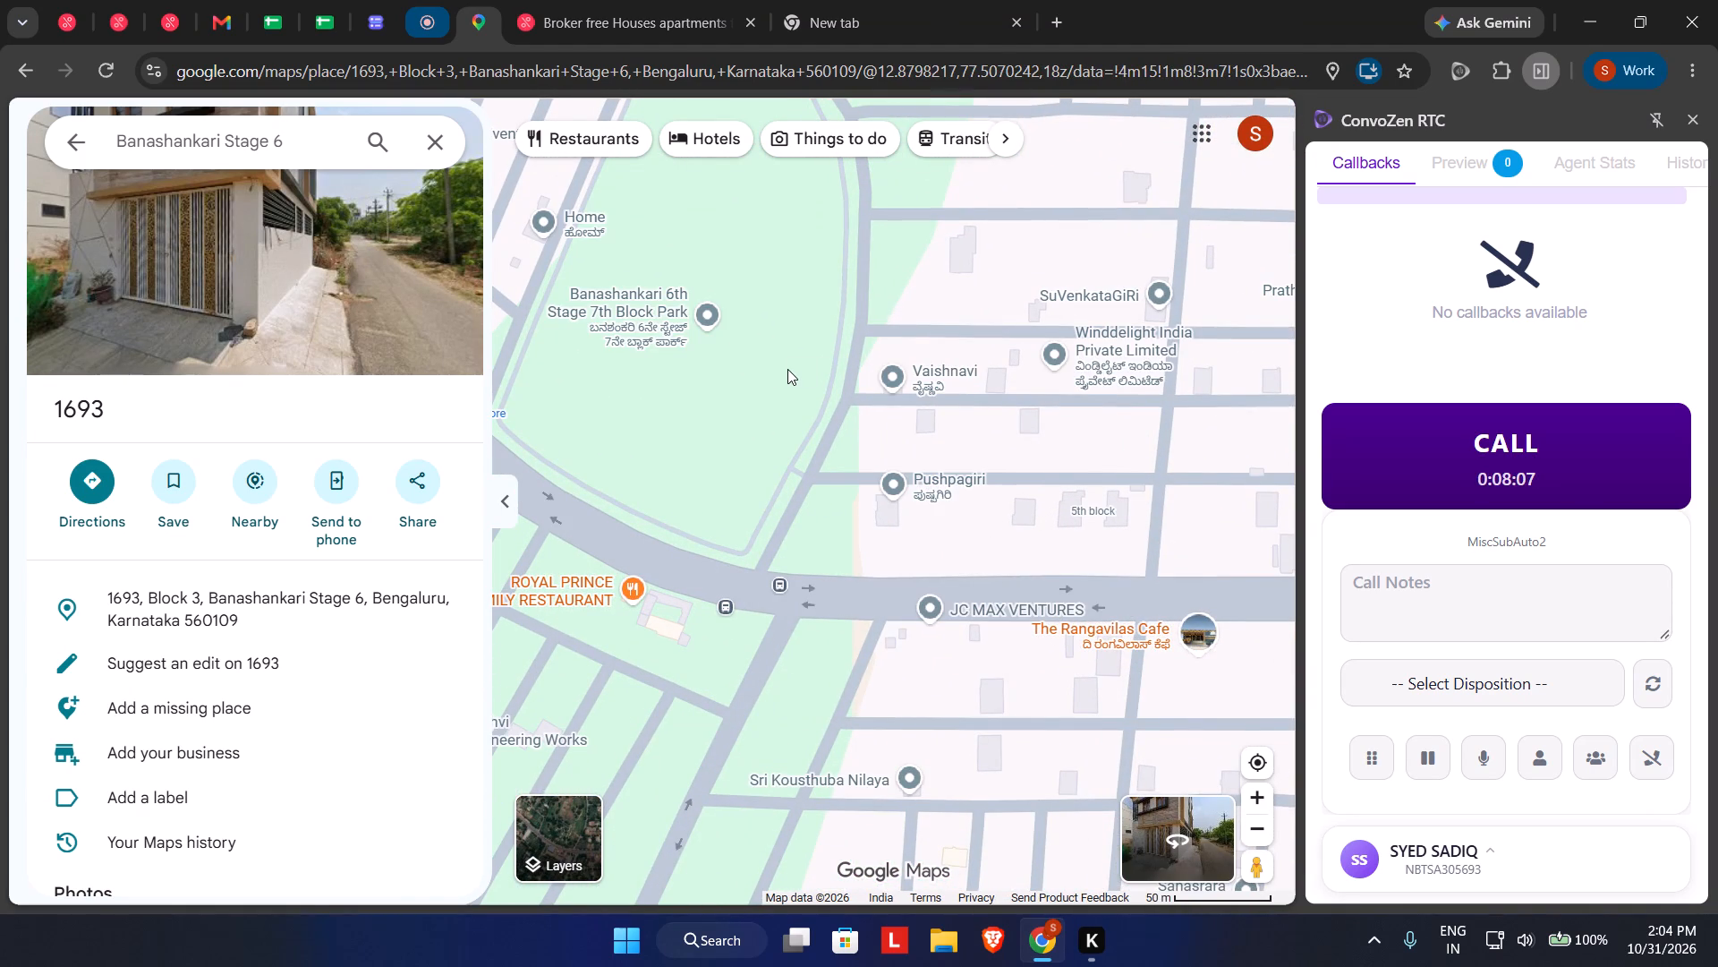
scroll(785, 370, "up", 1)
Examine the cross streets east of the 7th Block Park, then the area back around the marked Block 3 spot.
left_click_drag(1021, 265, 966, 342)
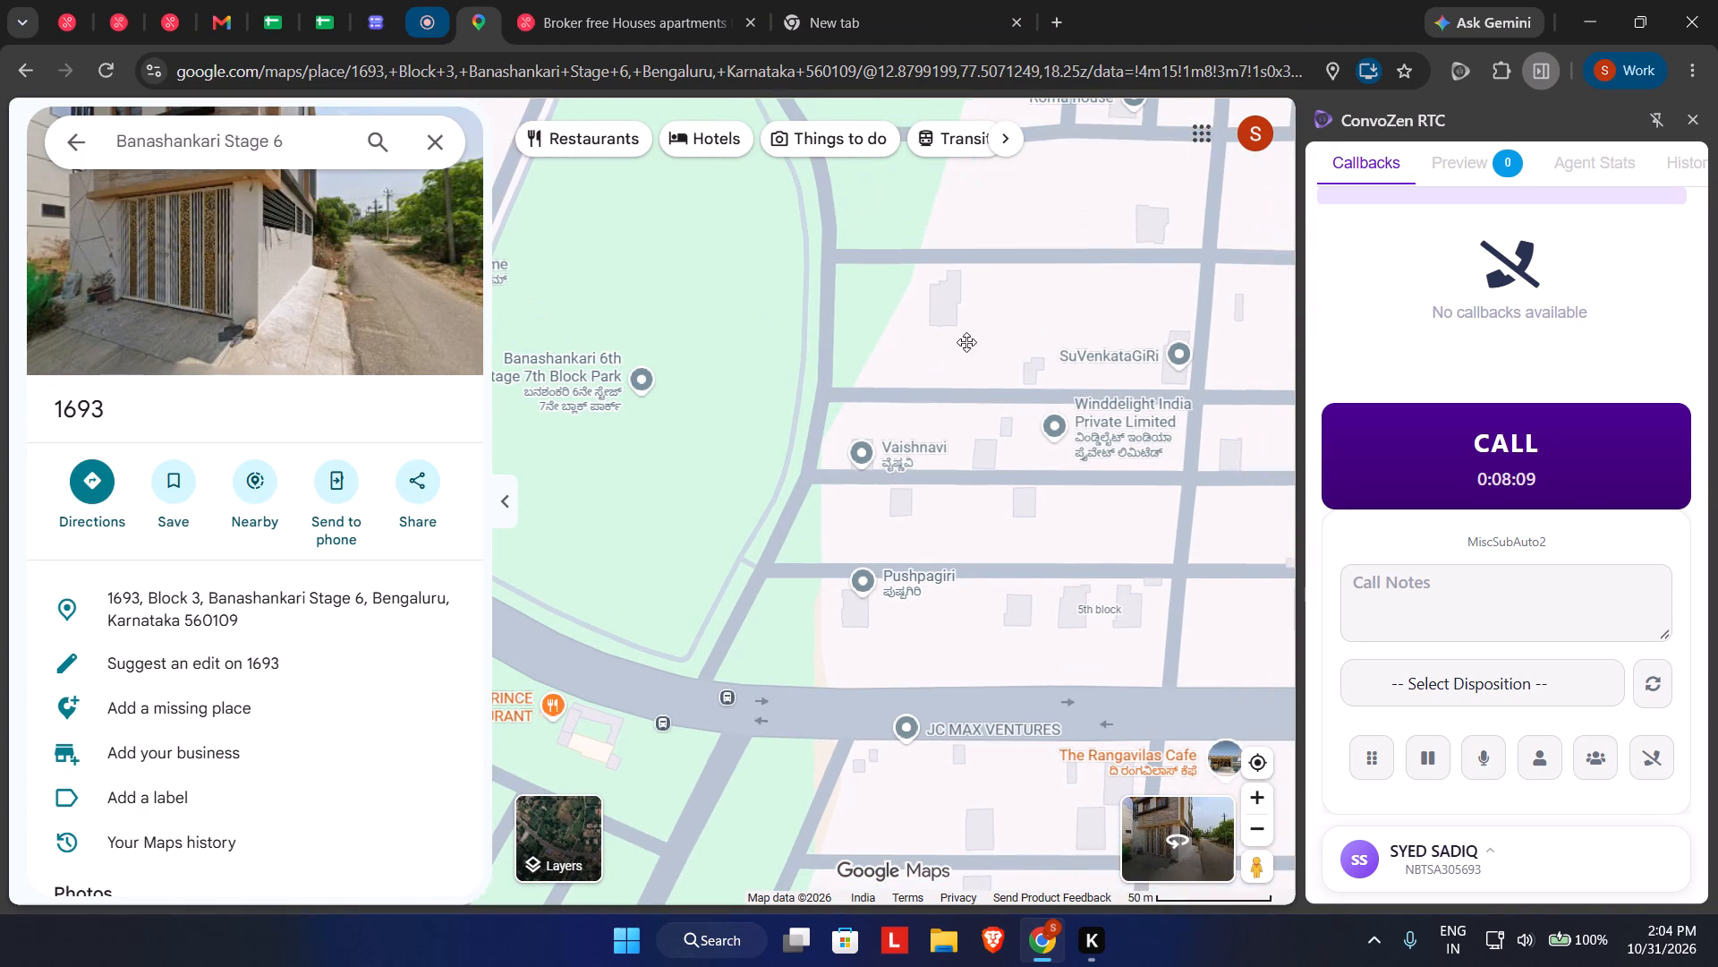
left_click_drag(966, 342, 991, 356)
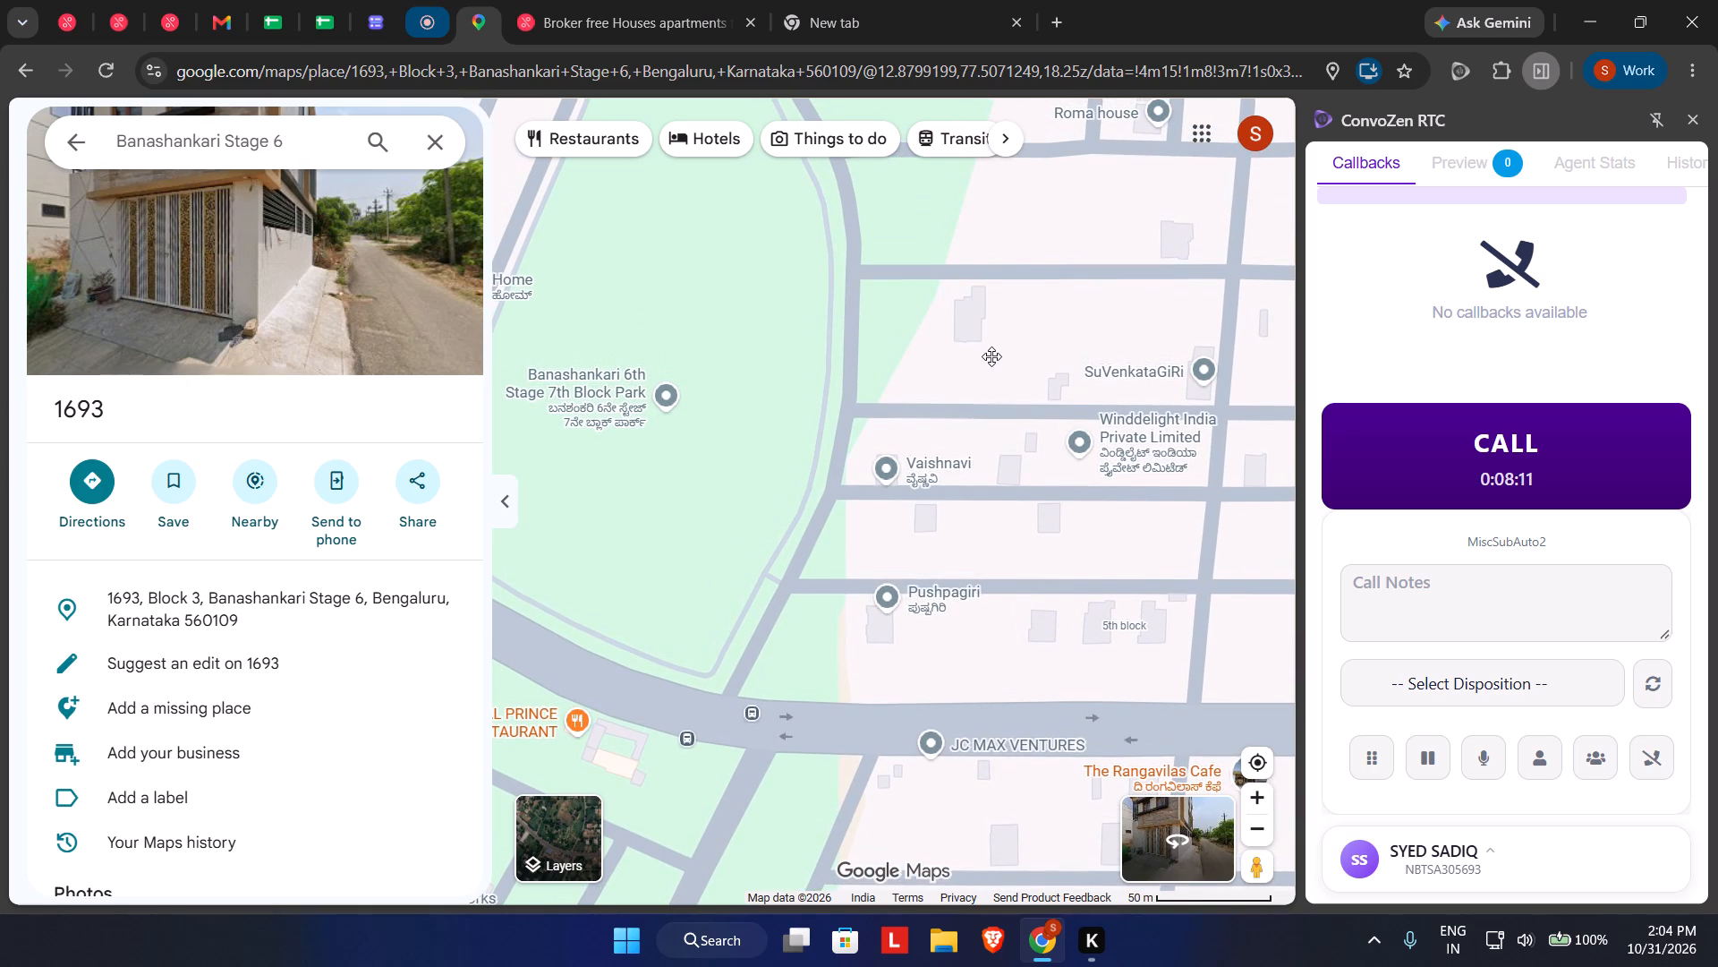
left_click_drag(991, 356, 969, 377)
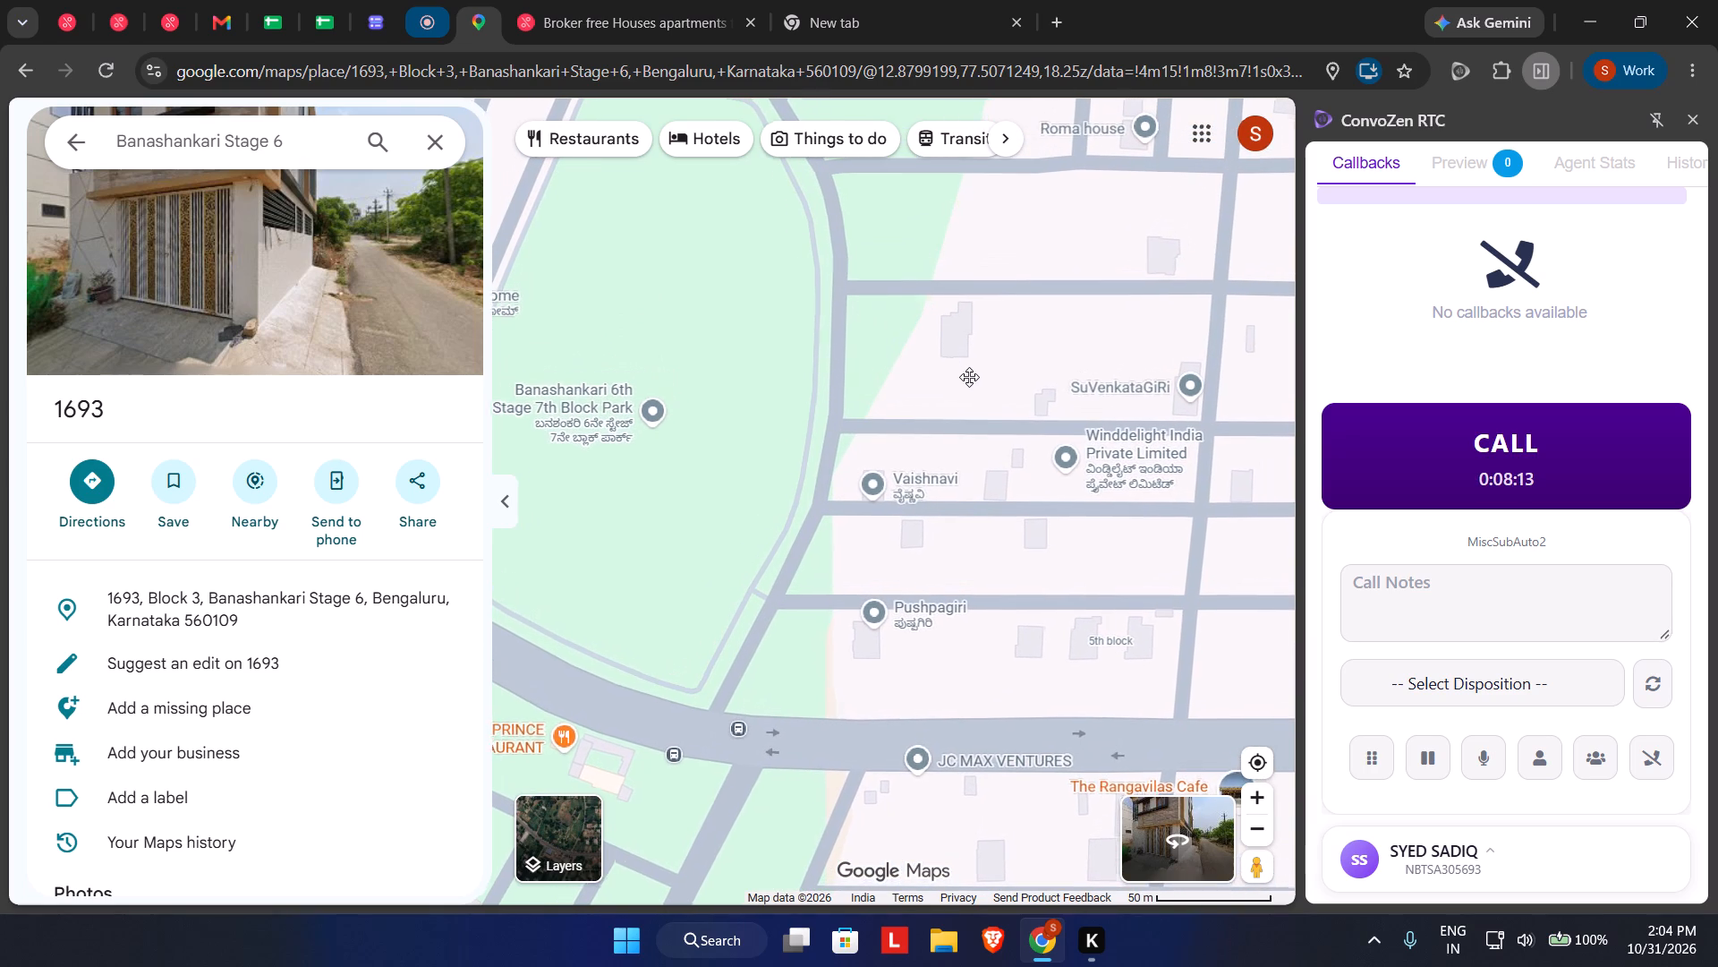
left_click_drag(969, 377, 787, 420)
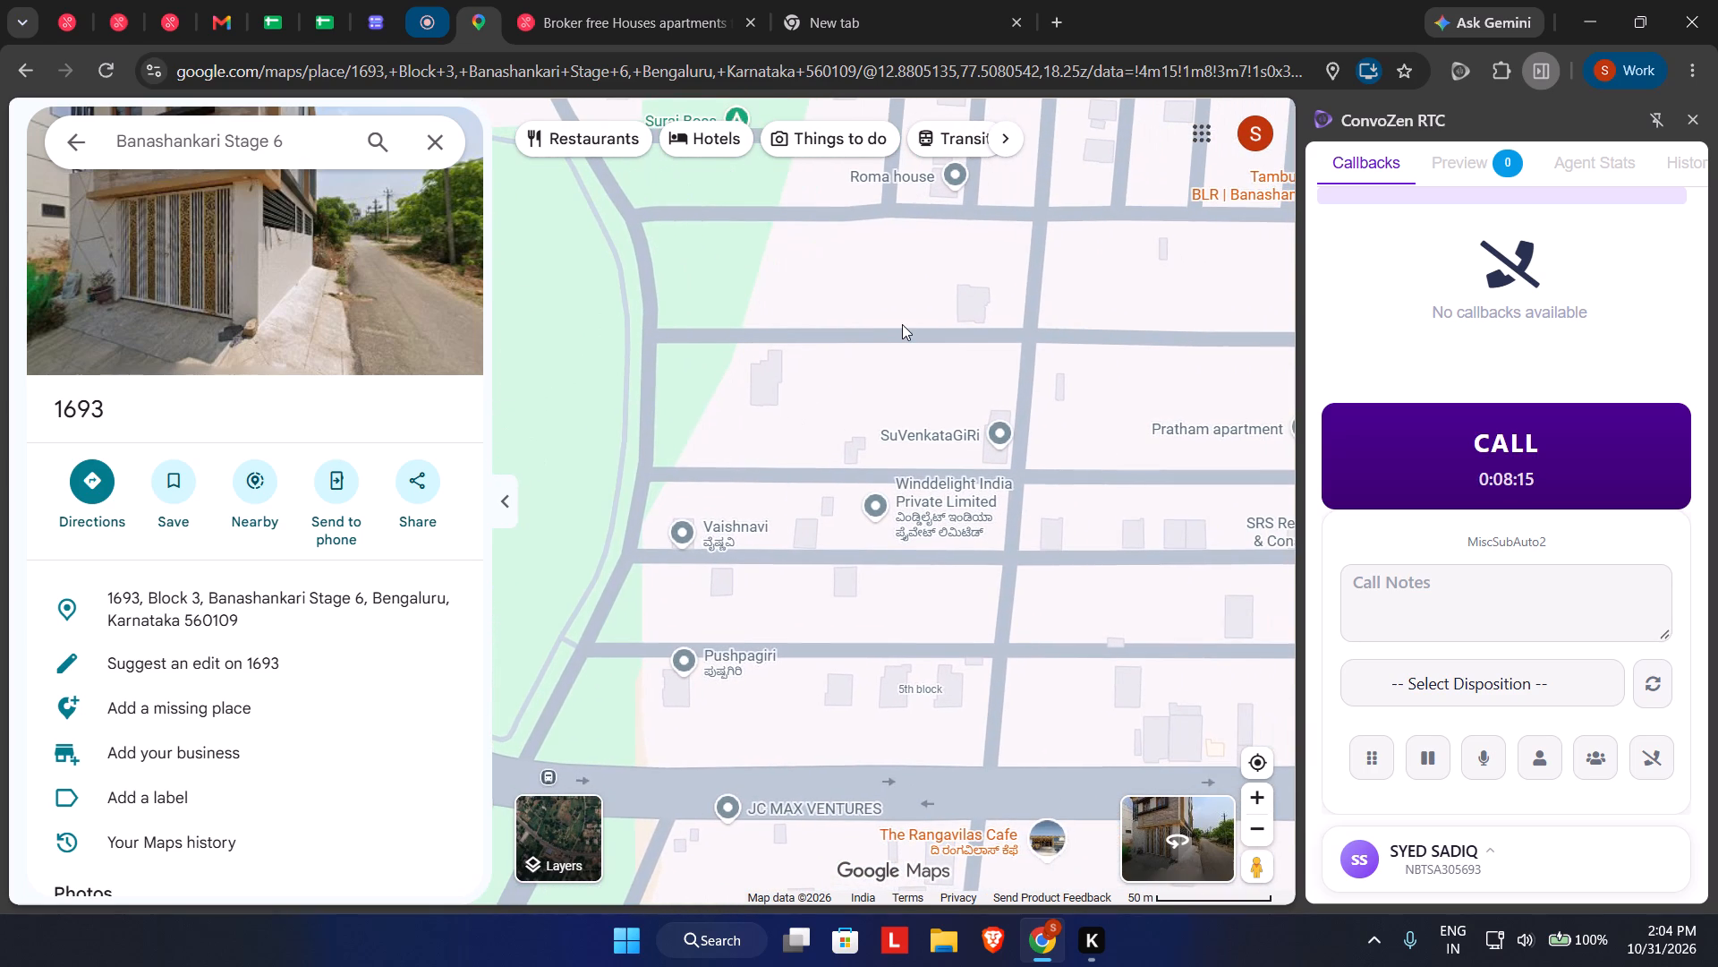
scroll(901, 324, "up", 1)
scroll(897, 364, "down", 3)
scroll(898, 357, "up", 2)
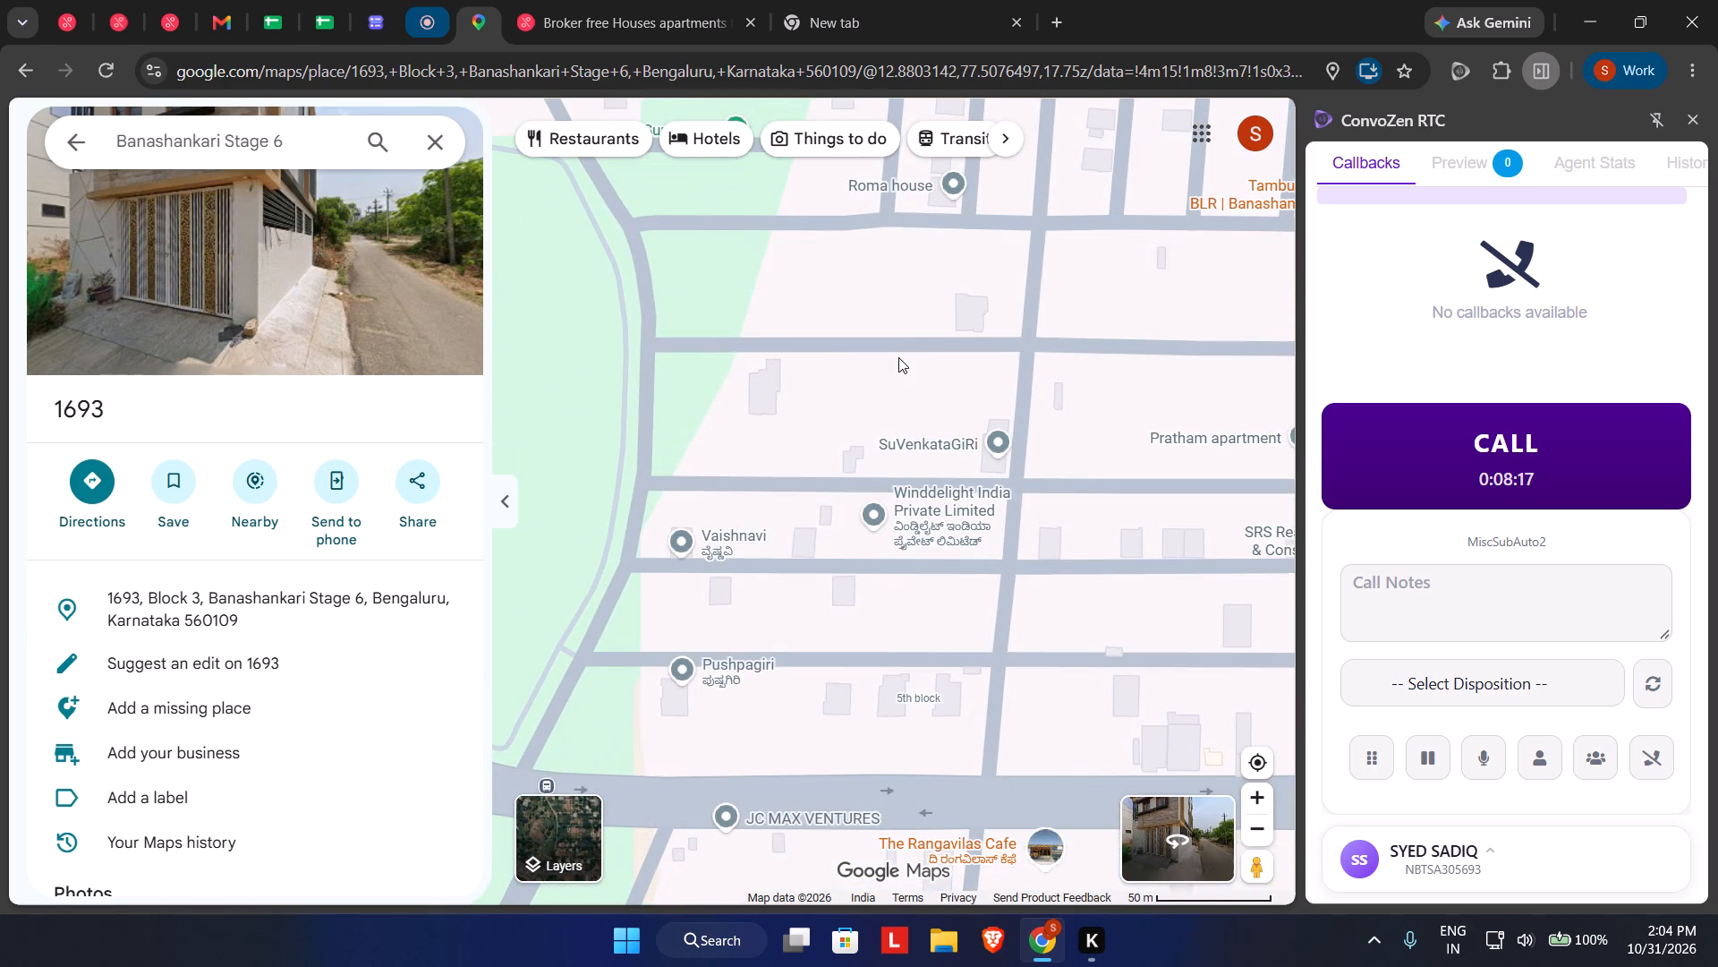
scroll(898, 357, "up", 1)
scroll(912, 306, "down", 4)
left_click_drag(923, 341, 1118, 317)
scroll(1111, 311, "down", 3)
left_click_drag(1059, 291, 792, 584)
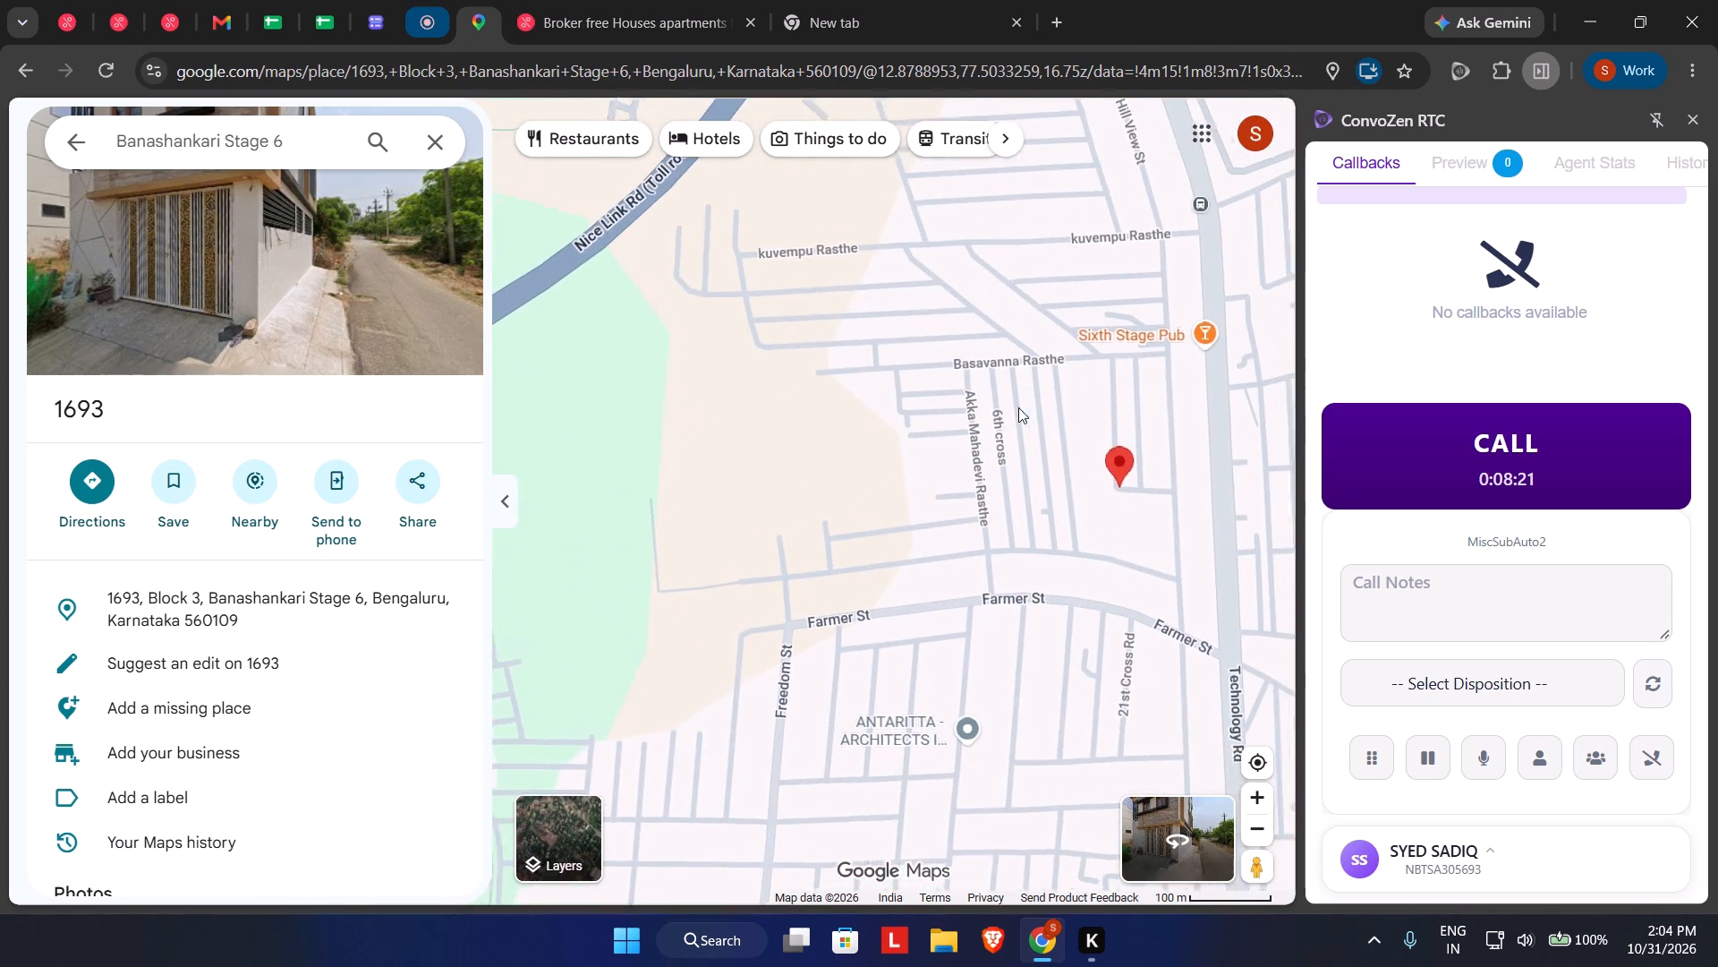
scroll(985, 494, "up", 1)
scroll(982, 503, "down", 5)
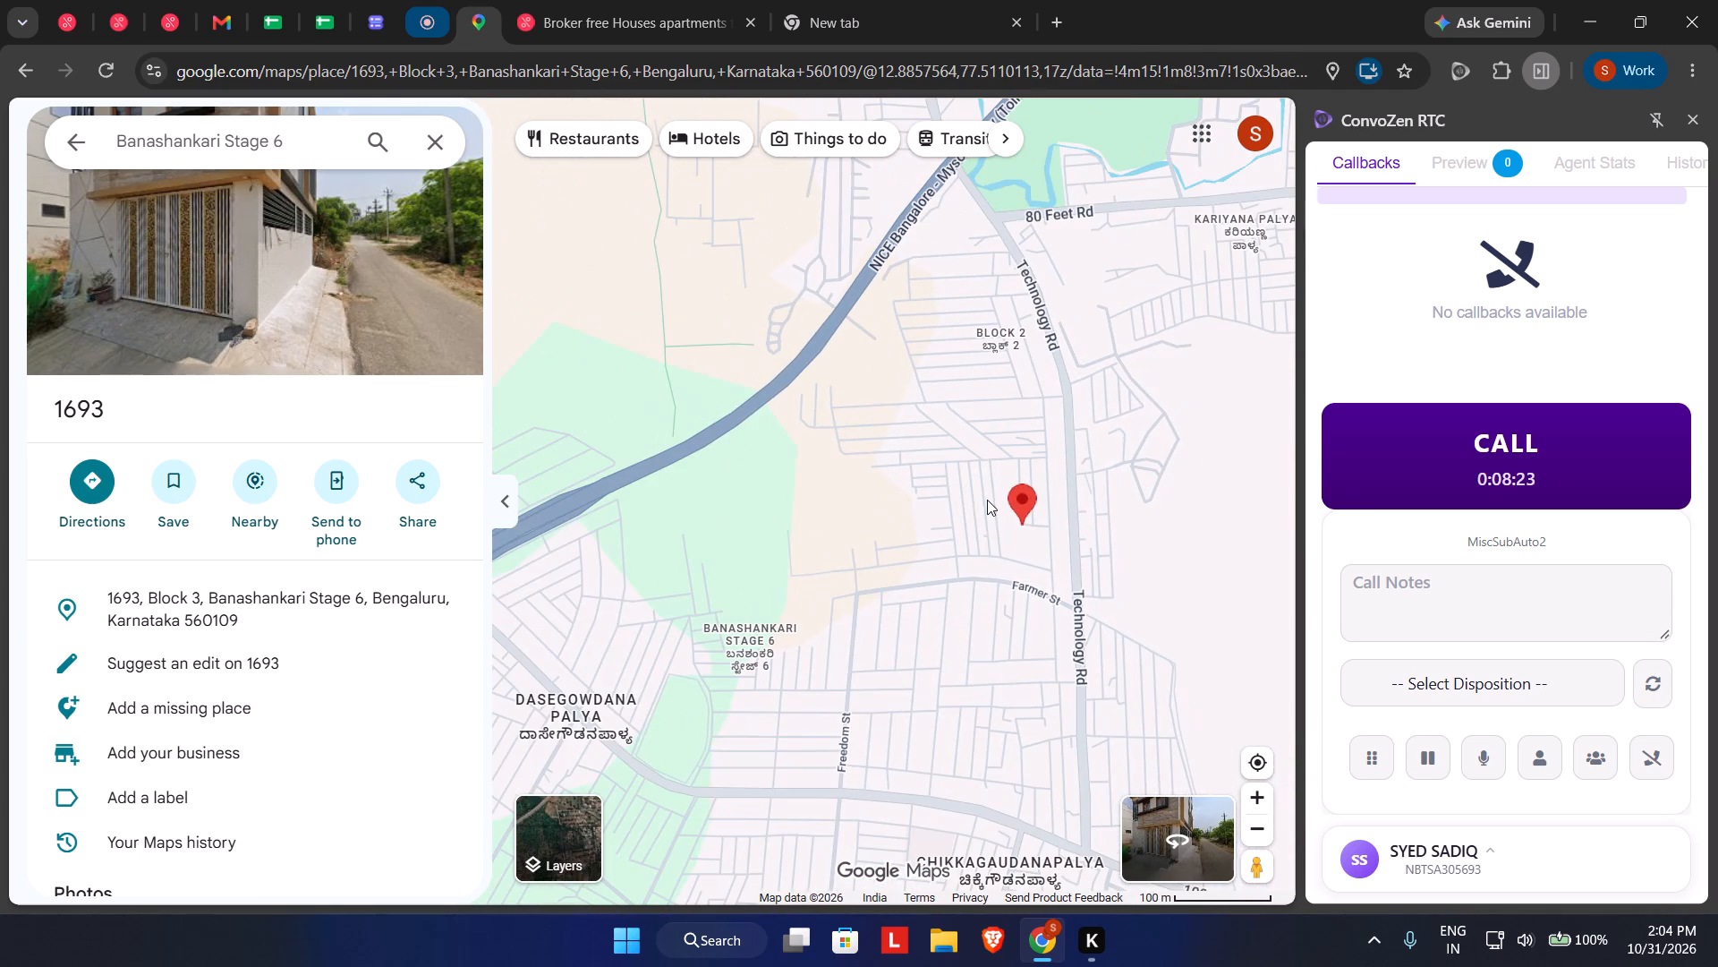
Search the map for "Banashankari Stage 6,tropica bar and restaurant".
left_click(307, 139)
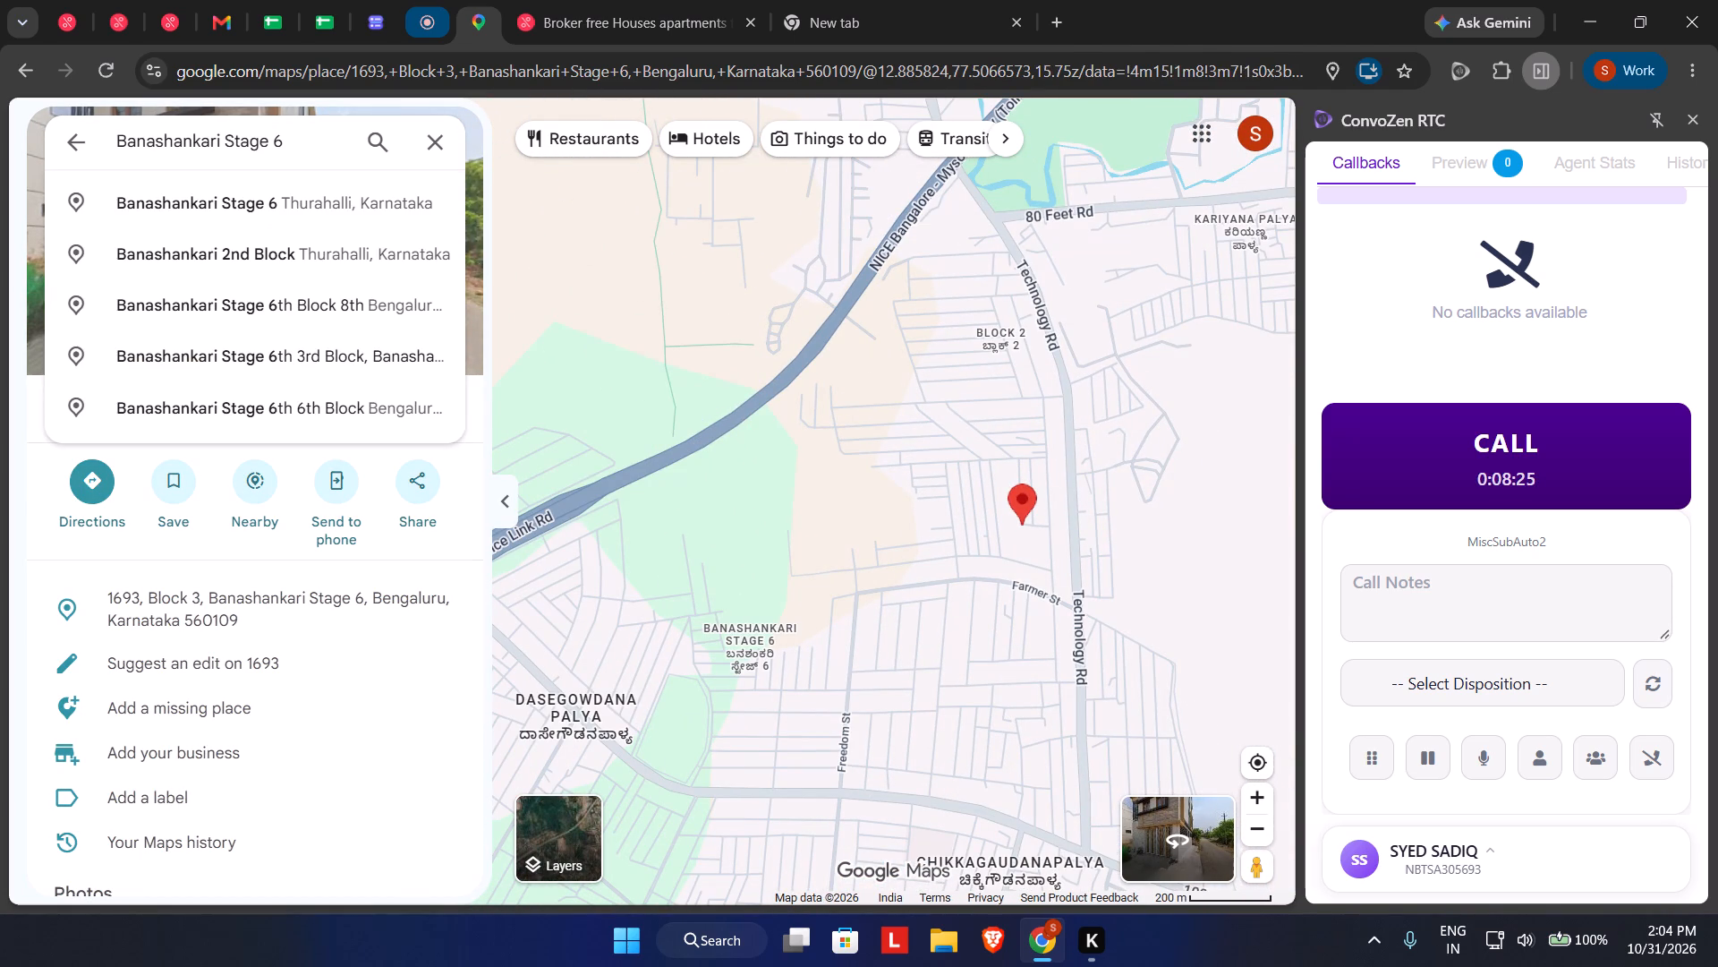
type(",tr")
type("opica bar")
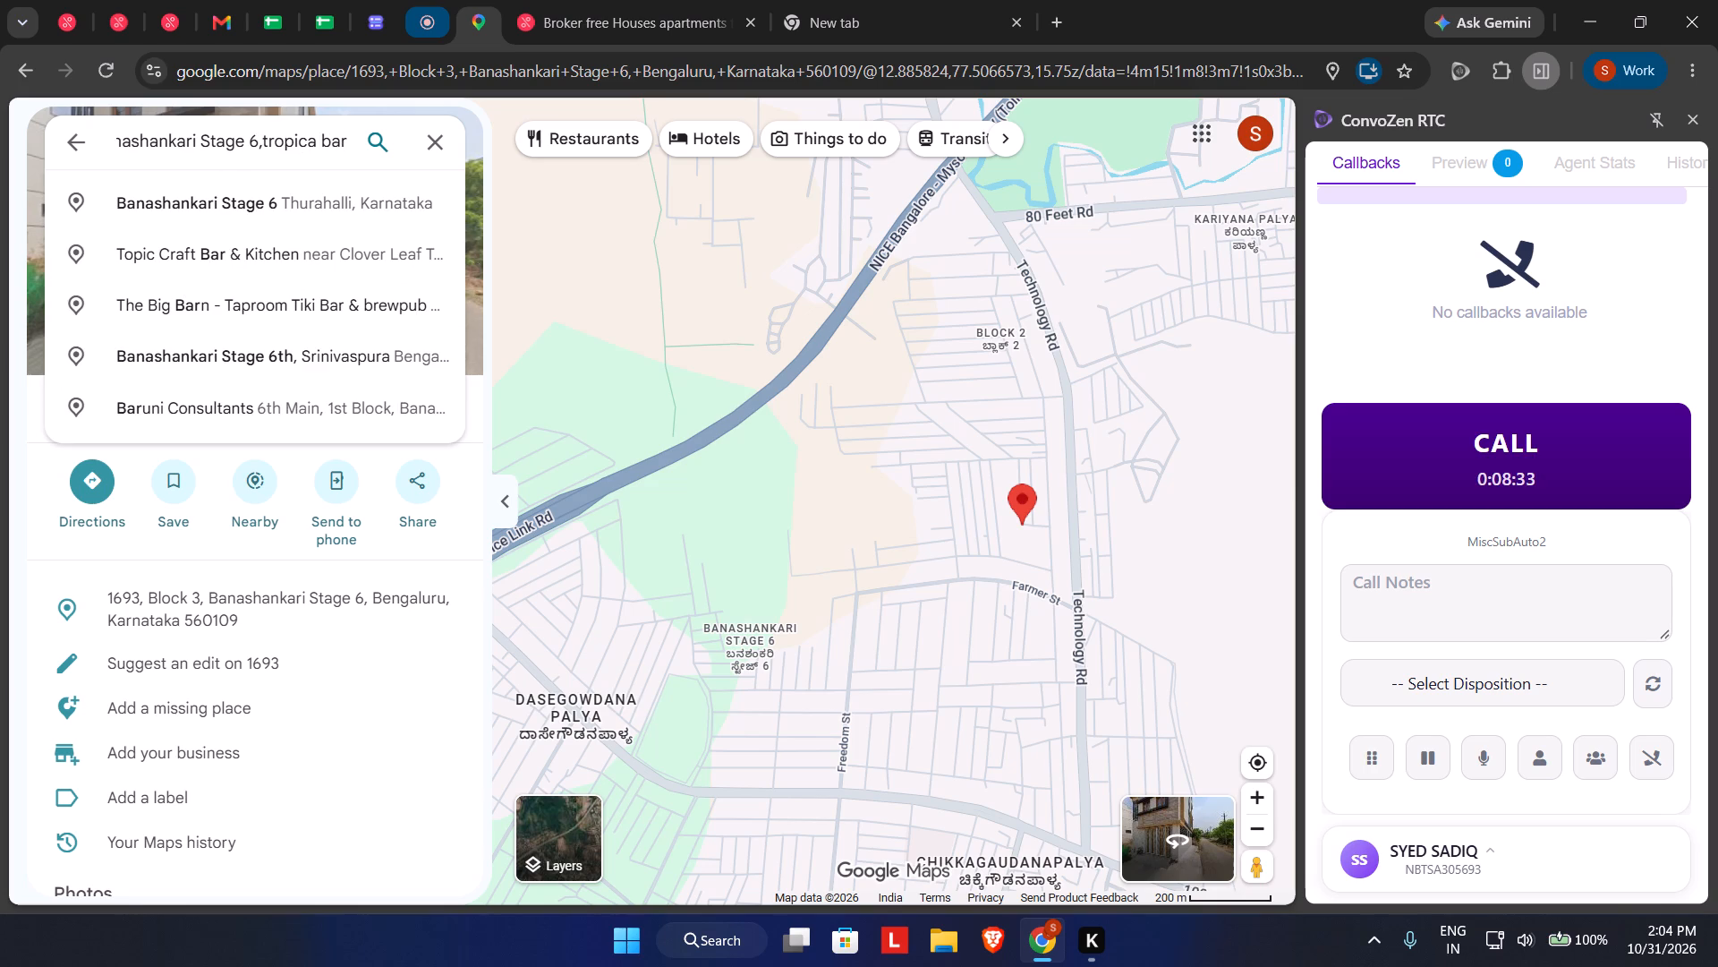
key("space")
type("and rs")
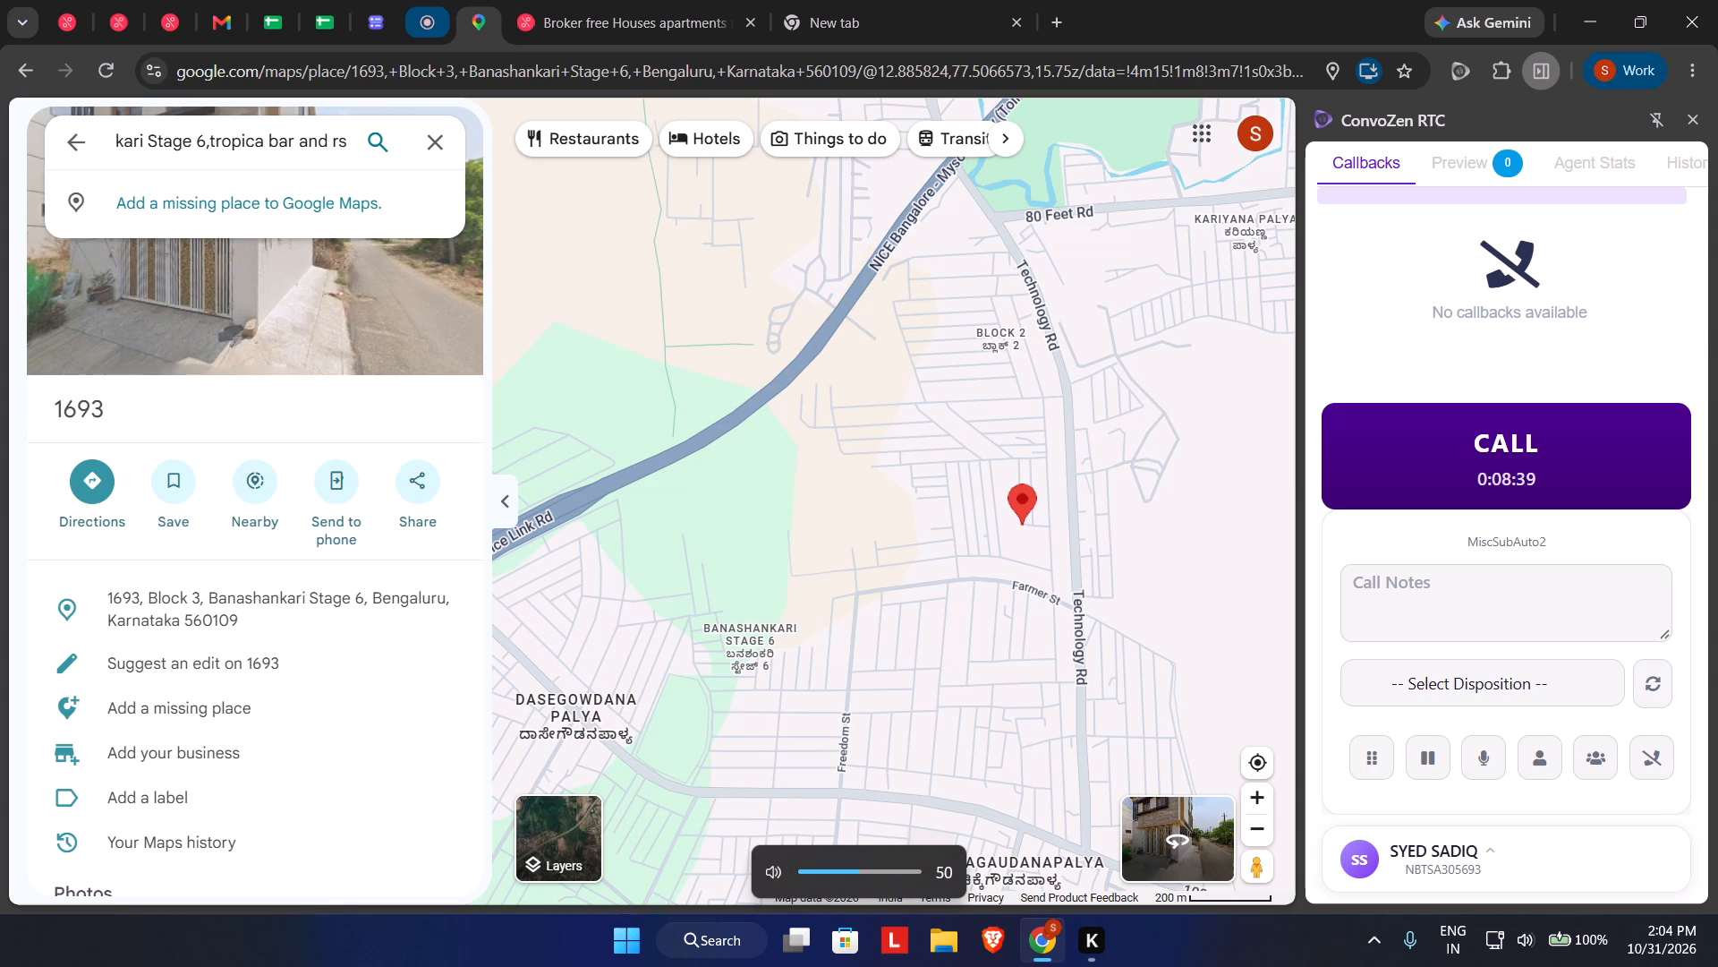
key("BackSpace")
type("estaurant")
key("Return")
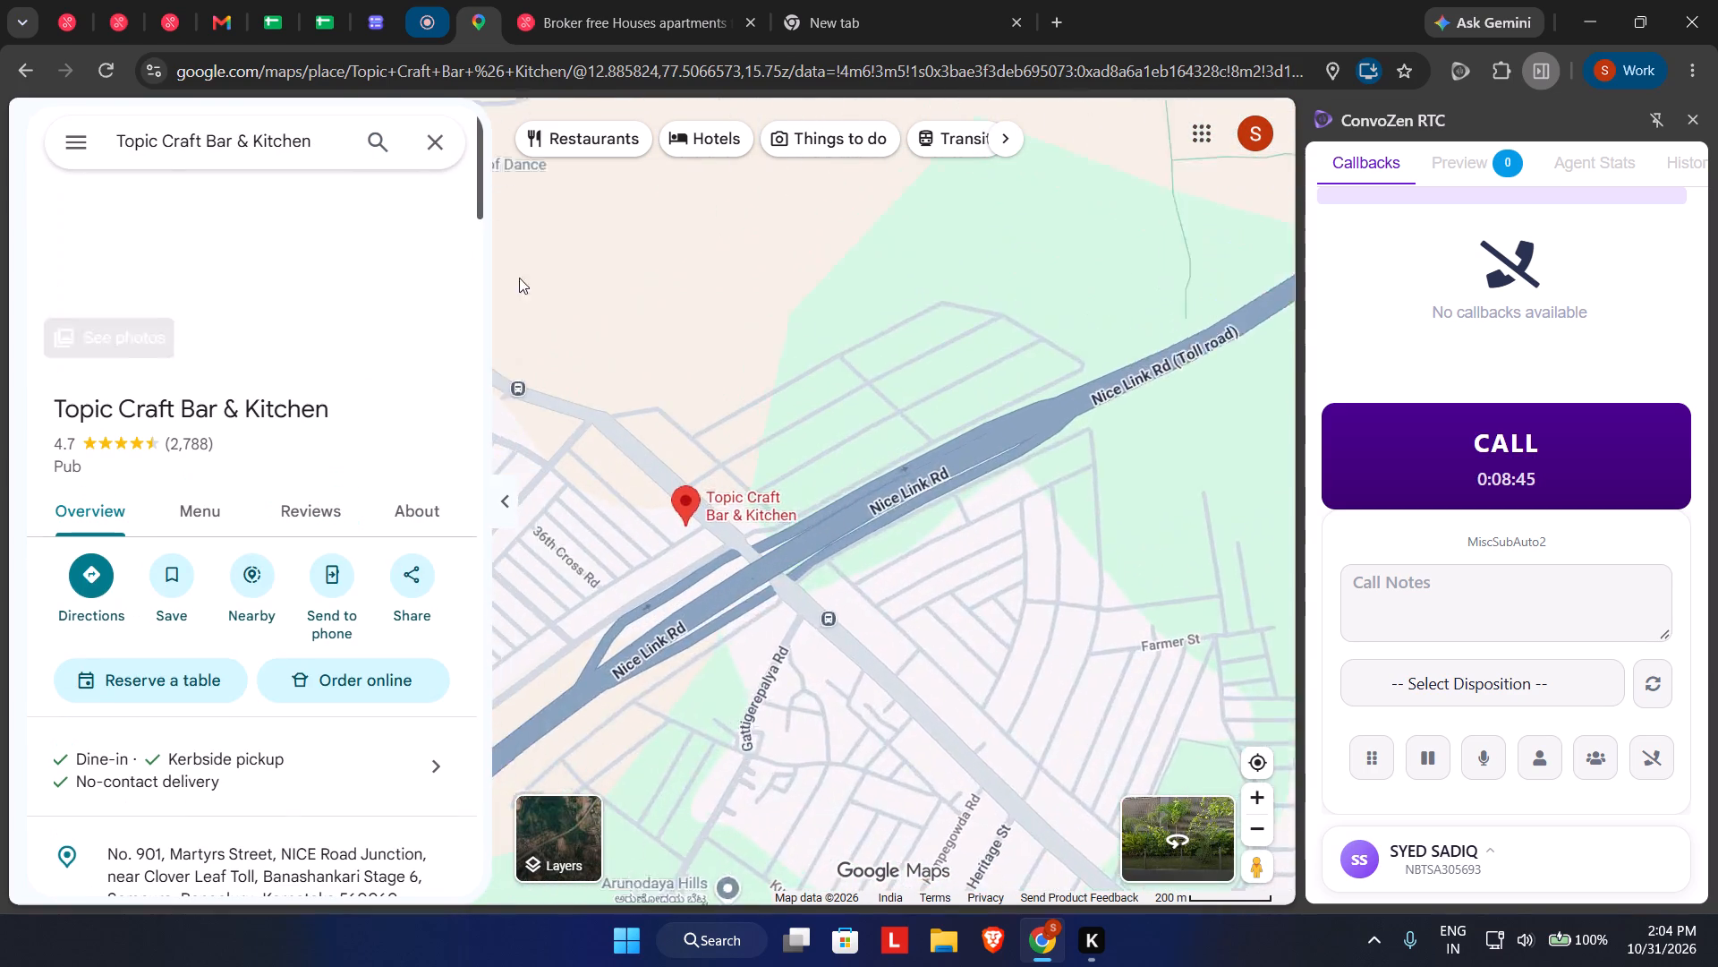
Examine the surroundings of Topic Craft Bar & Kitchen, from Martyrs St across Nice Link Rd to Gattigerepalya Rd.
left_click_drag(1092, 501, 866, 544)
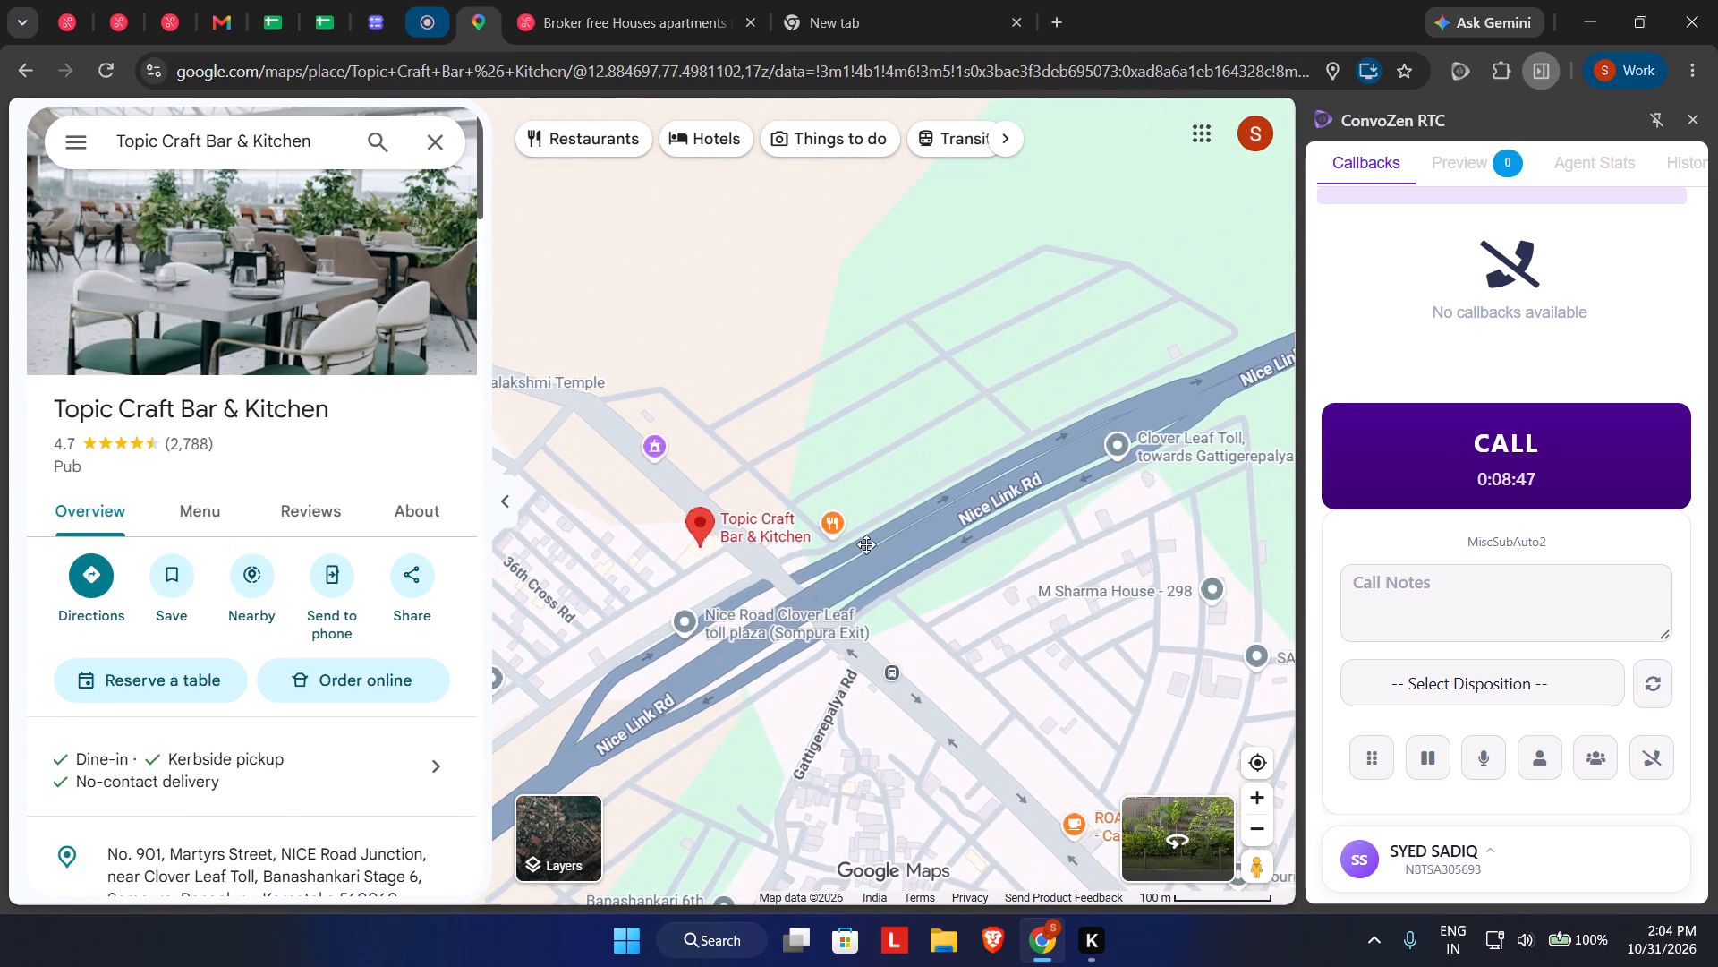
left_click_drag(866, 544, 880, 480)
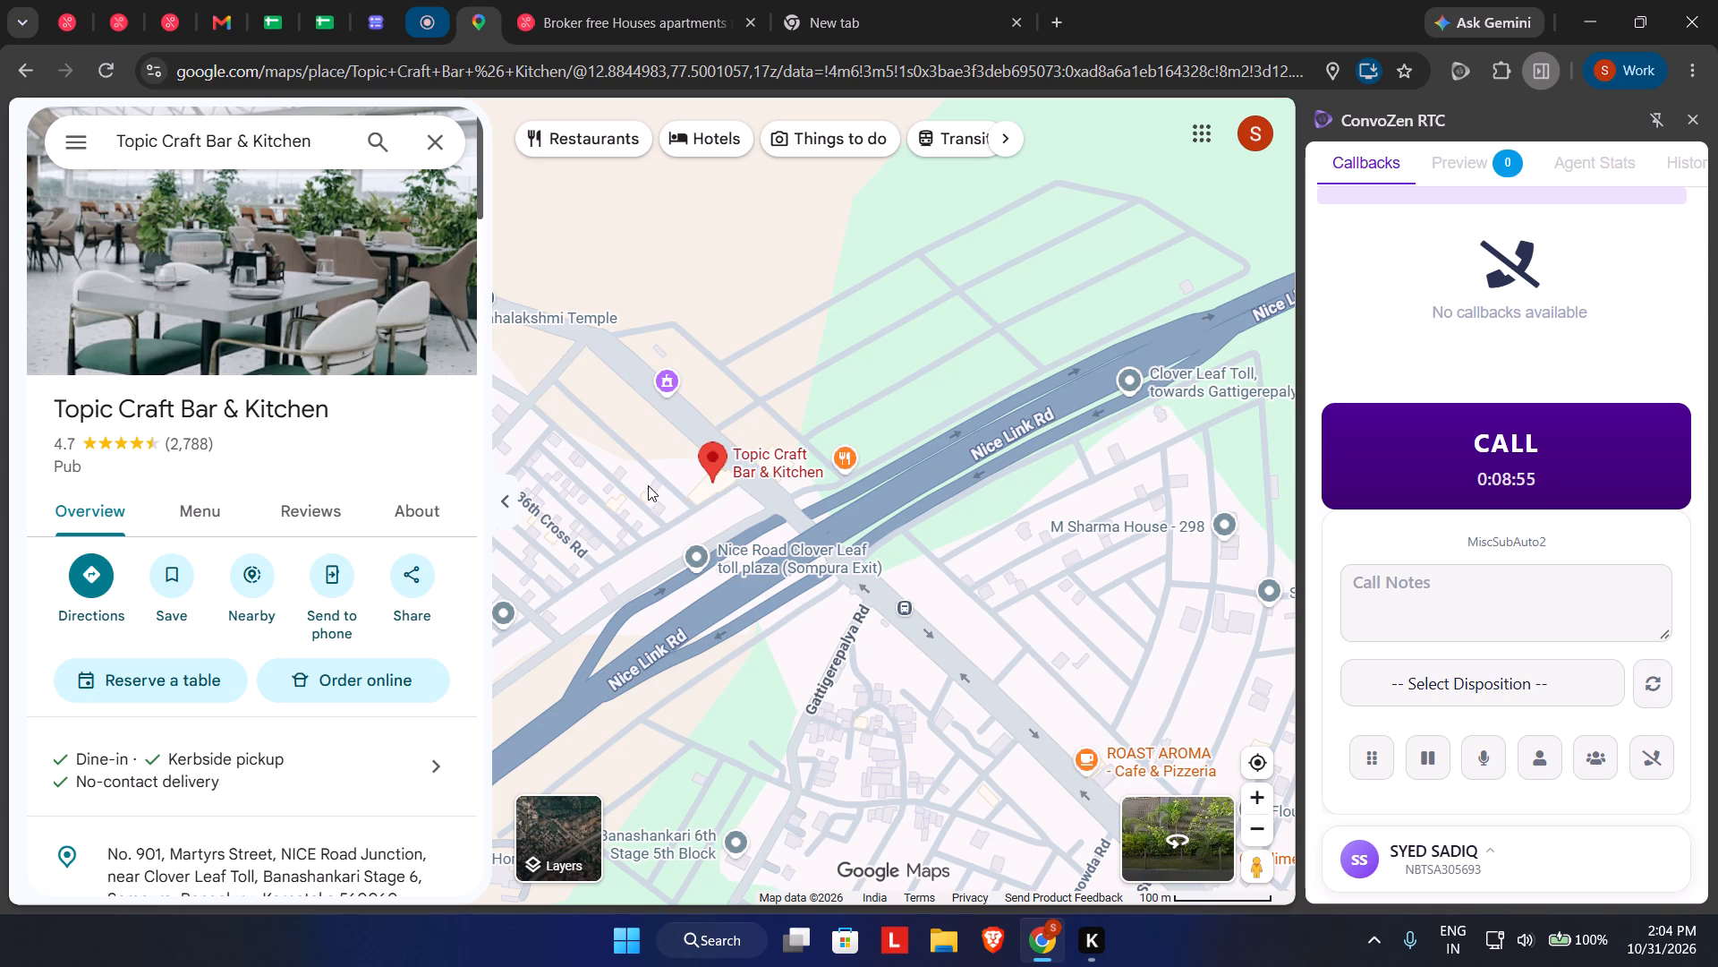
left_click_drag(621, 437, 797, 559)
scroll(787, 521, "up", 3)
left_click_drag(855, 637, 723, 539)
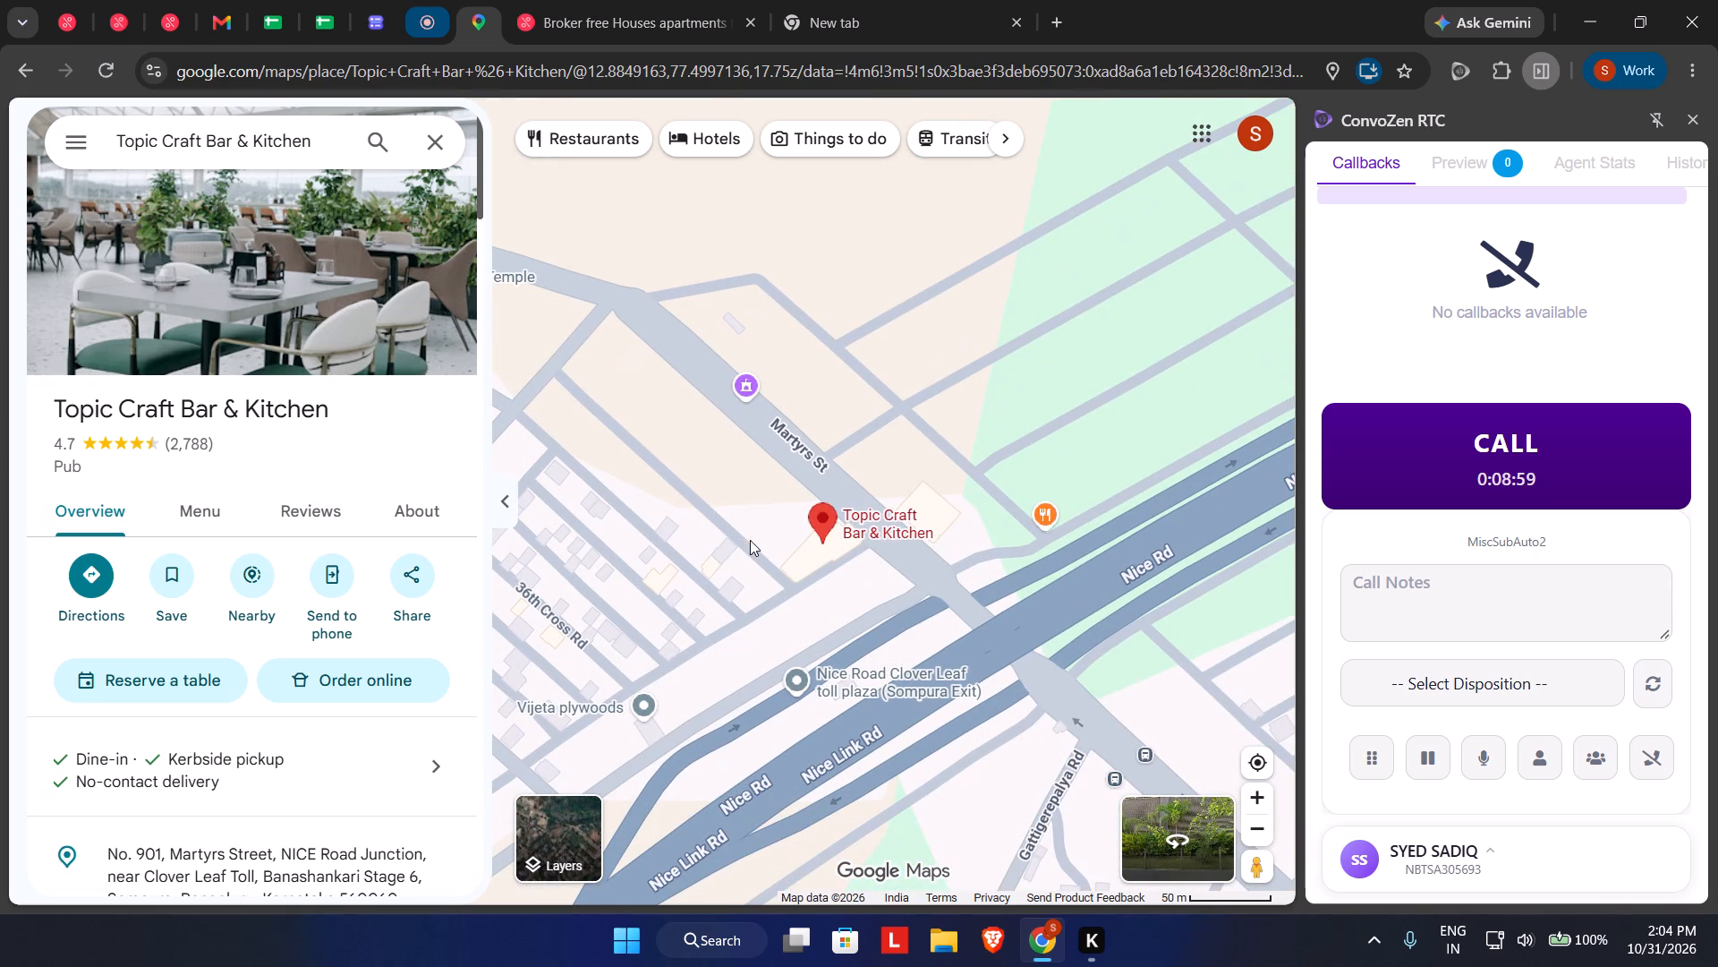
left_click_drag(943, 670, 910, 557)
left_click_drag(909, 550, 892, 494)
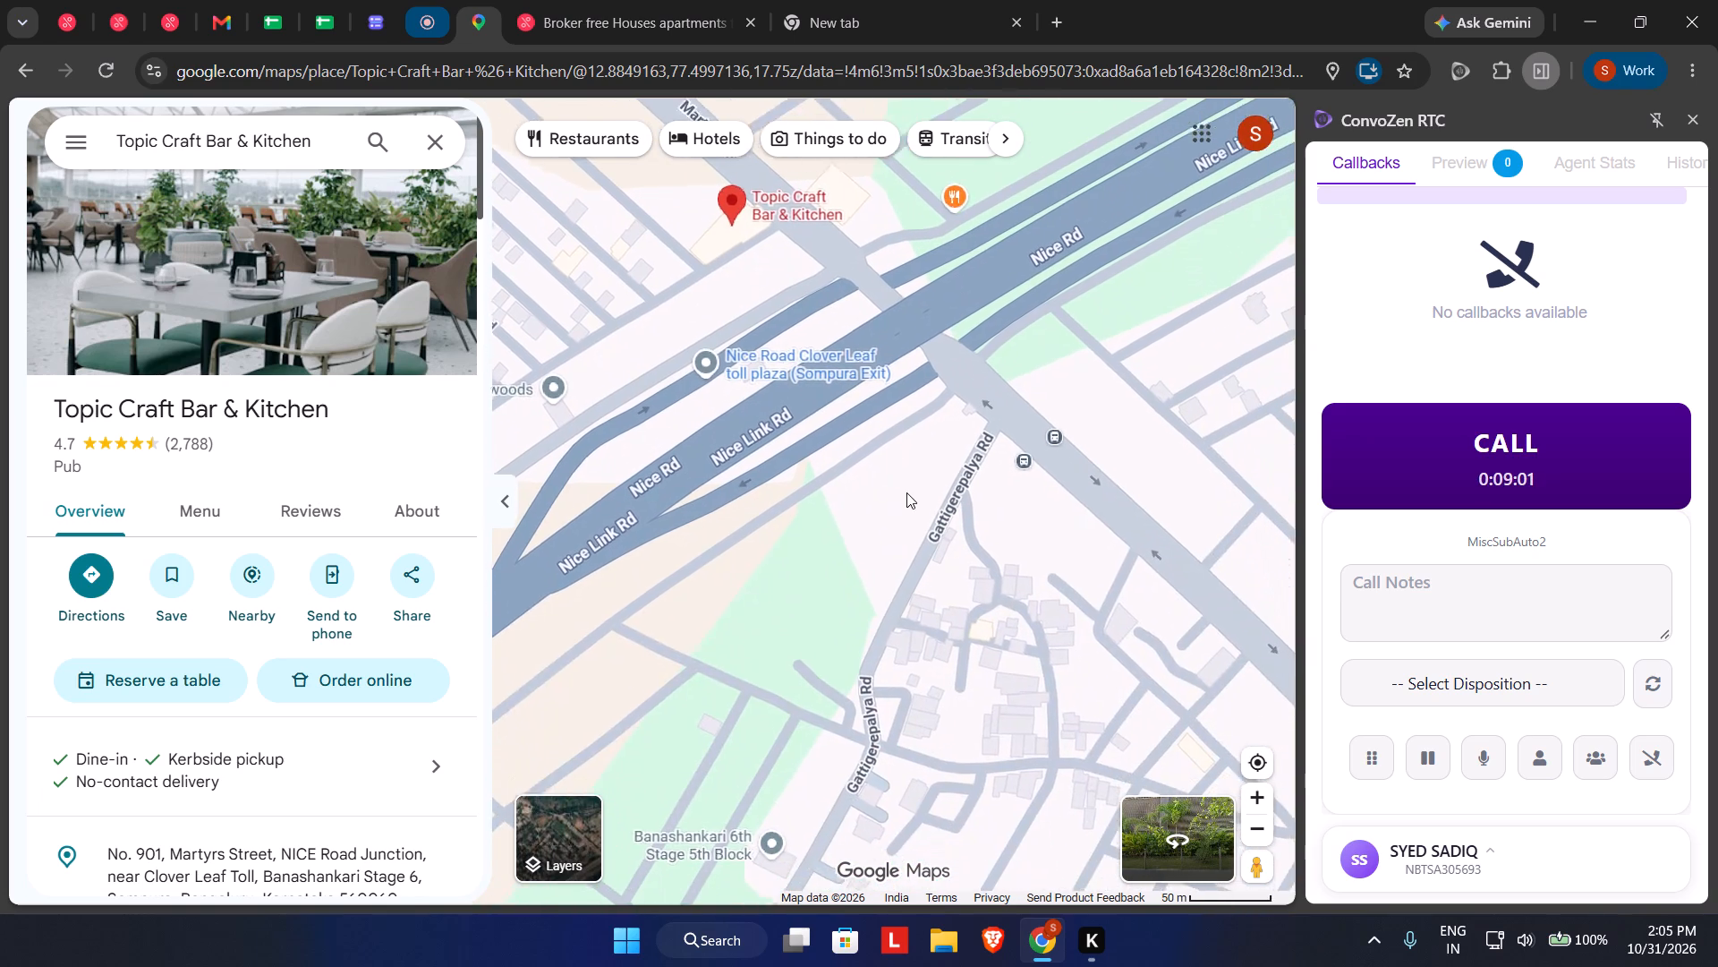
Copy the map coordinates of the spot at Topic Craft Bar & Kitchen.
left_click_drag(906, 345, 833, 586)
scroll(635, 458, "up", 3)
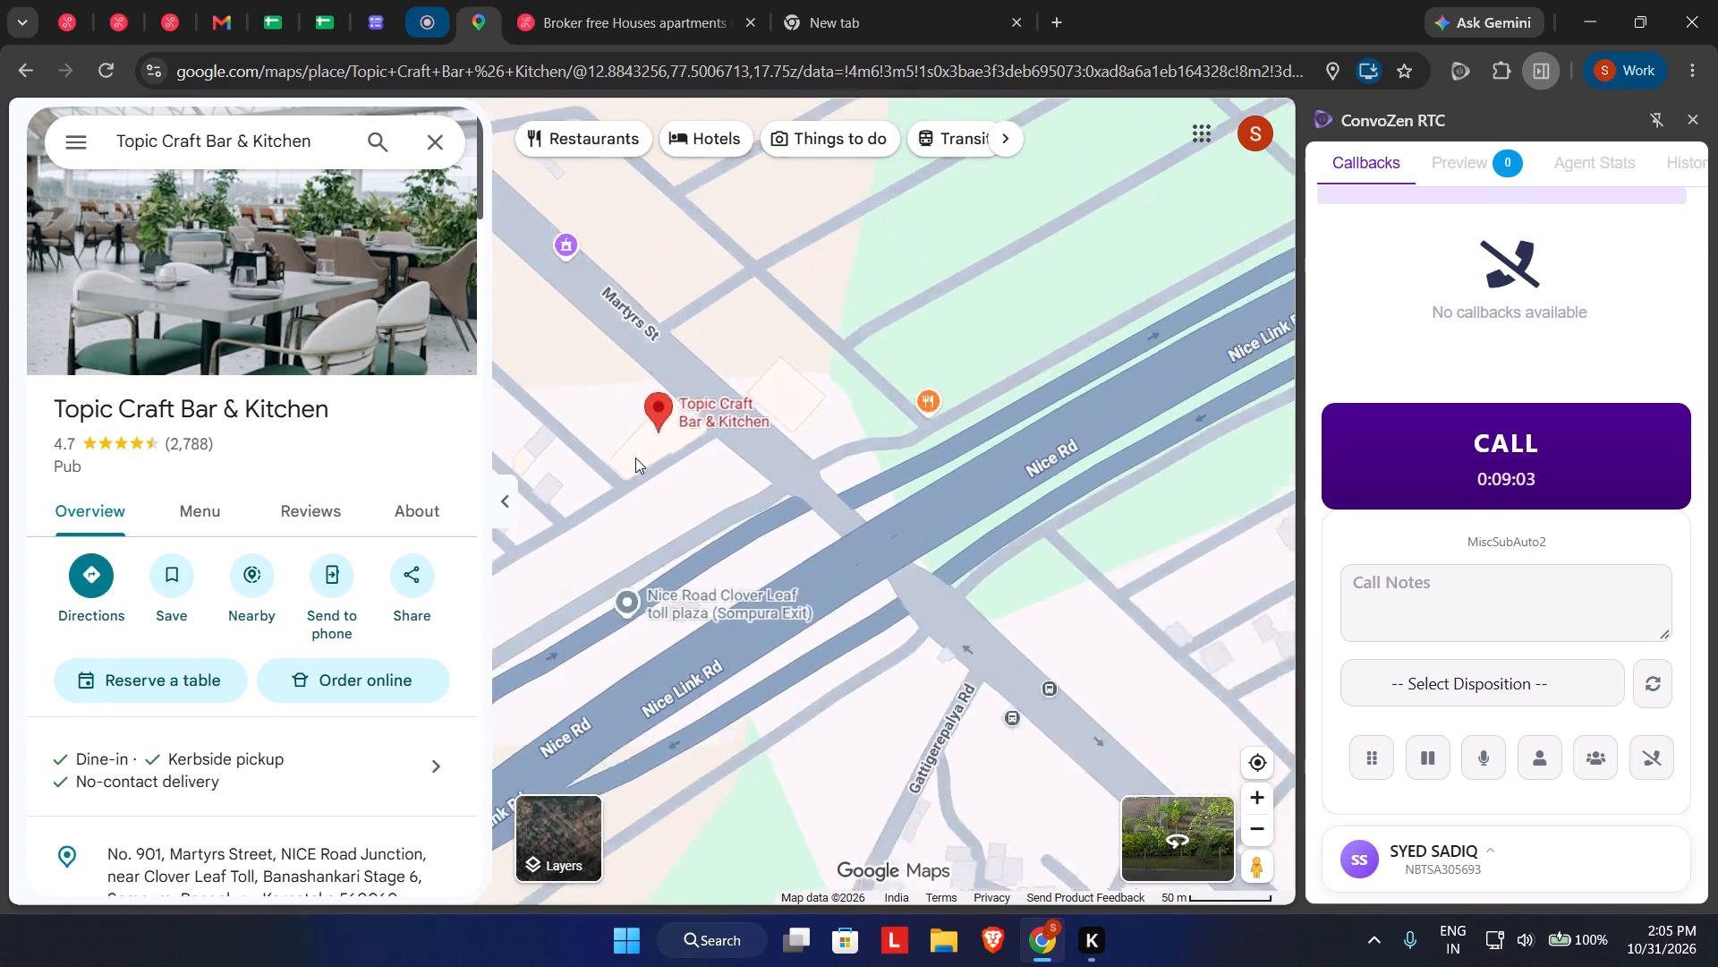
scroll(620, 433, "up", 6)
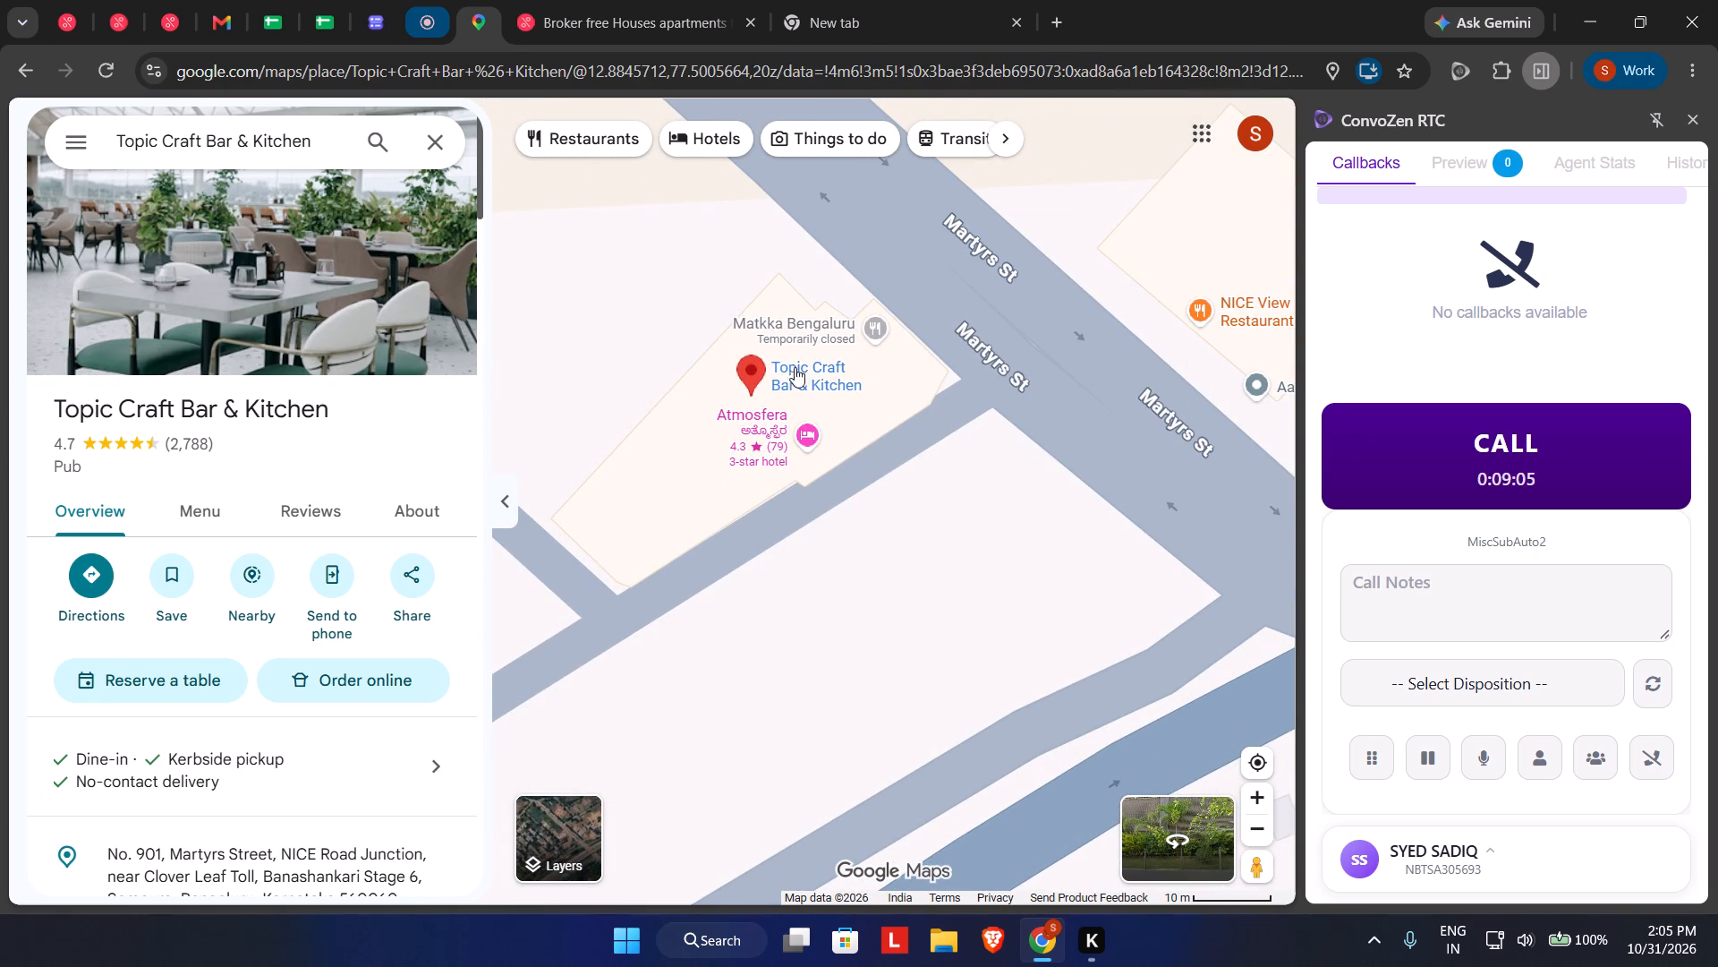
scroll(801, 374, "up", 4)
scroll(1055, 715, "up", 2)
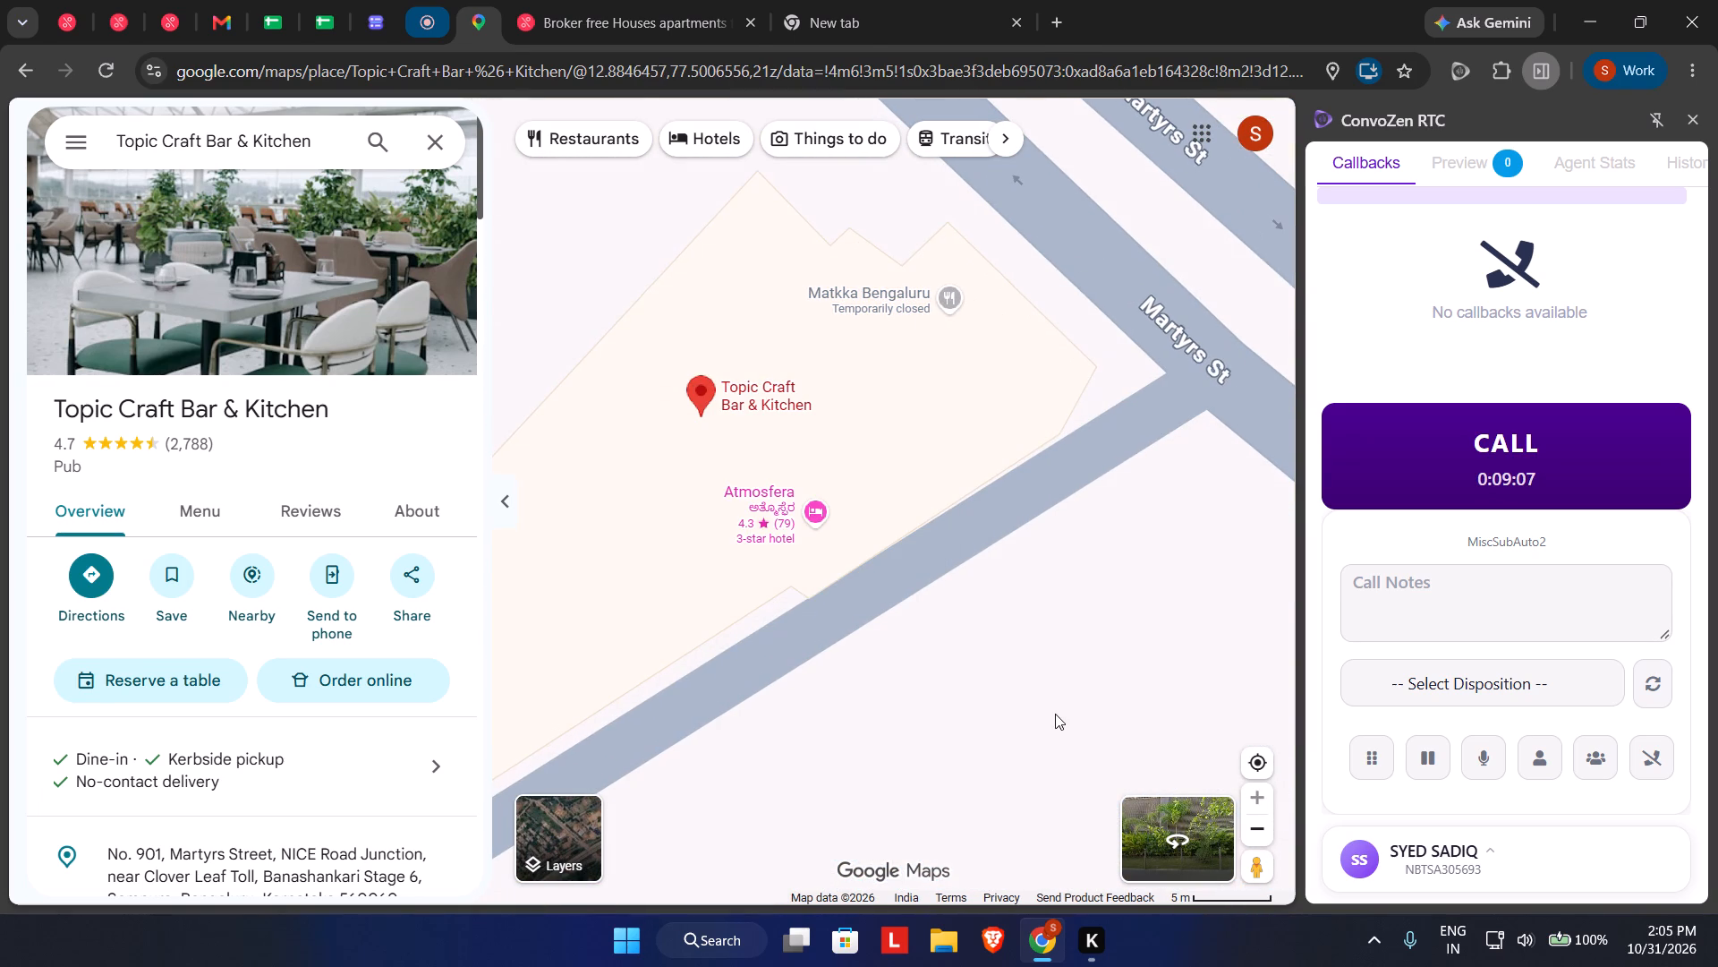
scroll(1055, 714, "up", 4)
right_click(770, 400)
left_click(821, 423)
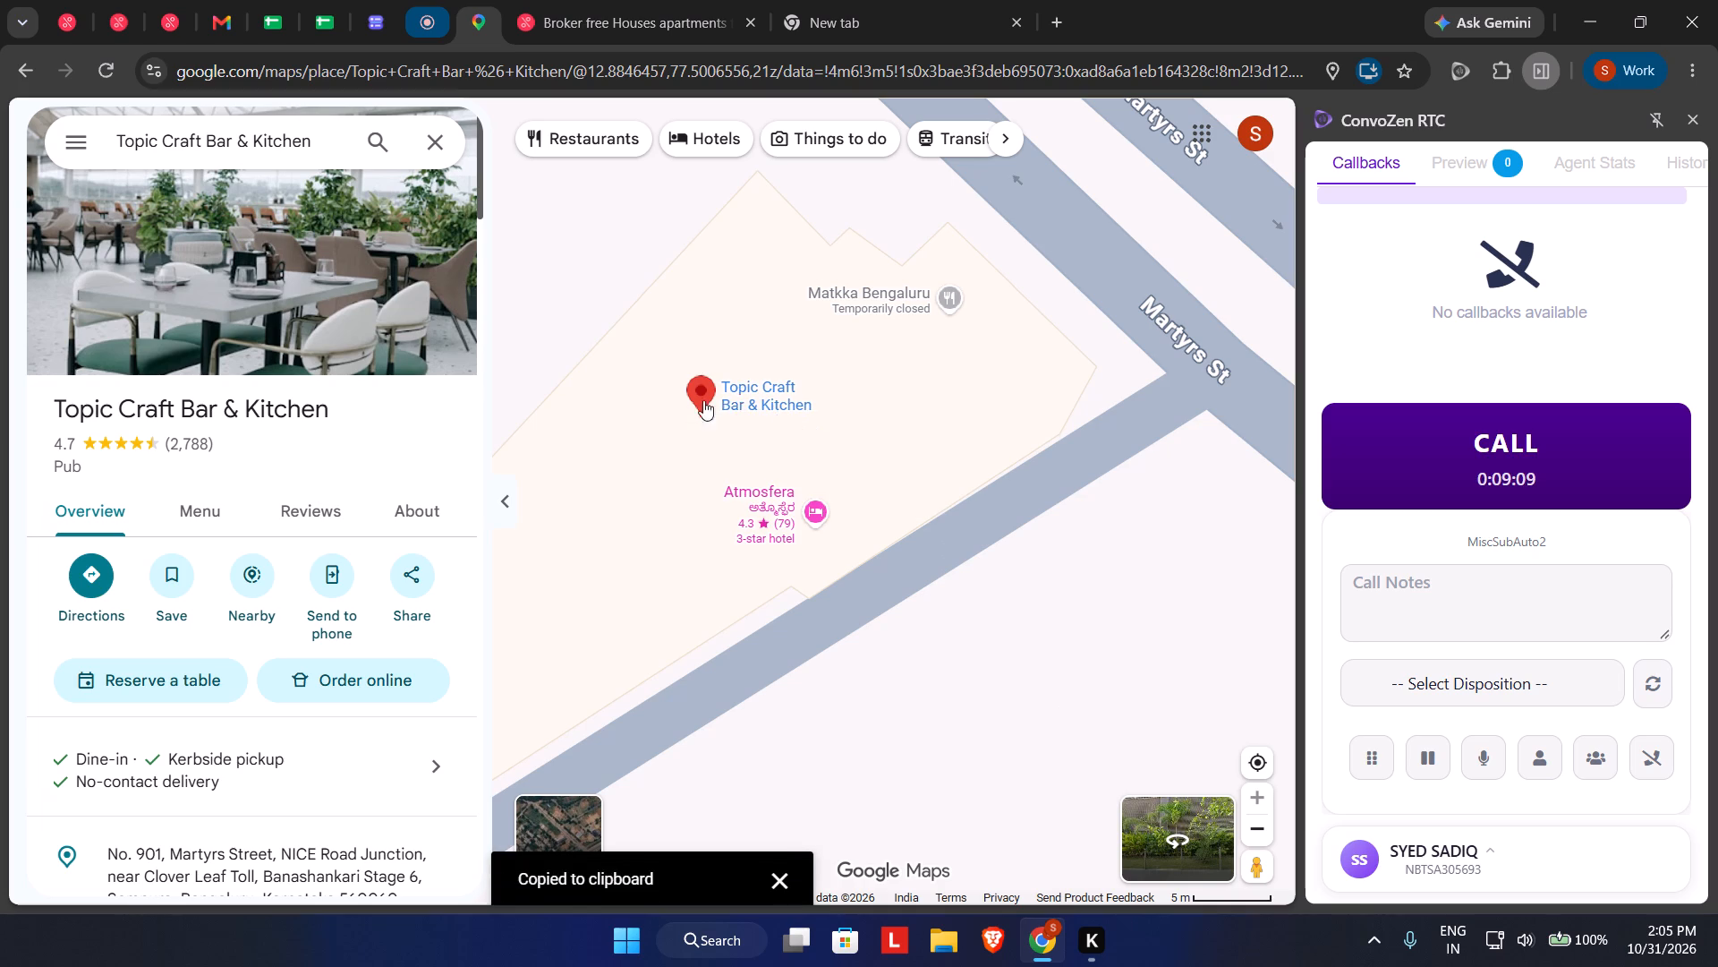
Switch to the NoBroker property listing and set the accurate location to Best Case.
left_click(634, 0)
left_click(516, 518)
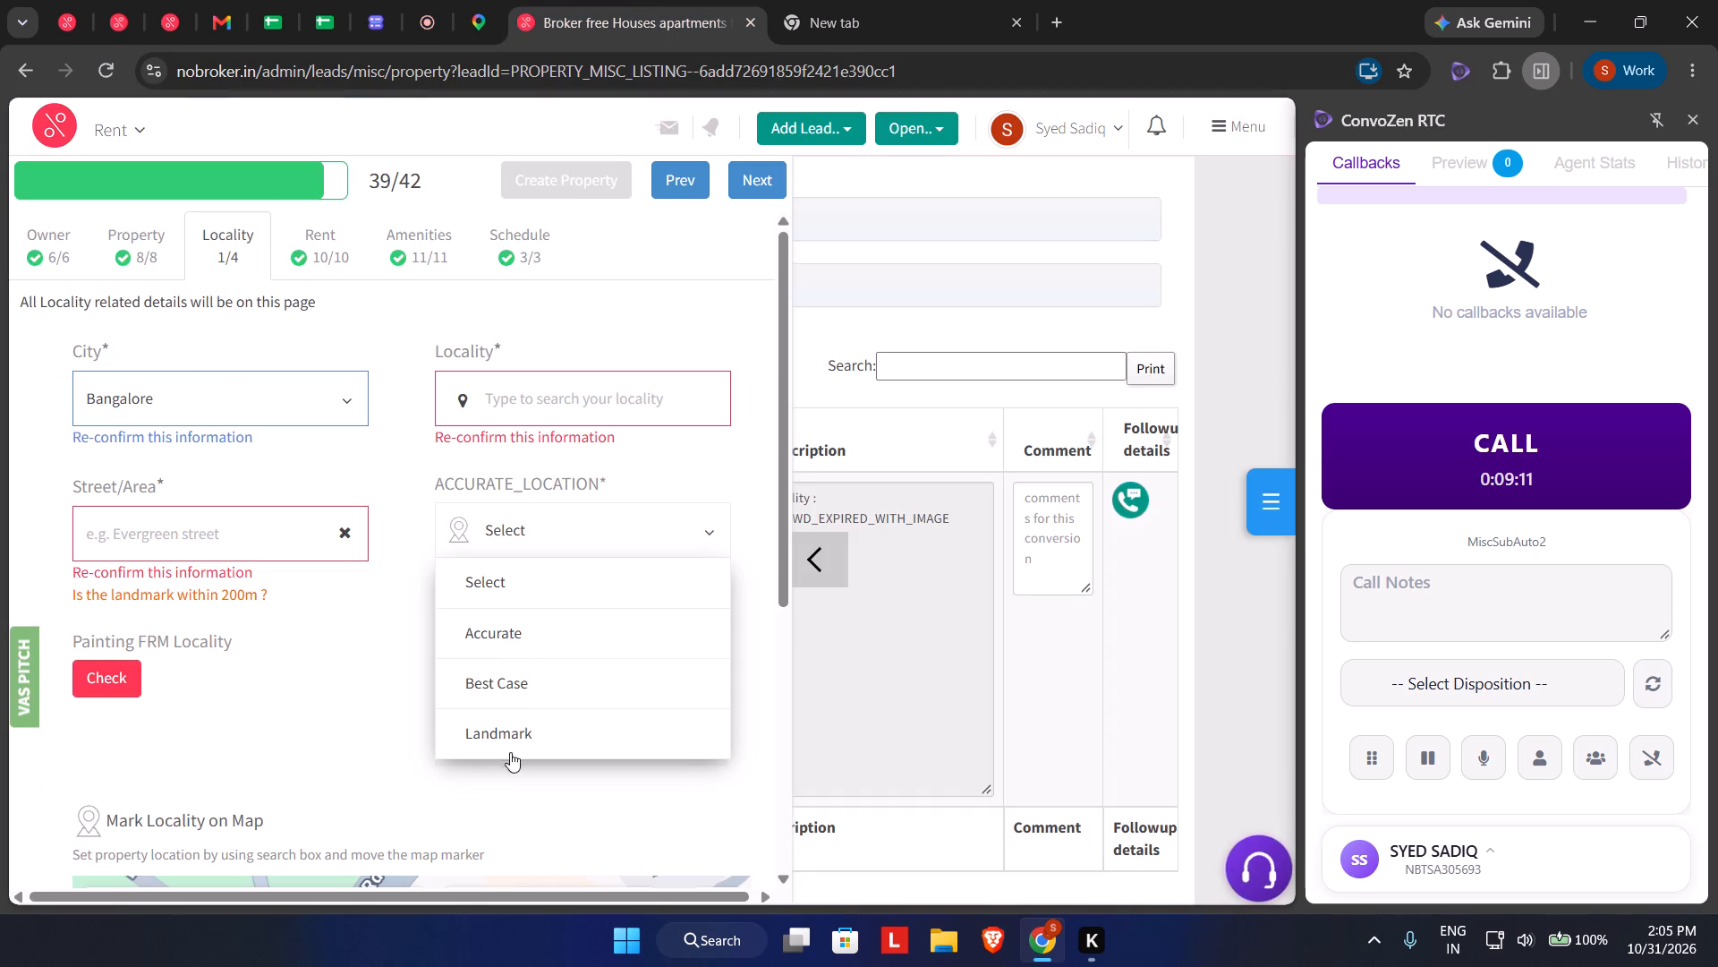
left_click(494, 672)
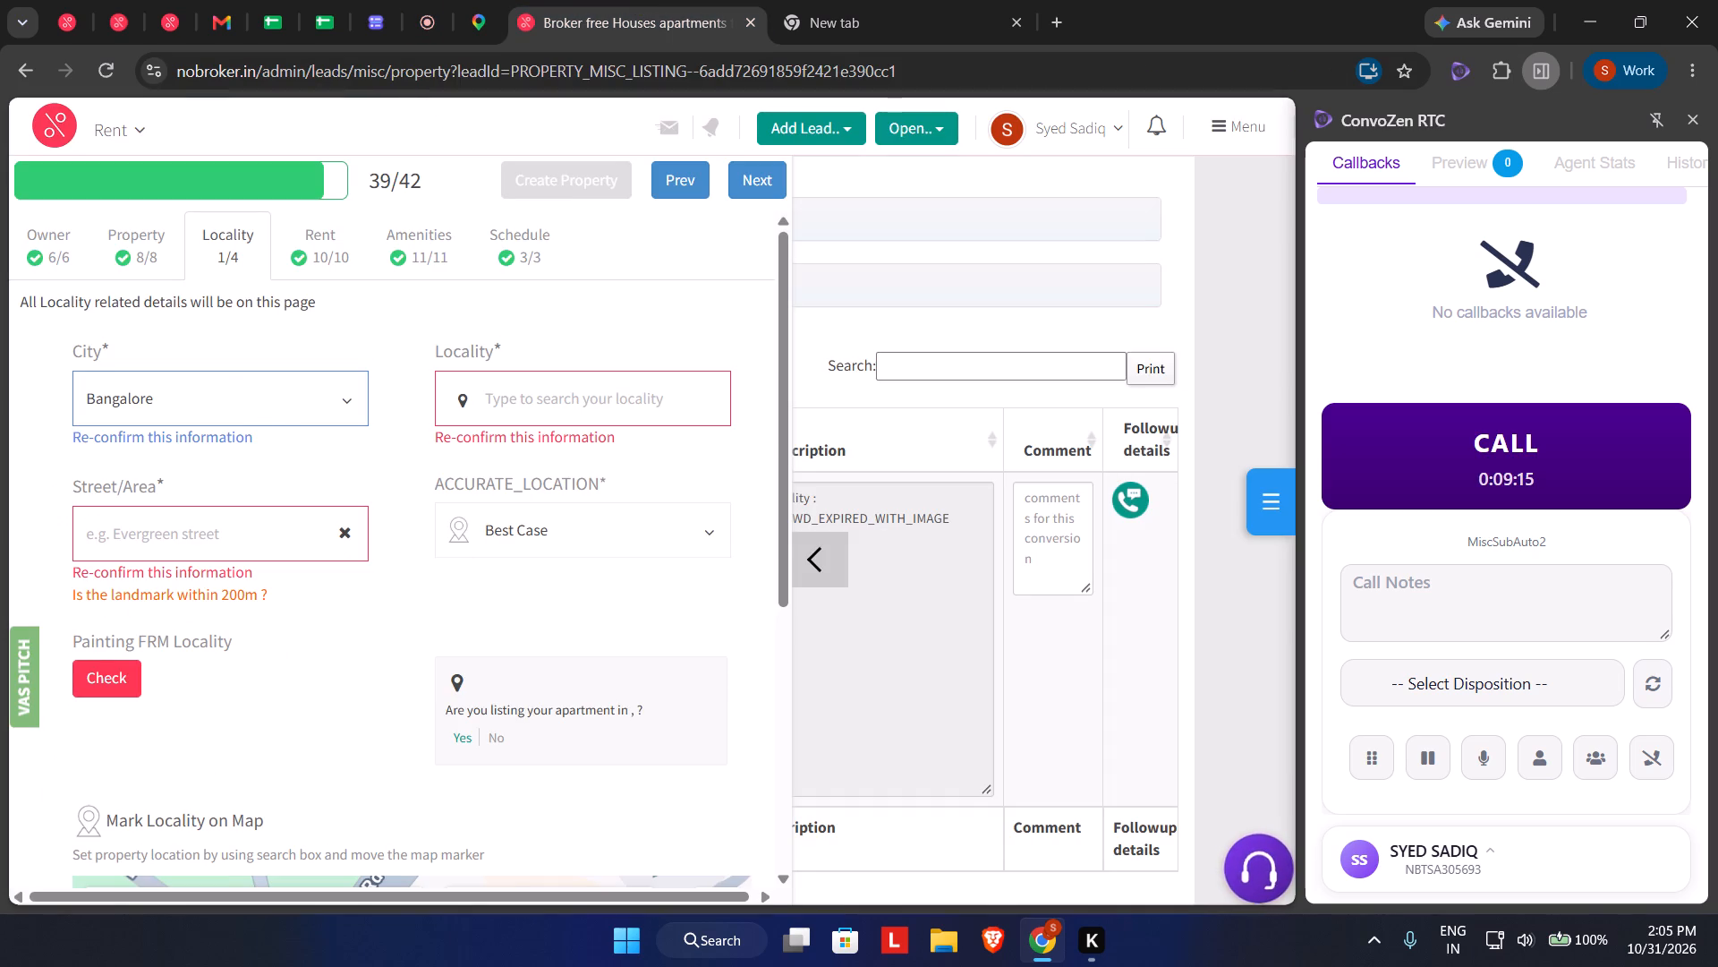
Place the listing's locality map marker at the copied coordinates 12.884705226079404, 77.50072600534291 and check its position.
left_click(863, 0)
left_click(644, 0)
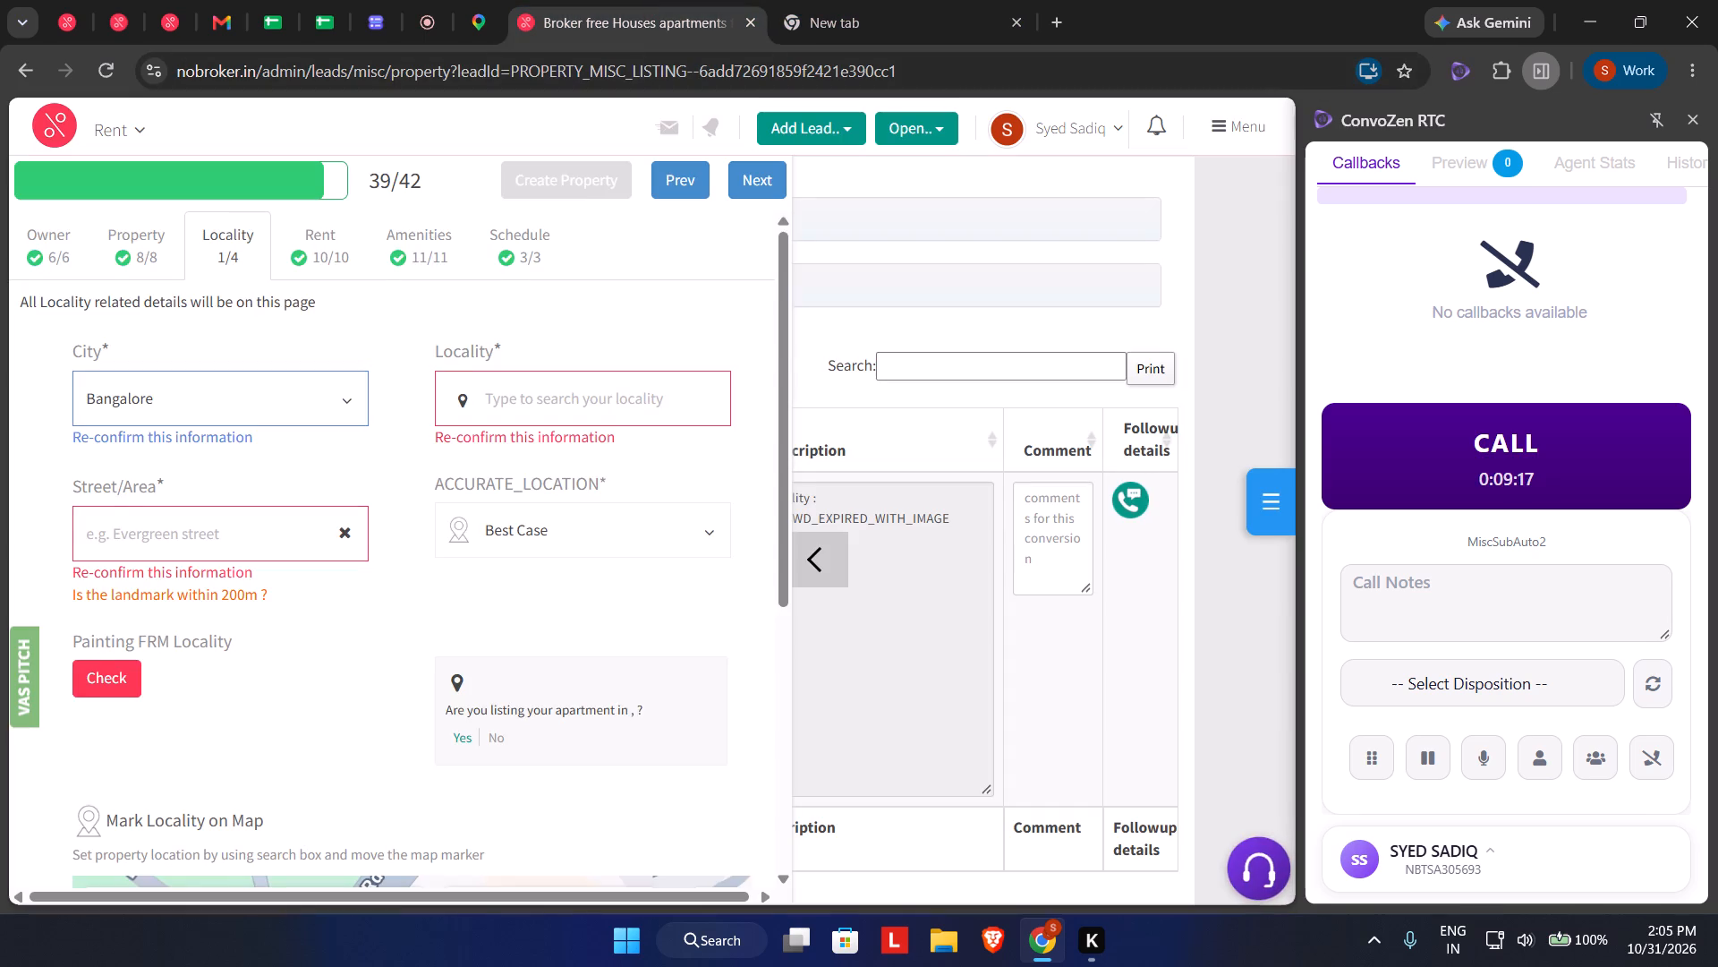
scroll(493, 598, "down", 2)
left_click(545, 674)
key("shift+v")
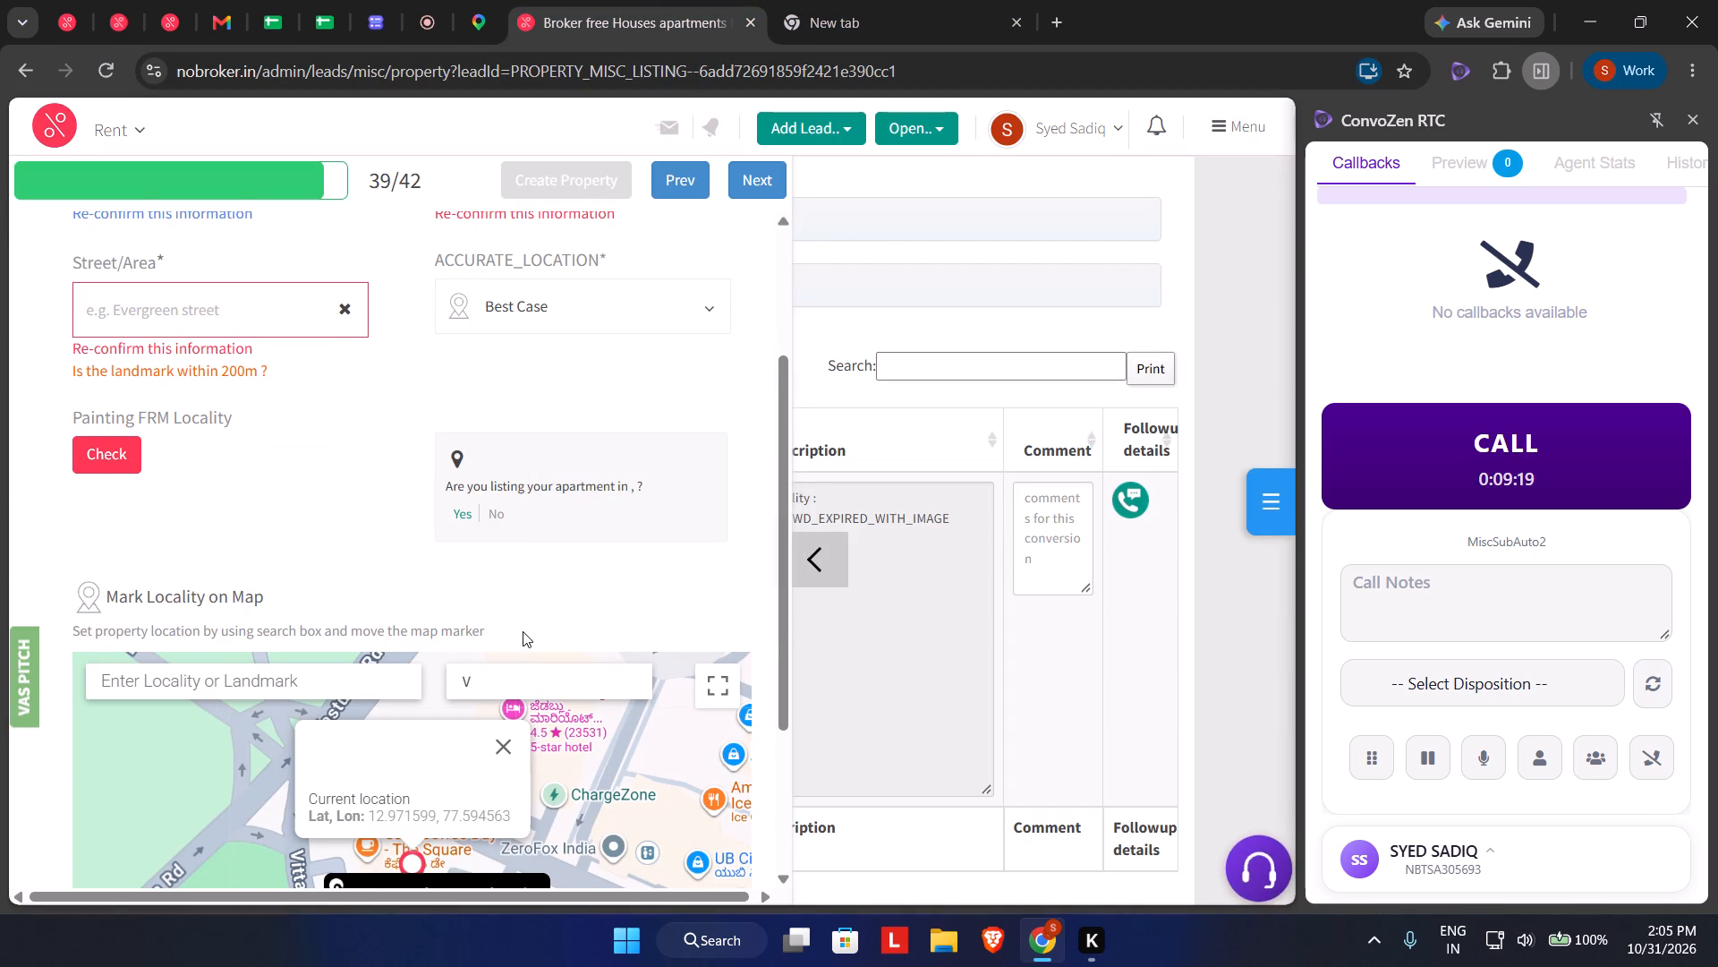
key("BackSpace")
key("ctrl+v")
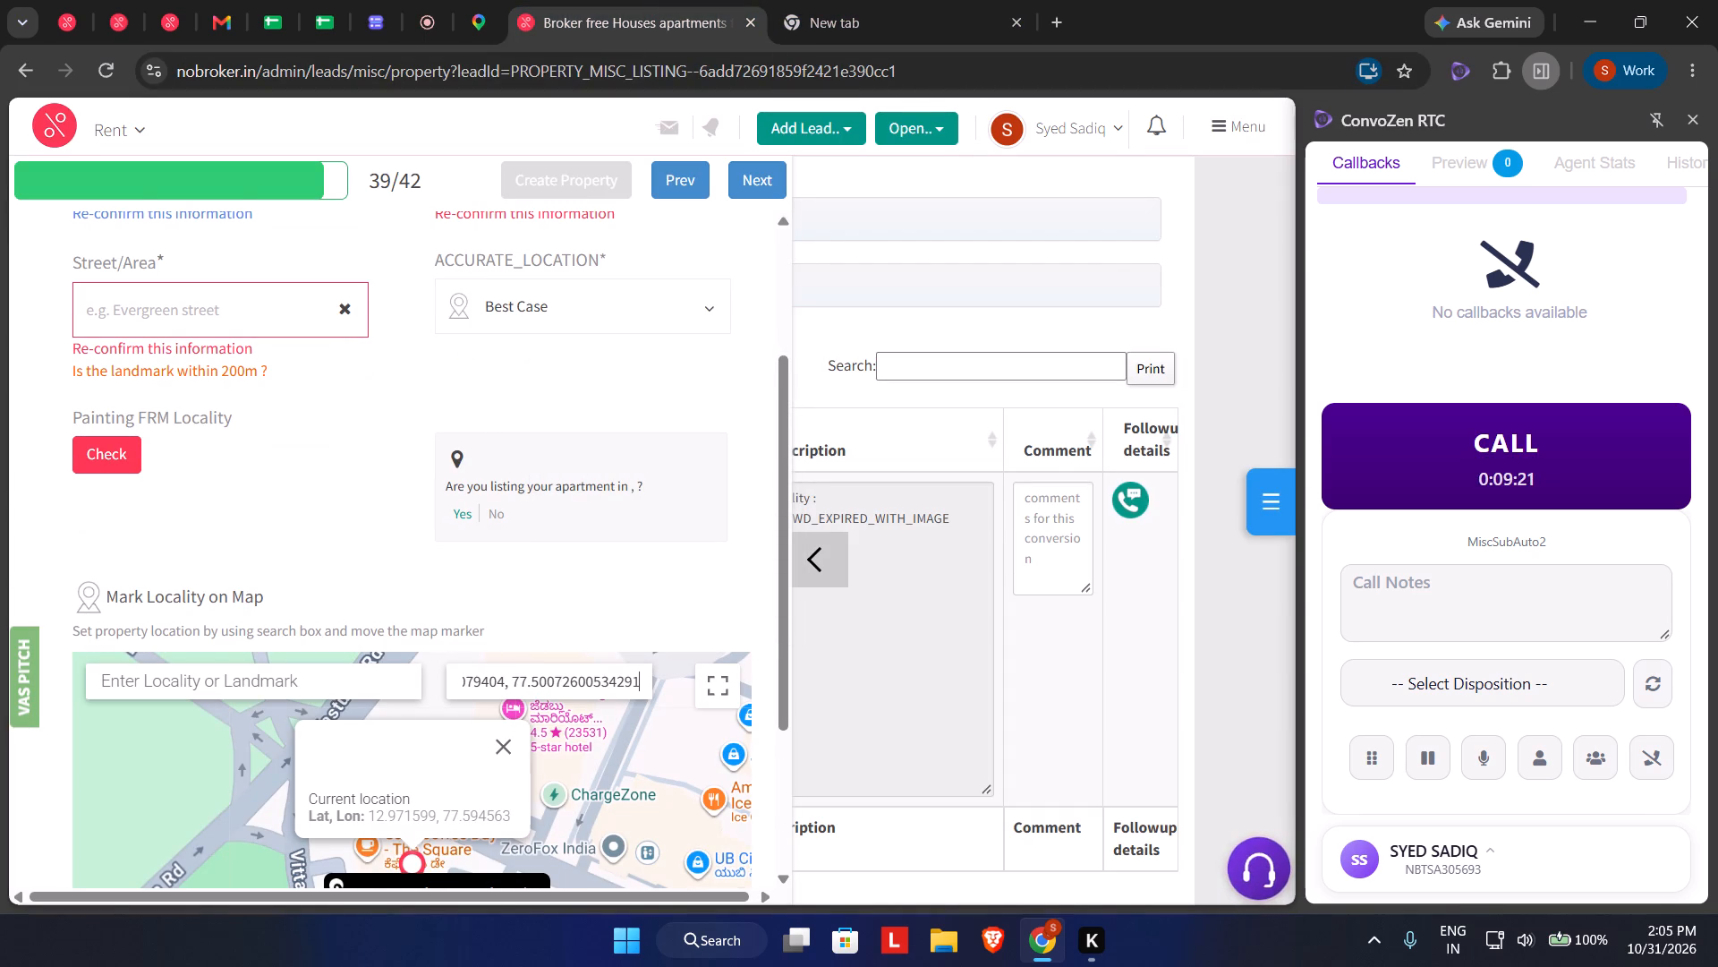
left_click(571, 604)
scroll(576, 645, "down", 1)
scroll(546, 791, "down", 2)
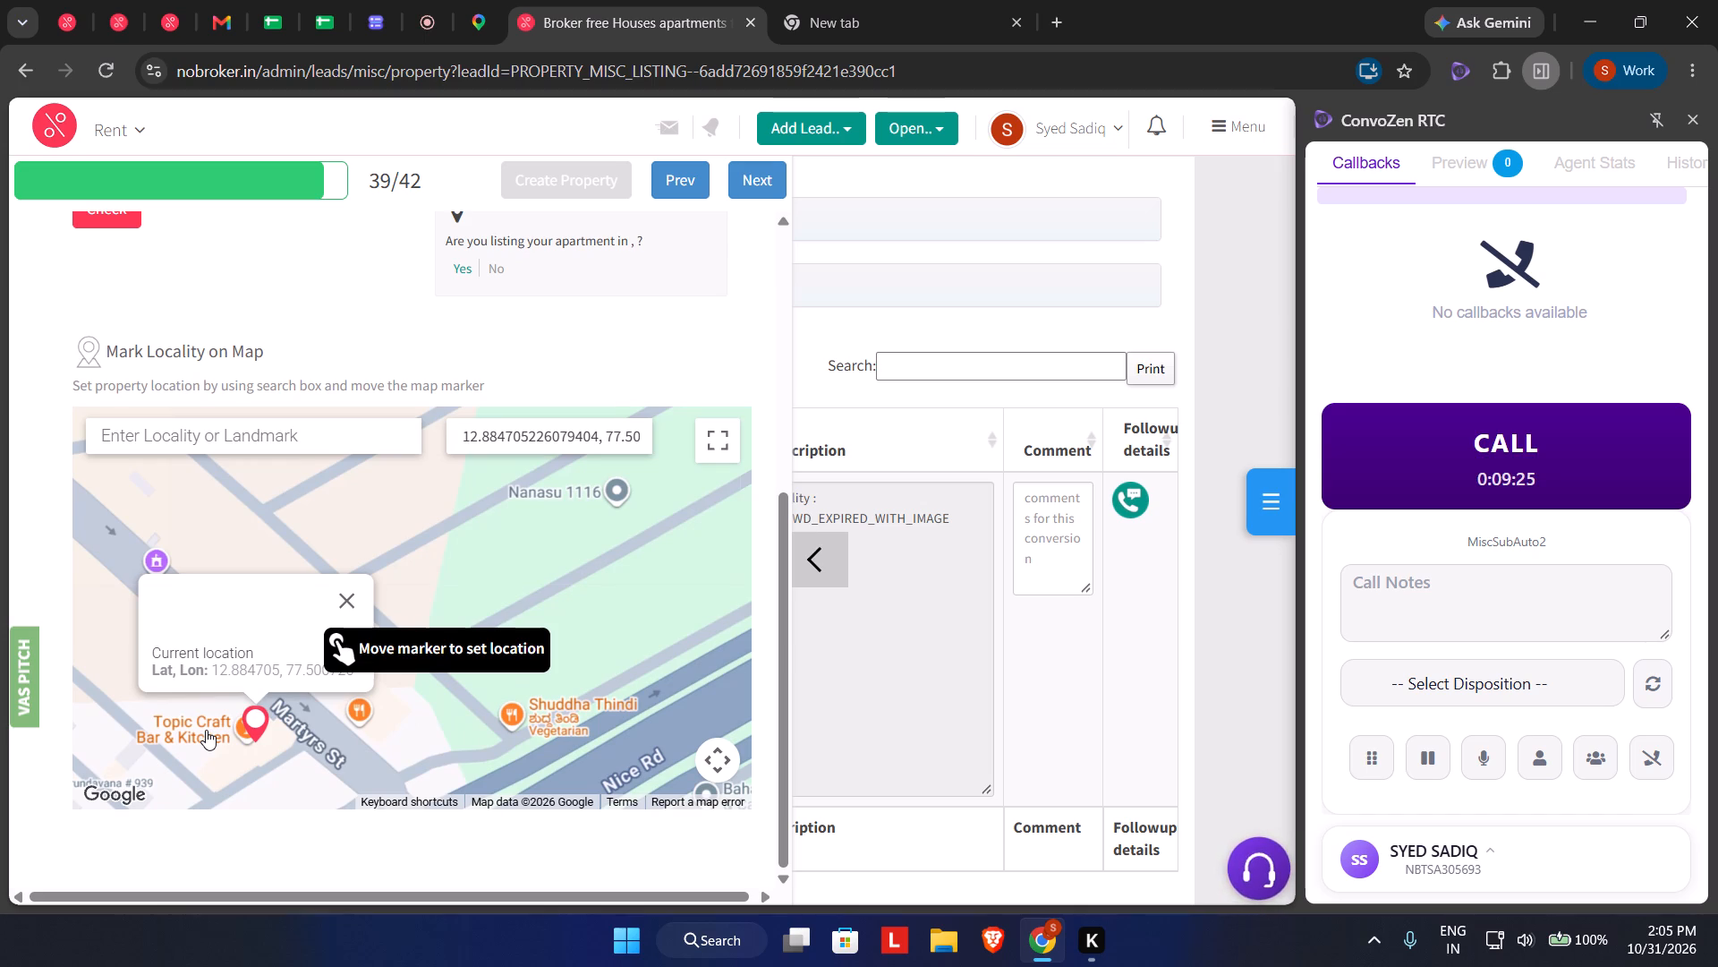
Fill Street/Area with "Martyrs Street, NICE Road Junction, near Clover Leaf Toll, Banashankari 6th Stage 7th Block," copied from Topic Craft Bar & Kitchen's address.
scroll(206, 729, "up", 3, "ctrl")
left_click(343, 773, "ctrl")
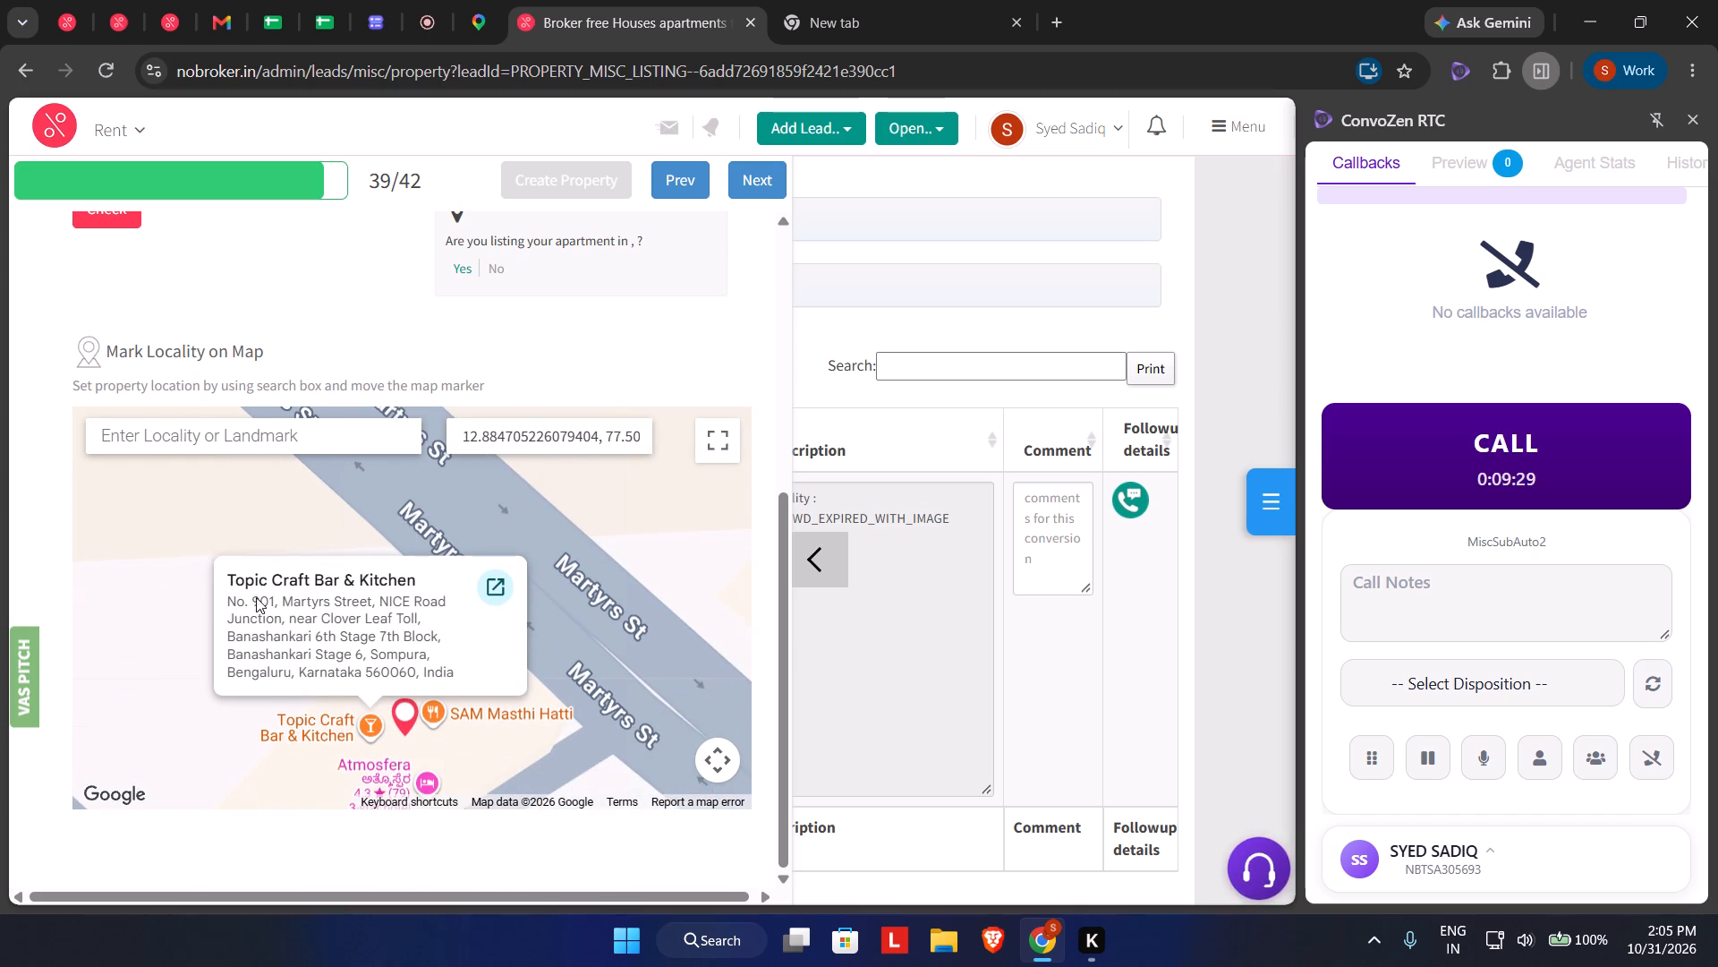
left_click_drag(282, 604, 302, 623)
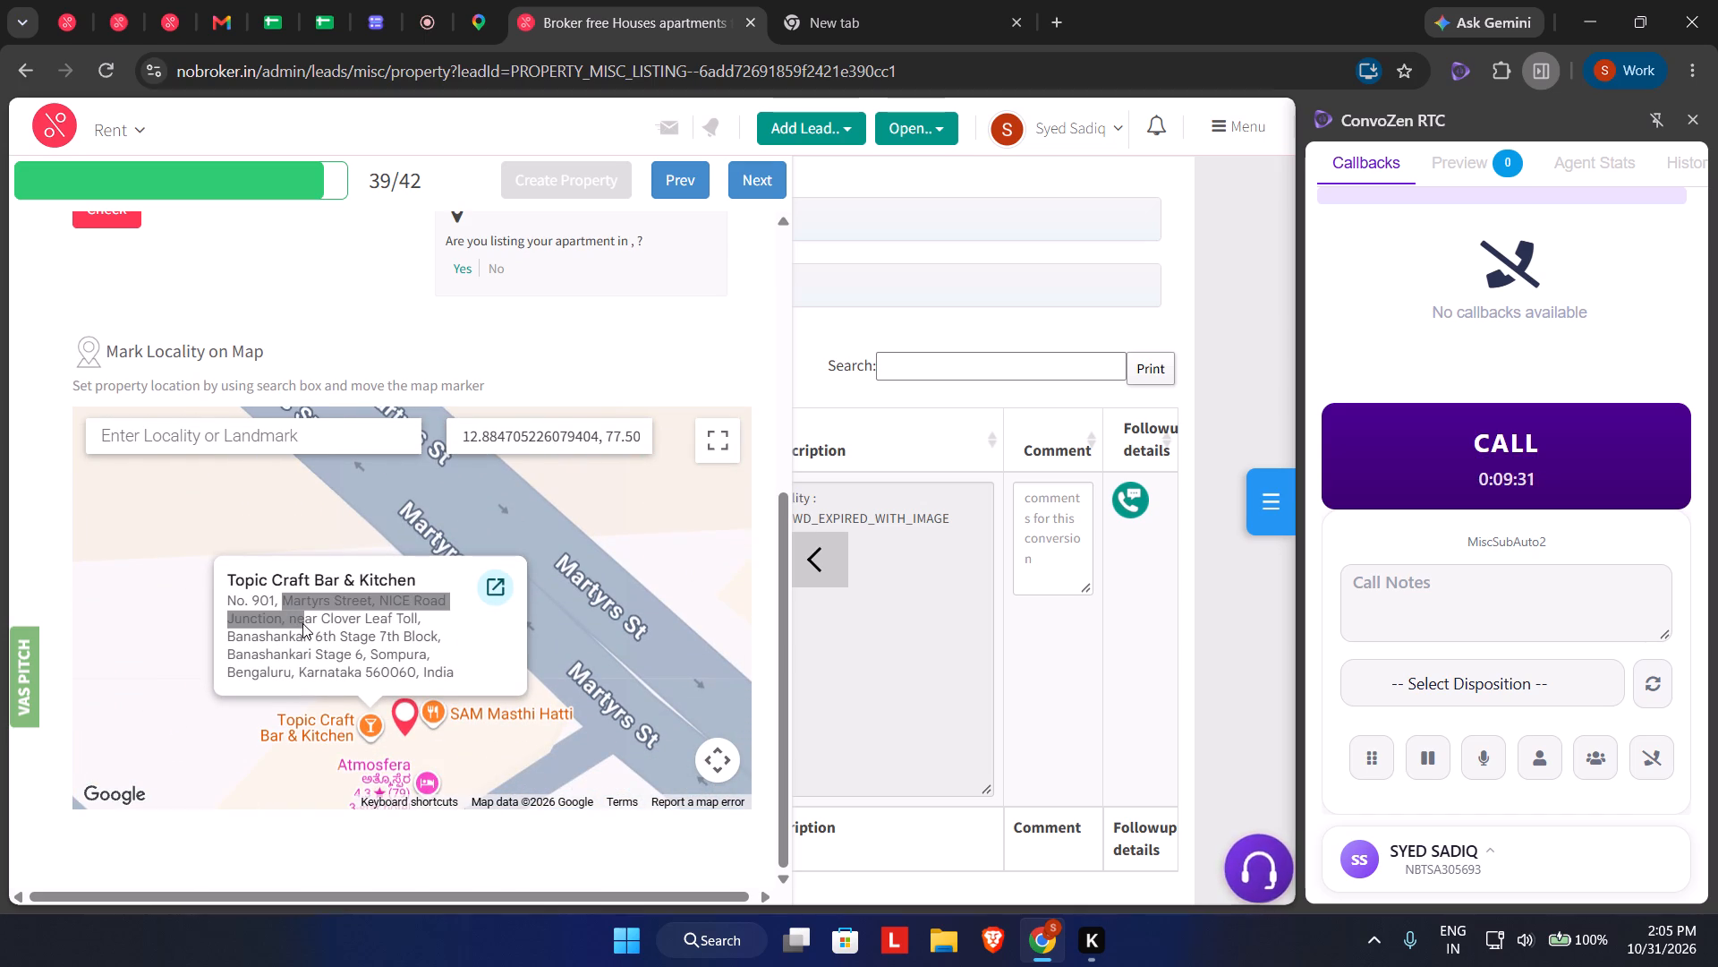
left_click_drag(302, 623, 417, 618)
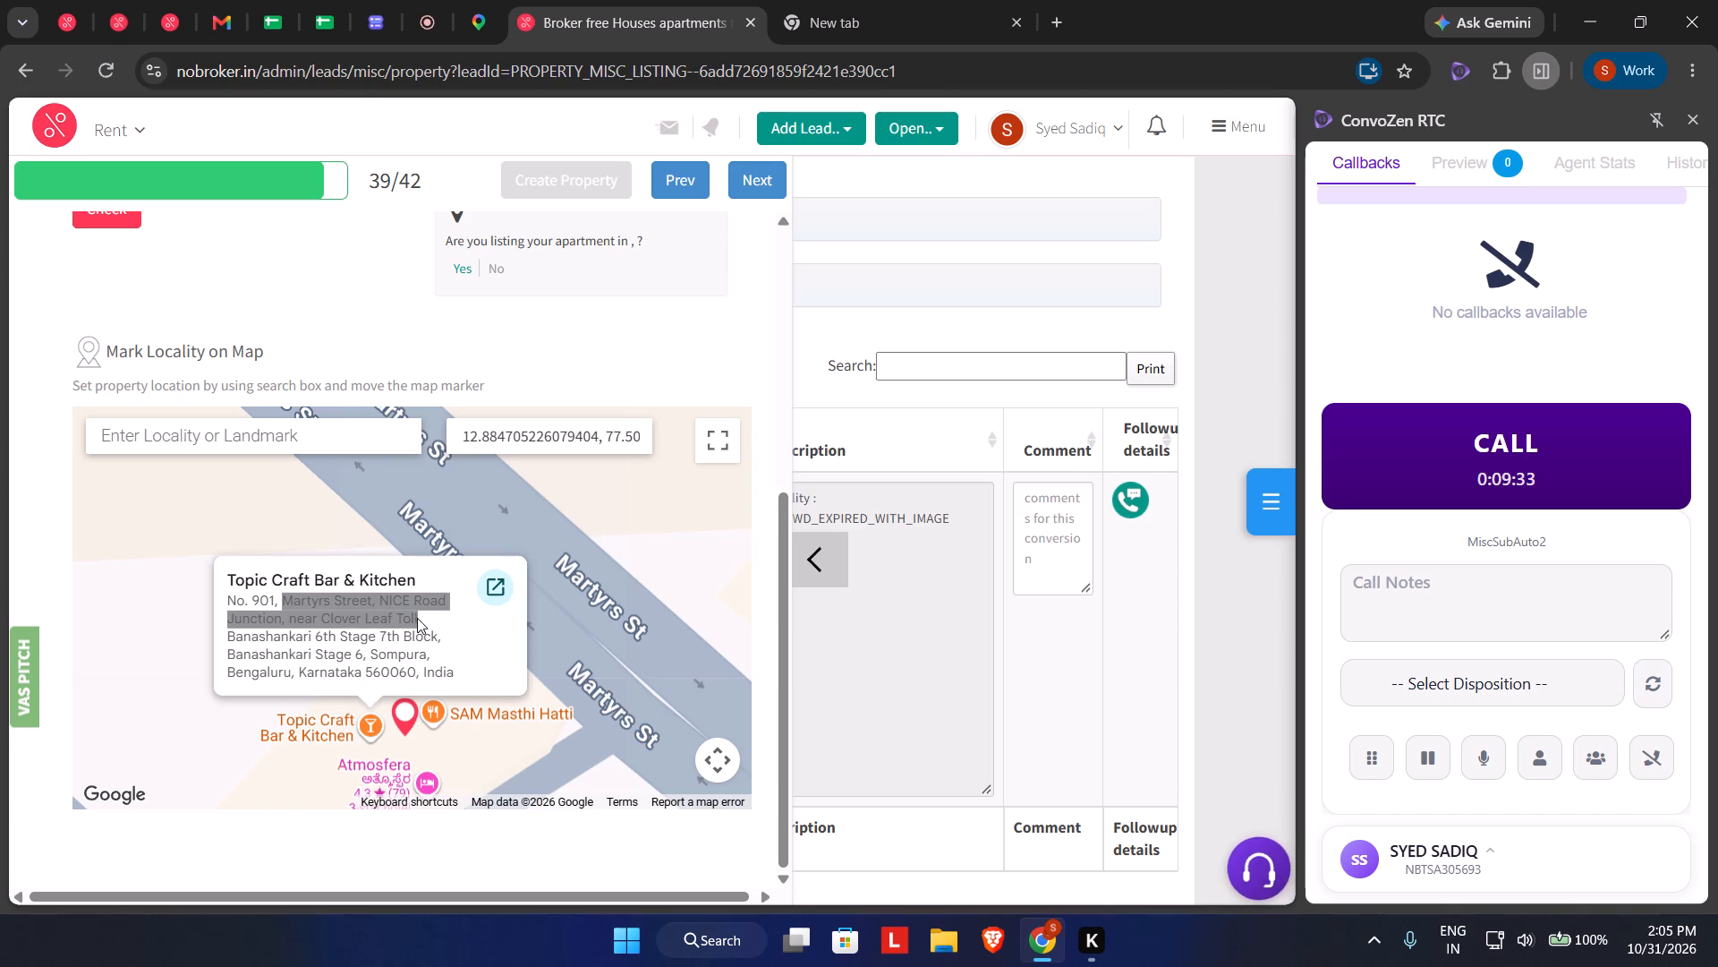
left_click_drag(417, 618, 425, 620)
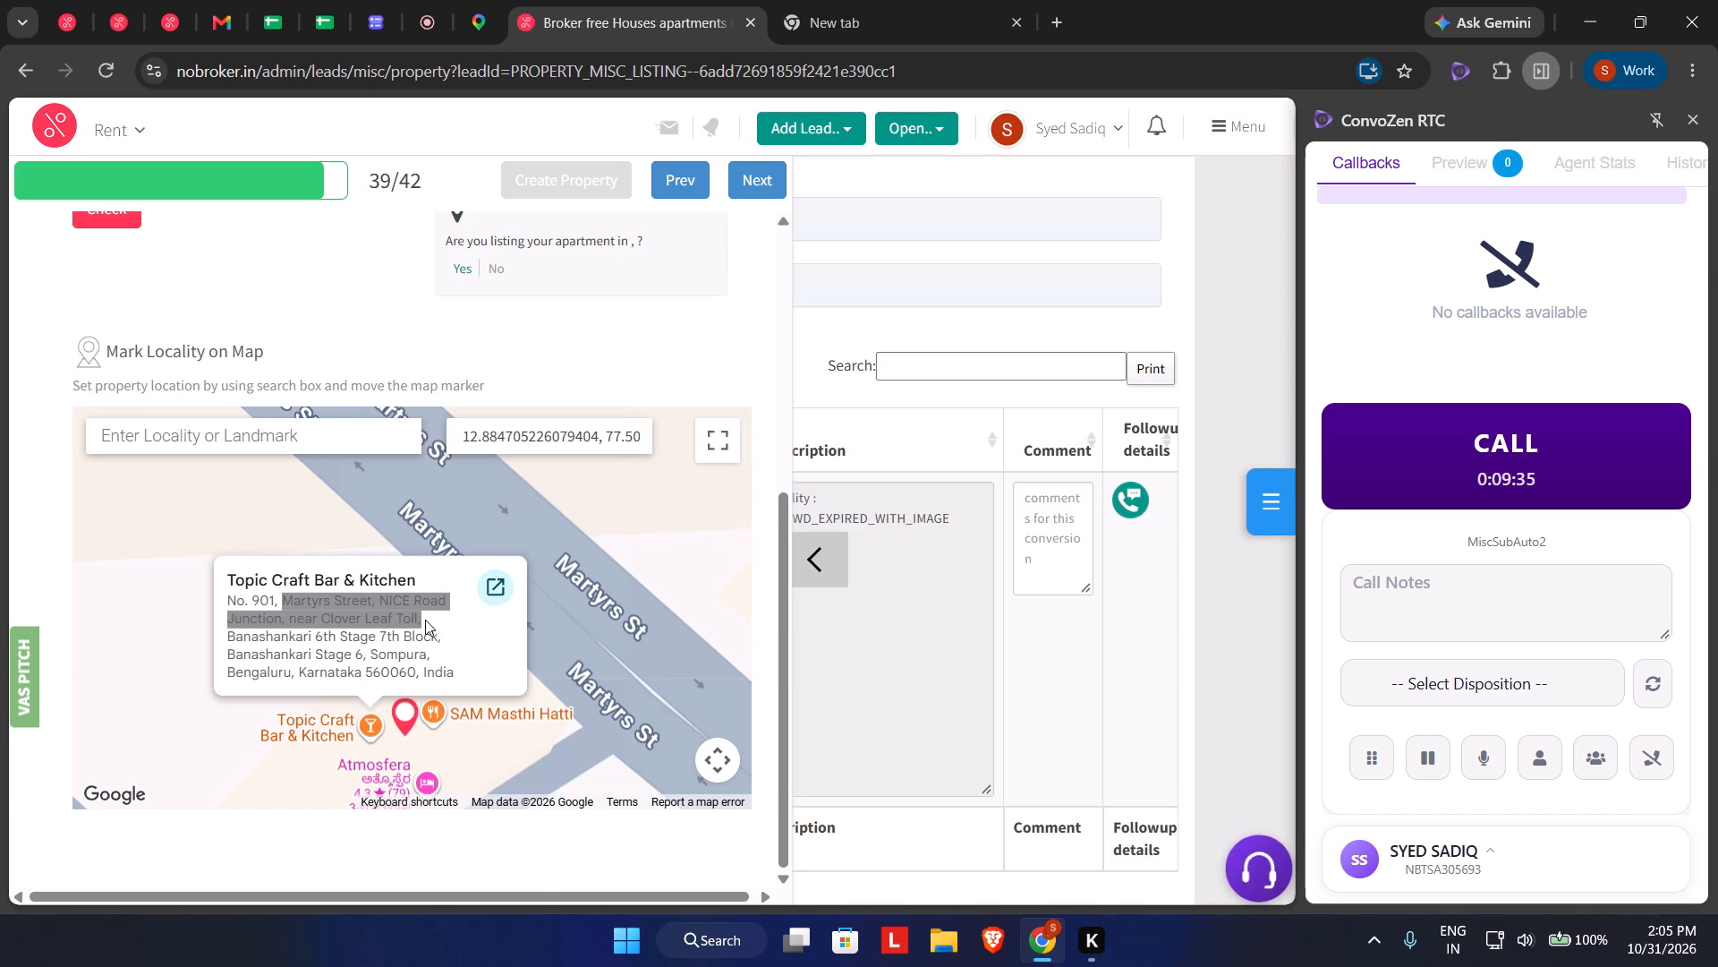
left_click_drag(425, 620, 451, 638)
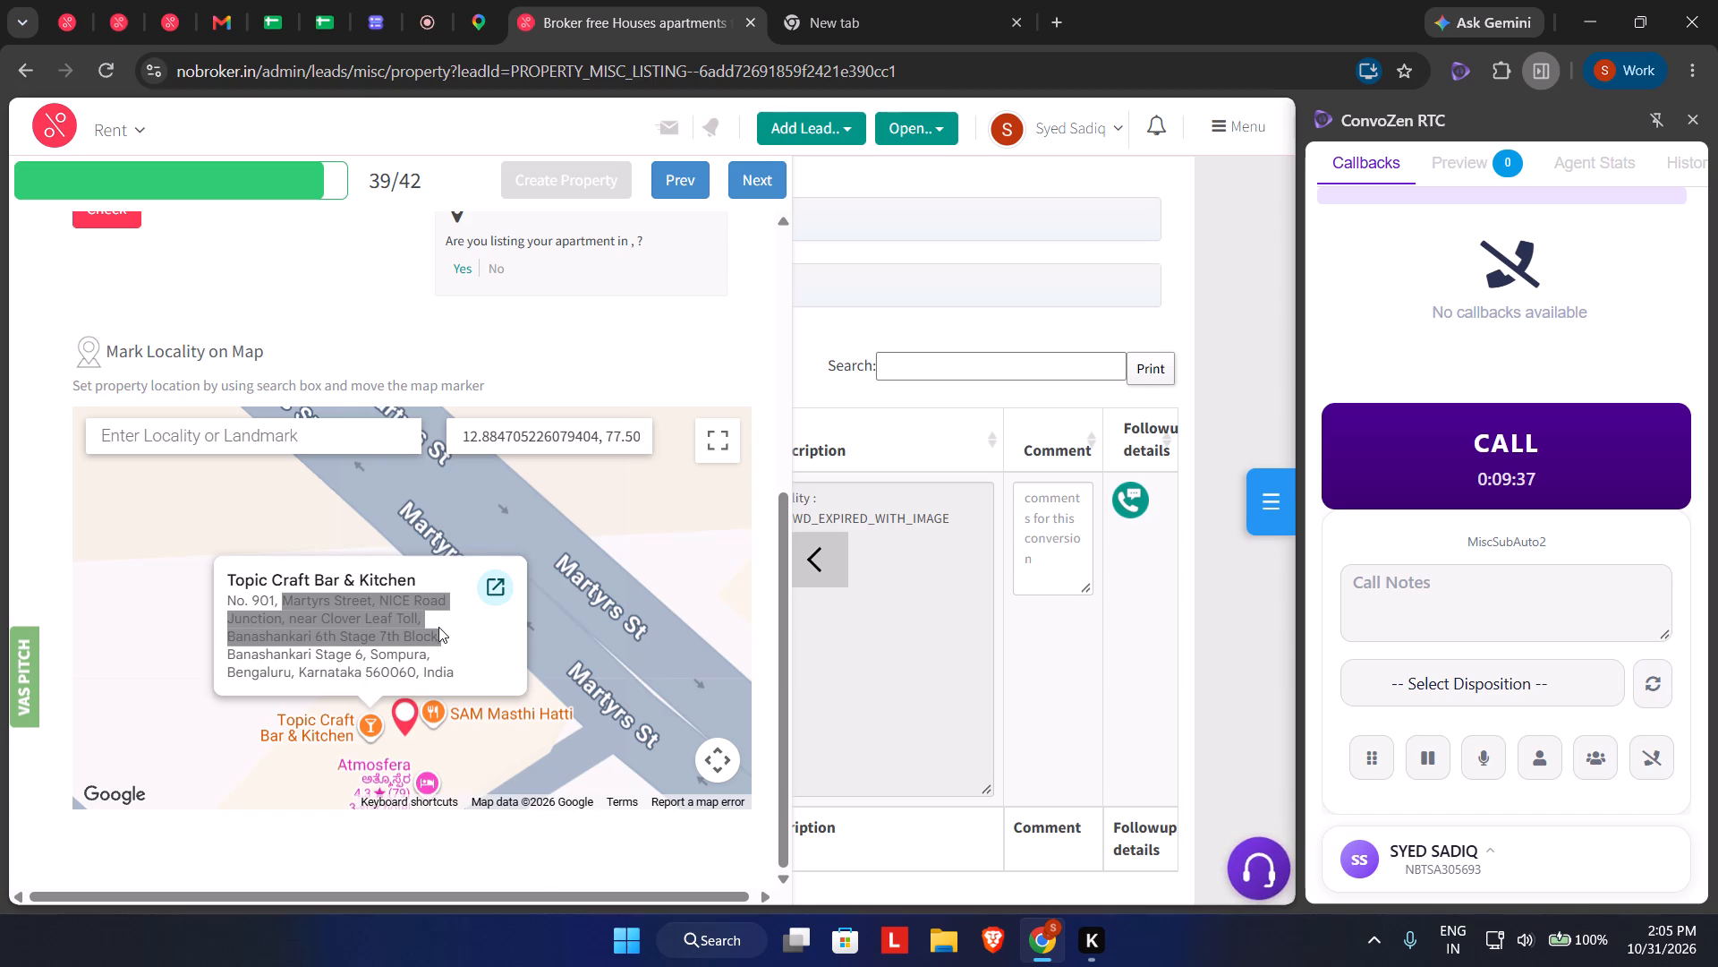
key("ctrl+c")
scroll(234, 345, "up", 3)
left_click(201, 394)
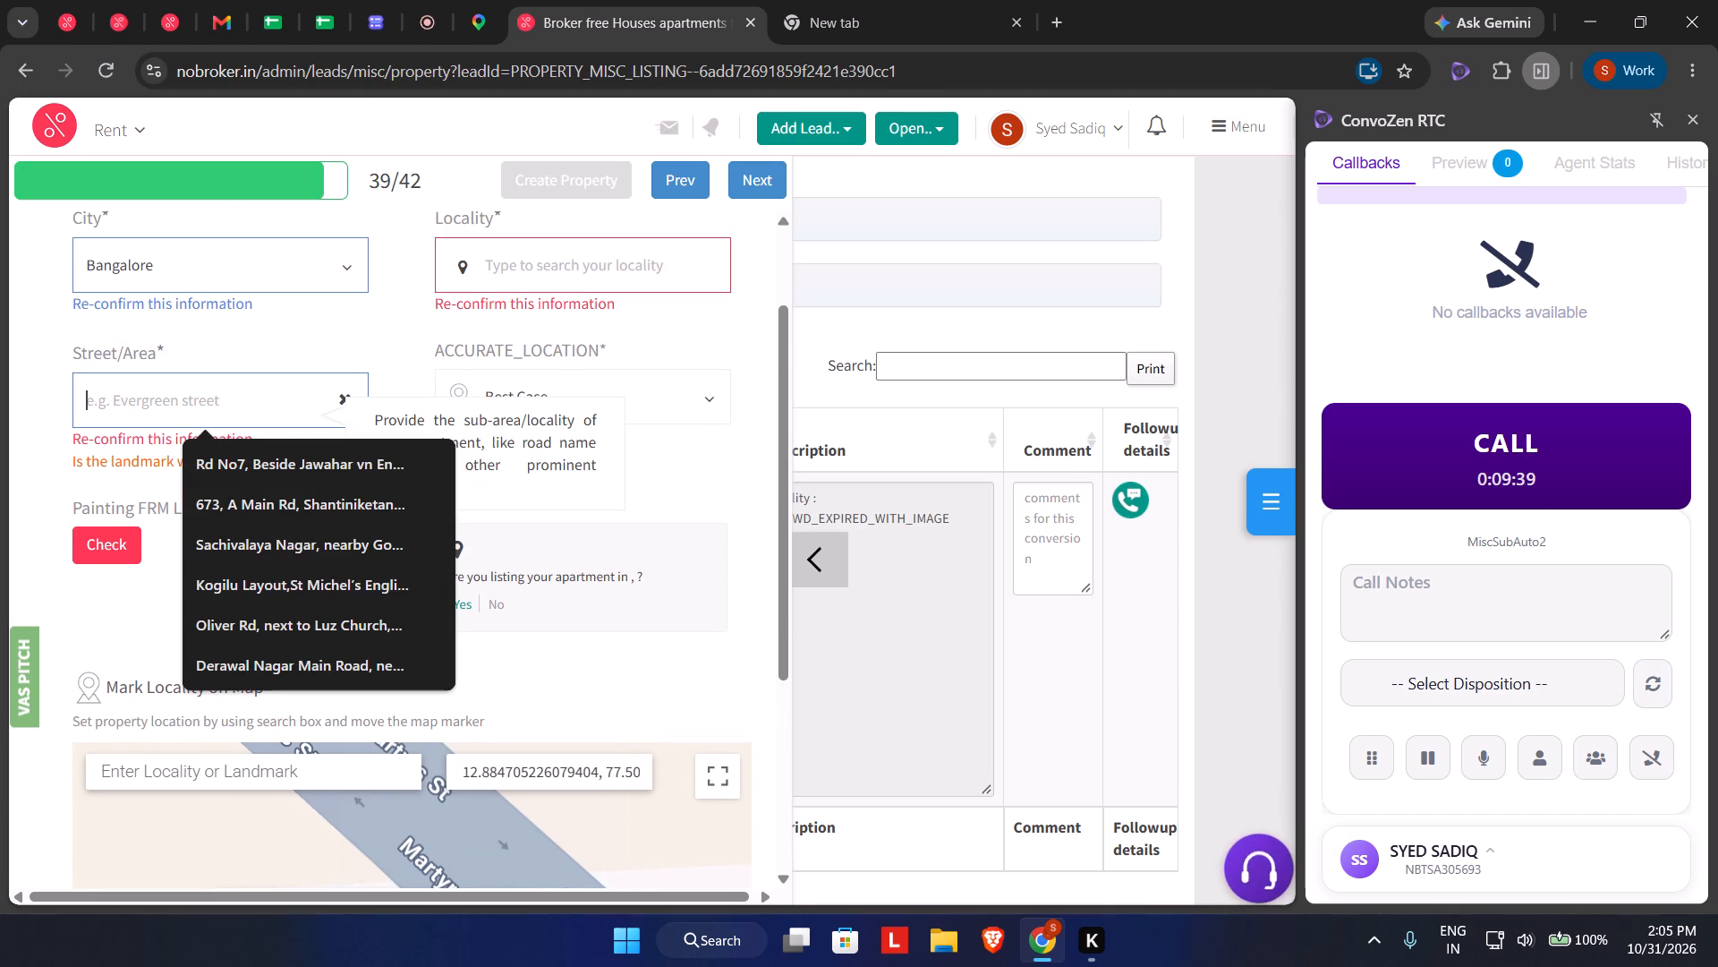
key("ctrl+v")
Set the listing's locality to Sompura, copied from Topic Craft Bar & Kitchen's address on the map.
scroll(552, 337, "down", 3)
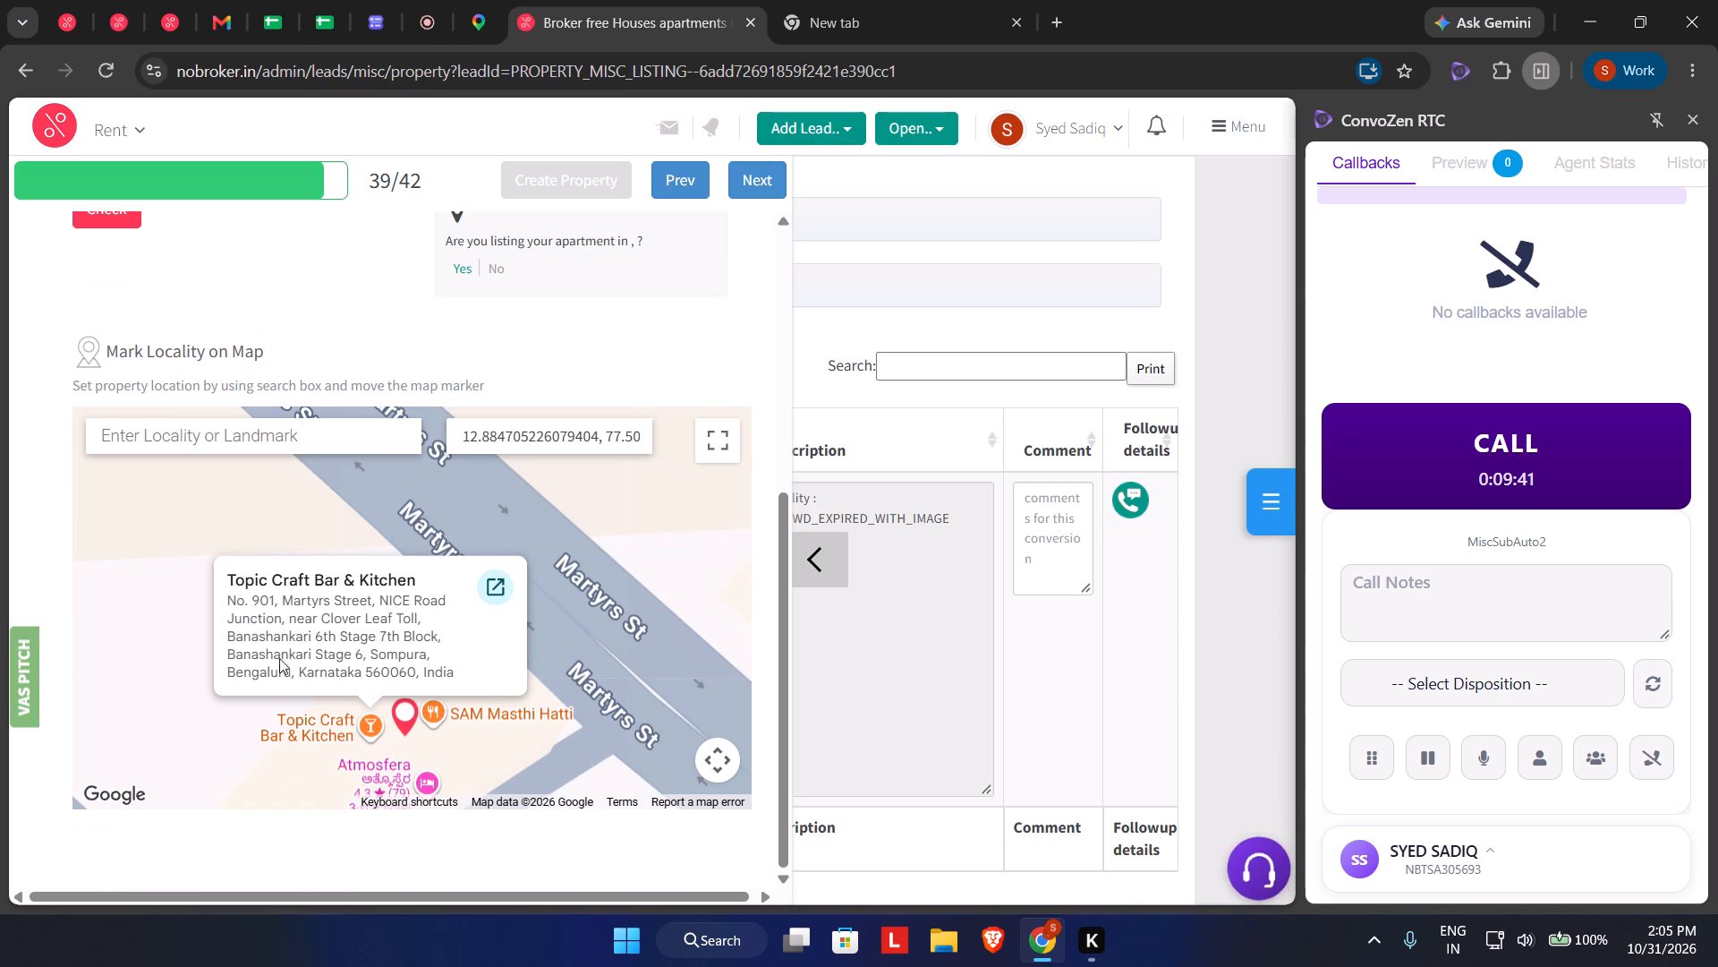
left_click_drag(225, 652, 360, 649)
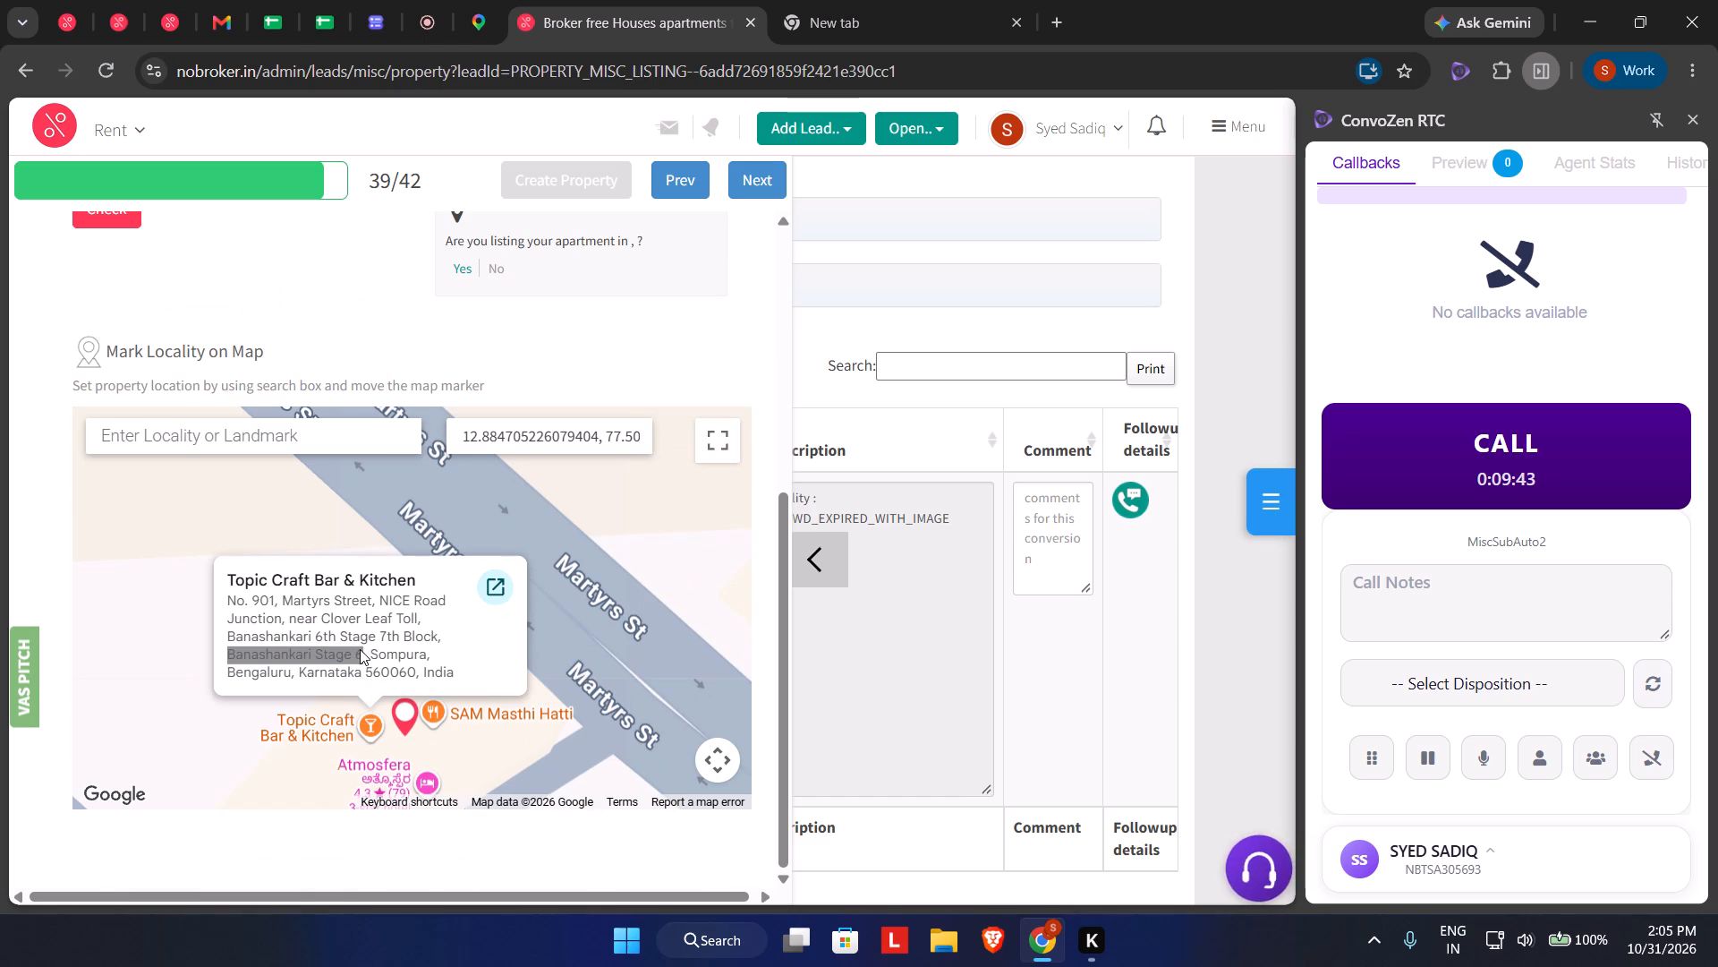
left_click_drag(360, 649, 360, 646)
left_click(470, 646)
left_click_drag(371, 655, 423, 660)
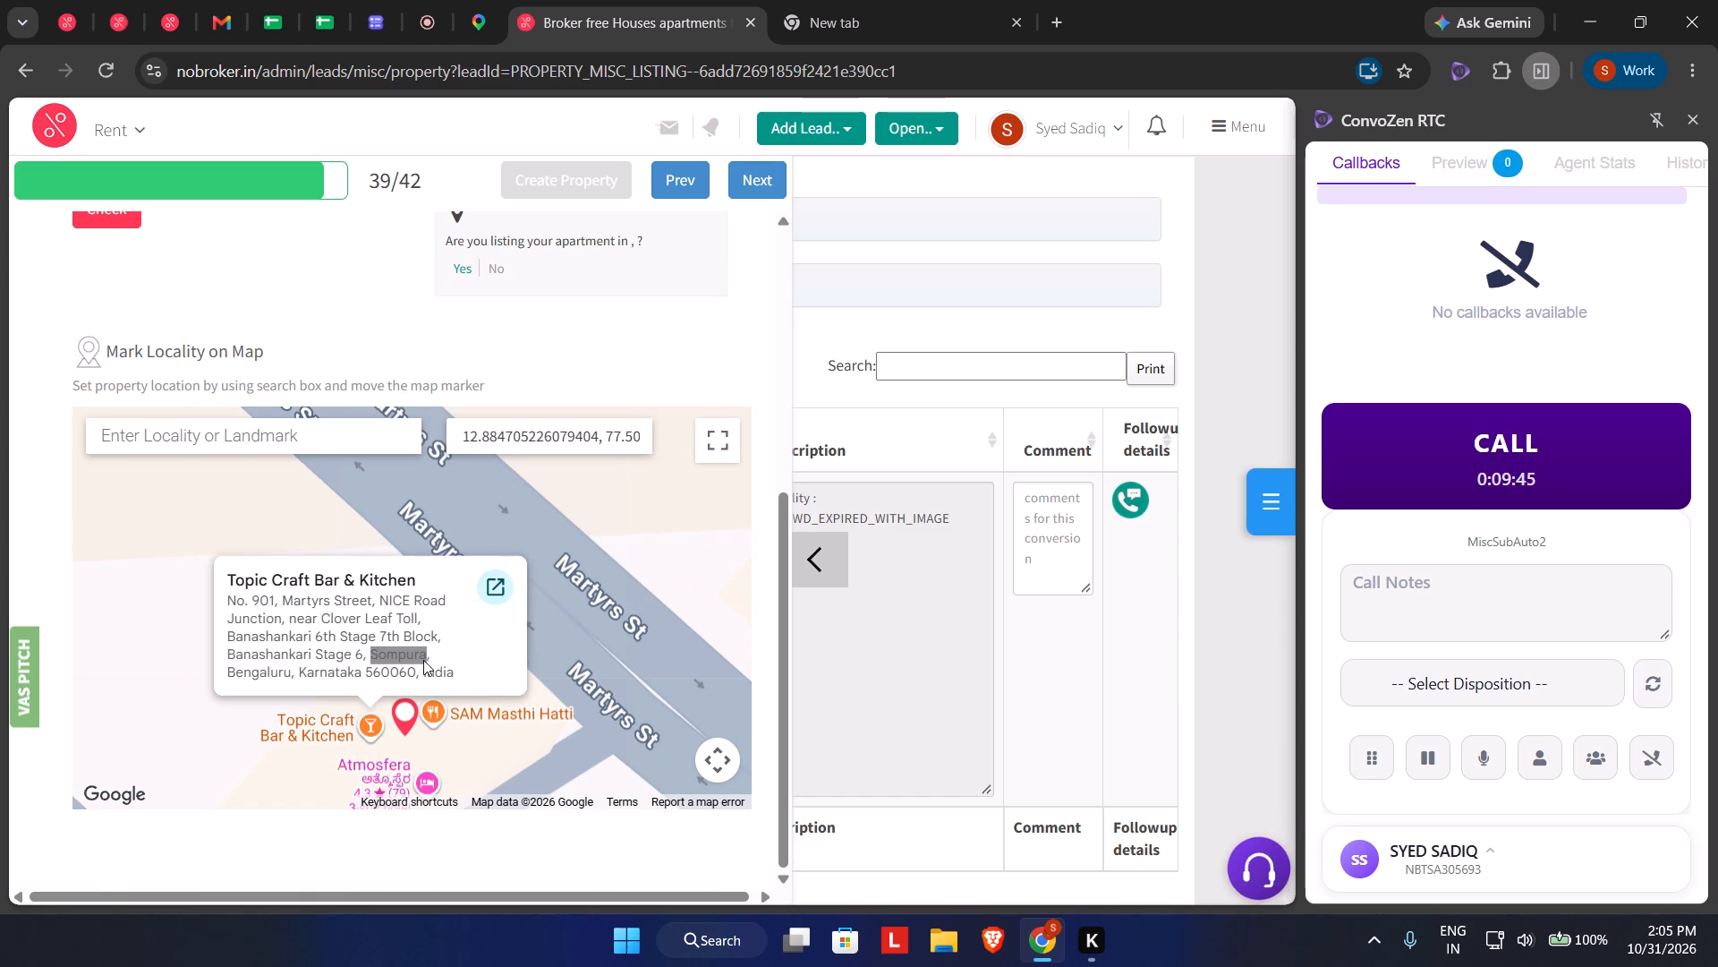
left_click_drag(423, 660, 425, 660)
key("ctrl+c")
scroll(619, 354, "up", 4)
left_click(546, 389)
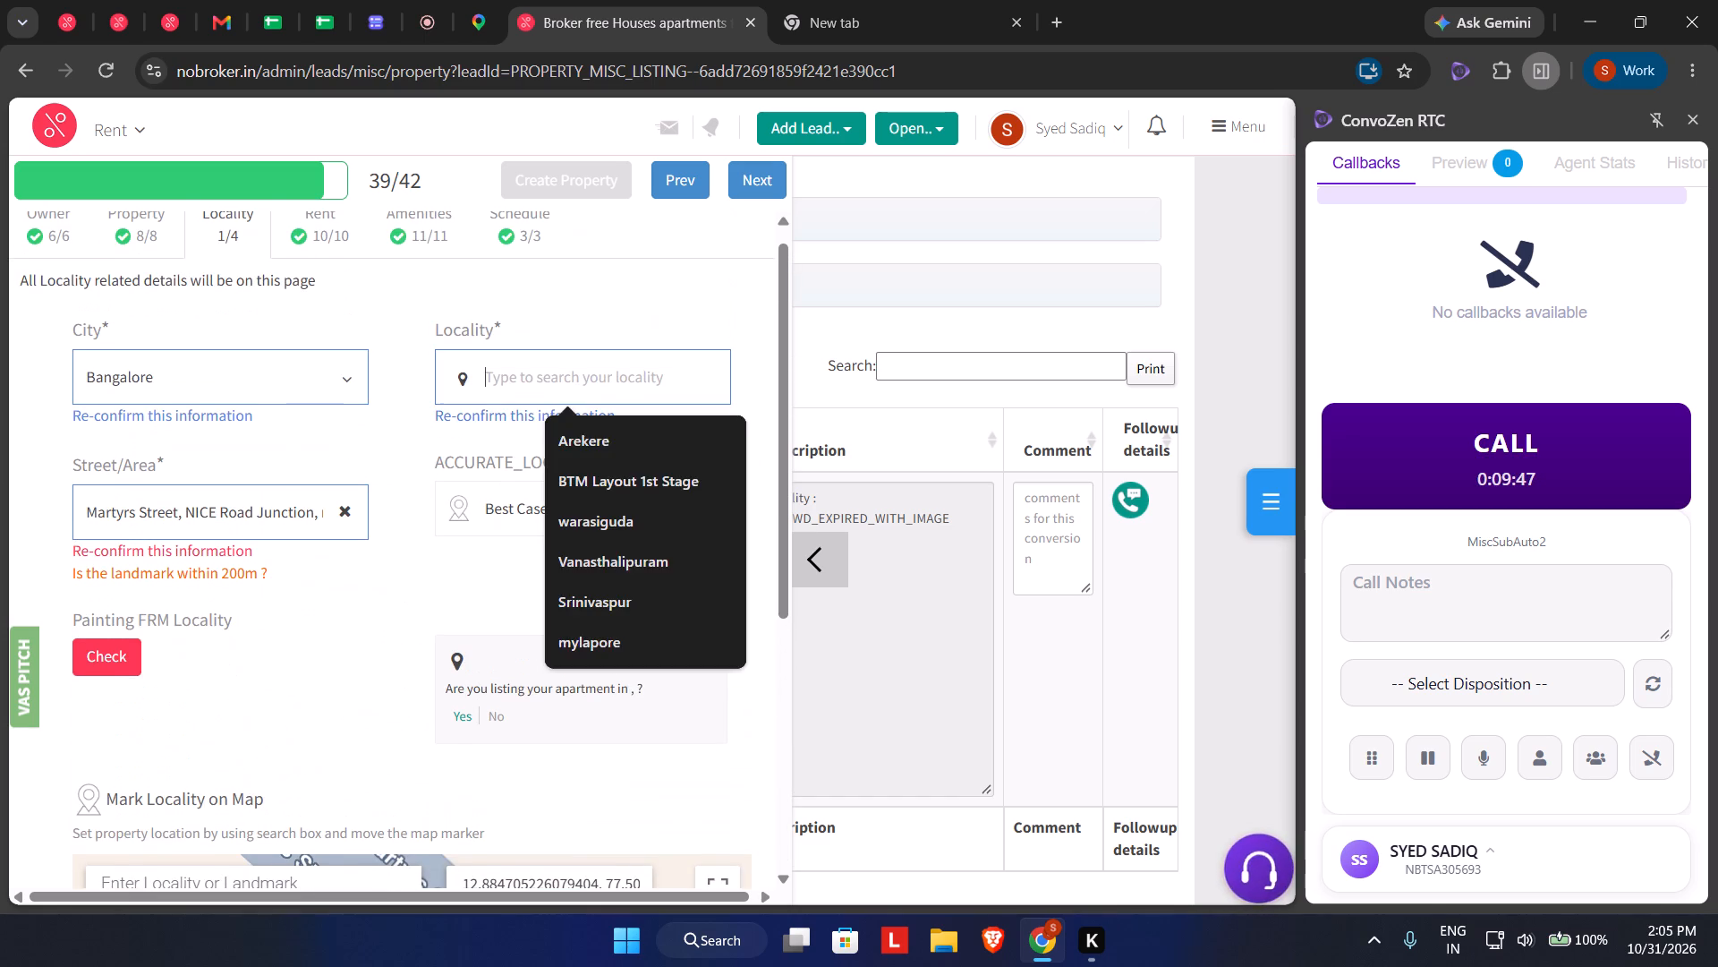
key("ctrl+v")
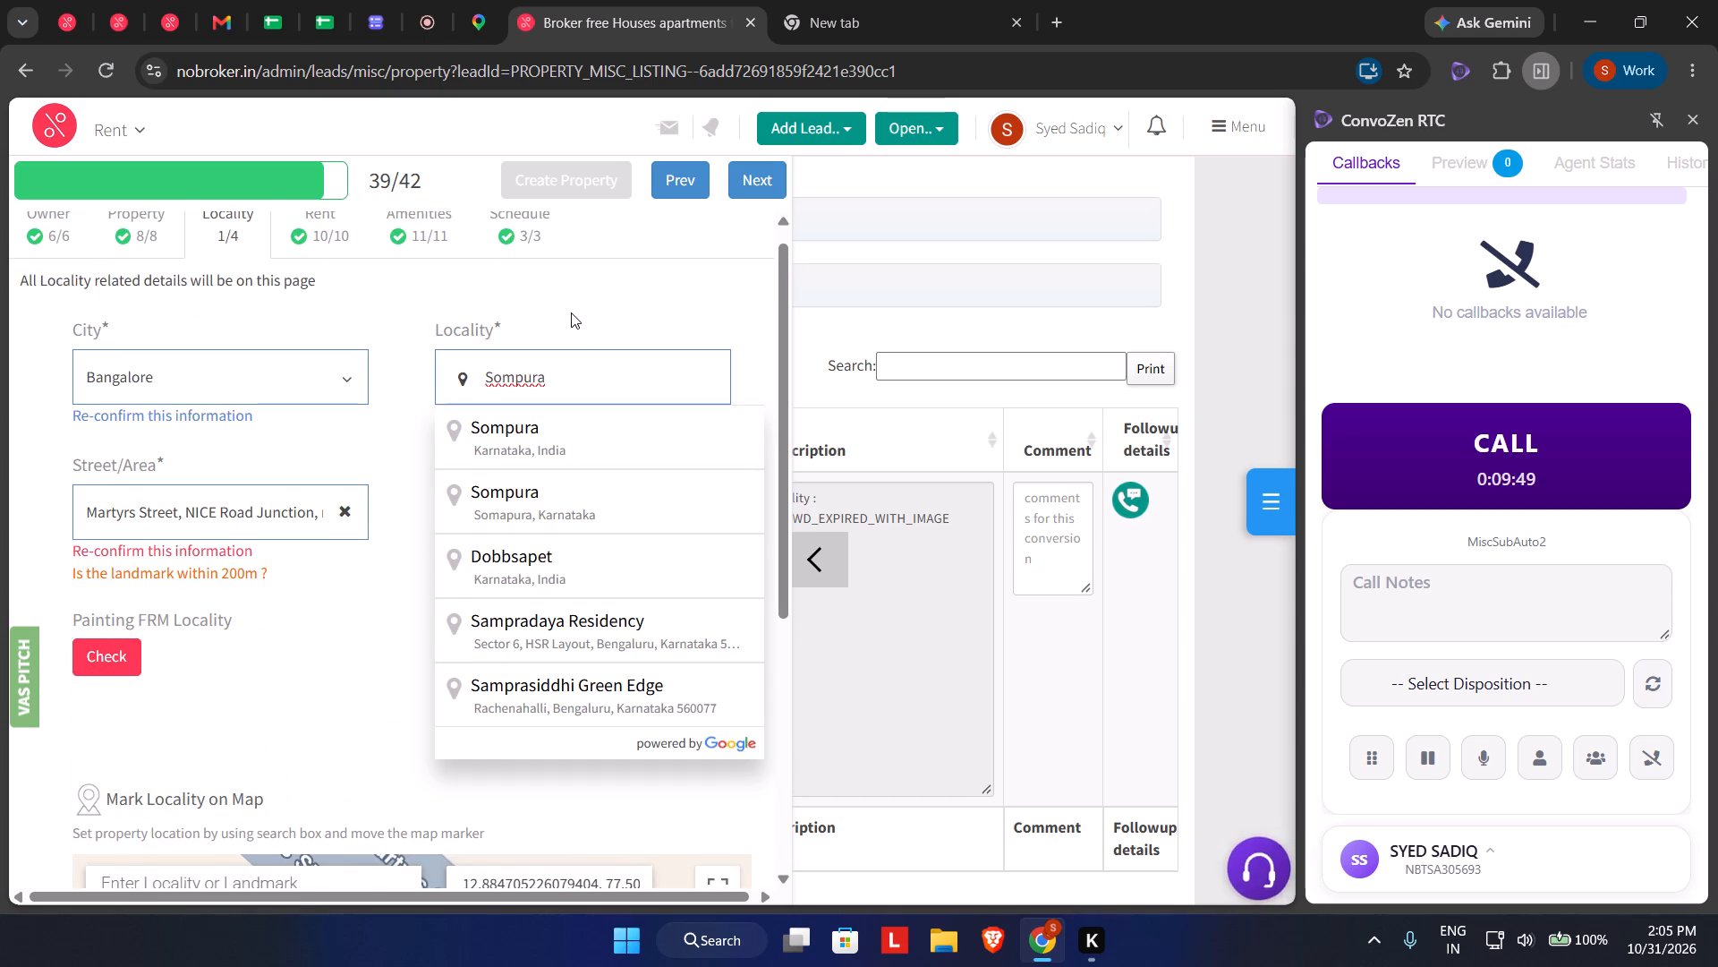
left_click(571, 312)
Append the word "nearby" to the end of the Street/Area text, after "7th Block,".
scroll(294, 608, "down", 1)
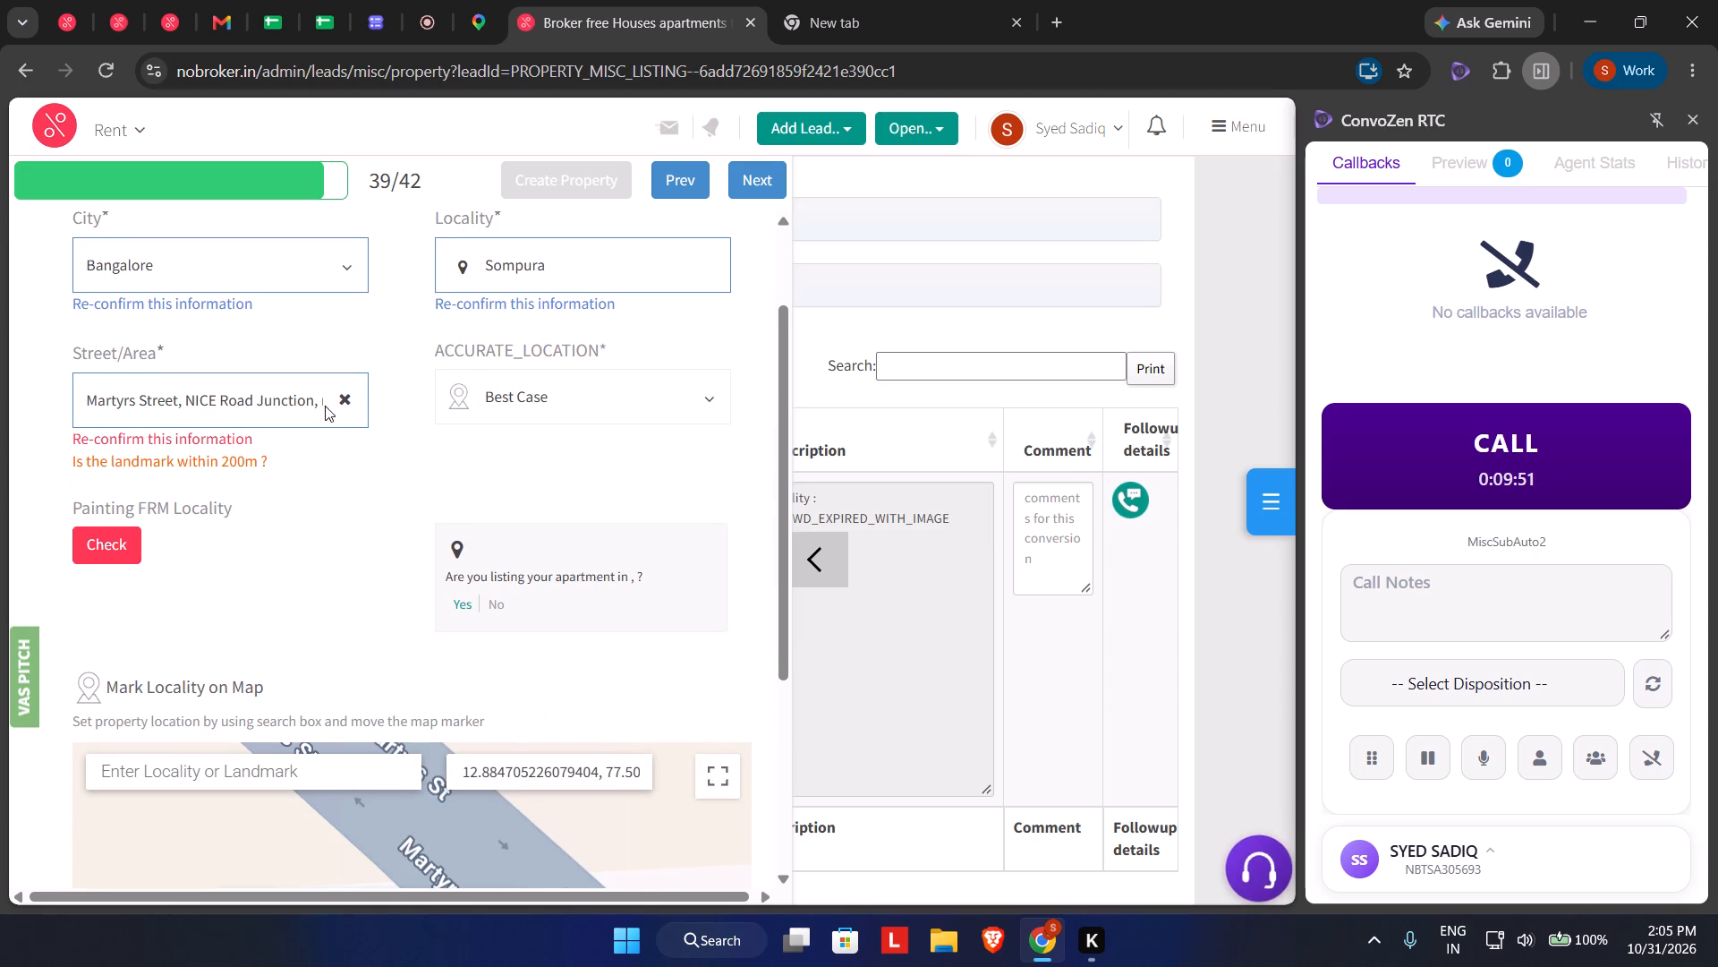
left_click(309, 403)
key("Right")
key("Right")
key("Right")
key("Right")
key("Right")
key("Right")
key("Right")
key("Right")
key("Right")
key("Right")
key("Right")
key("Right")
key("Right")
key("Right")
key("Right")
key("Right")
key("Right")
key("Right")
key("Right")
key("Right")
key("Right")
key("Right")
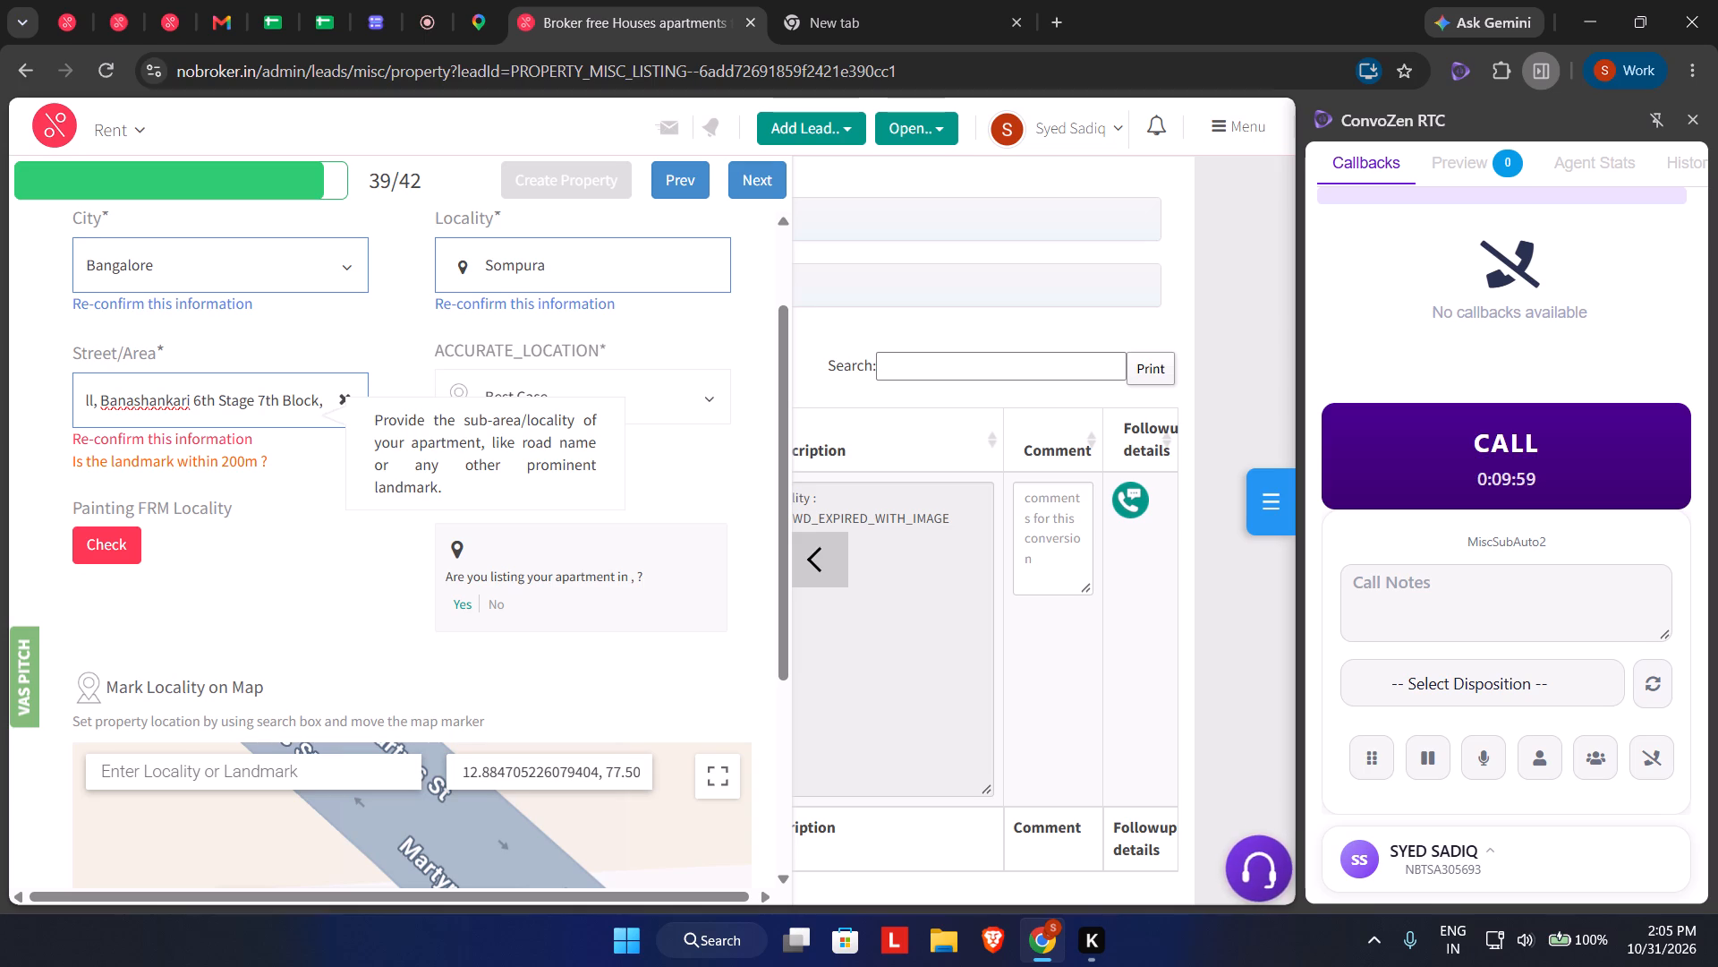
scroll(273, 518, "down", 4)
scroll(200, 593, "up", 3)
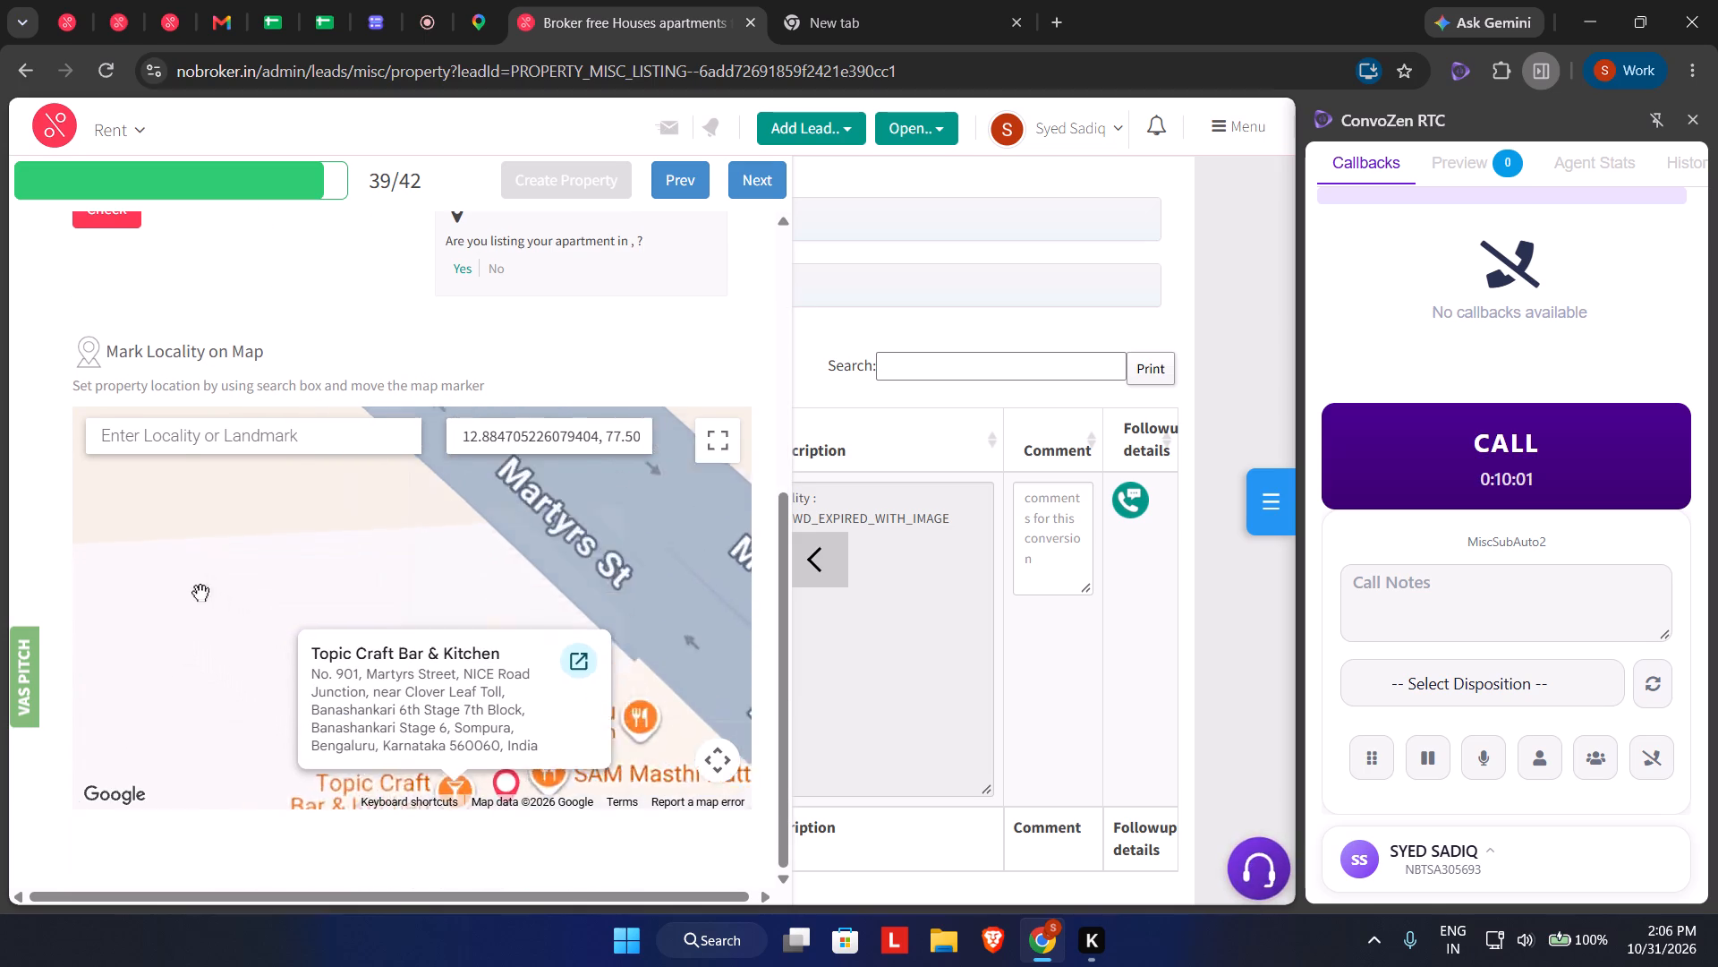
scroll(318, 403, "up", 3)
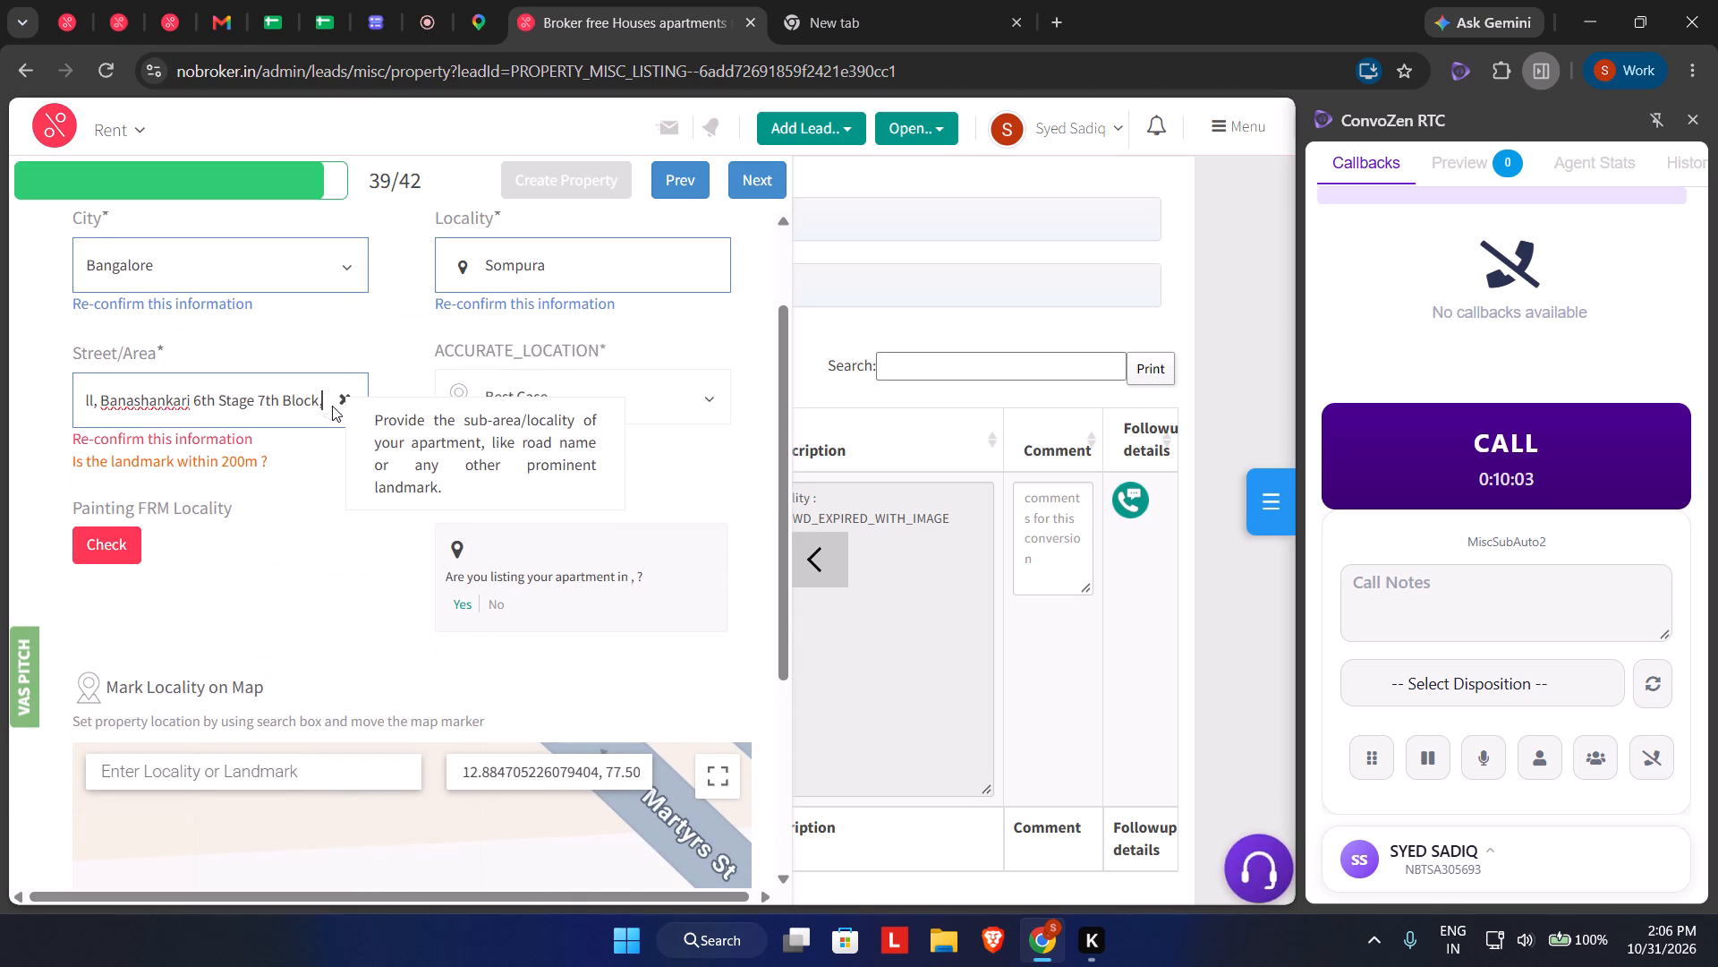
key("space")
type("nearby")
key("space")
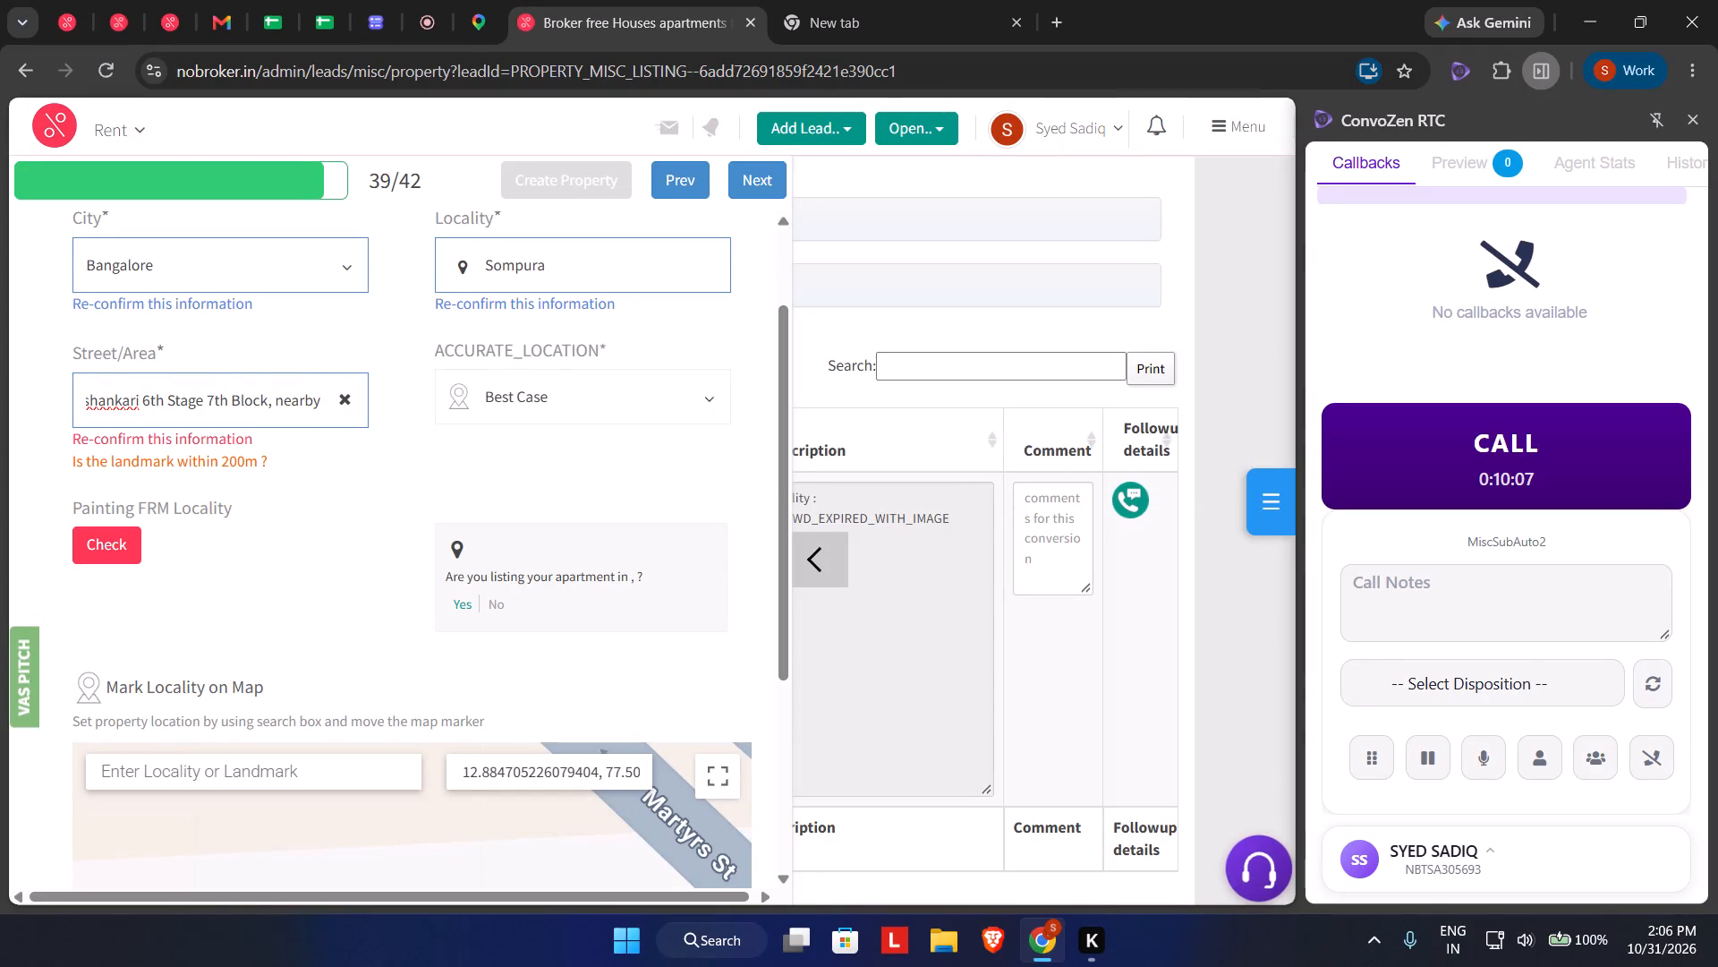
Copy the name Topic Craft Bar & Kitchen from its map card and add it at the end of the Street/Area text.
scroll(229, 575, "down", 3)
scroll(280, 752, "down", 3)
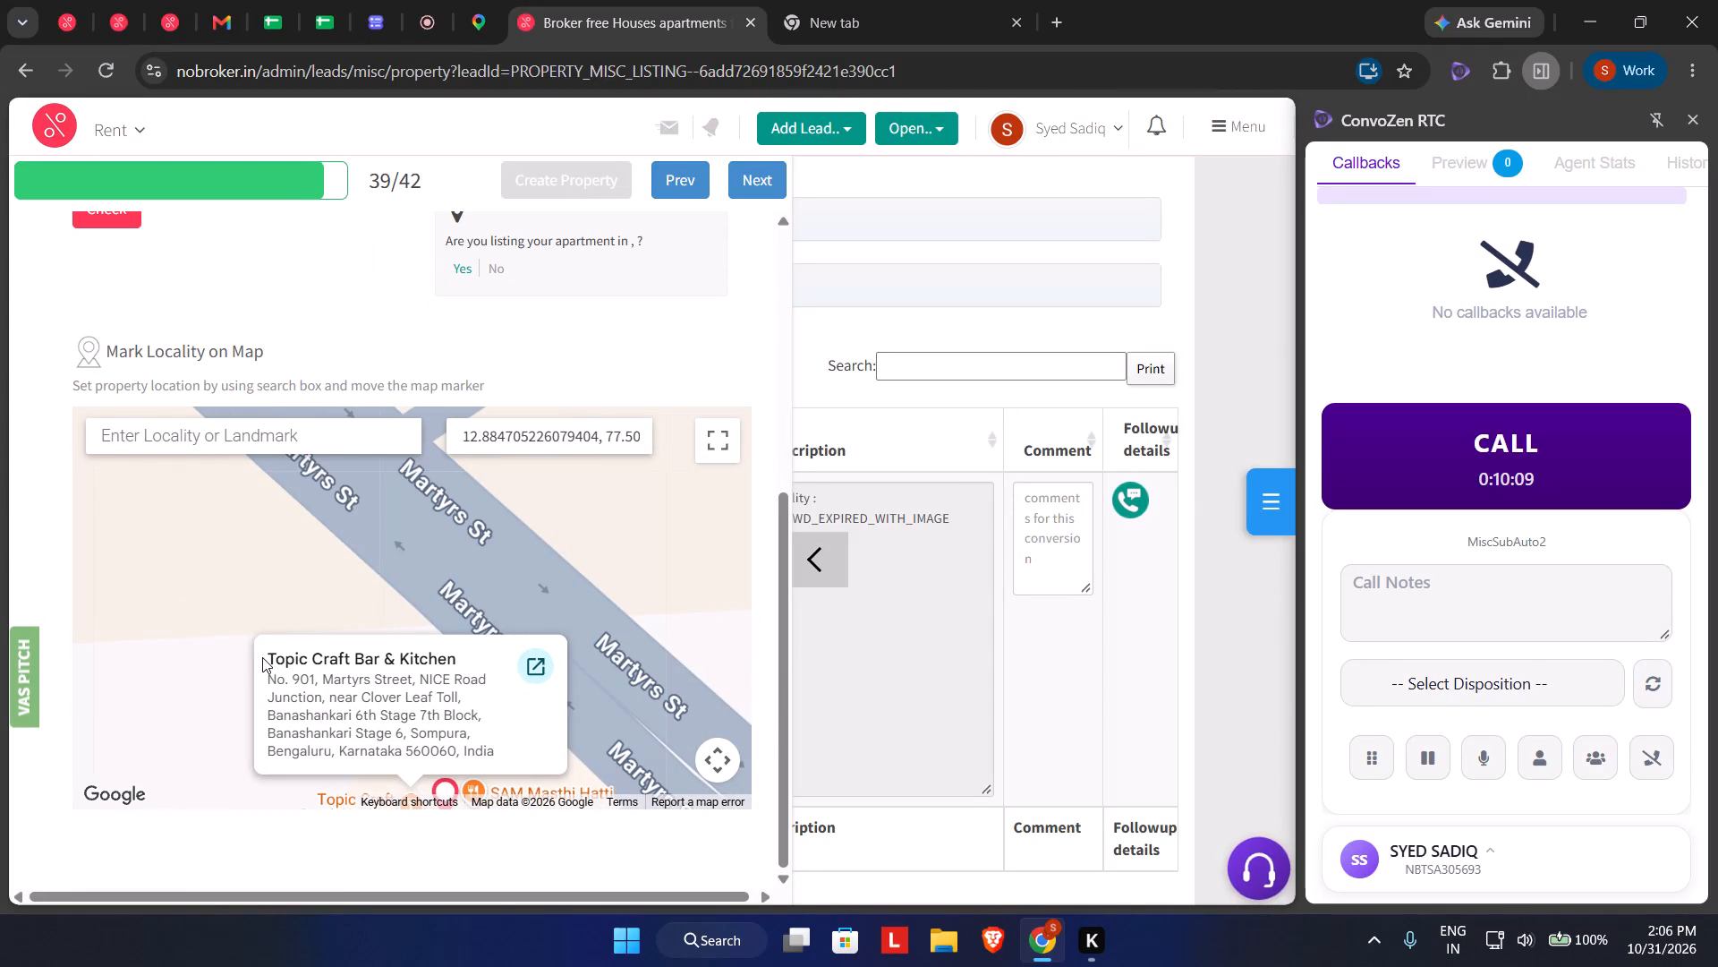
left_click_drag(262, 657, 474, 658)
key("ctrl+c")
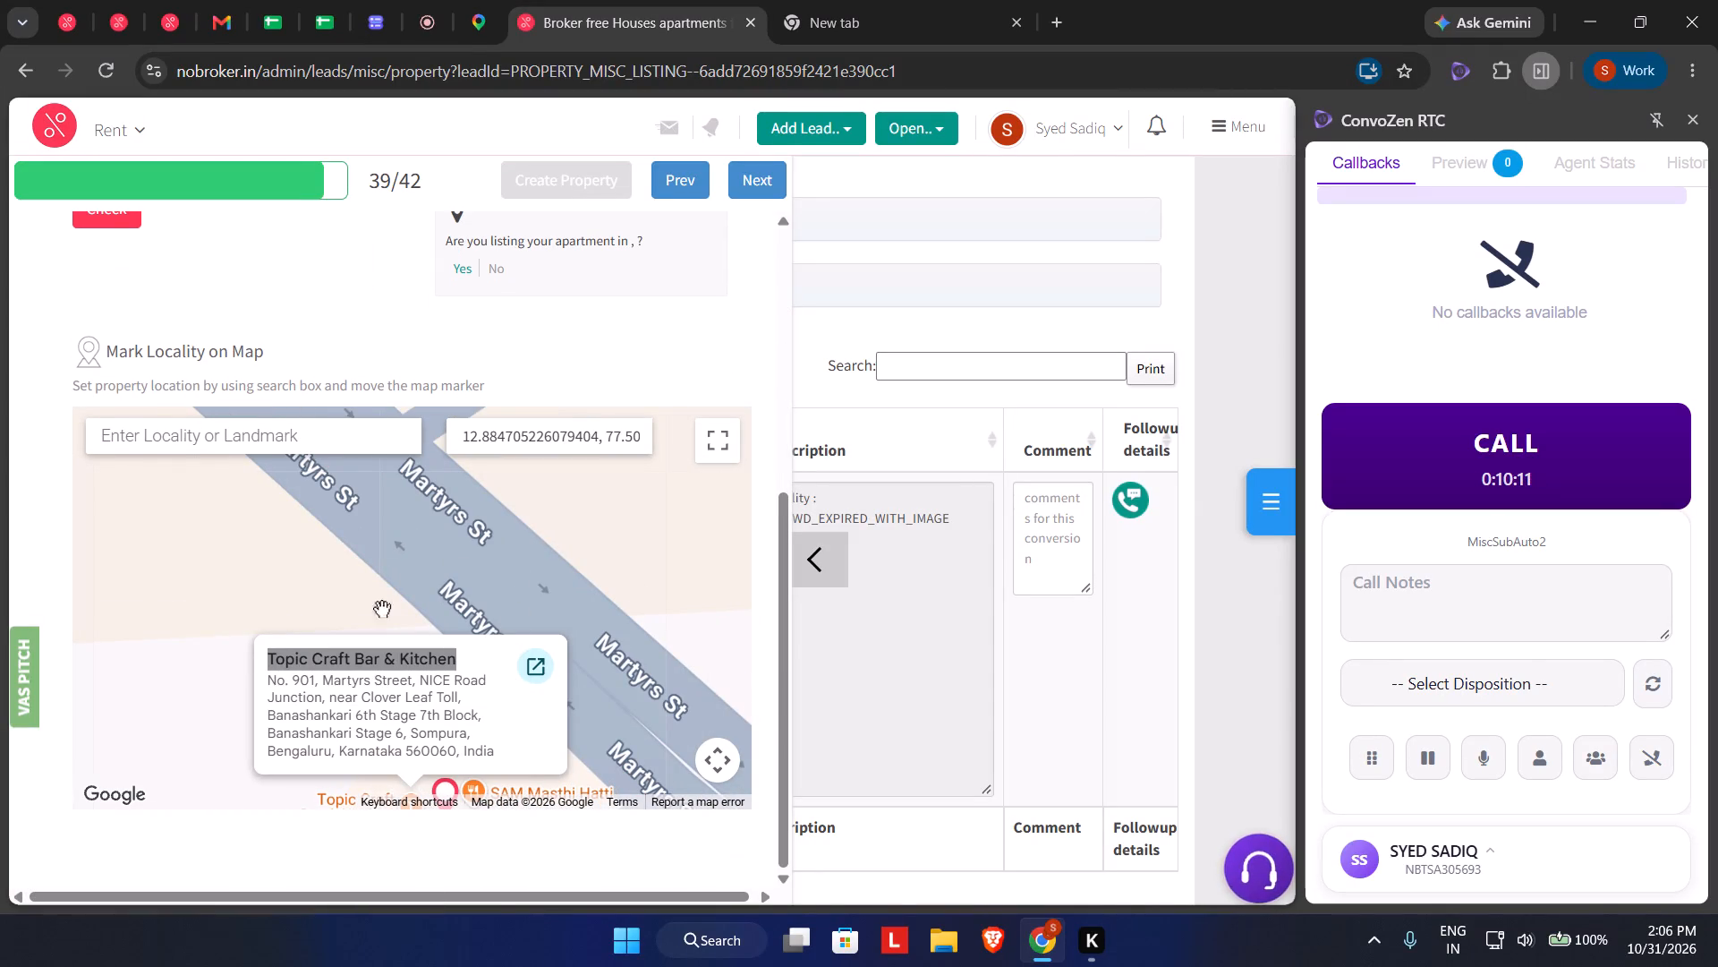
scroll(353, 486, "up", 2)
scroll(323, 298, "up", 3)
left_click(301, 414)
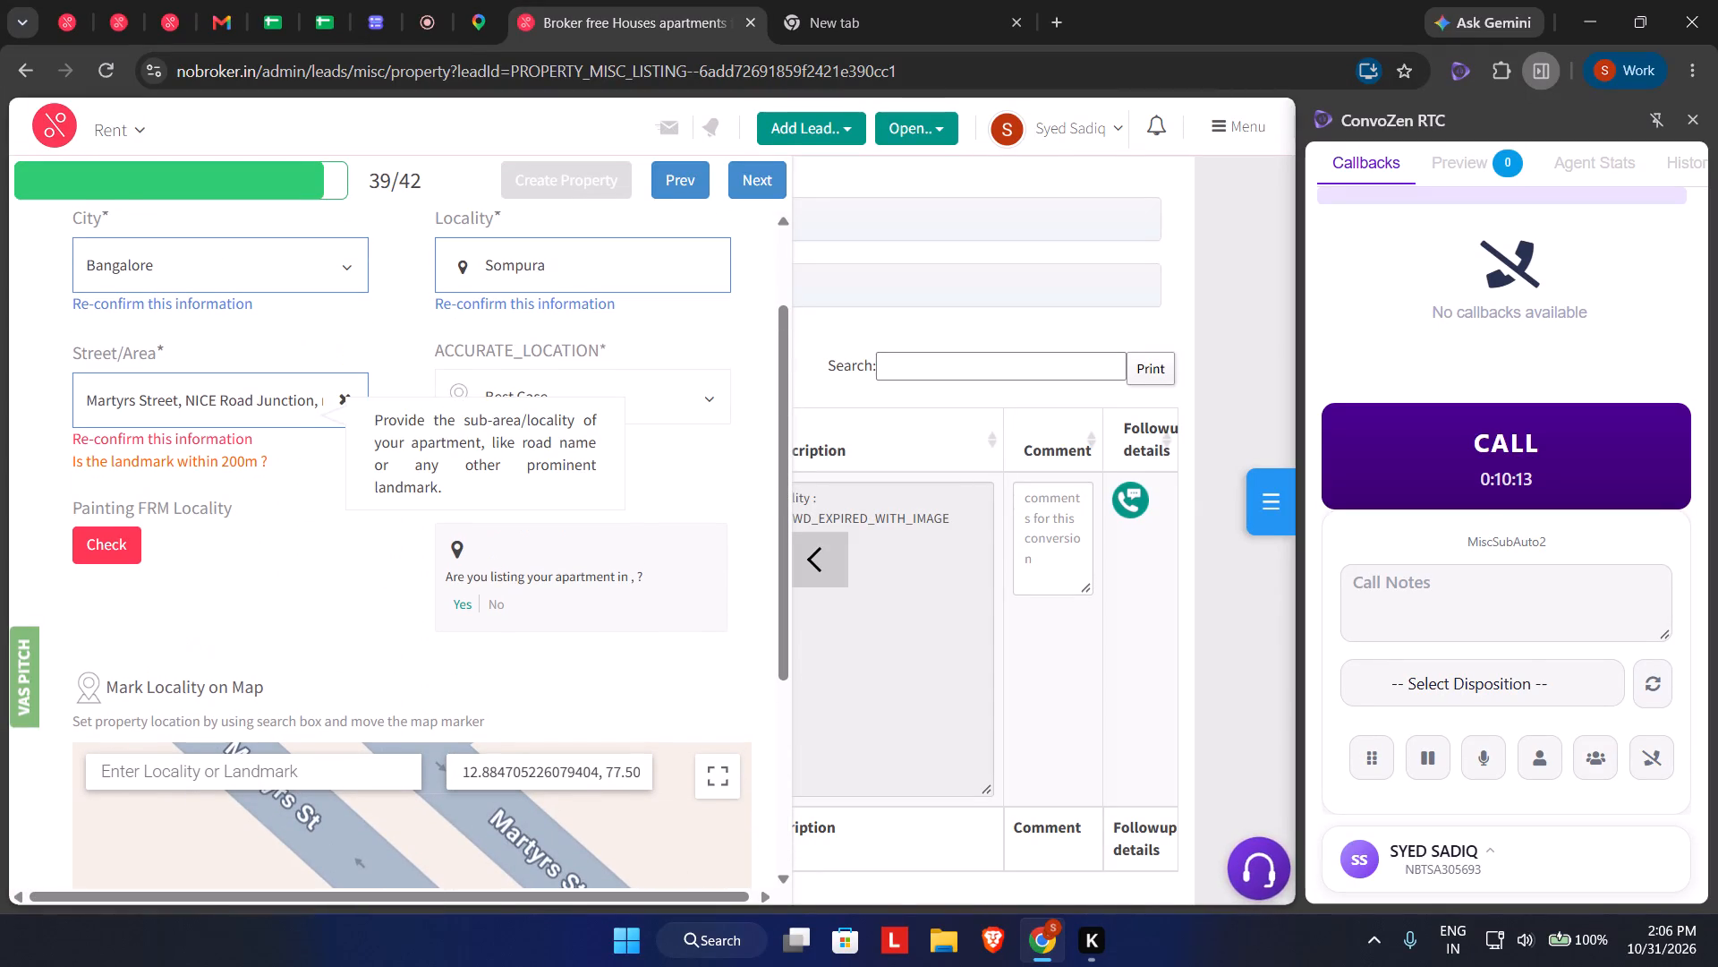
key("Right")
key("Right")
key("Right")
key("Right")
key("Right")
key("Right")
key("Right")
key("Right")
key("Right")
key("Right")
key("Right")
key("Right")
key("Right")
key("Right")
key("Right")
key("Right")
key("Right")
key("Right")
key("Right")
key("Right")
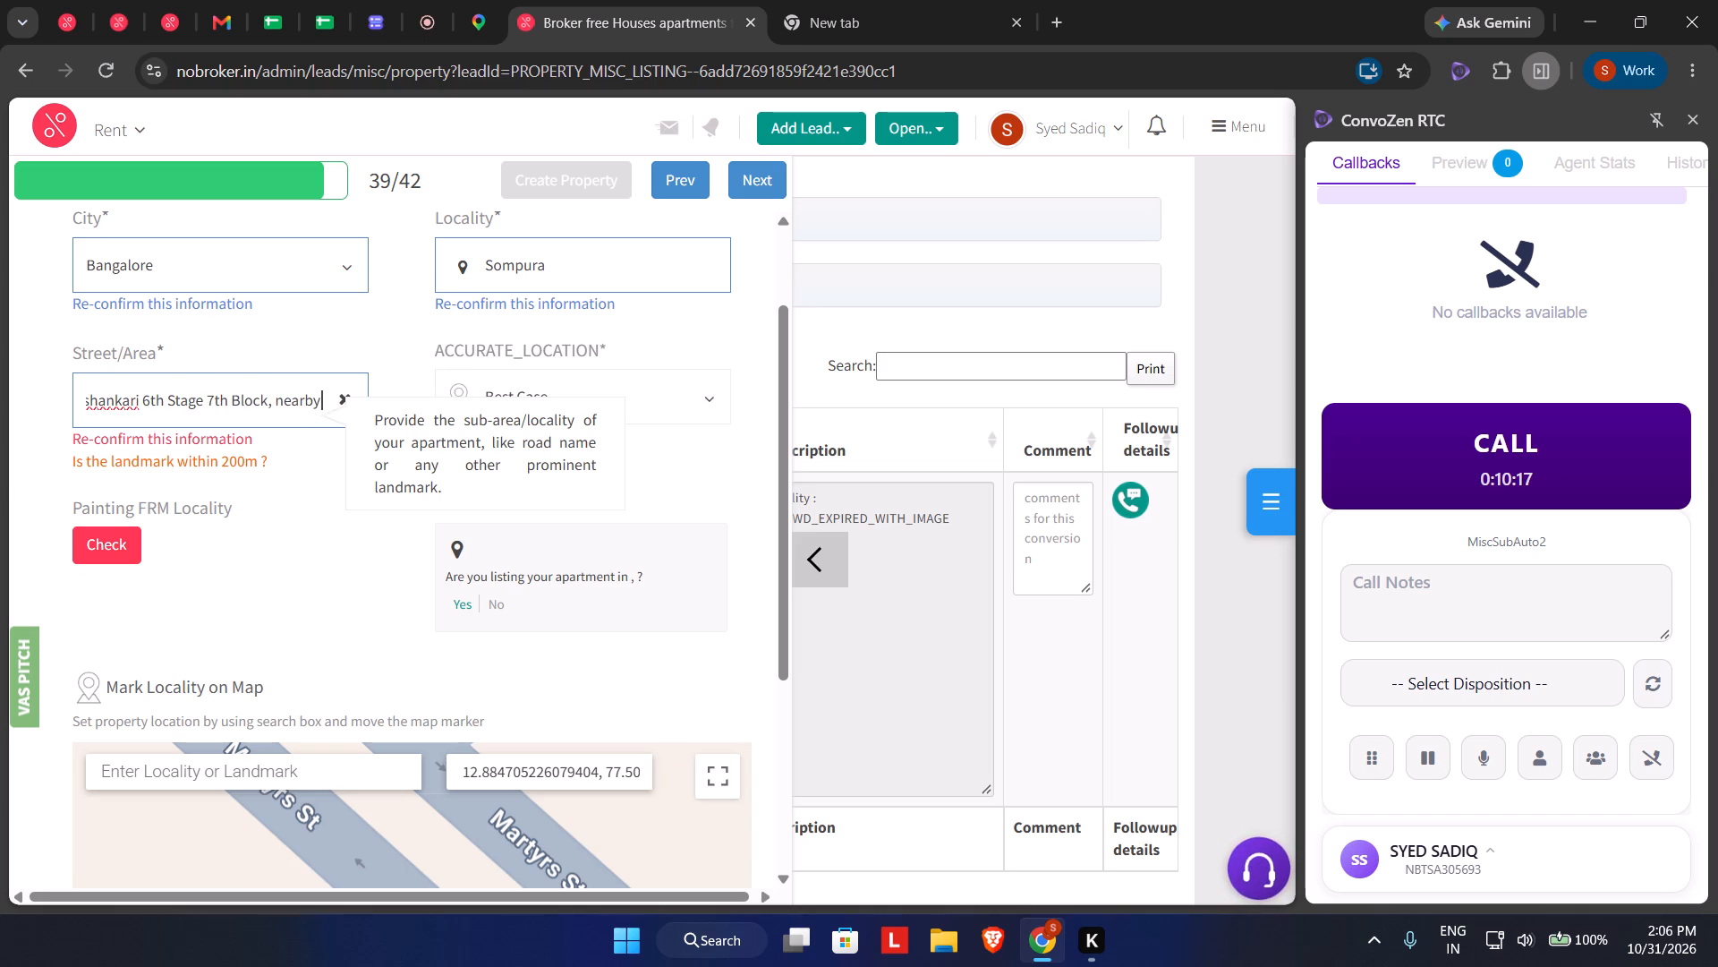
key("ctrl+v")
left_click(329, 569)
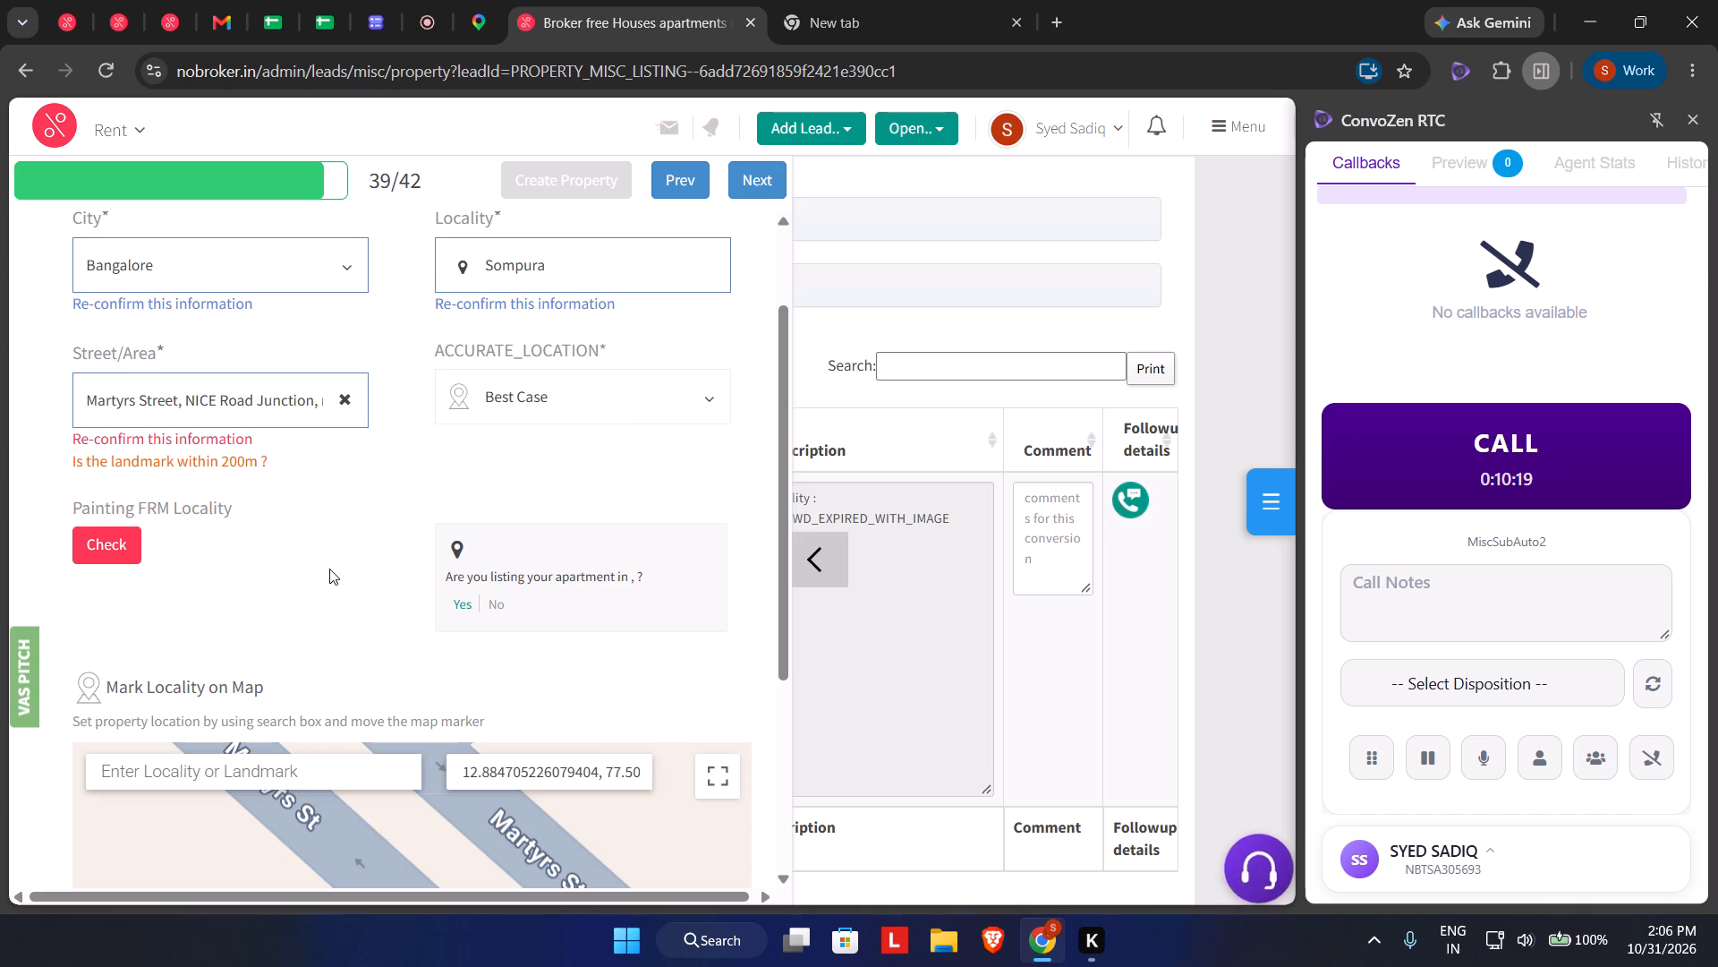
Open the listing's amenities section and create the property.
scroll(295, 580, "up", 2)
left_click(421, 242)
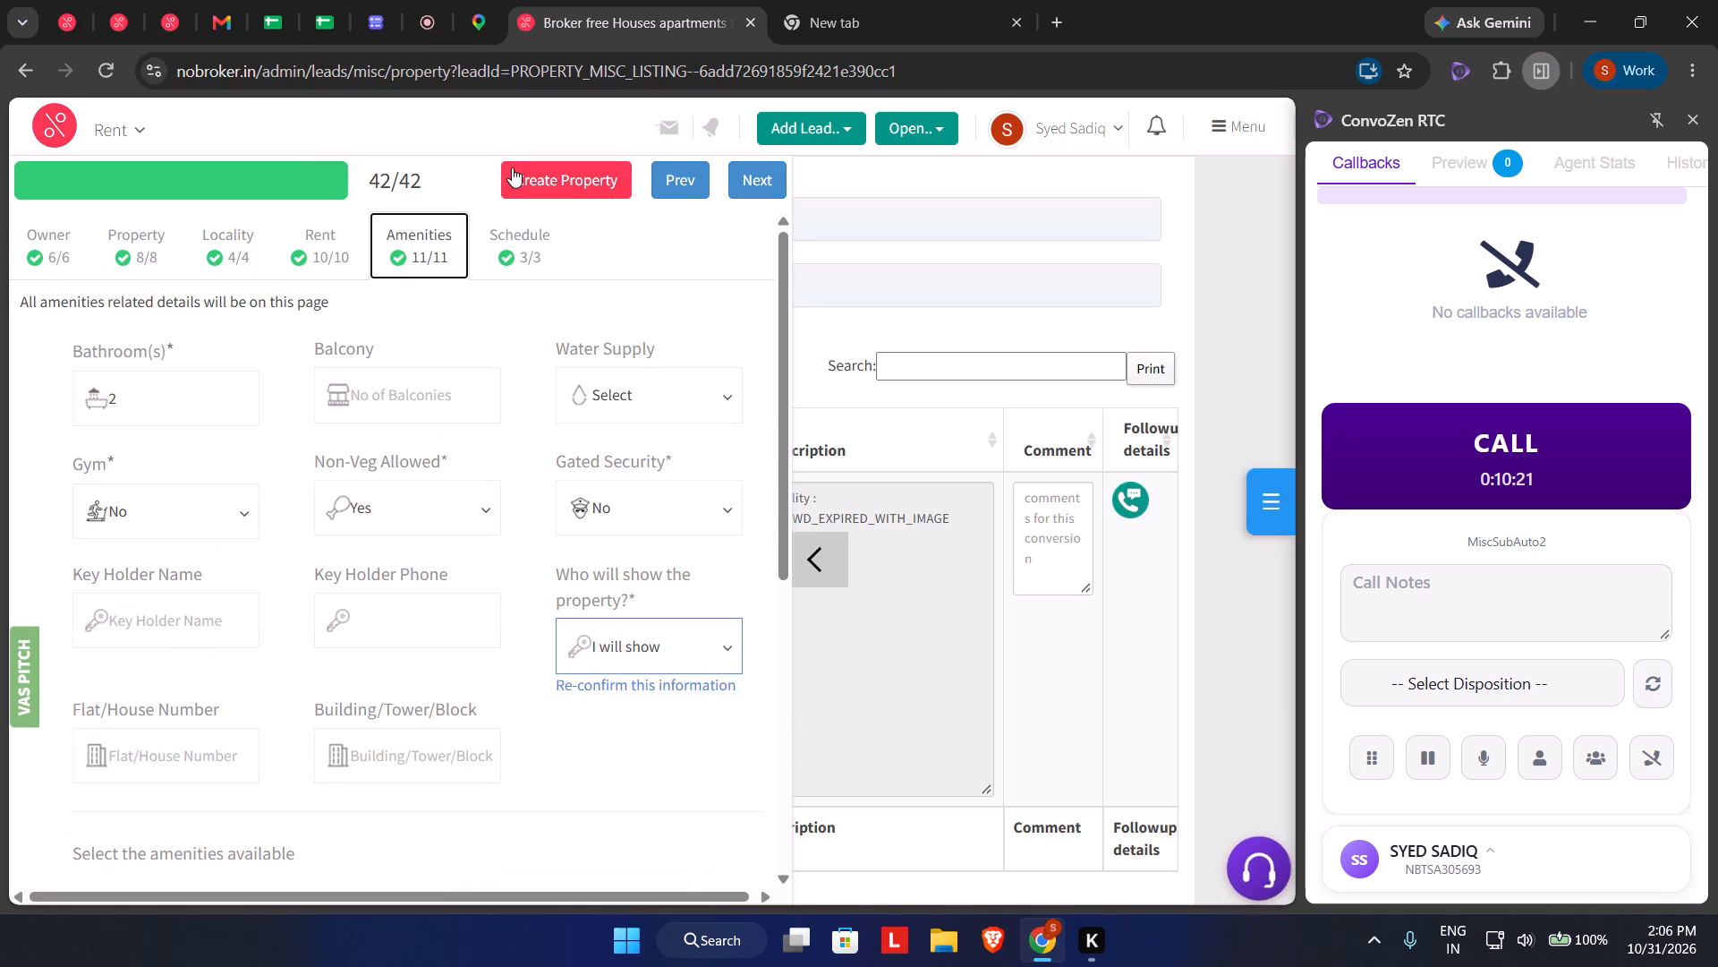
left_click(511, 170)
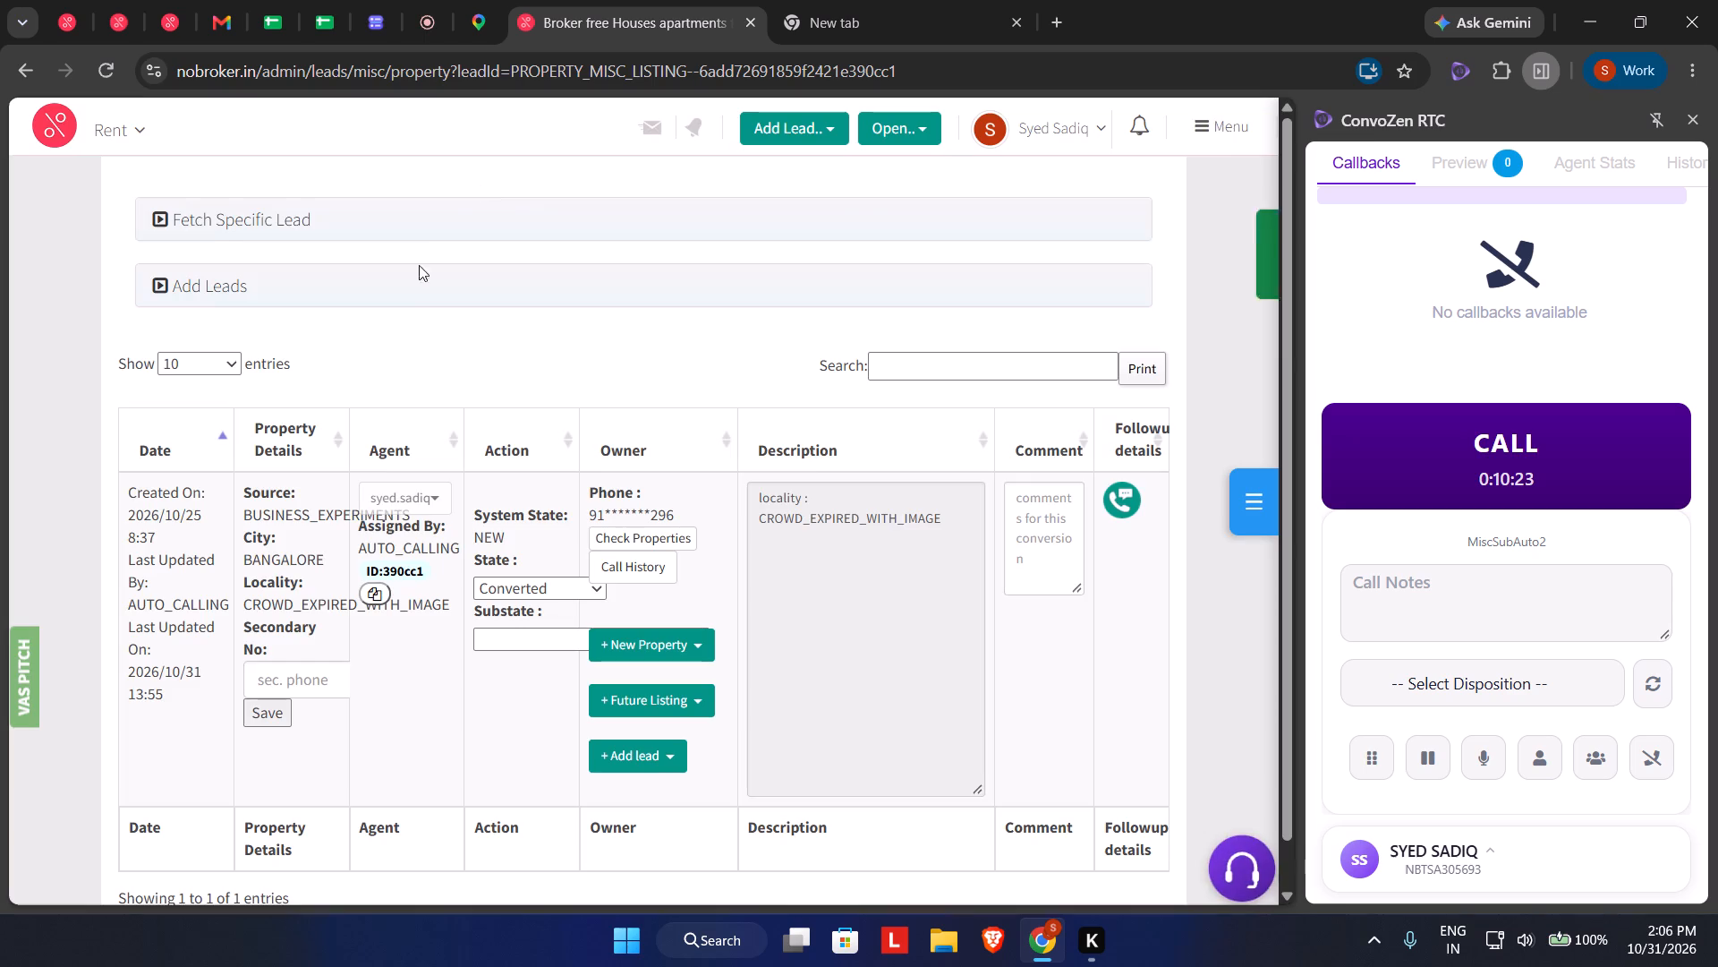
Open the Listing Dashboard for the lead's owner to check their properties.
scroll(551, 602, "down", 2)
scroll(659, 309, "up", 1)
left_click(623, 539)
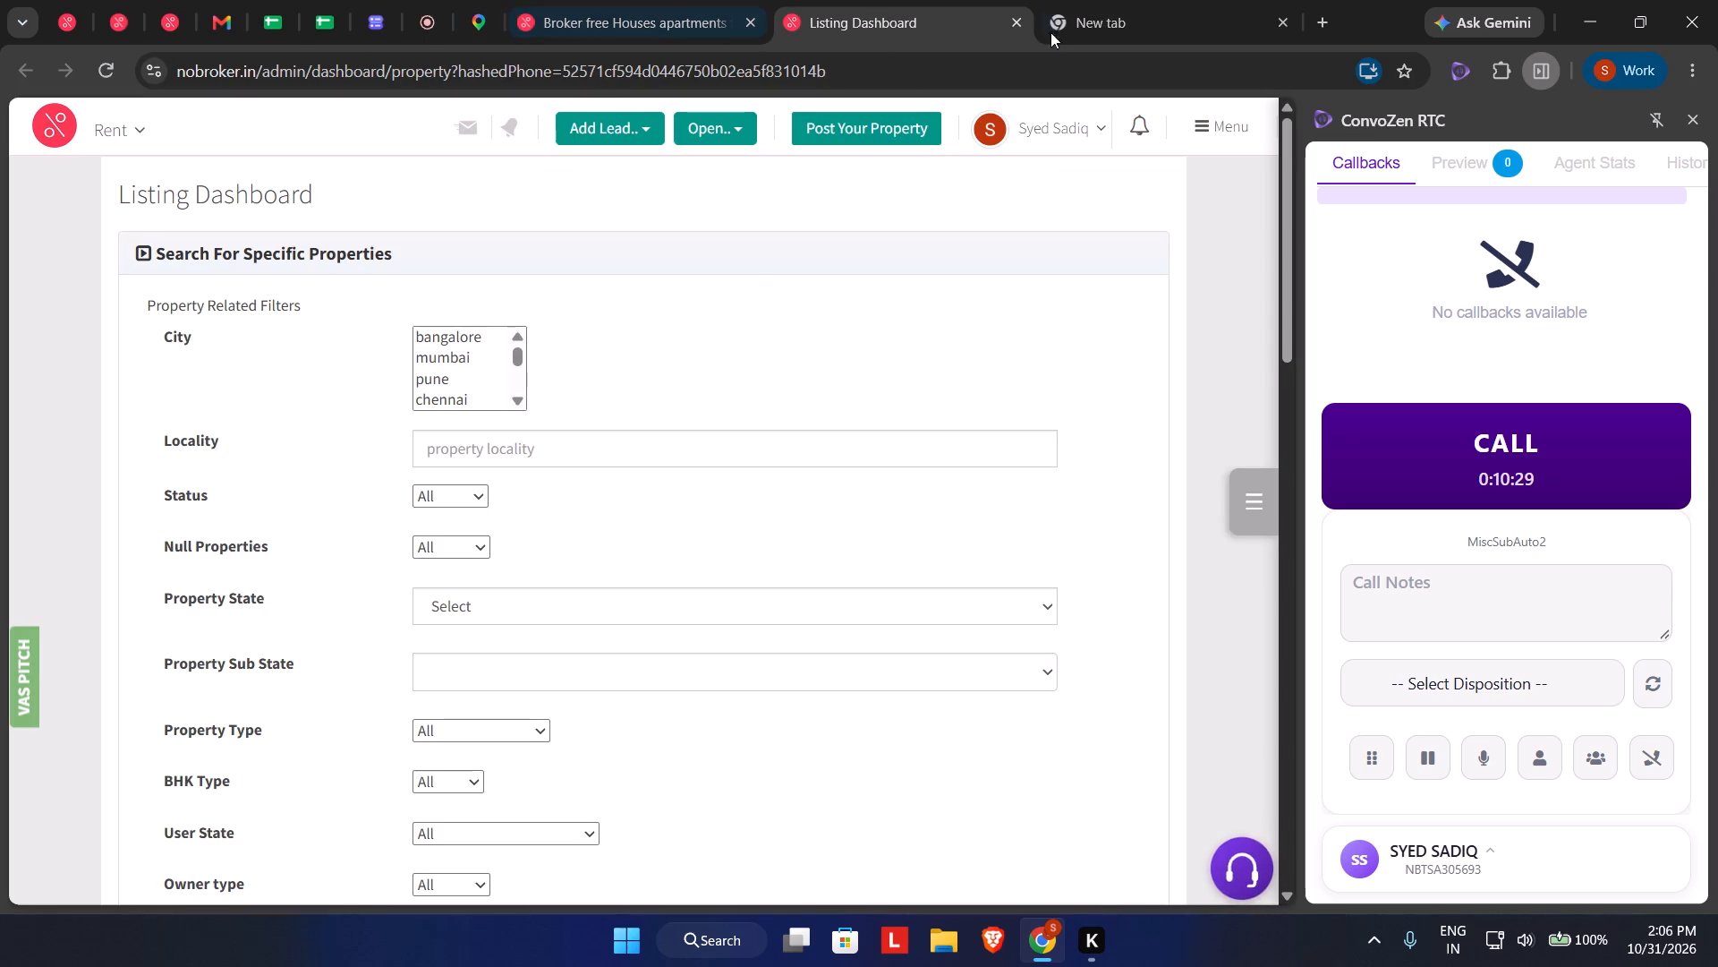
Enter "mvj pura" as a web search query in the empty browser tab.
left_click(1126, 4)
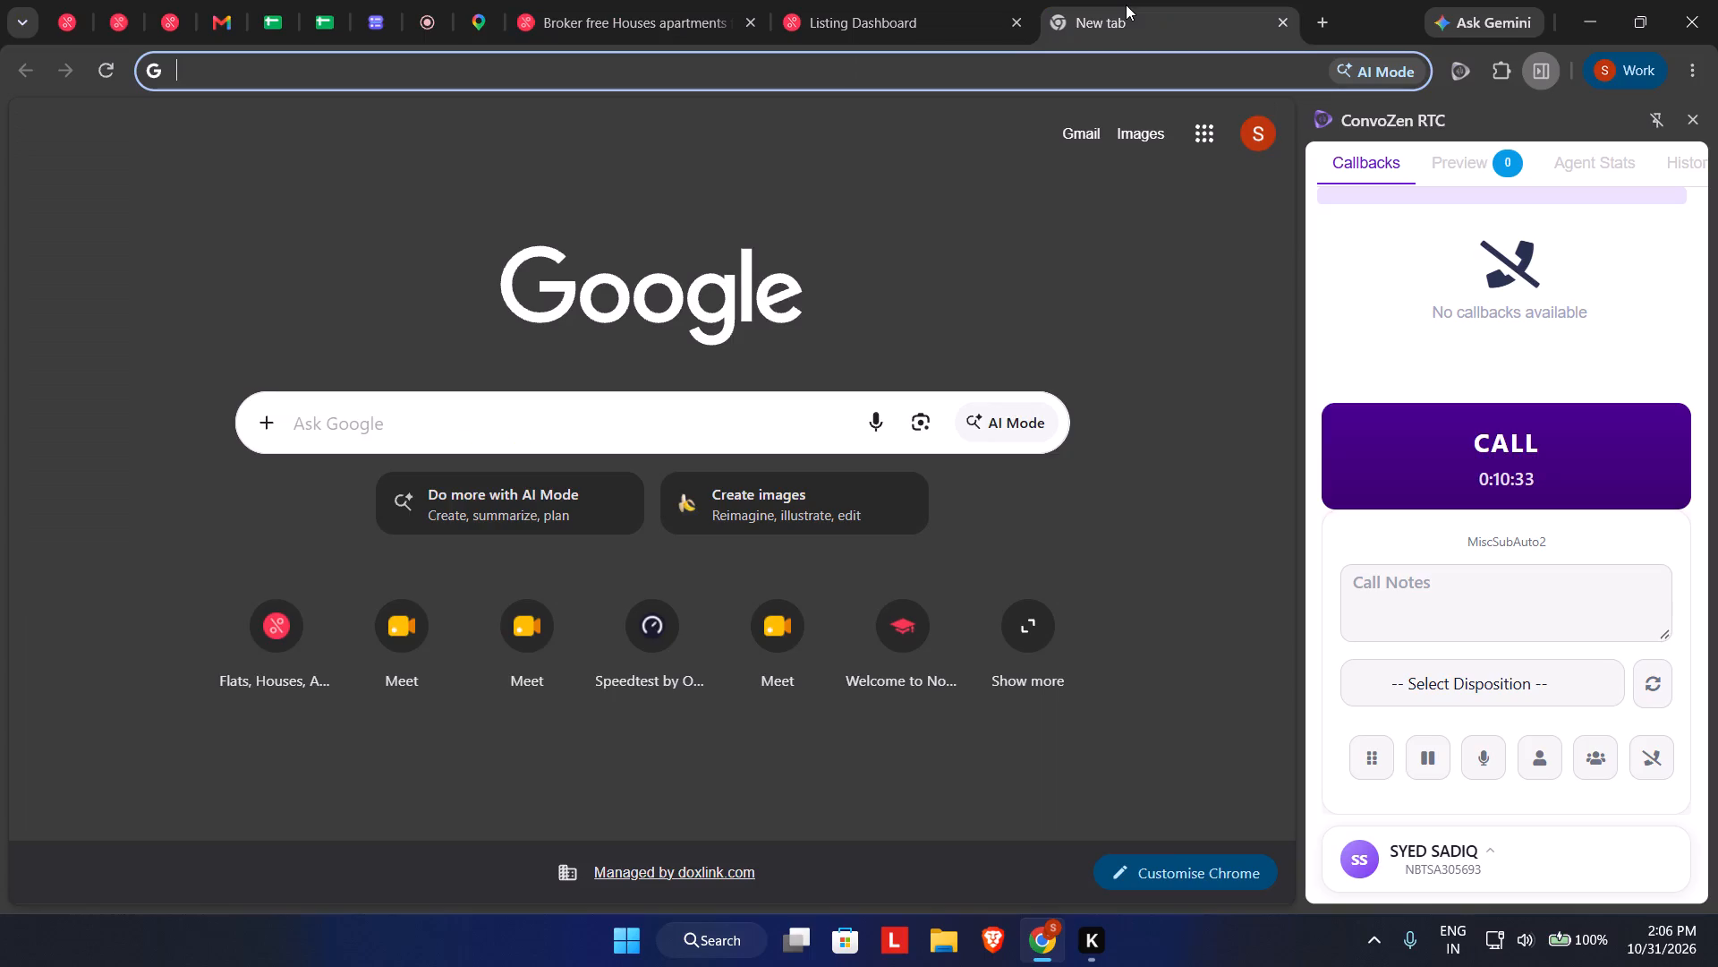
type("mvj")
key("space")
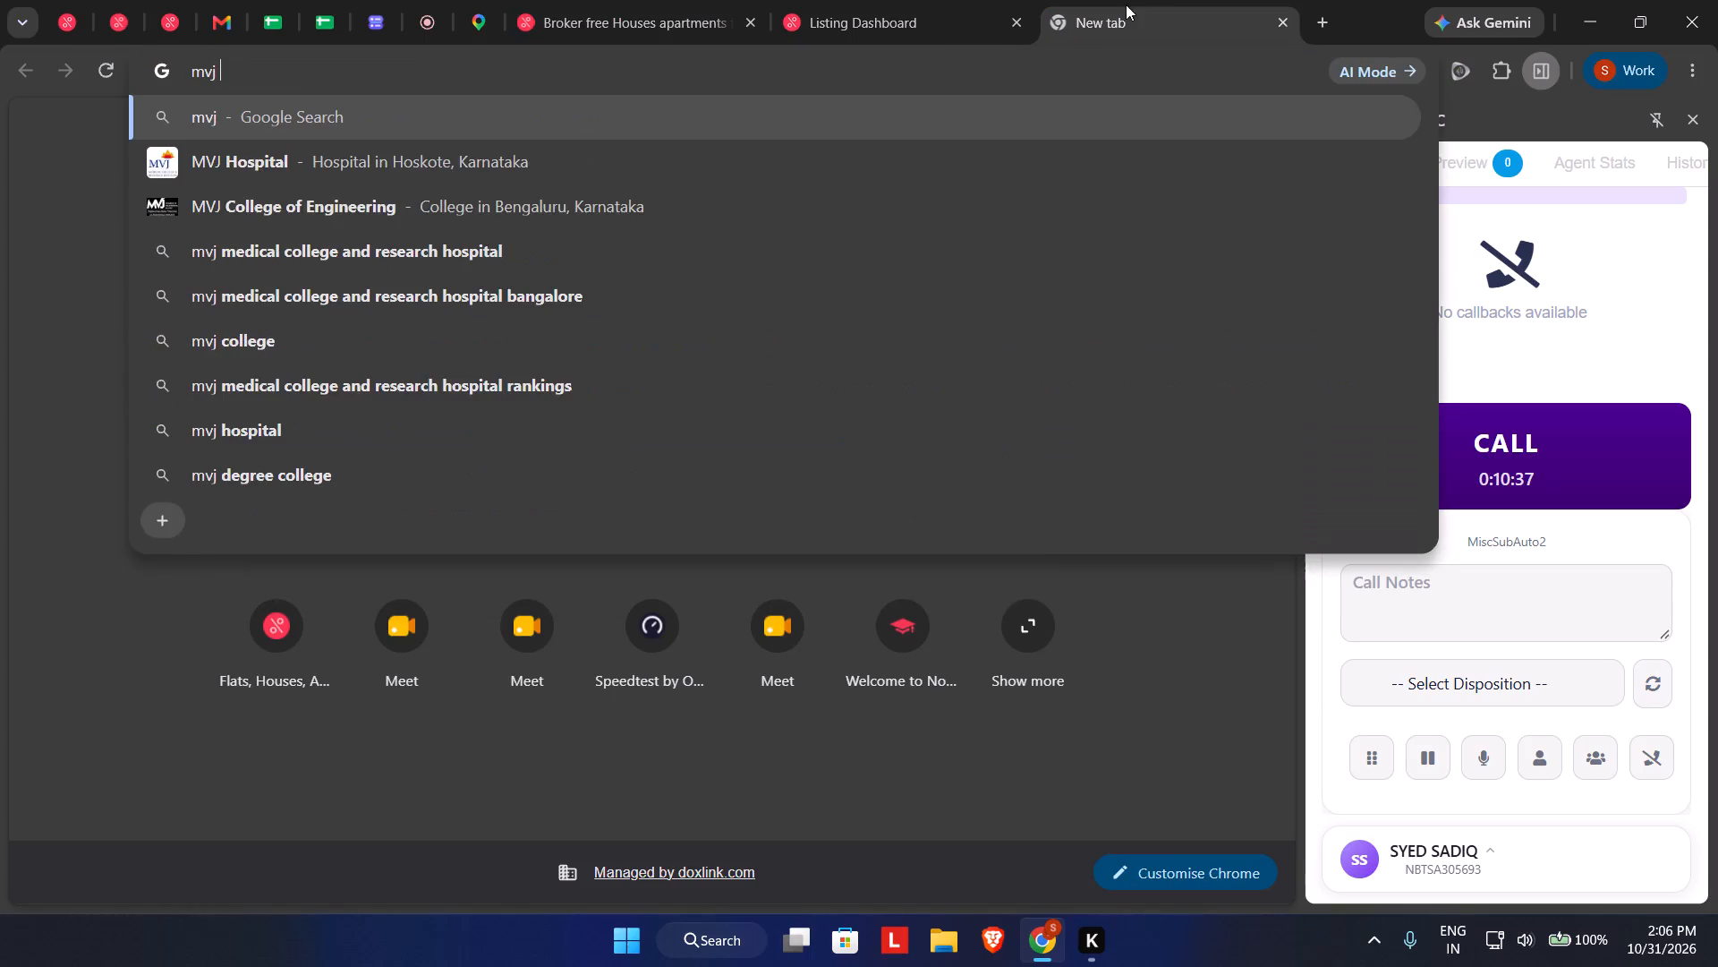
type("pi")
key("BackSpace")
key("BackSpace")
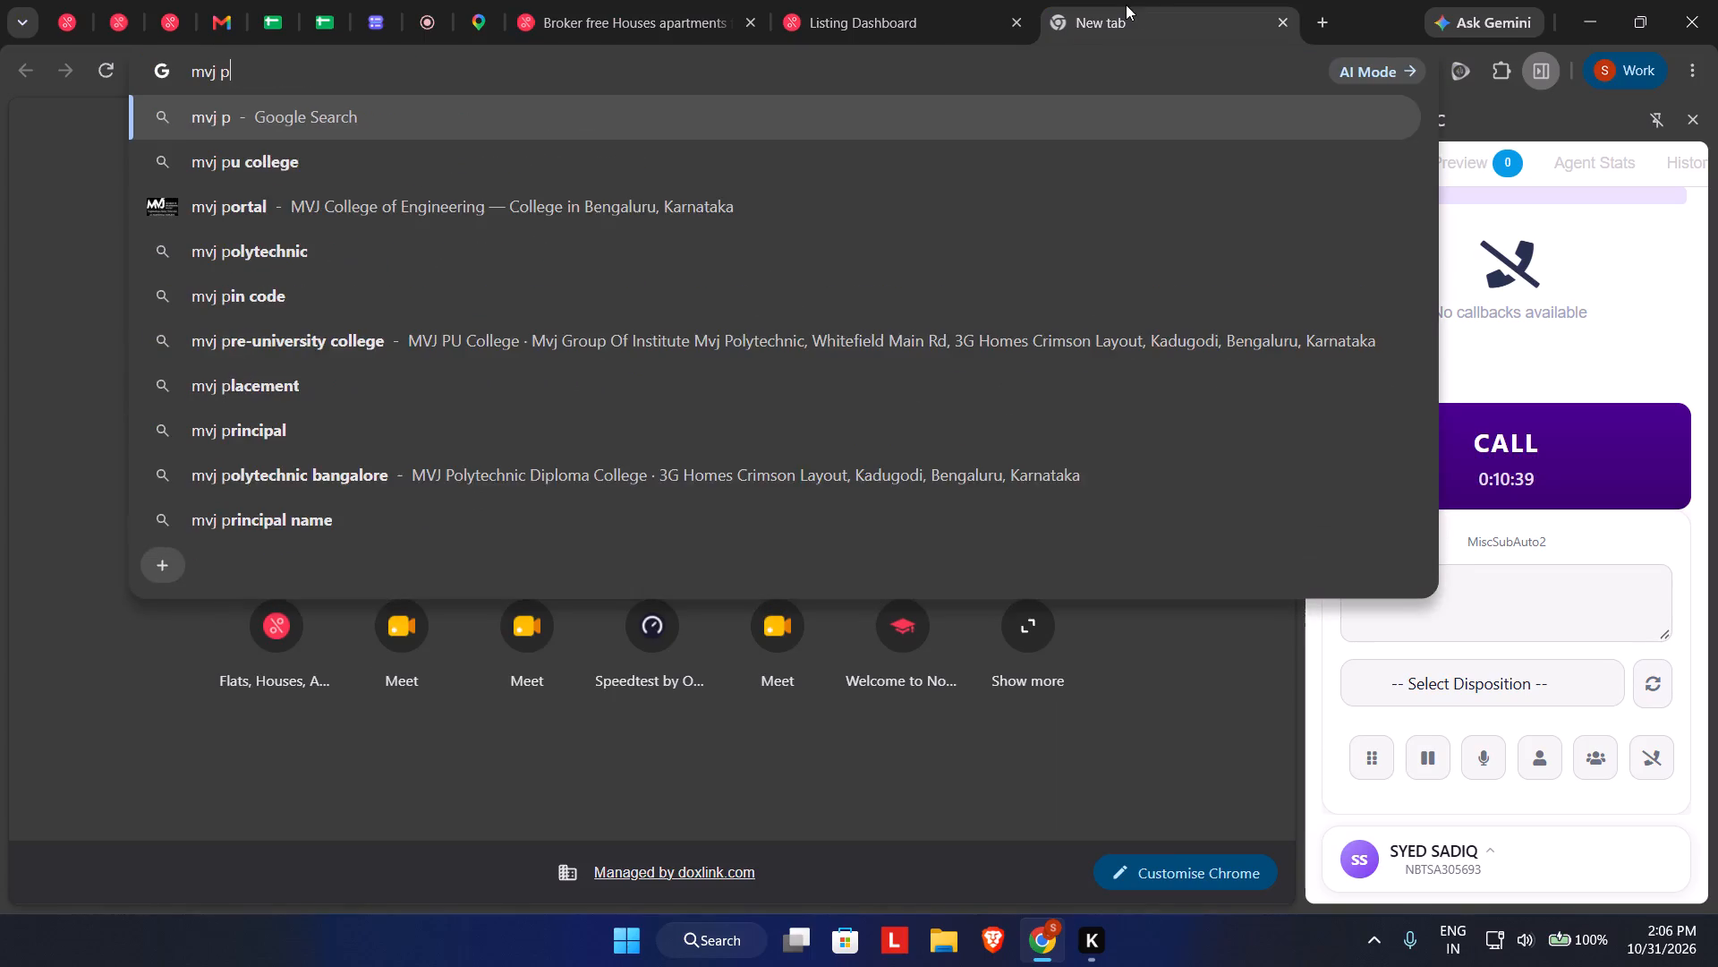
type("ura")
key("space")
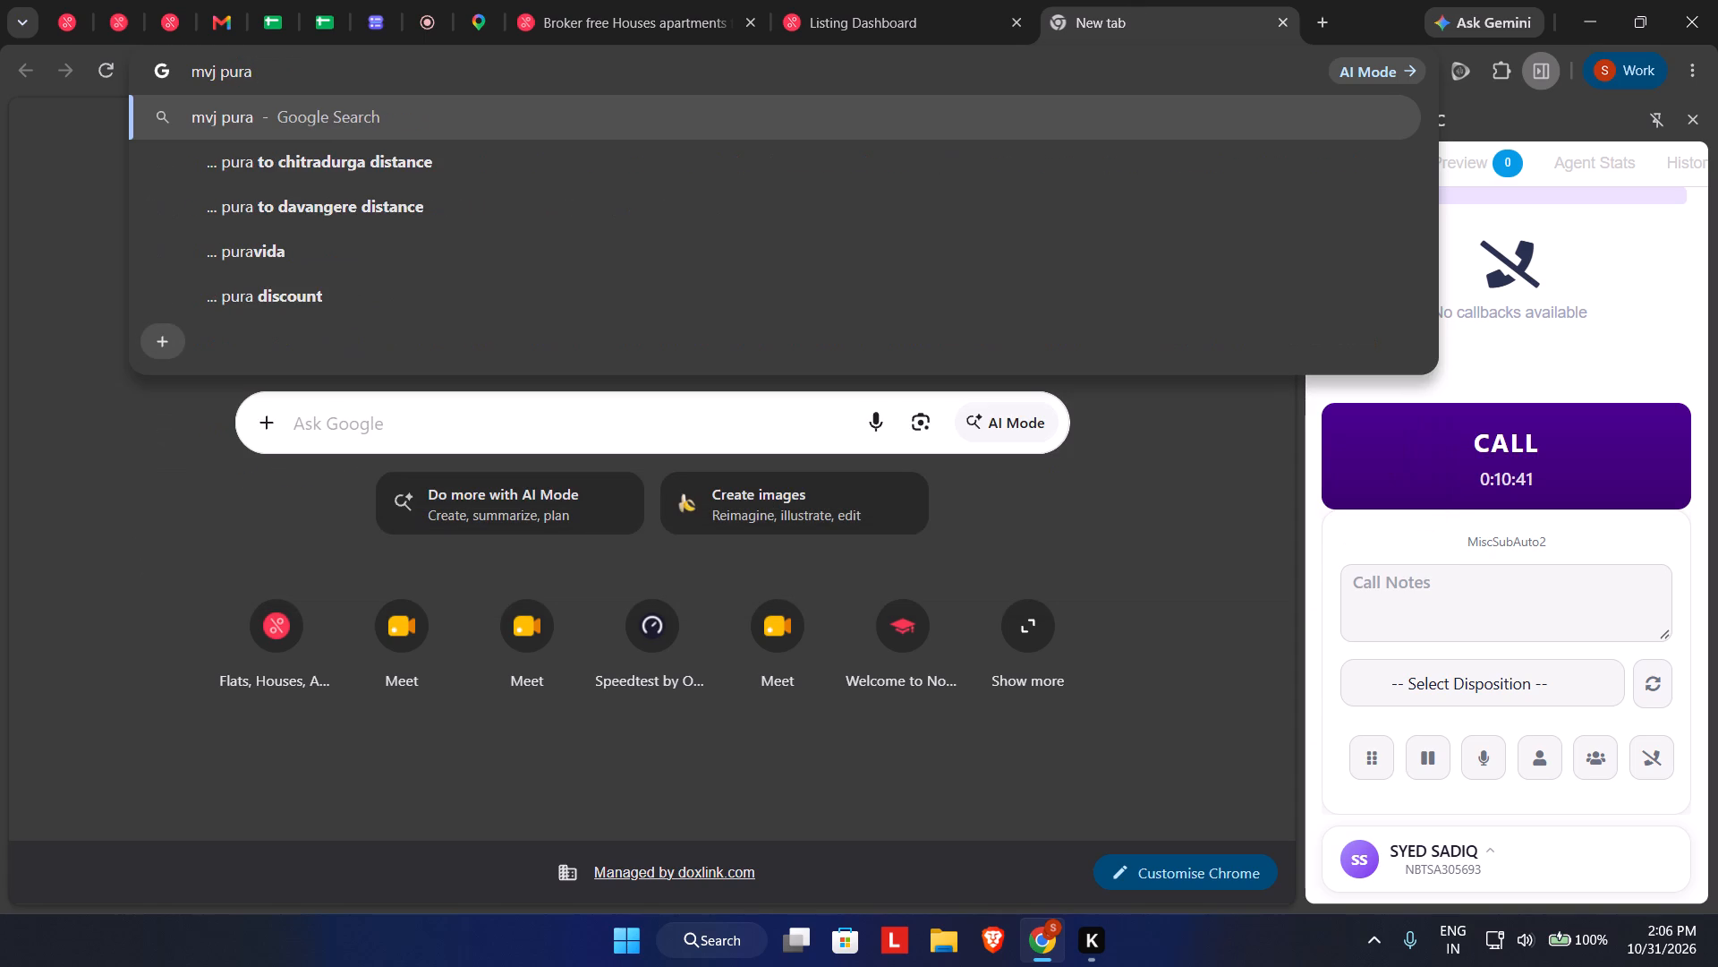
Refresh the owner's Listing Dashboard and check the newly created property against the lead record.
left_click(852, 0)
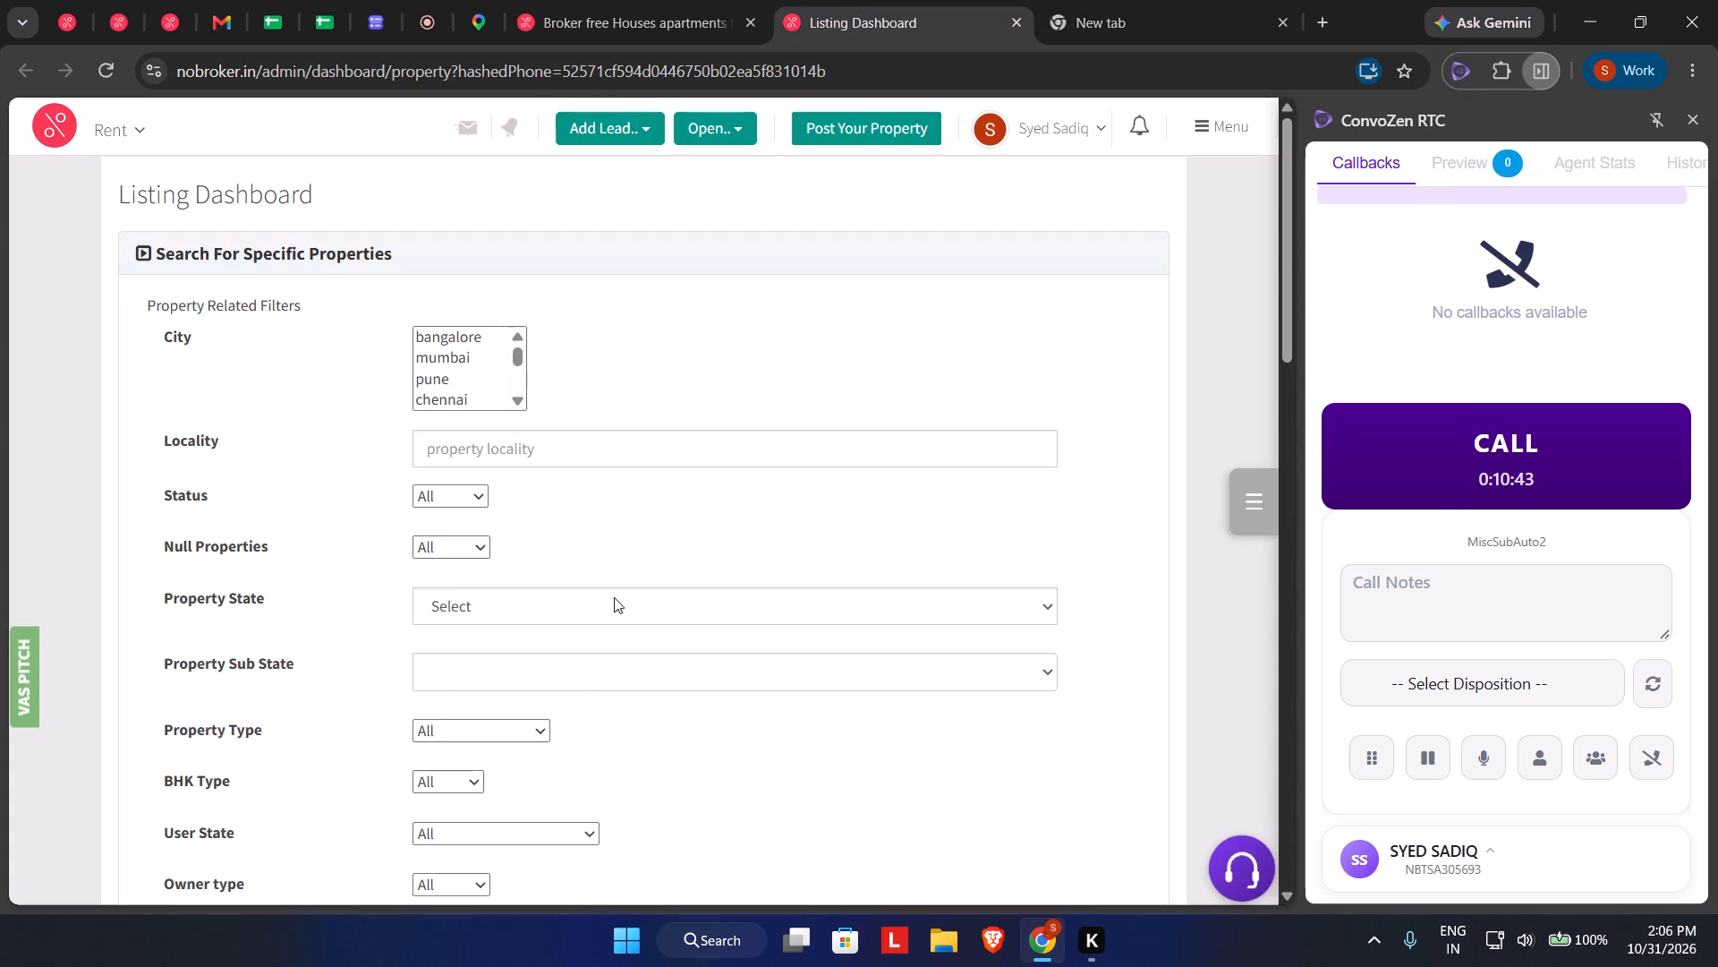
scroll(614, 597, "down", 20)
scroll(614, 597, "down", 1)
scroll(596, 412, "up", 1)
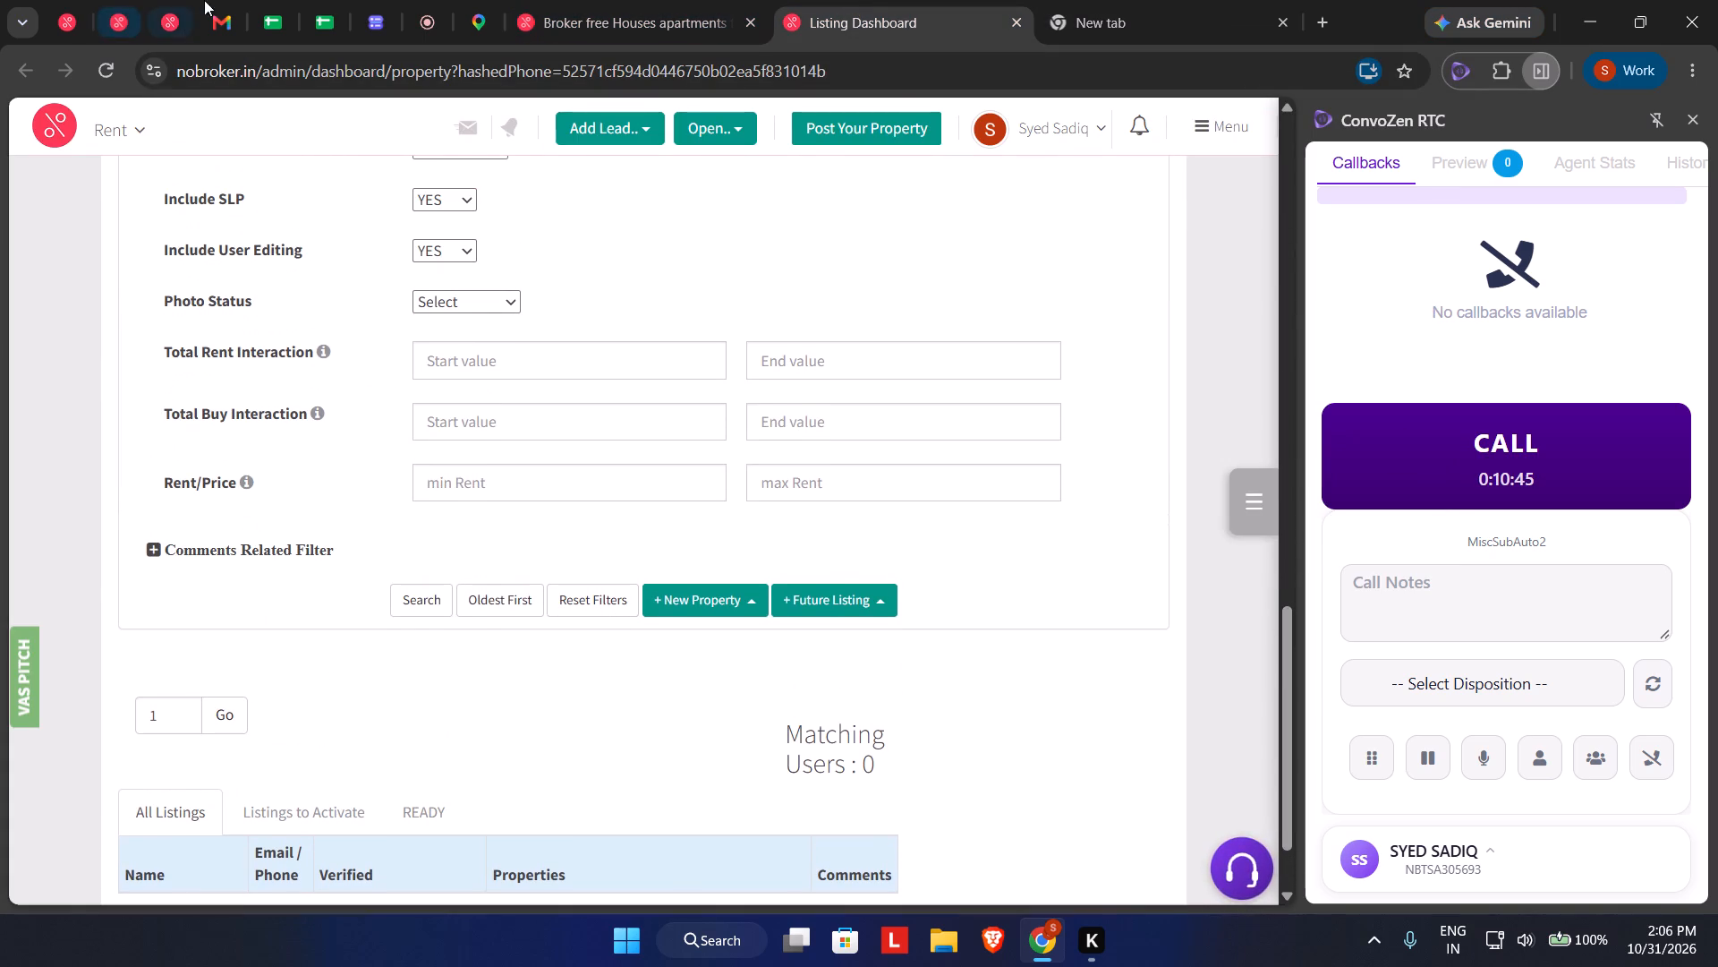
left_click(95, 73)
left_click(668, 0)
scroll(721, 244, "down", 5)
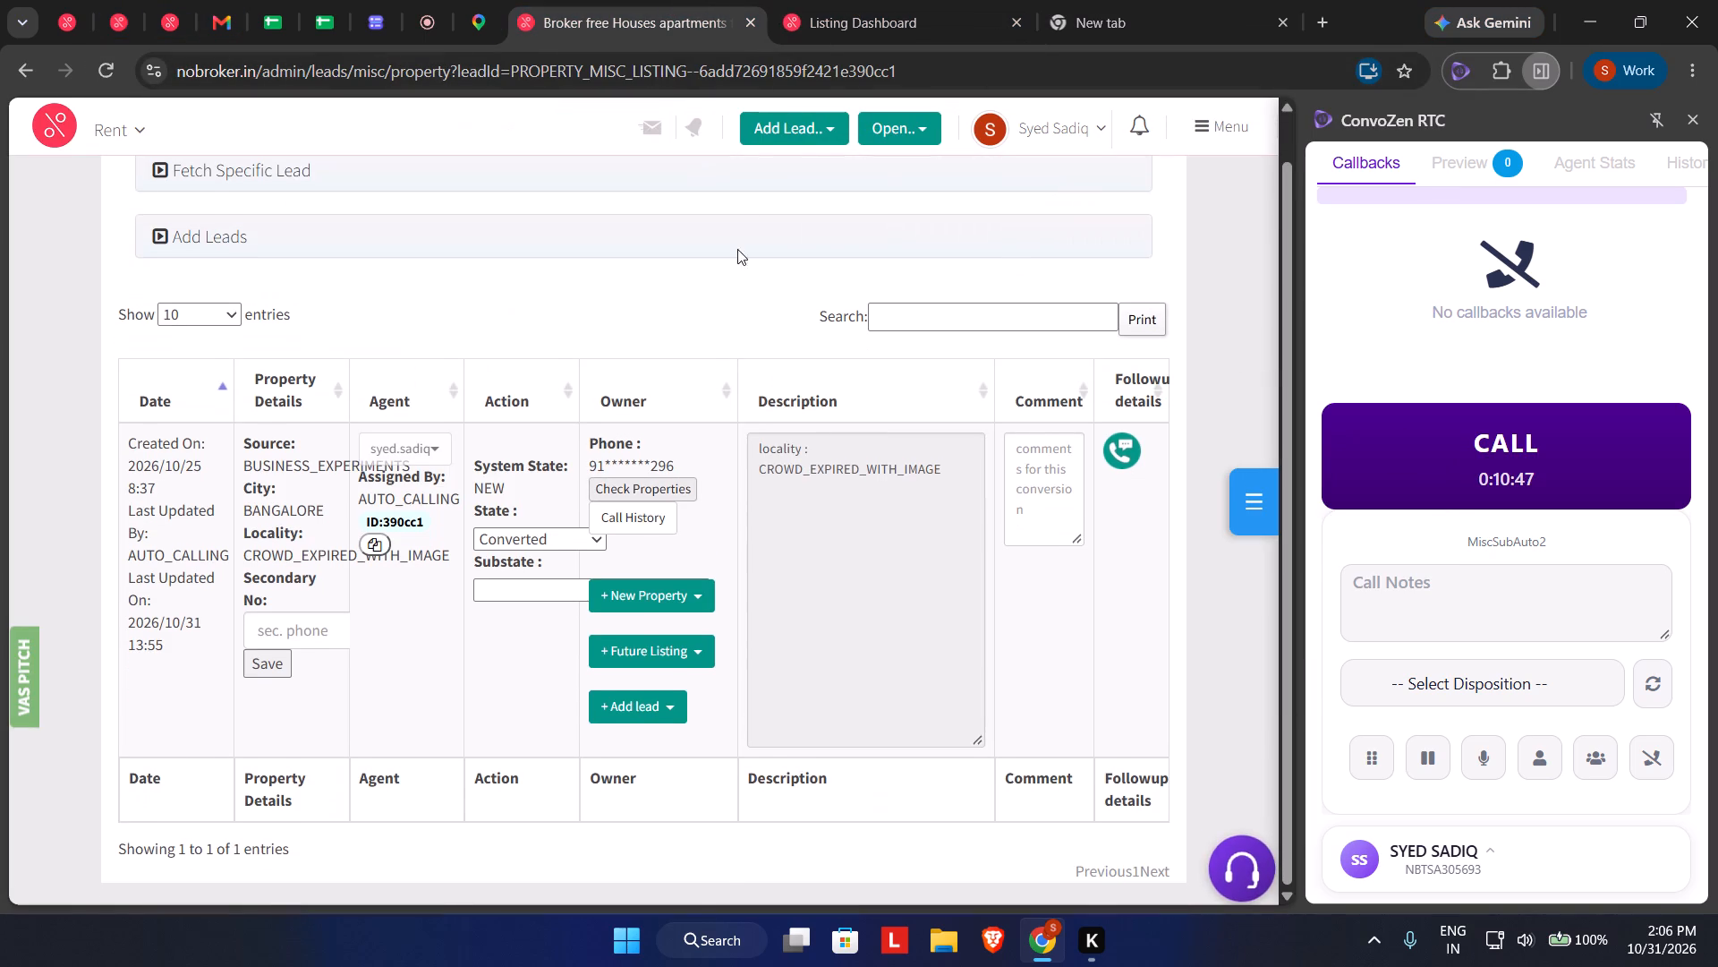
left_click(889, 0)
scroll(691, 505, "down", 5)
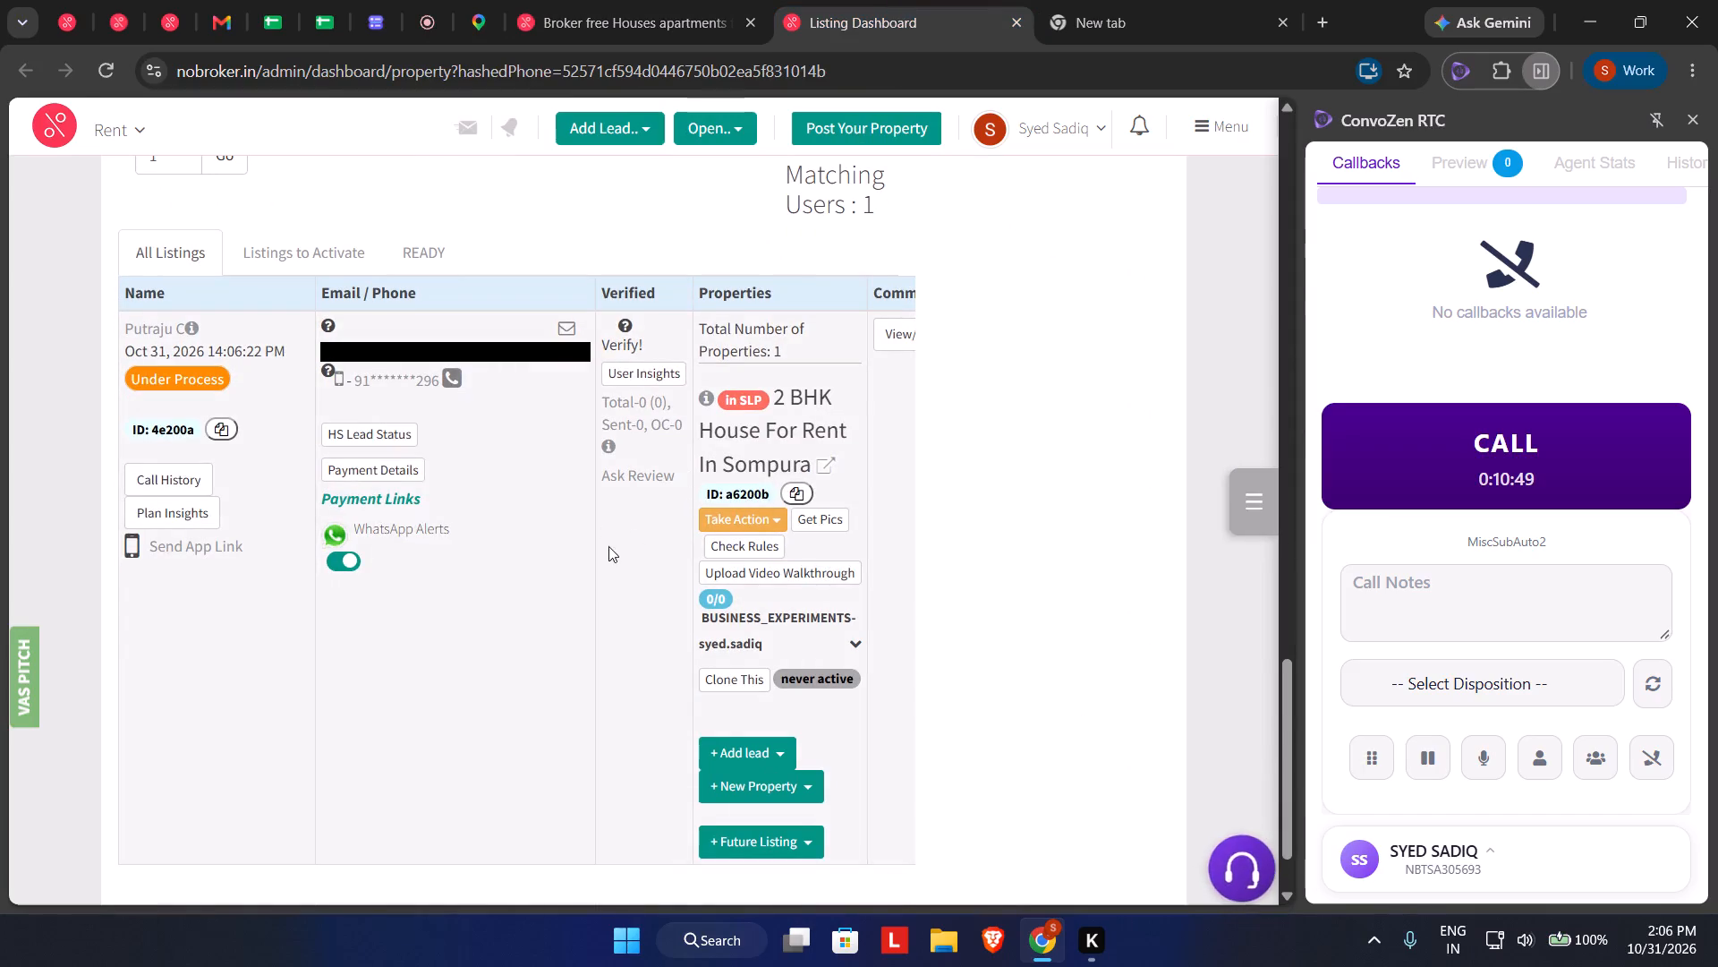
left_click(600, 0)
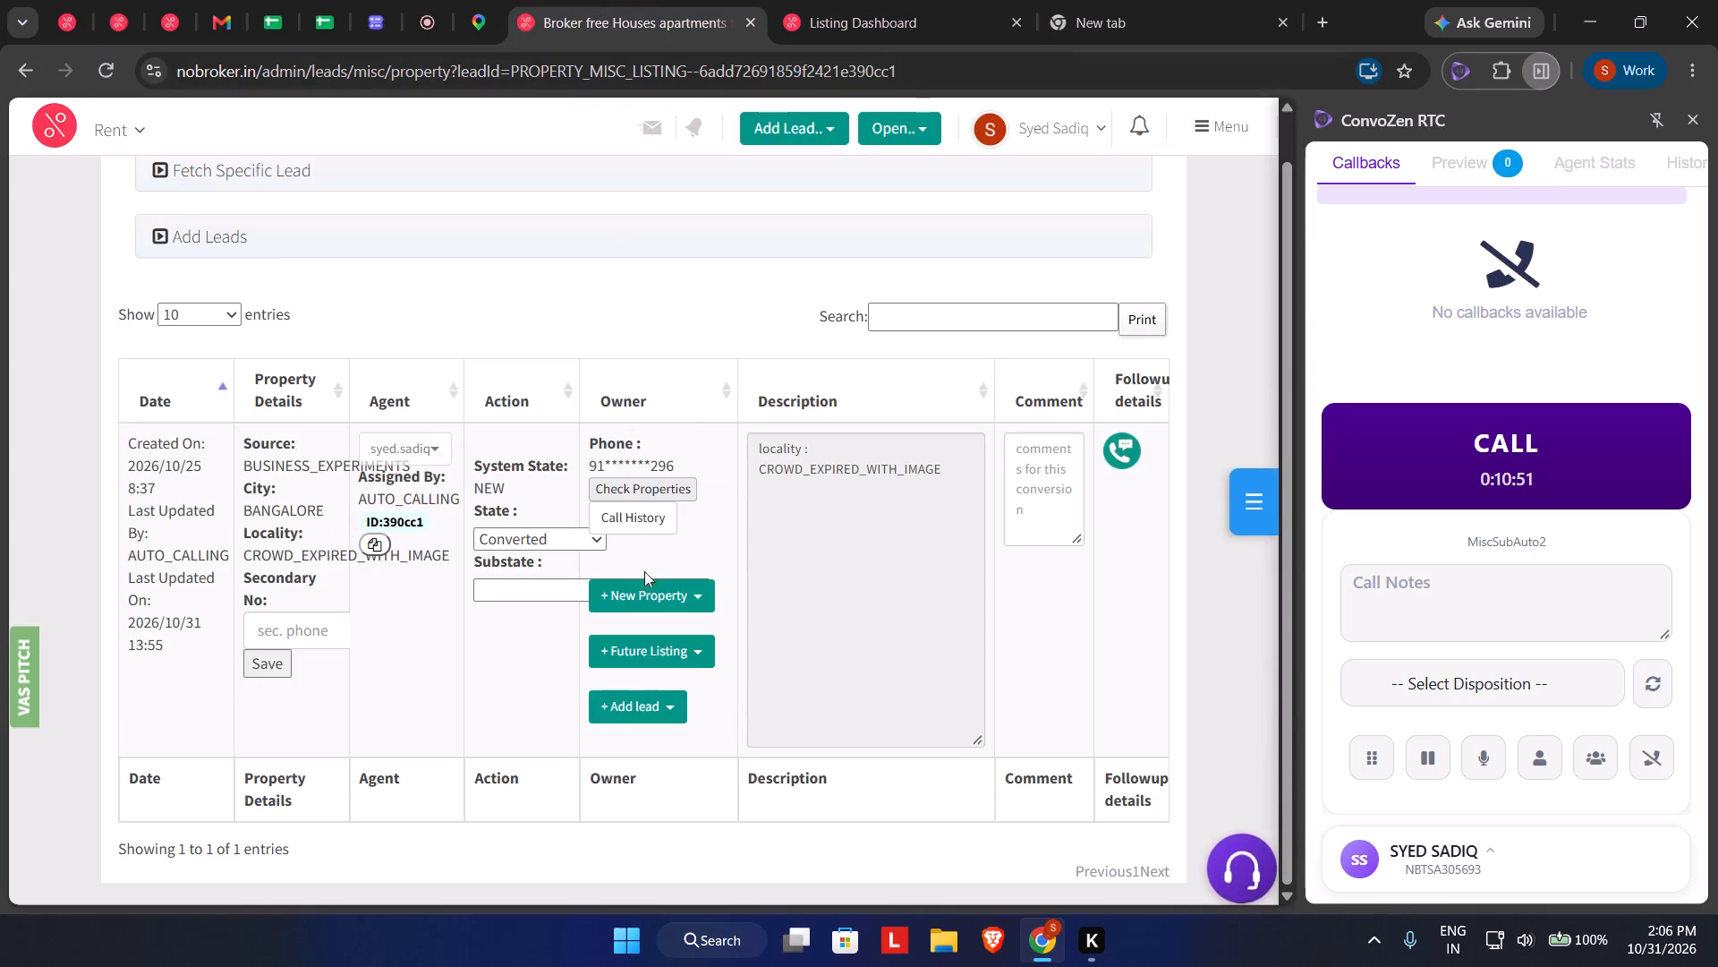
left_click(935, 0)
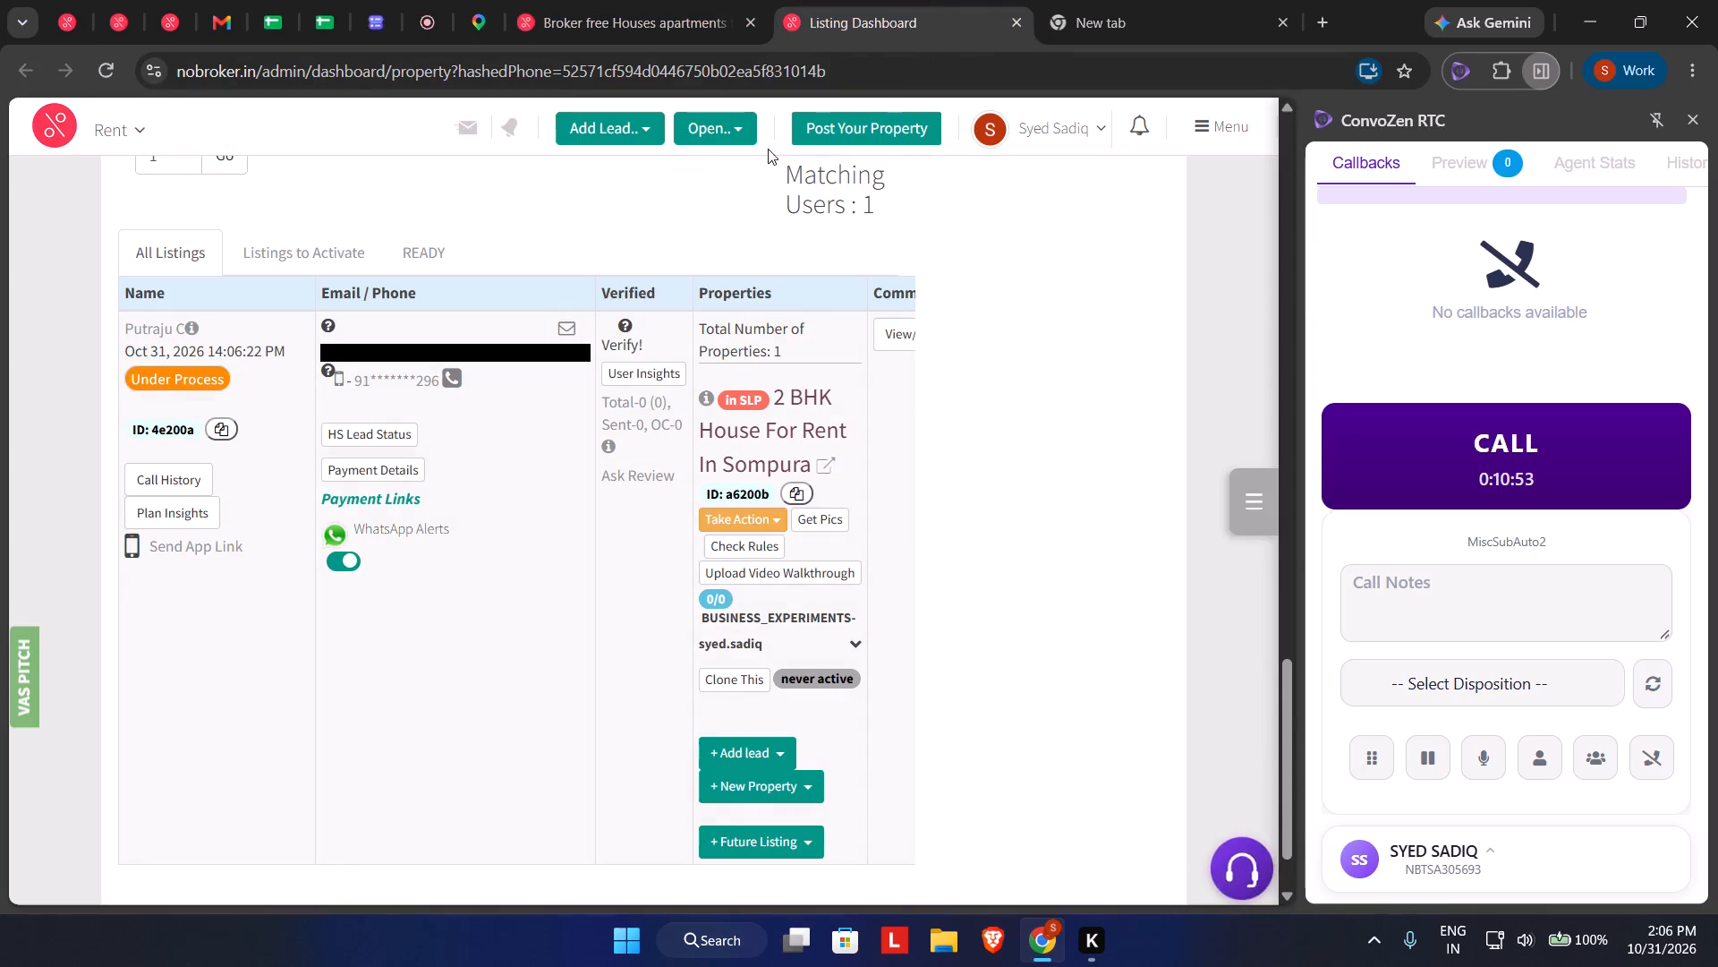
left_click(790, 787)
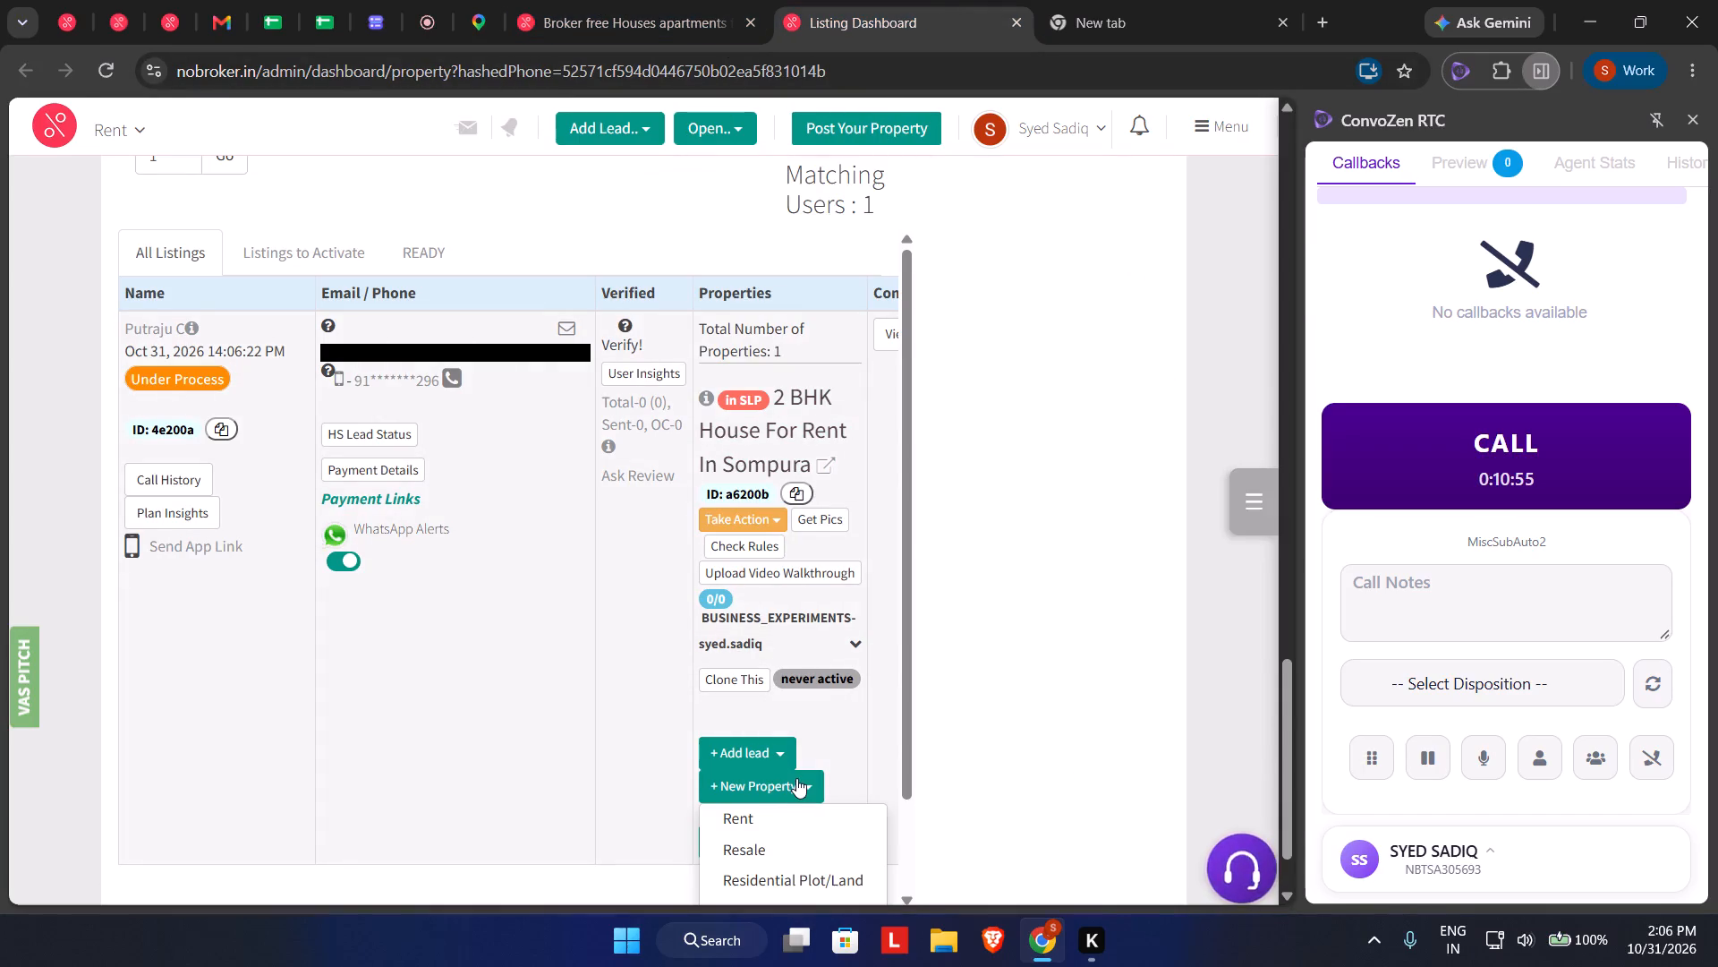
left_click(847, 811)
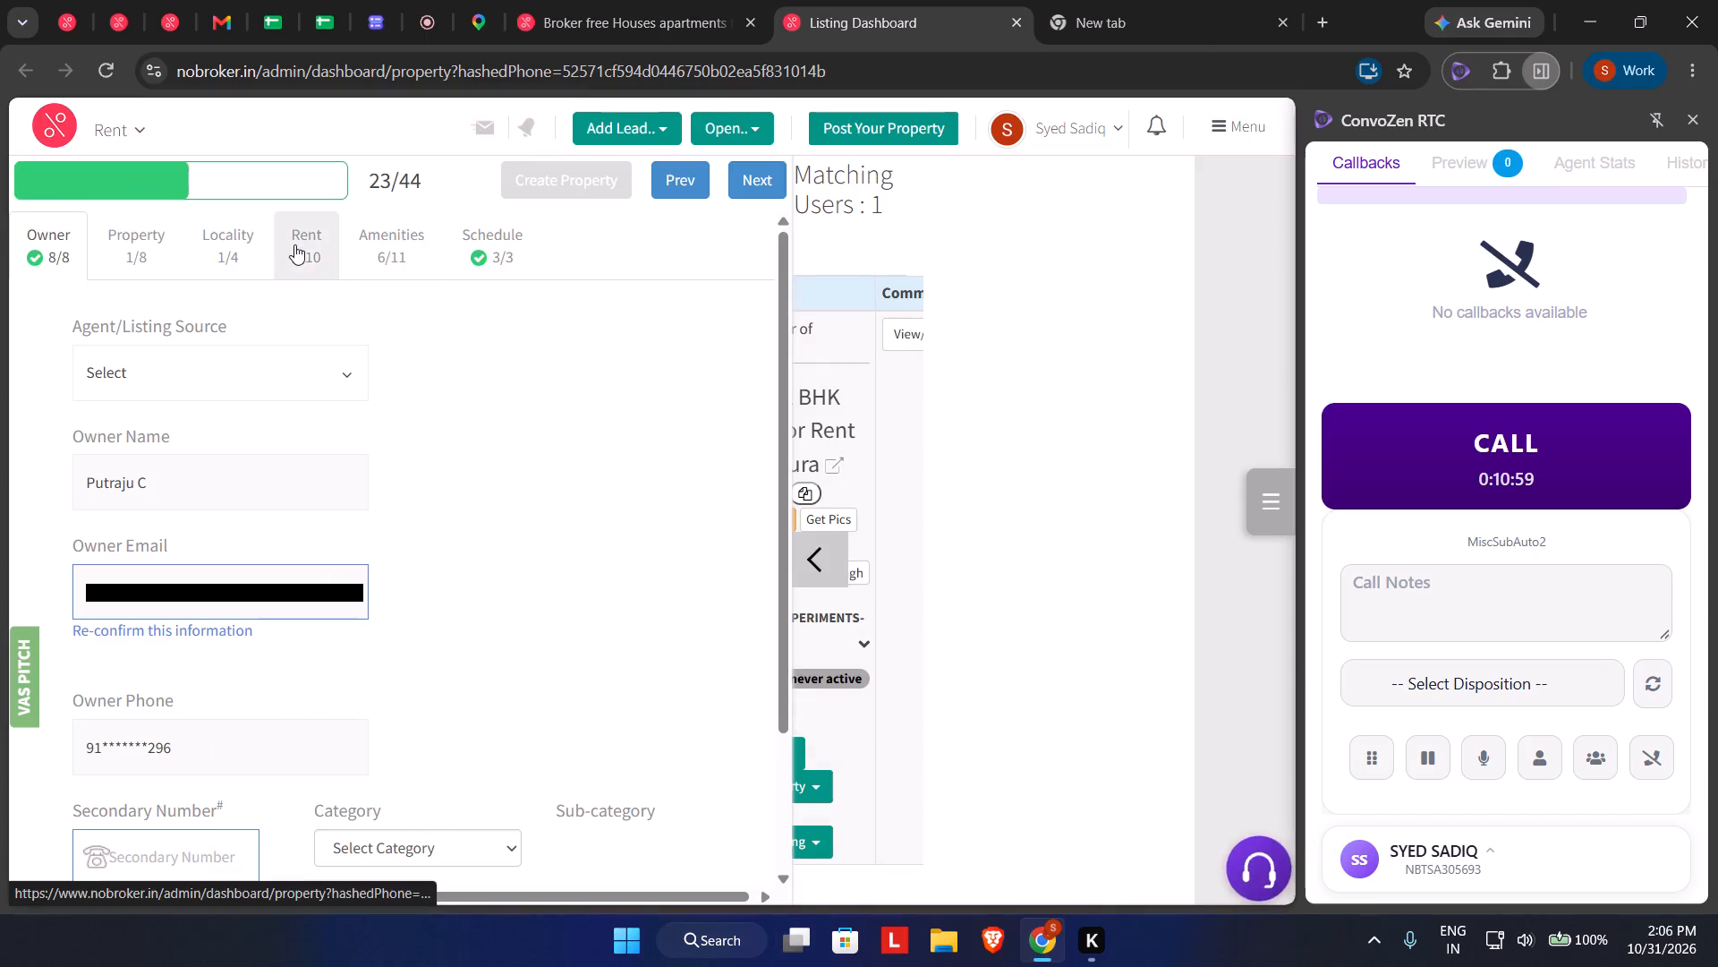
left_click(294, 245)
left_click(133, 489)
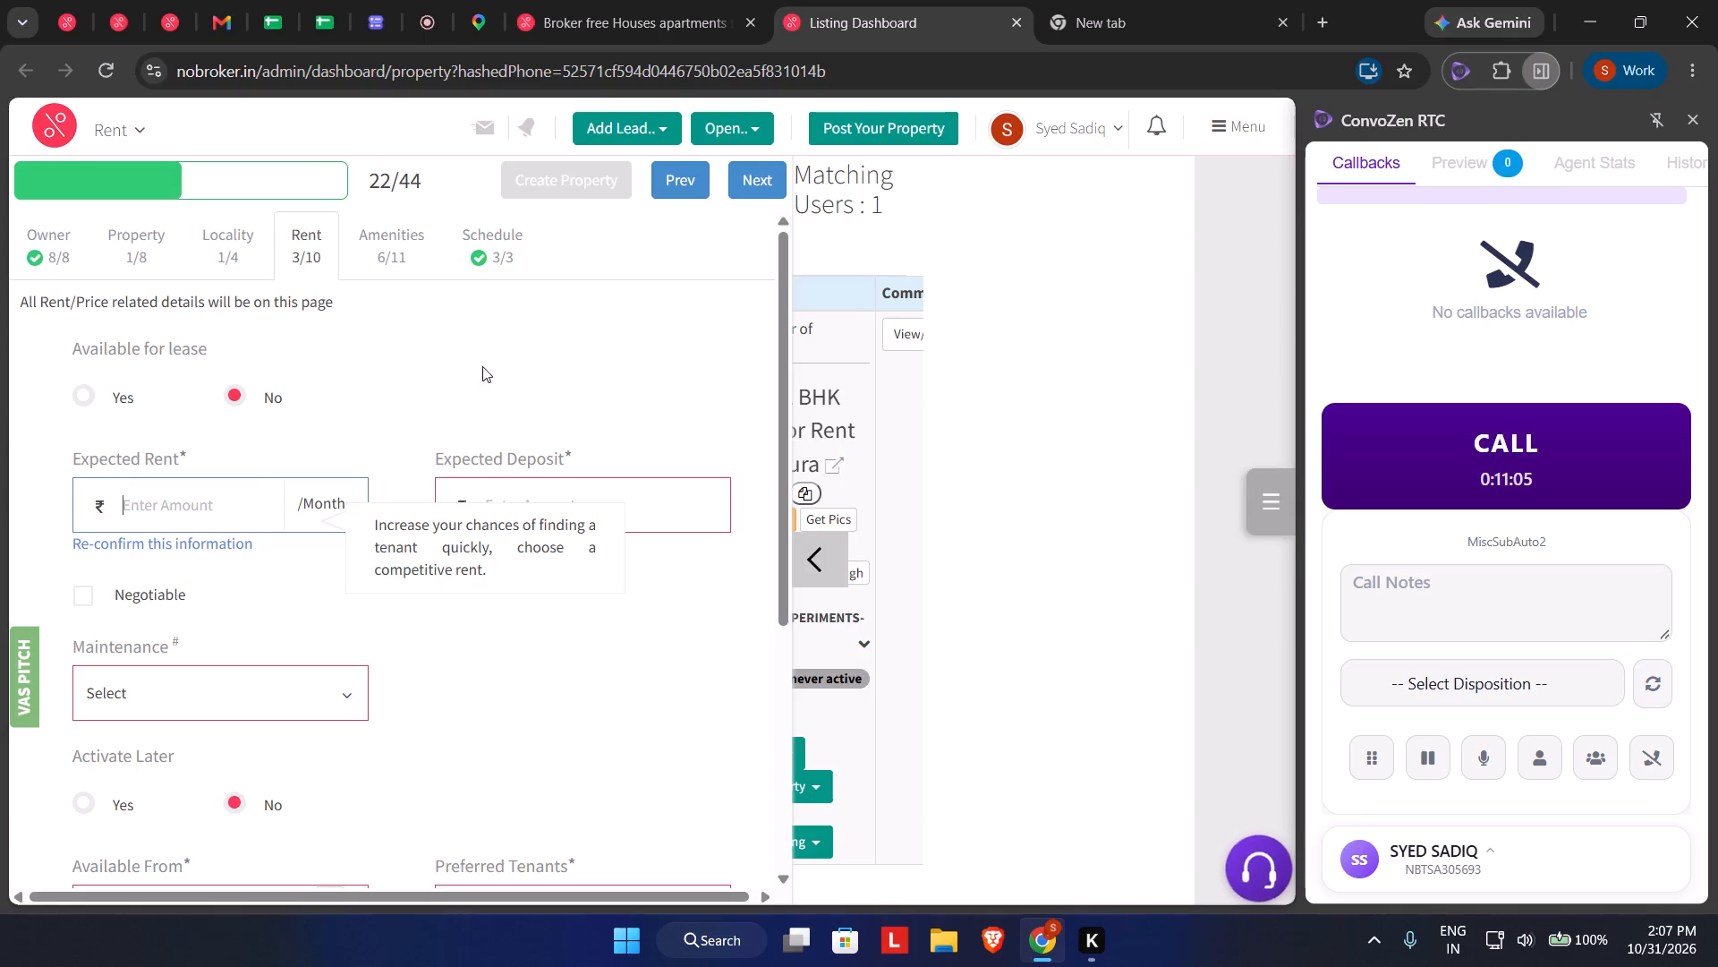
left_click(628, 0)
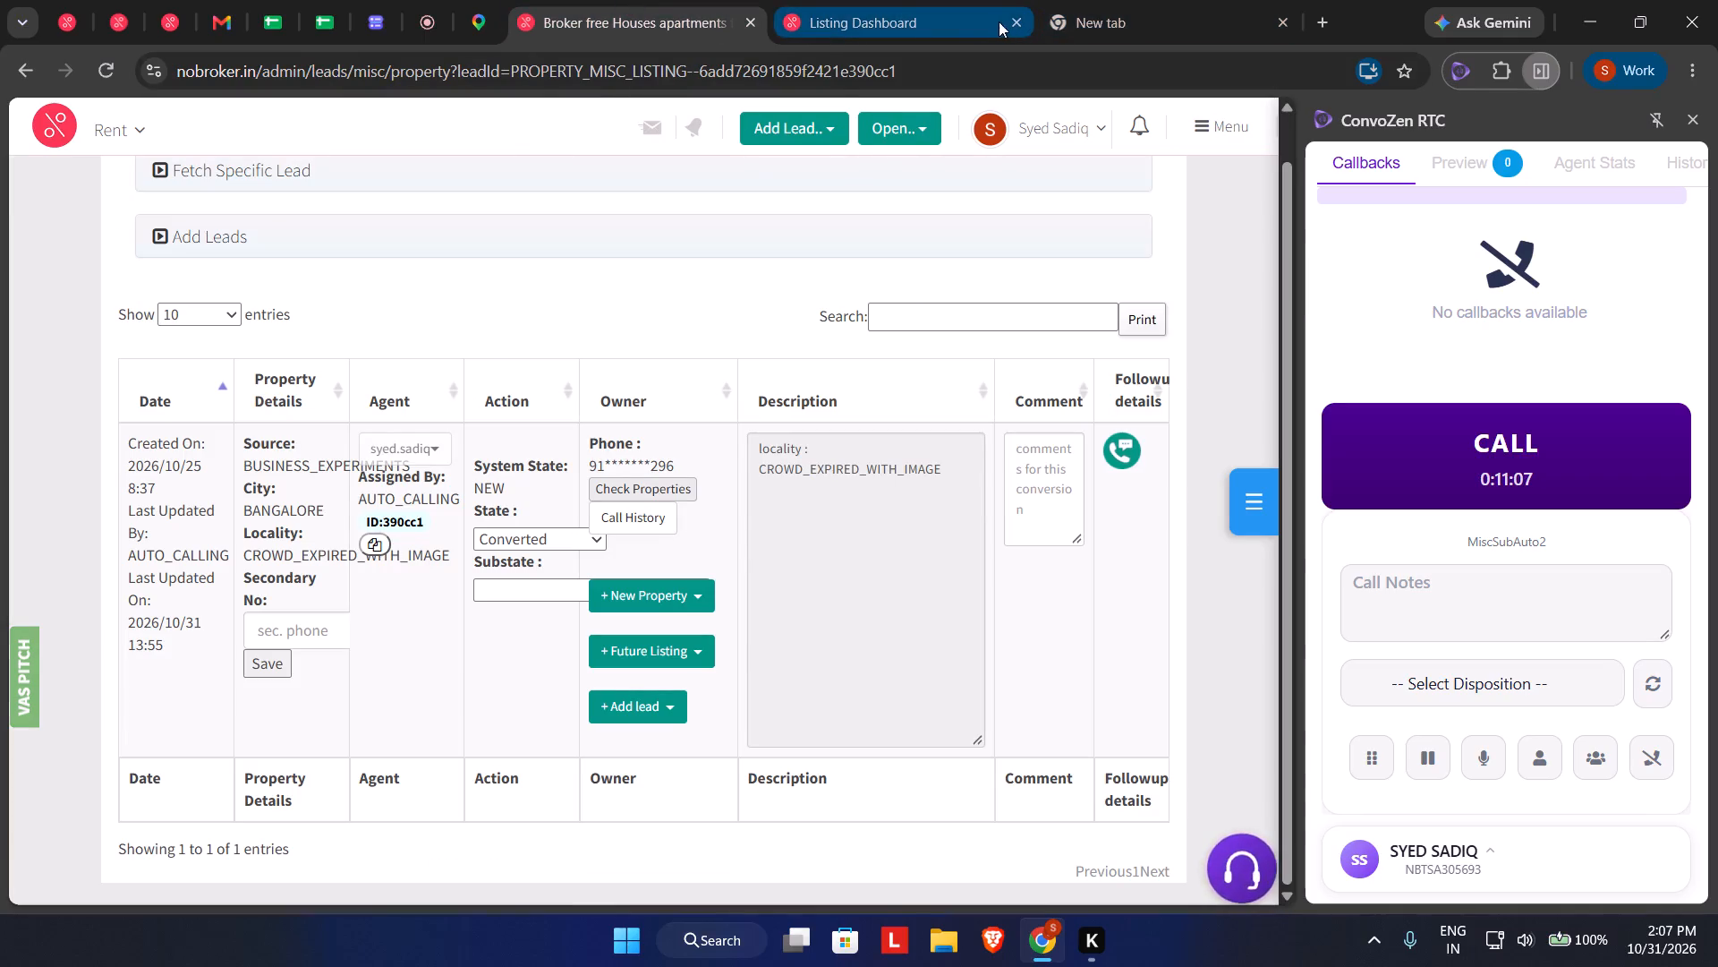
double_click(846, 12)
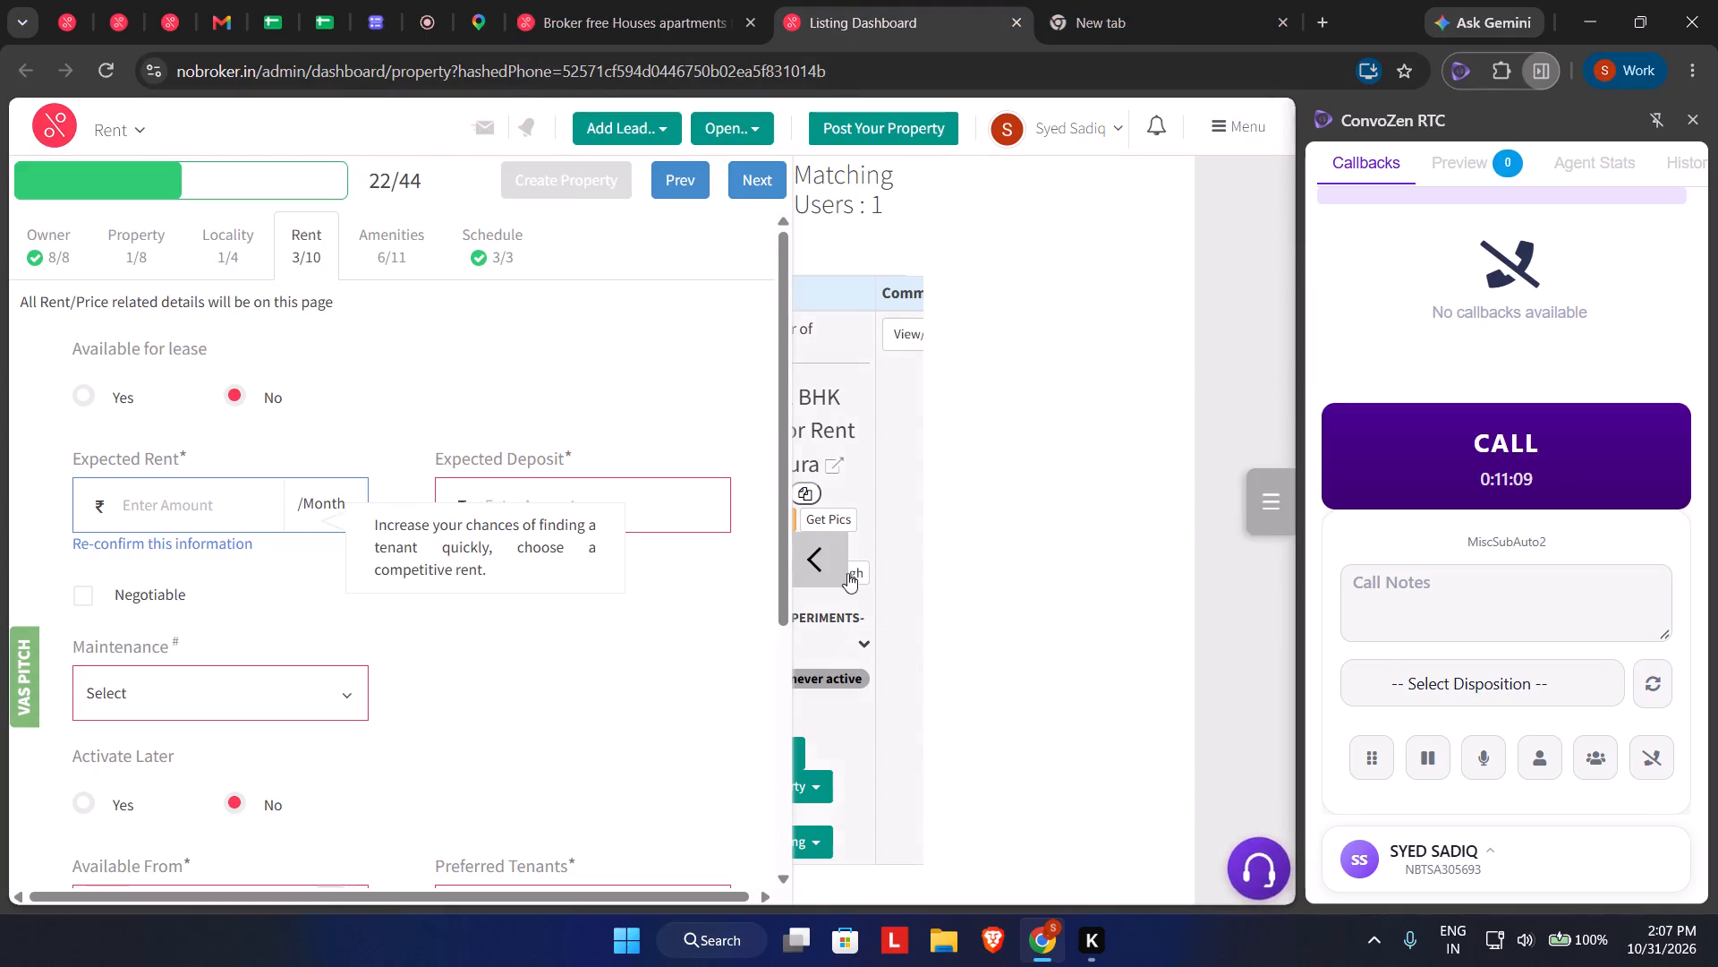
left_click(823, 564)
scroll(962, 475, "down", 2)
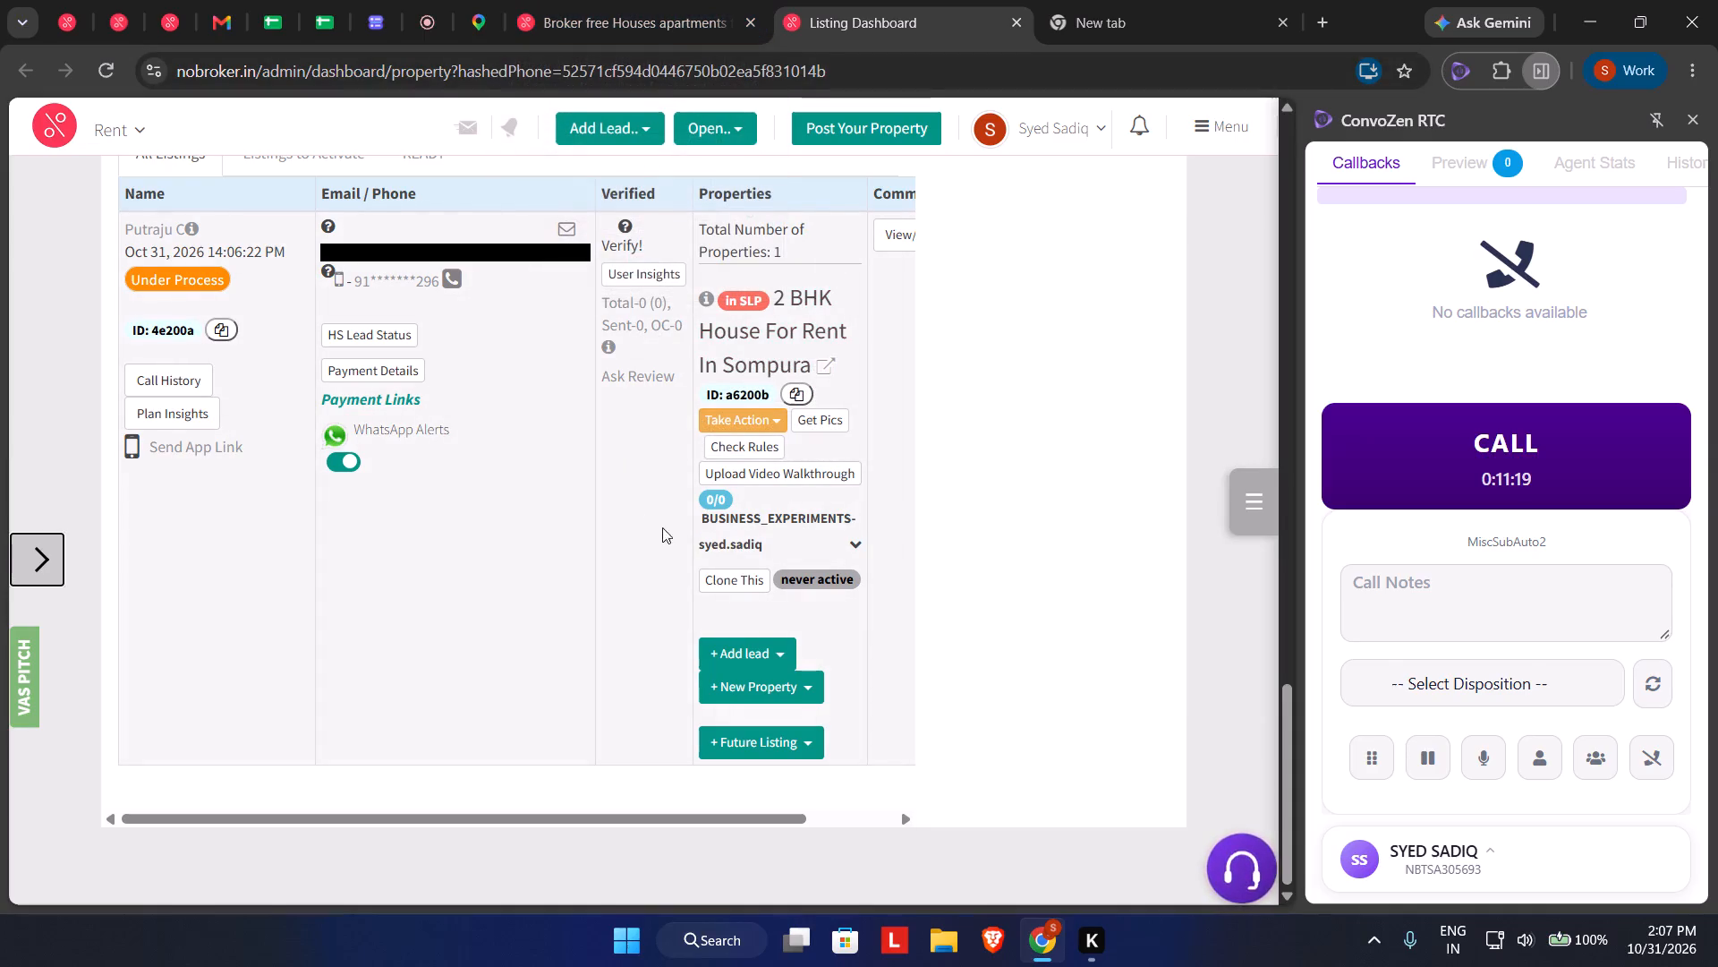
Start a new Residential Plot/Land property for the owner from the lead record.
left_click(620, 0)
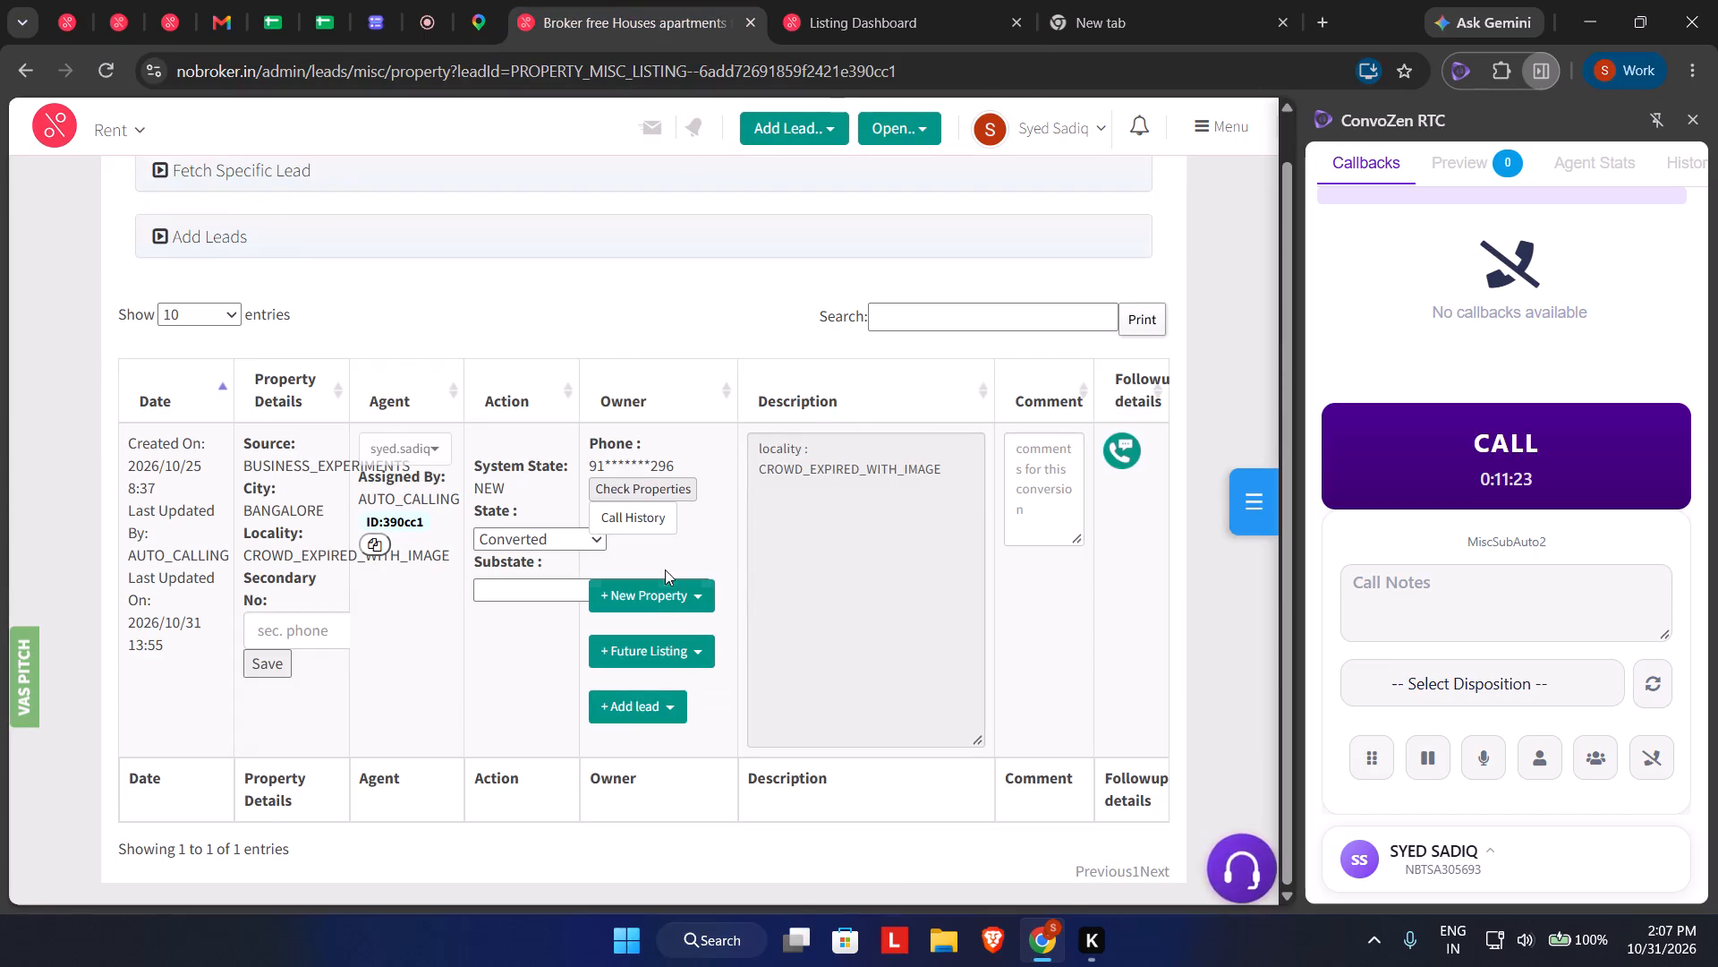
left_click(660, 593)
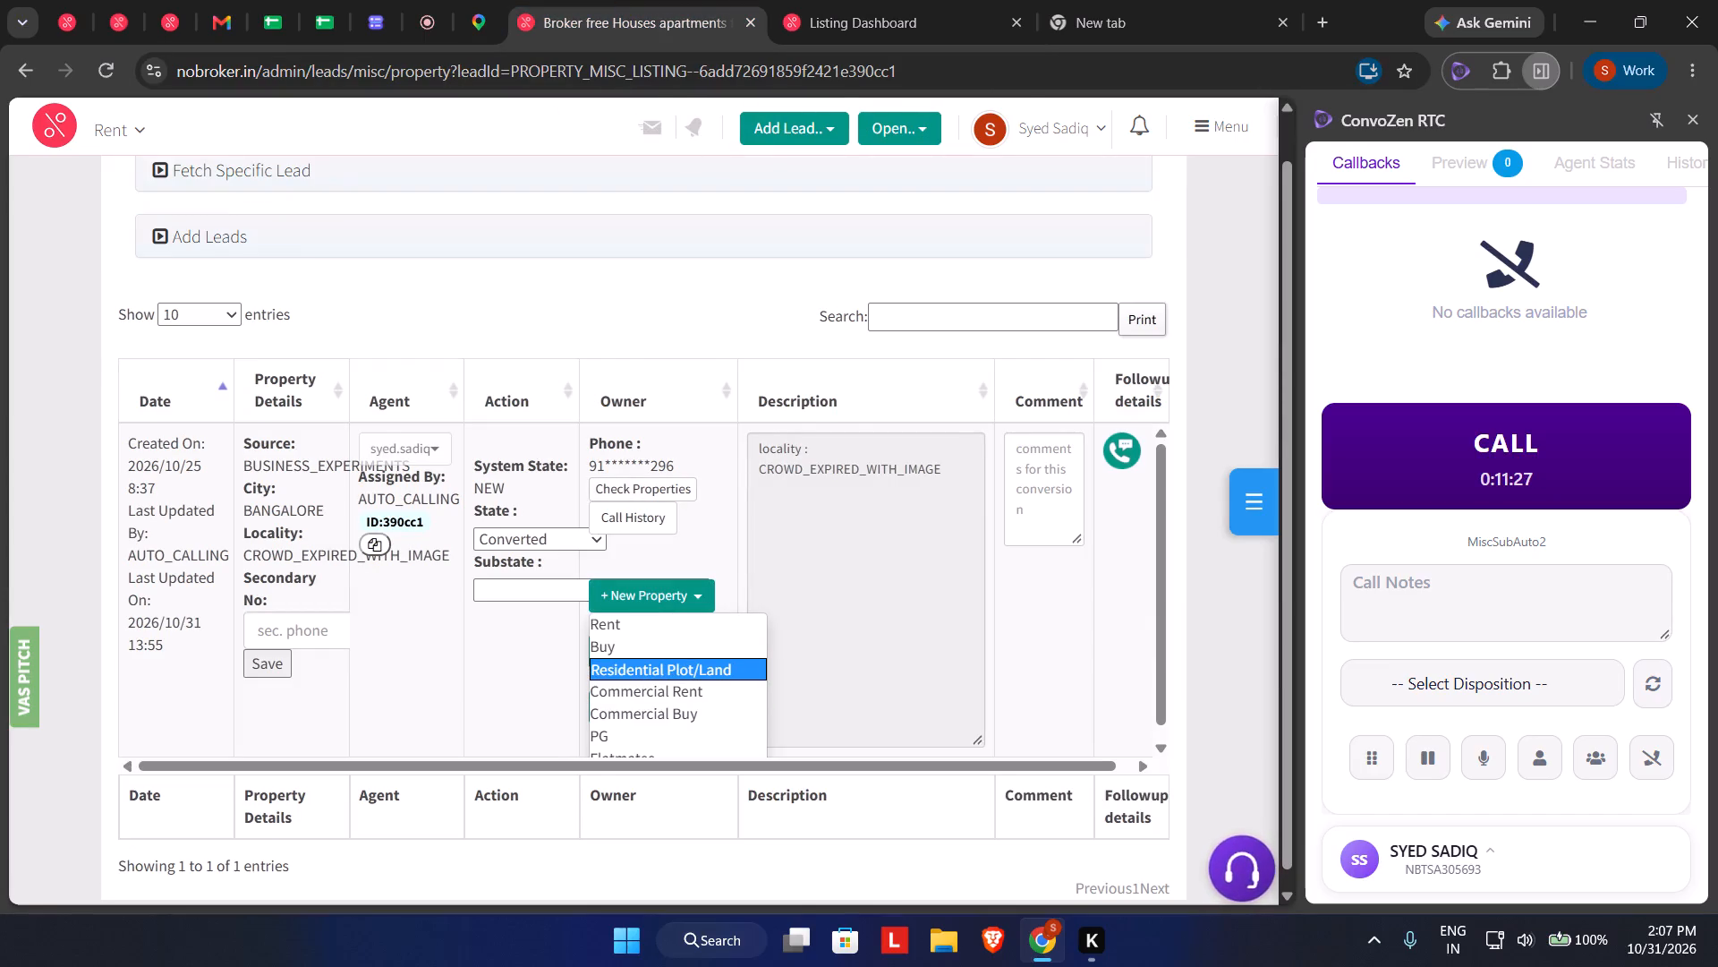
double_click(626, 668)
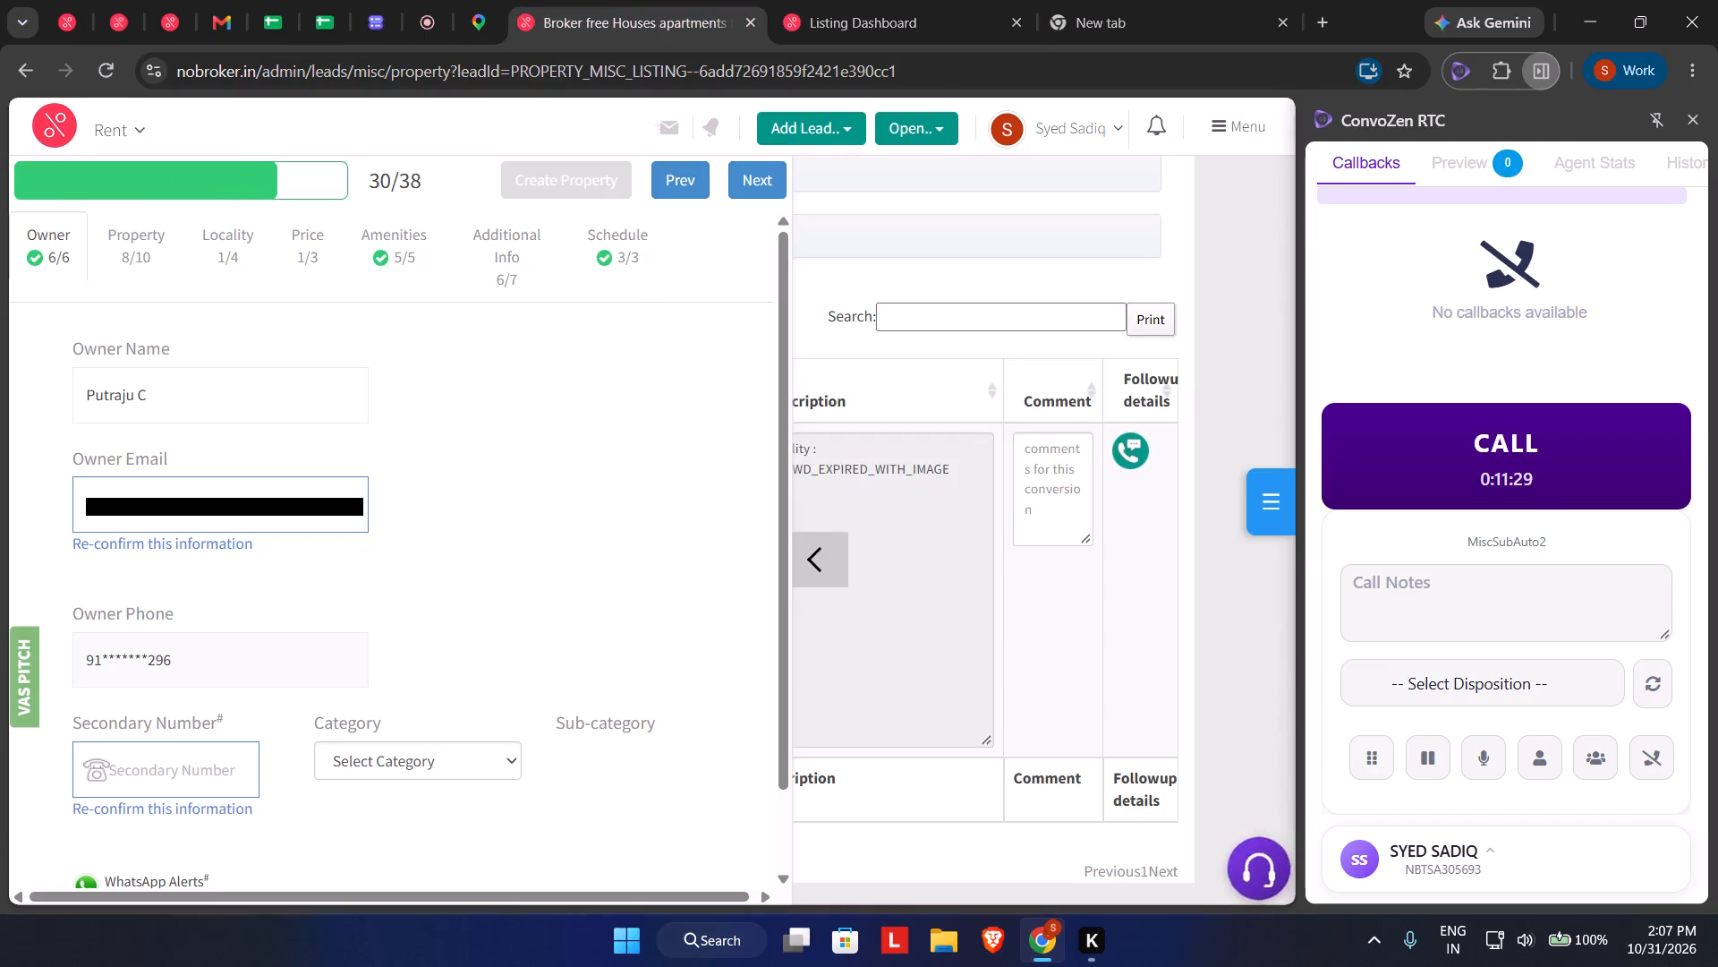
left_click(176, 409)
left_click(591, 416)
In the plot listing's property details, set the plot area to 25000 sq.ft. and the boundary wall to Yes.
left_click(135, 246)
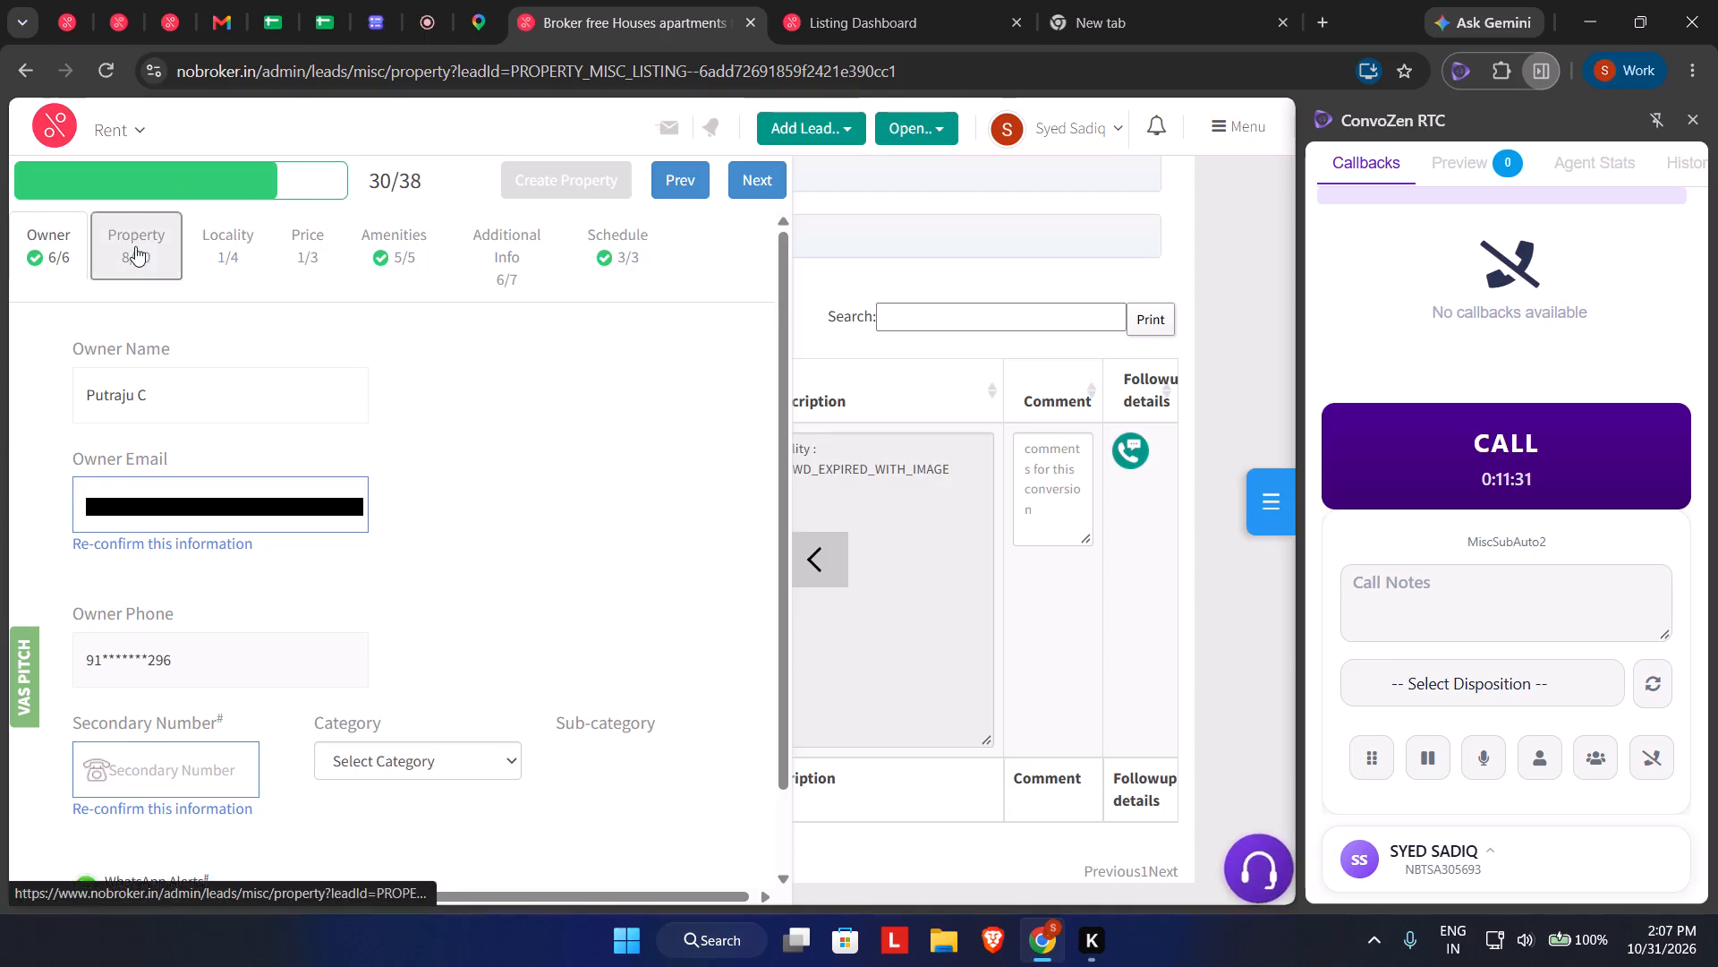
left_click(126, 541)
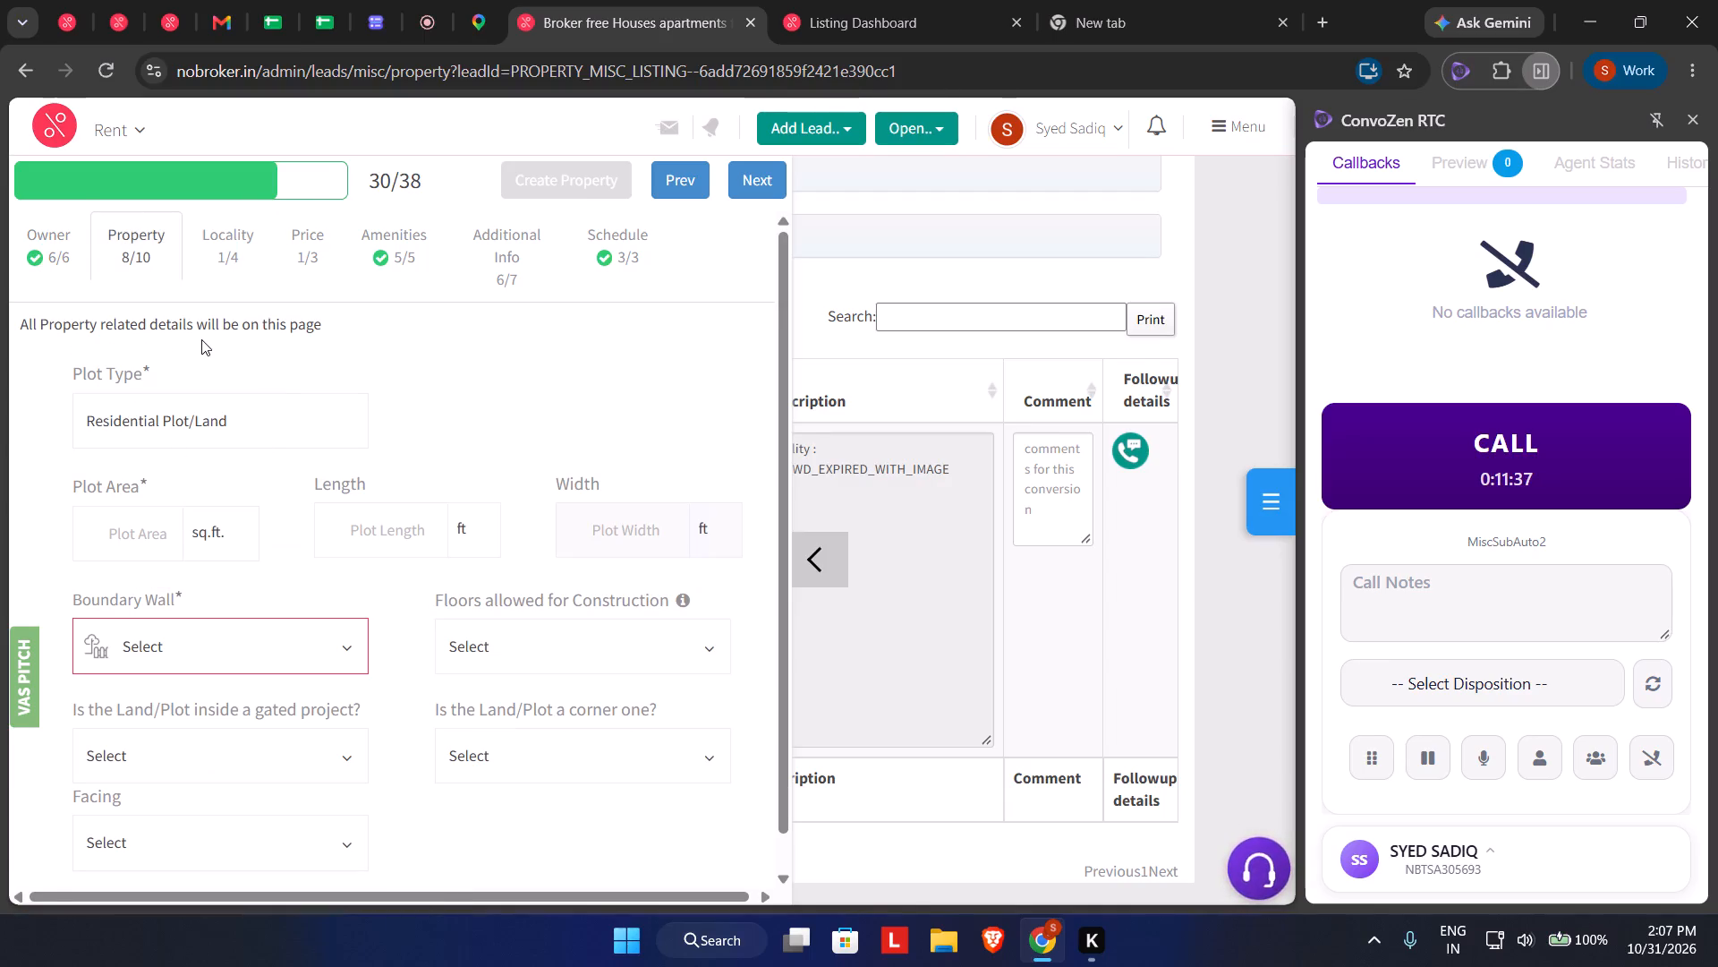
type("25")
type("000")
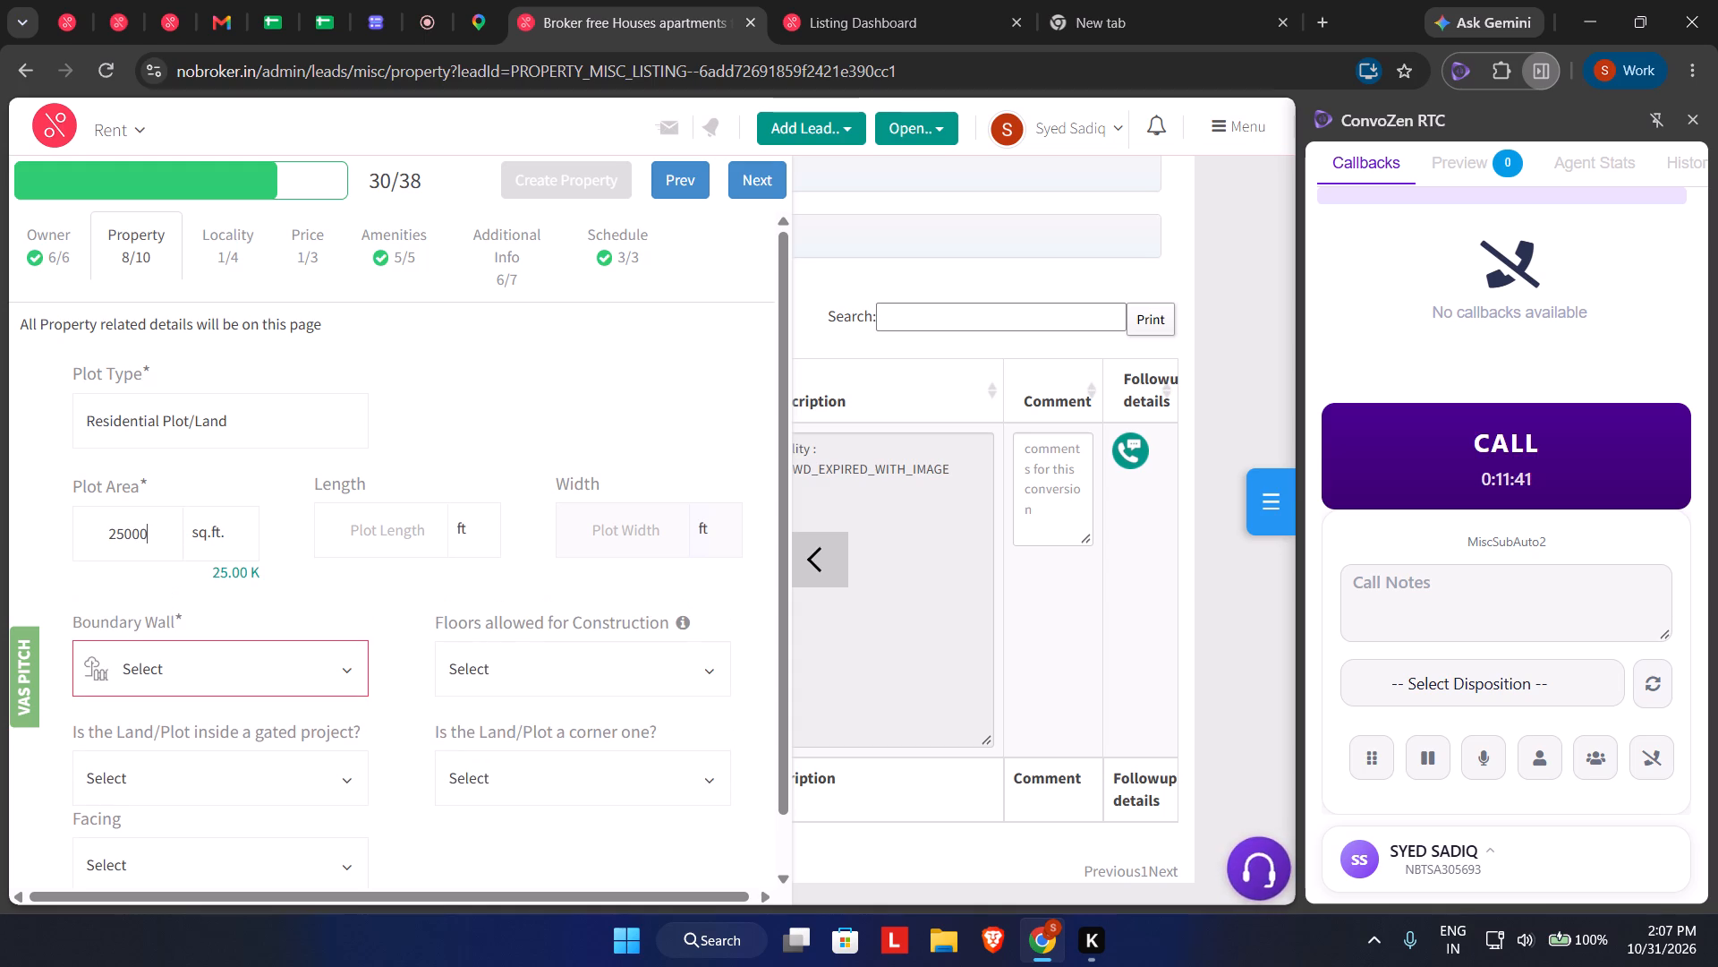
left_click(468, 433)
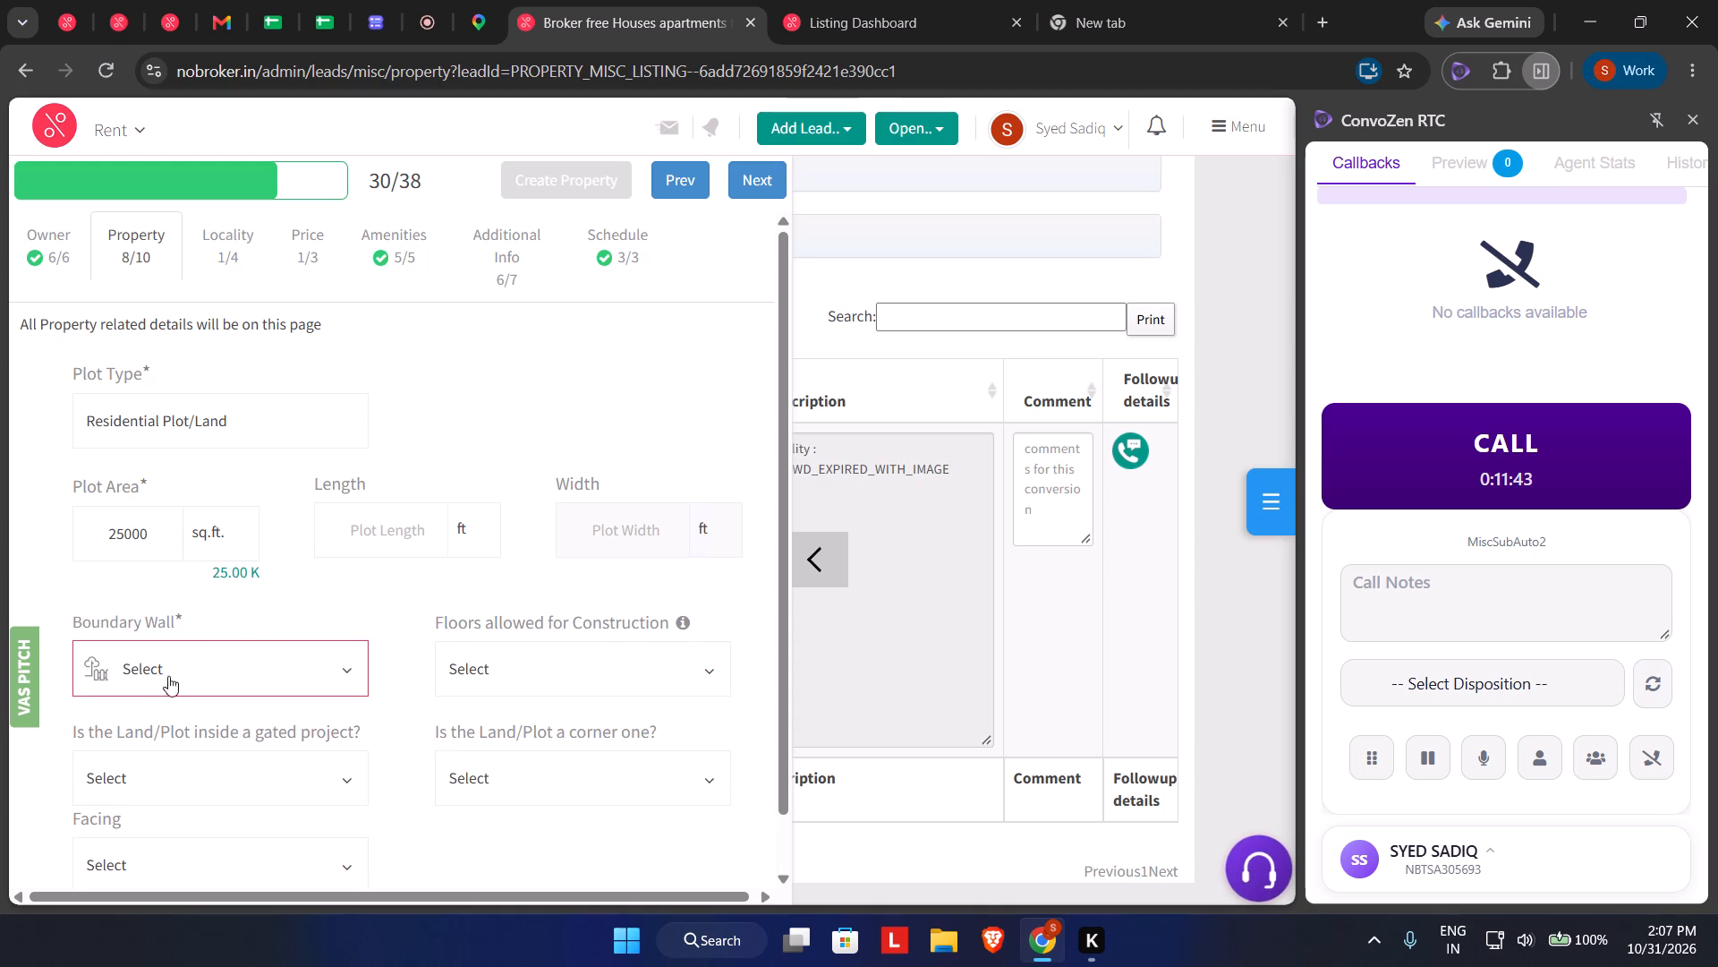
left_click(179, 672)
scroll(281, 596, "down", 2)
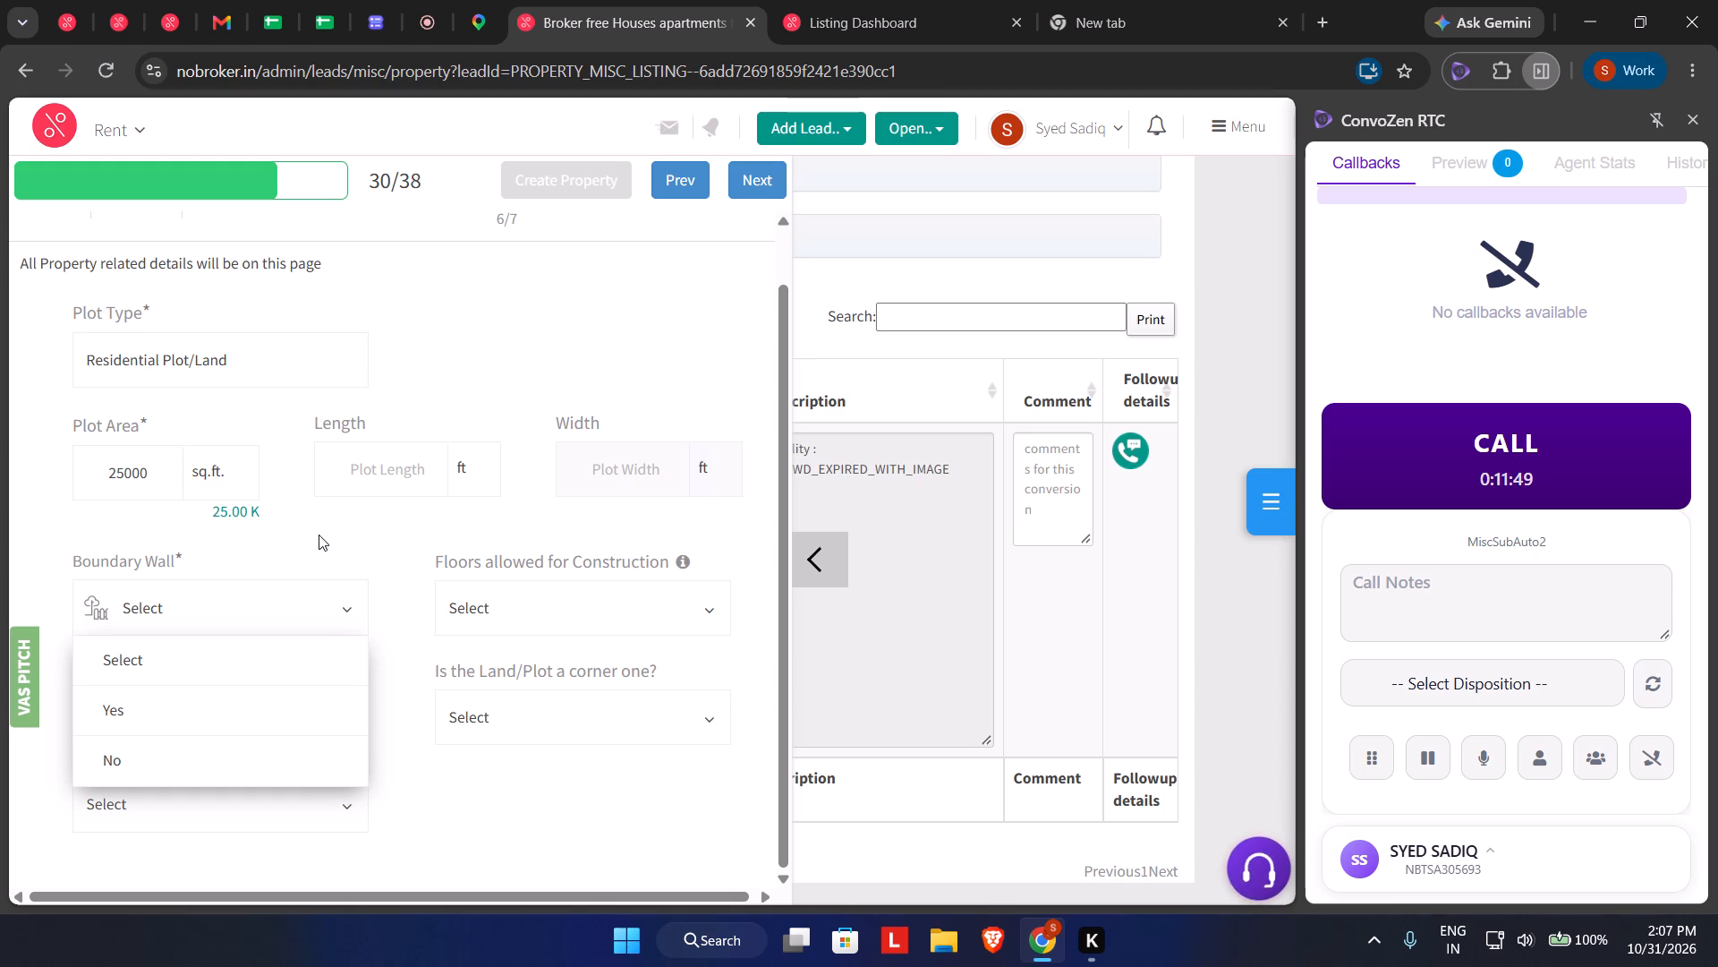
left_click(183, 708)
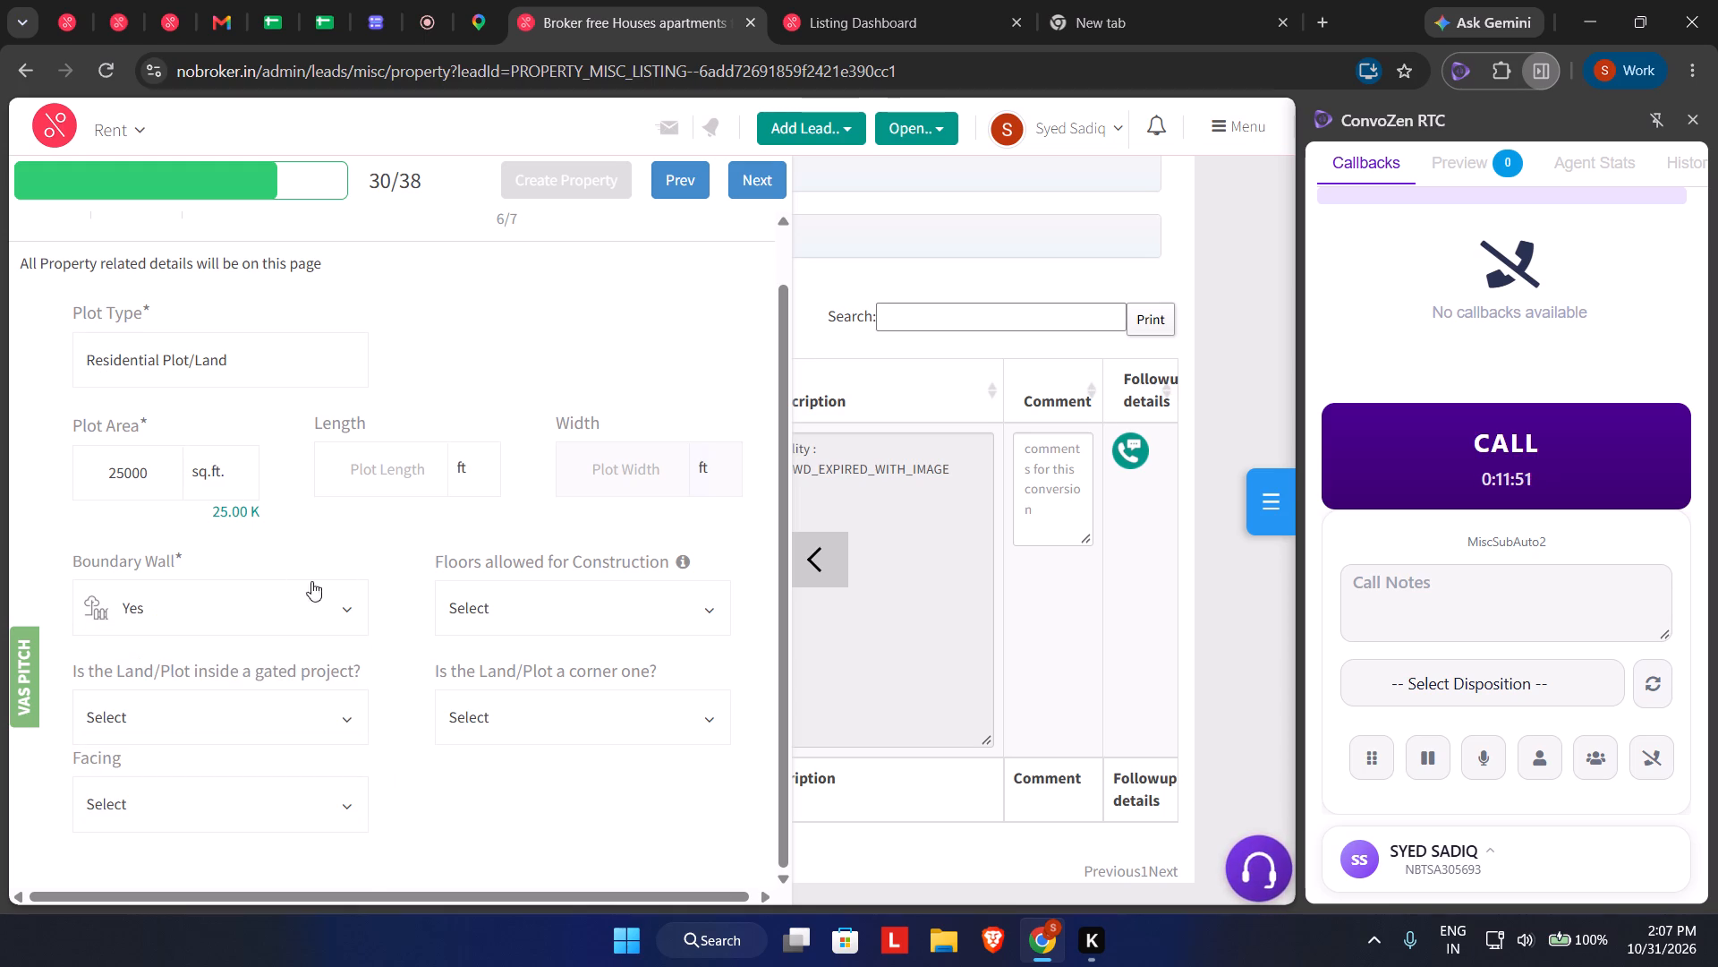
scroll(379, 552, "down", 2)
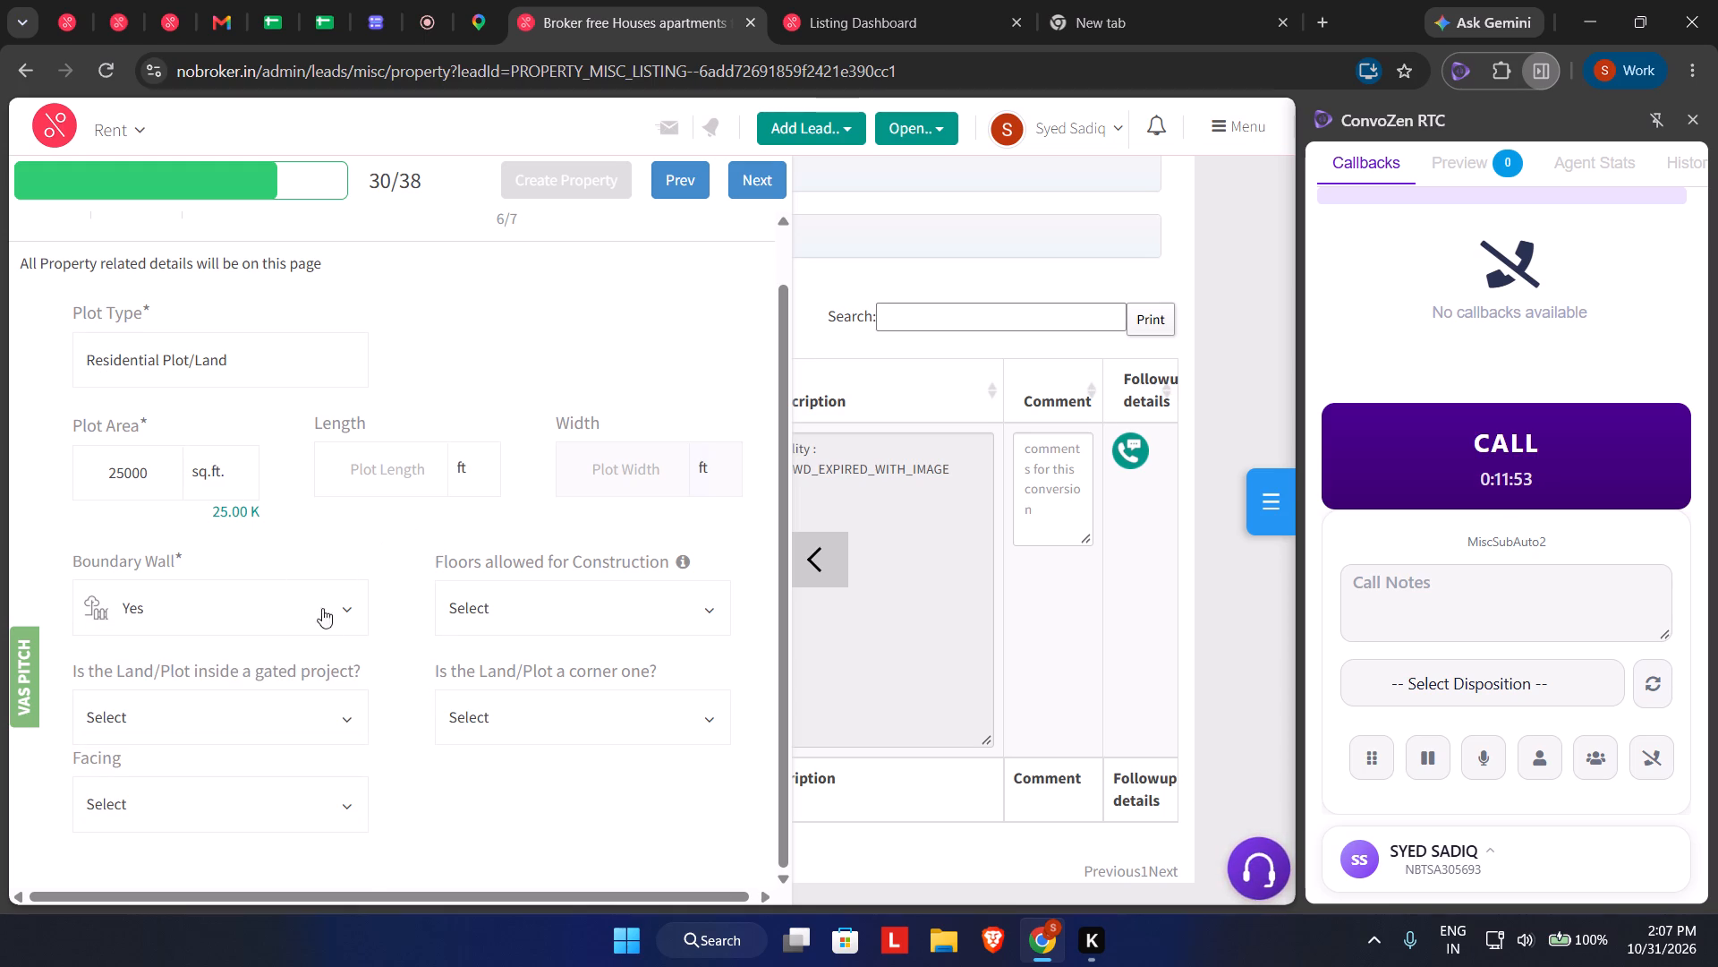
scroll(336, 569, "up", 4)
In the plot listing's additional info, set the Khata certificate answer to Don't Know.
left_click(229, 256)
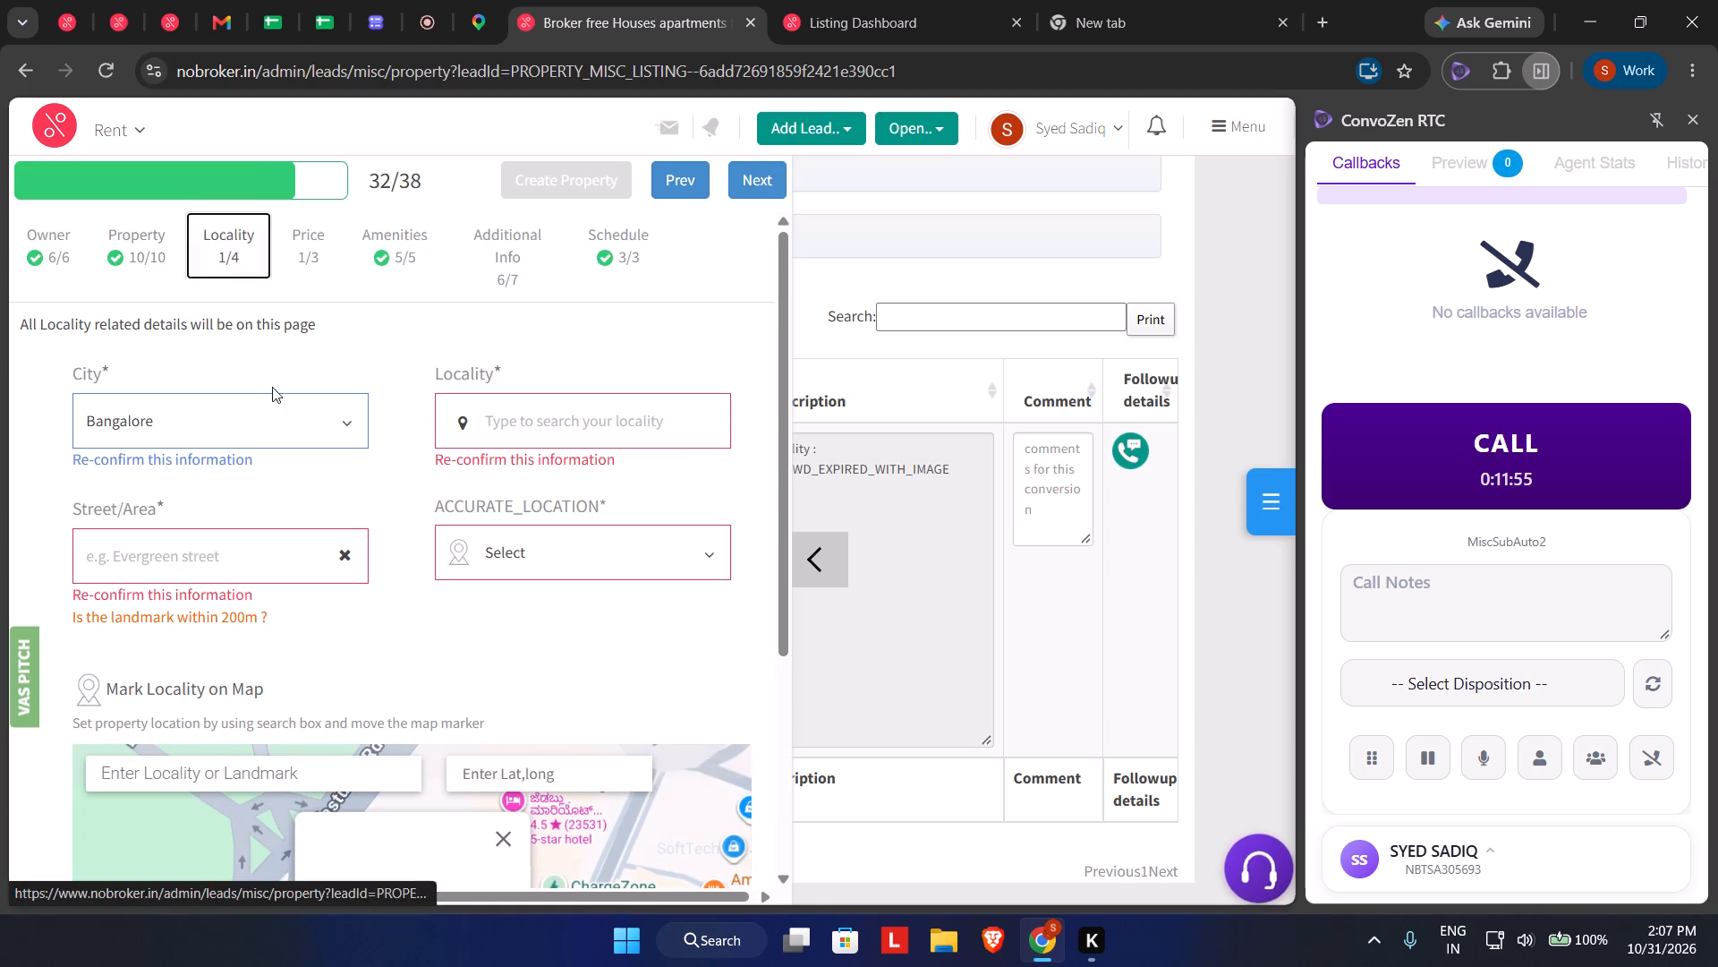
left_click(404, 243)
left_click(498, 250)
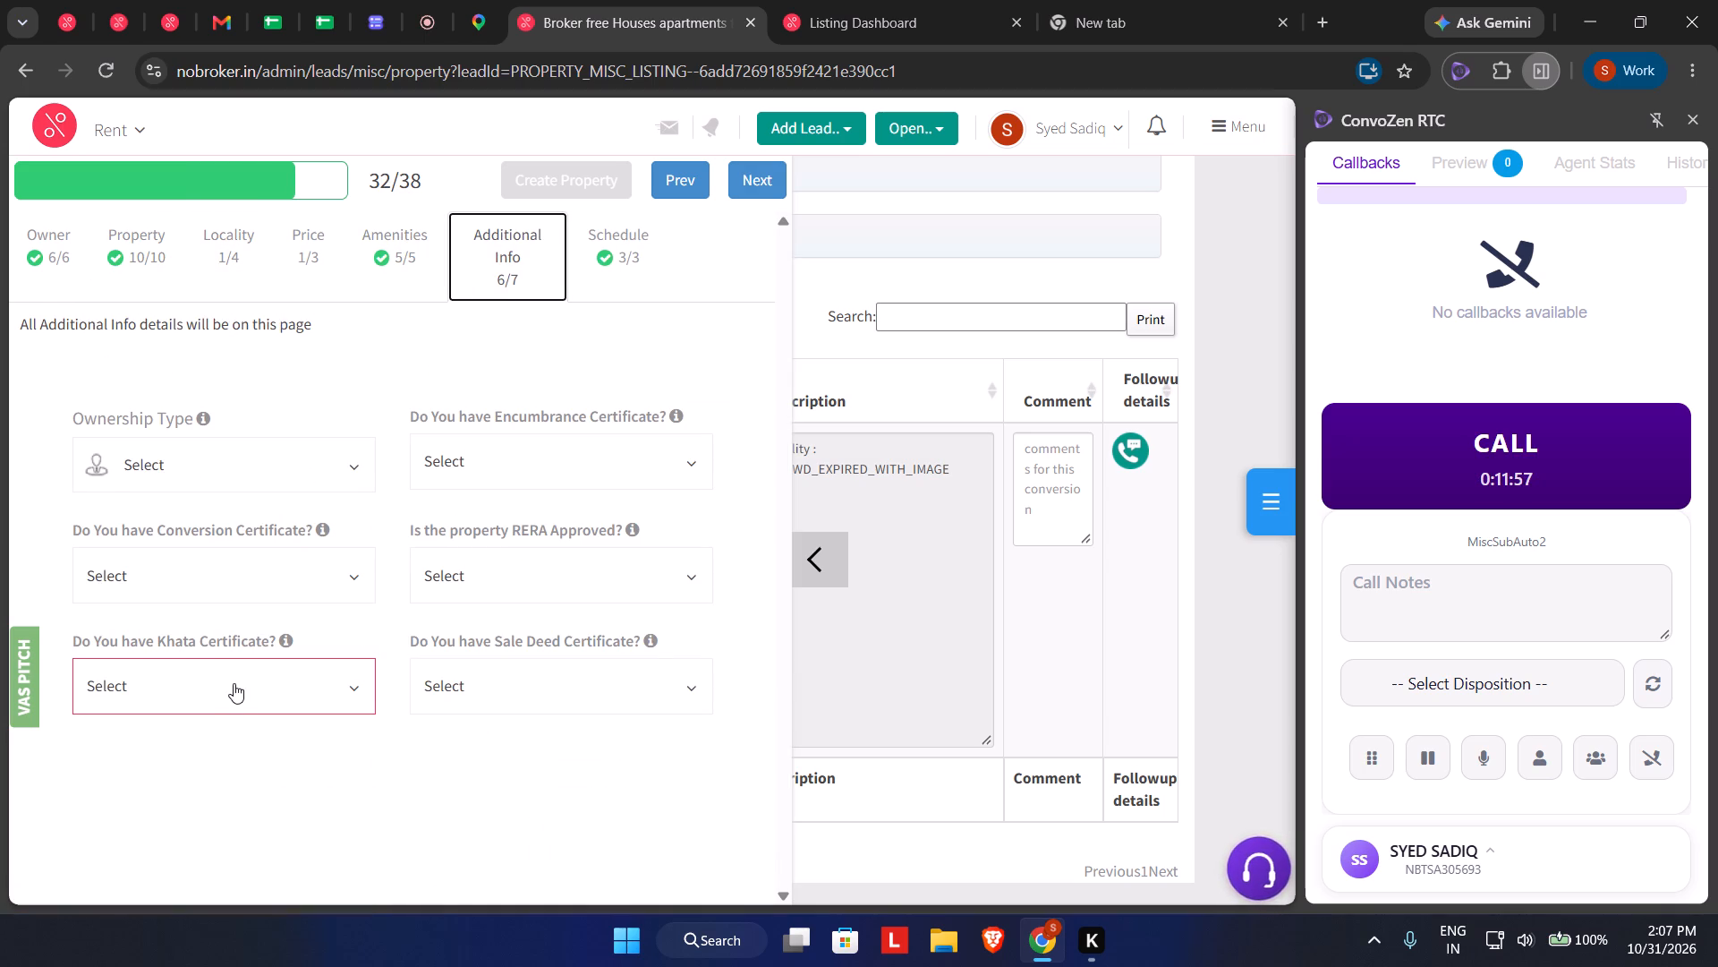
left_click(237, 684)
scroll(480, 689, "down", 3)
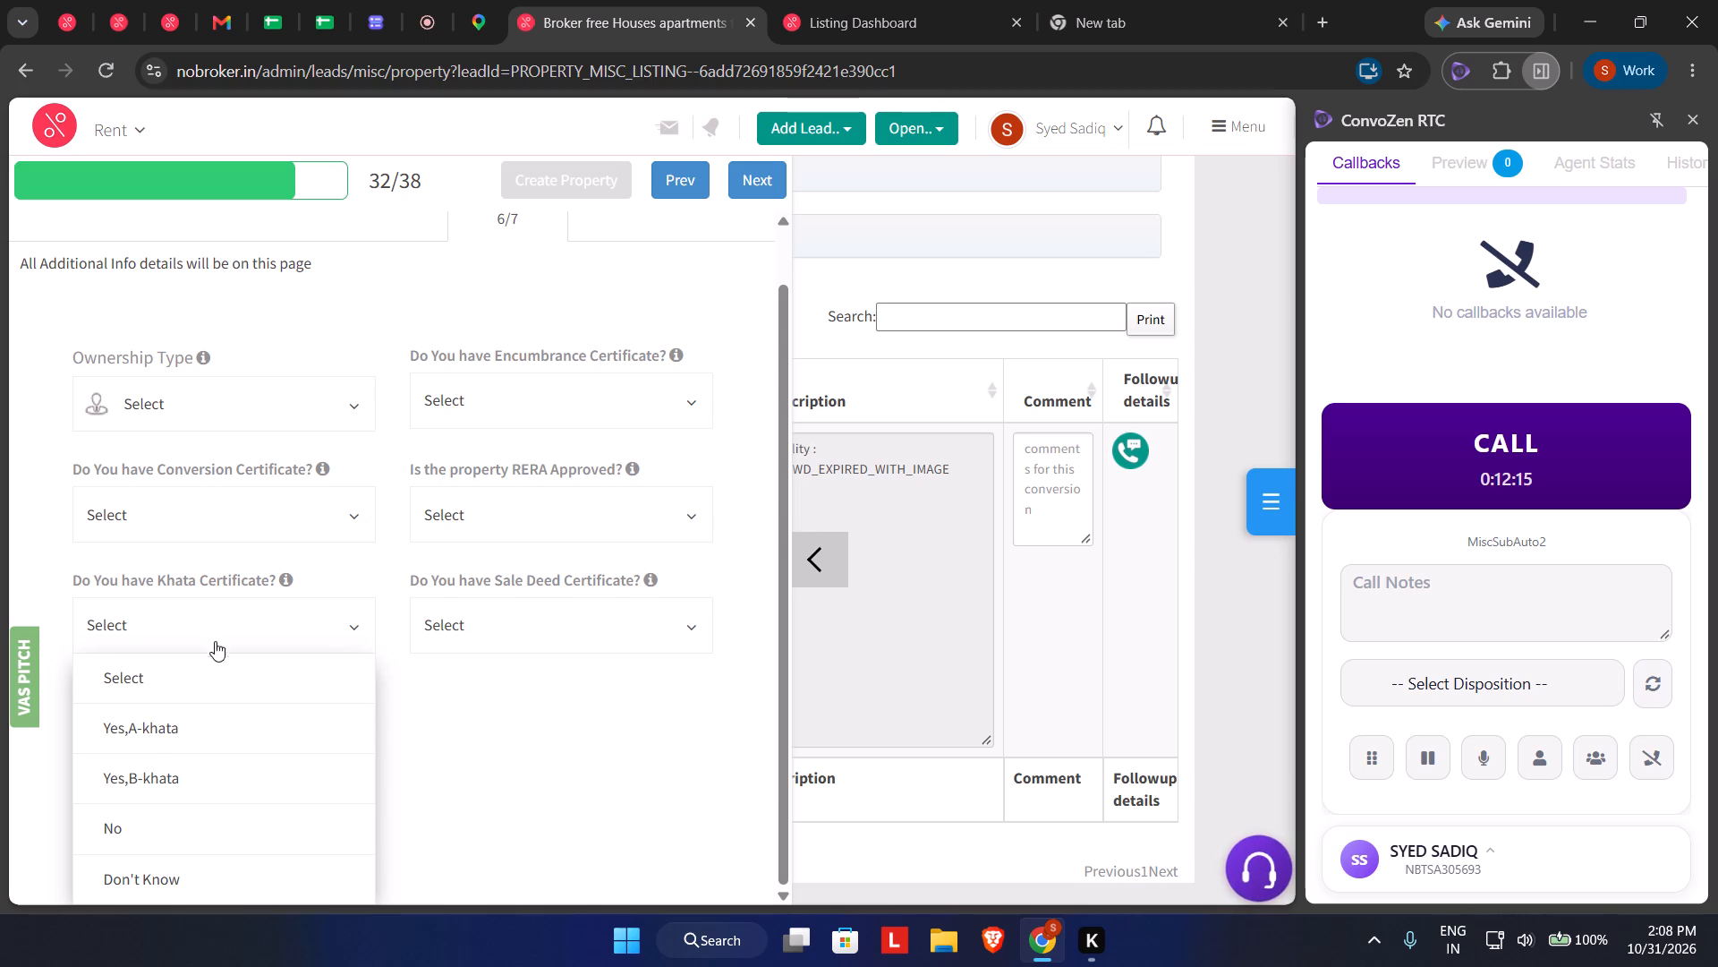
left_click(260, 628)
scroll(488, 682, "up", 1)
left_click(522, 769)
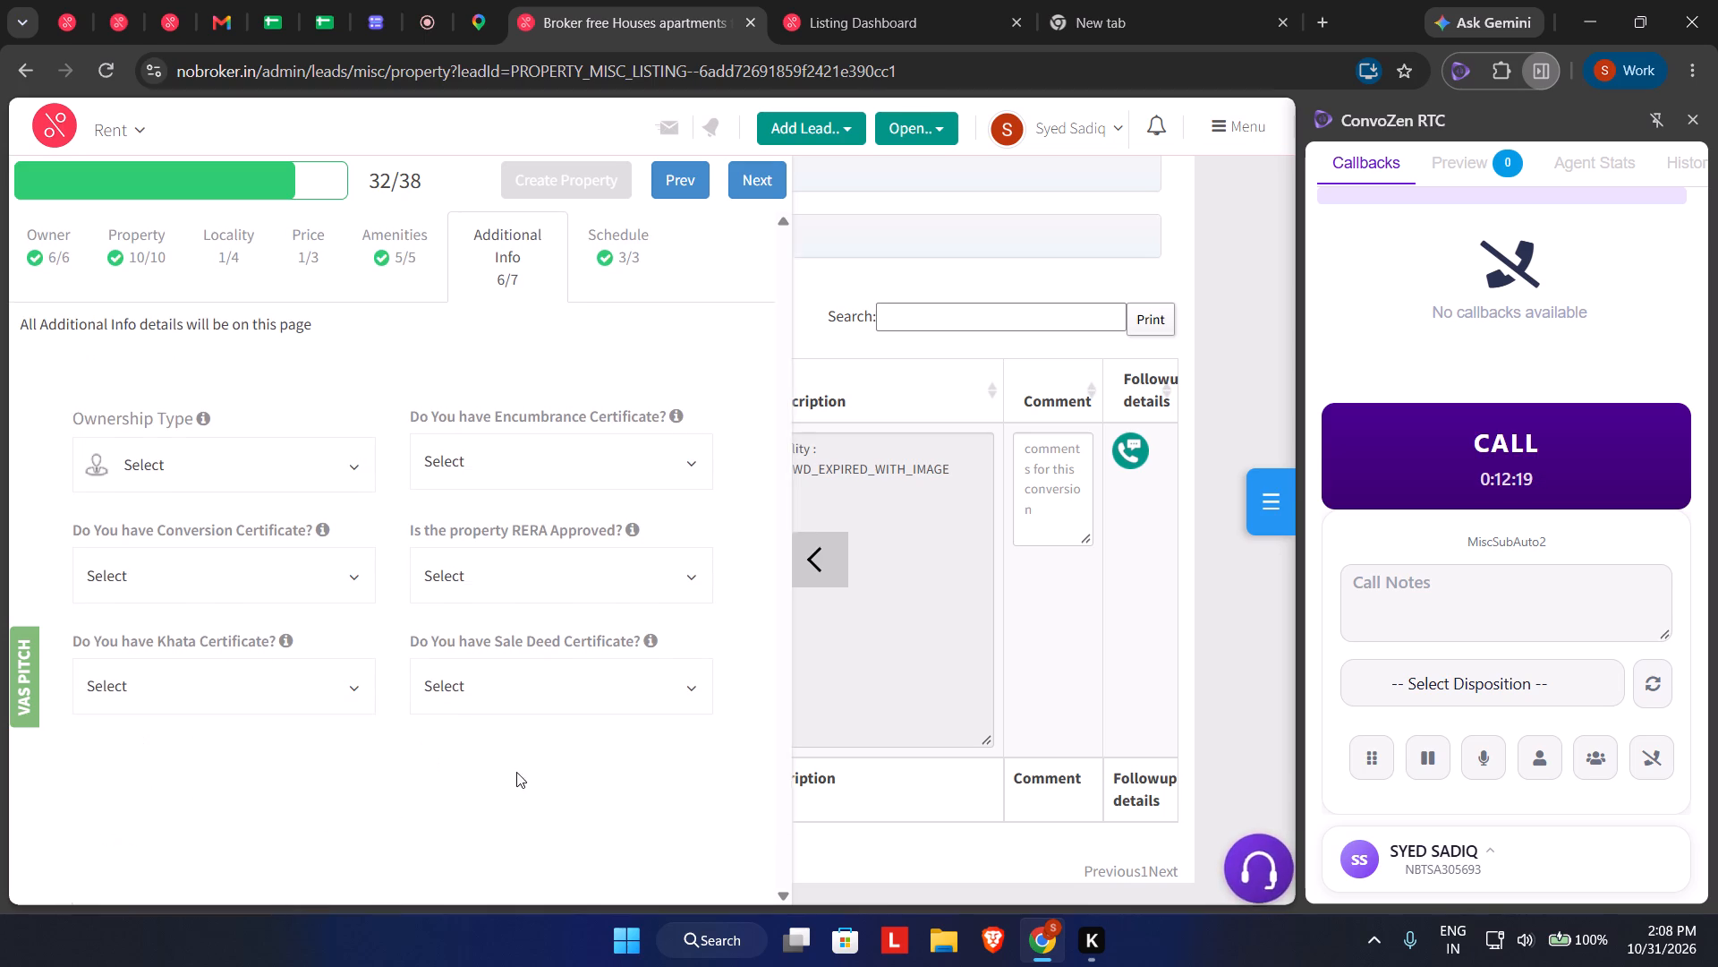
left_click(275, 724)
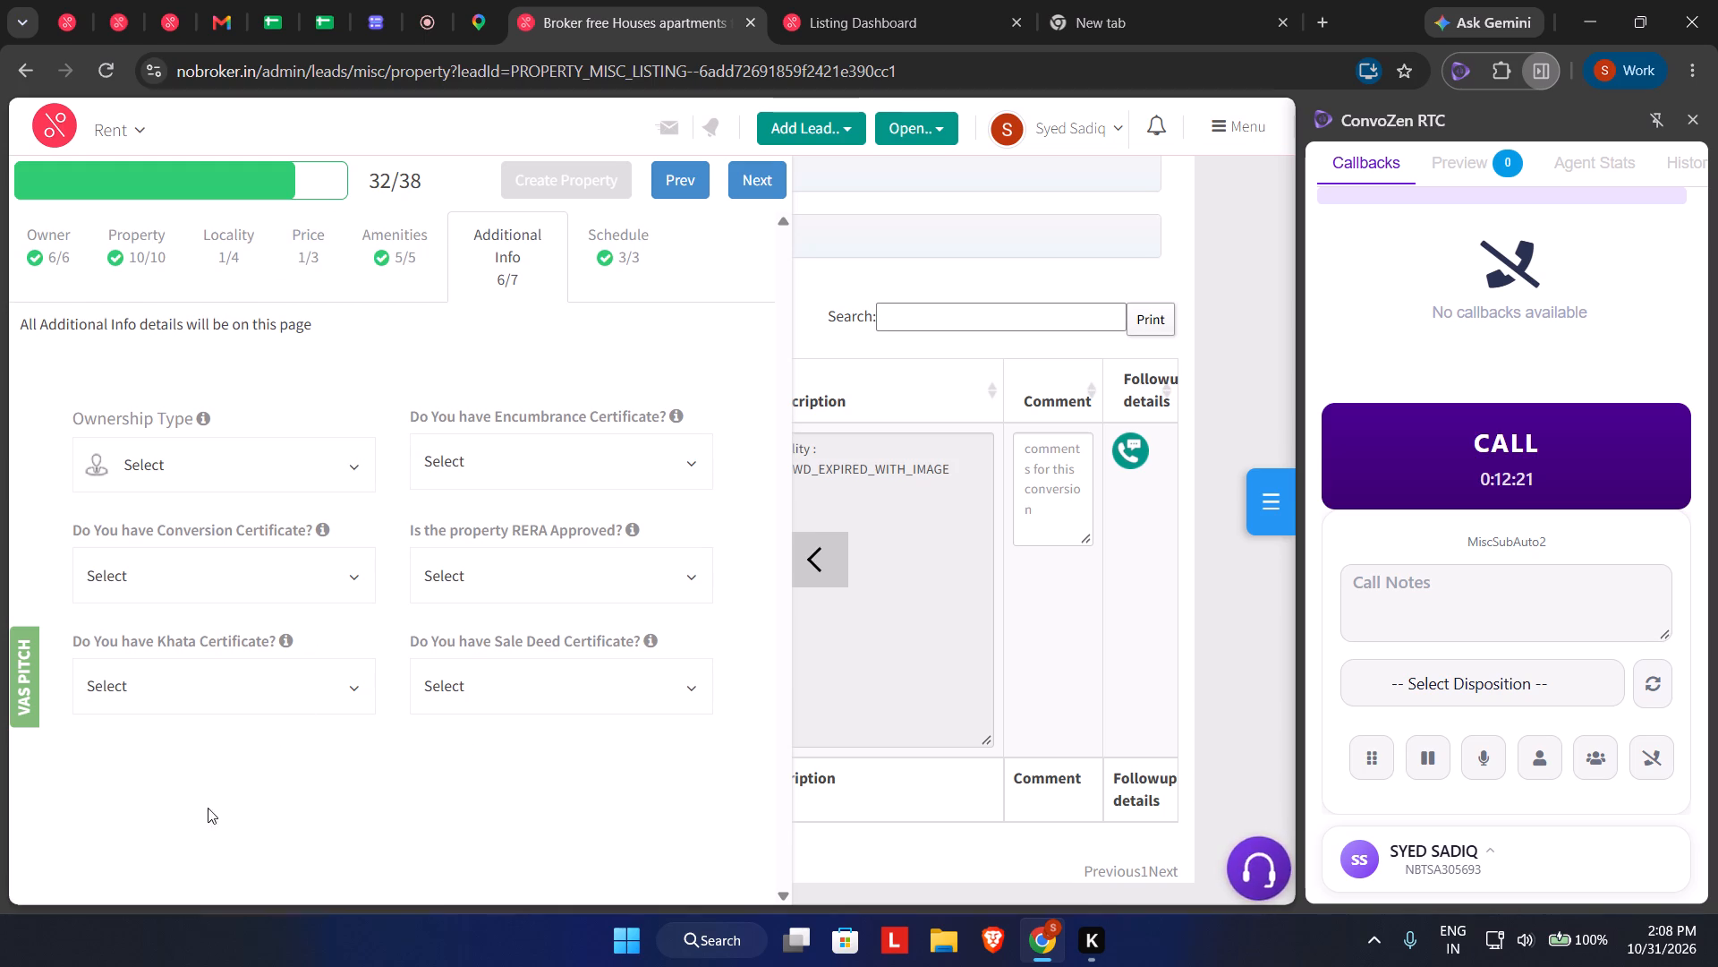
left_click(260, 702)
scroll(316, 756, "down", 2)
left_click(122, 877)
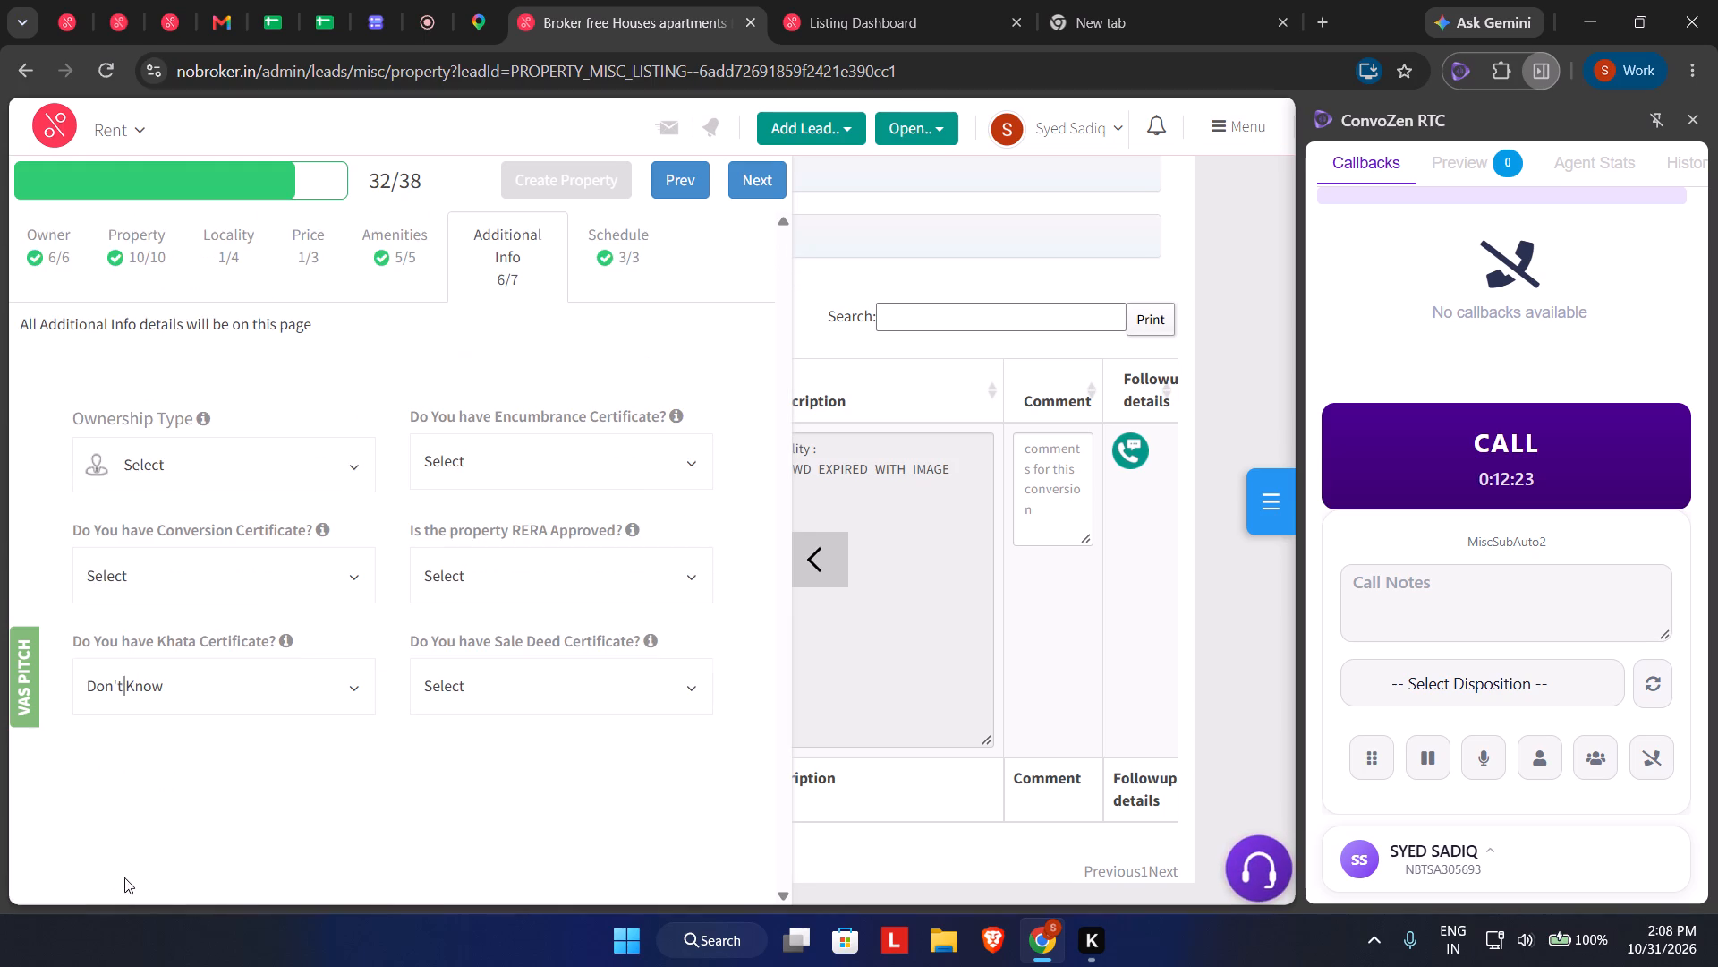
Open the plot listing's price details and check the expected price and availability fields alongside the lead record.
scroll(451, 613, "up", 4)
left_click(296, 235)
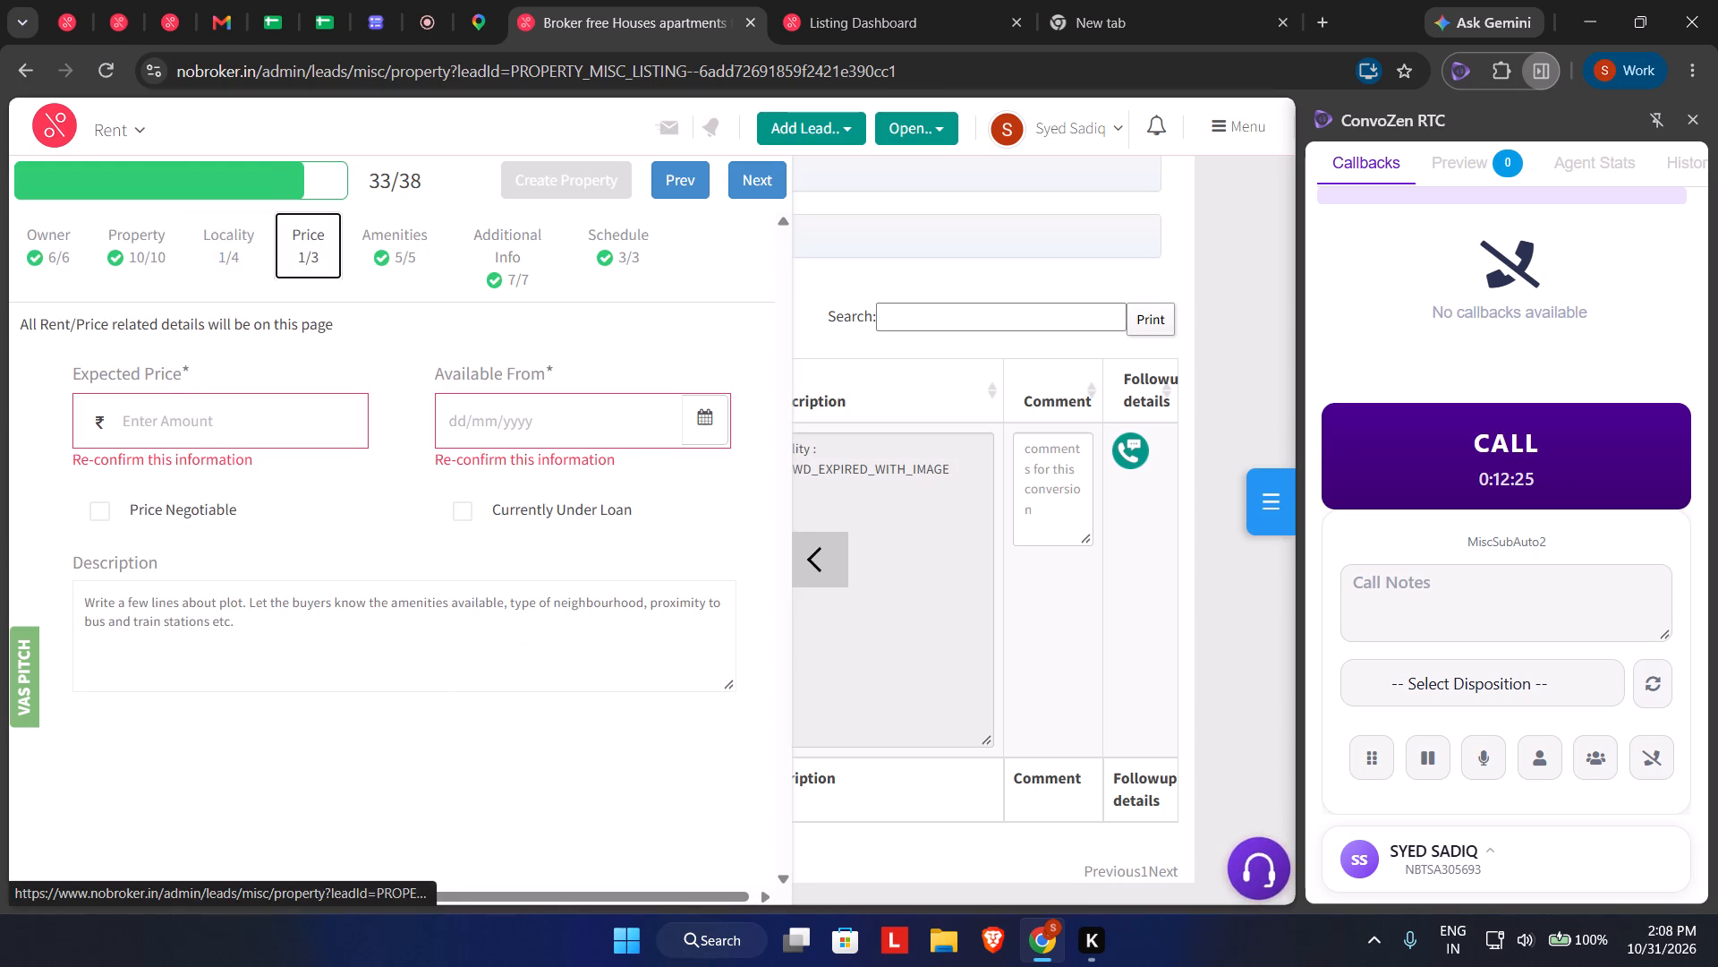
left_click(200, 427)
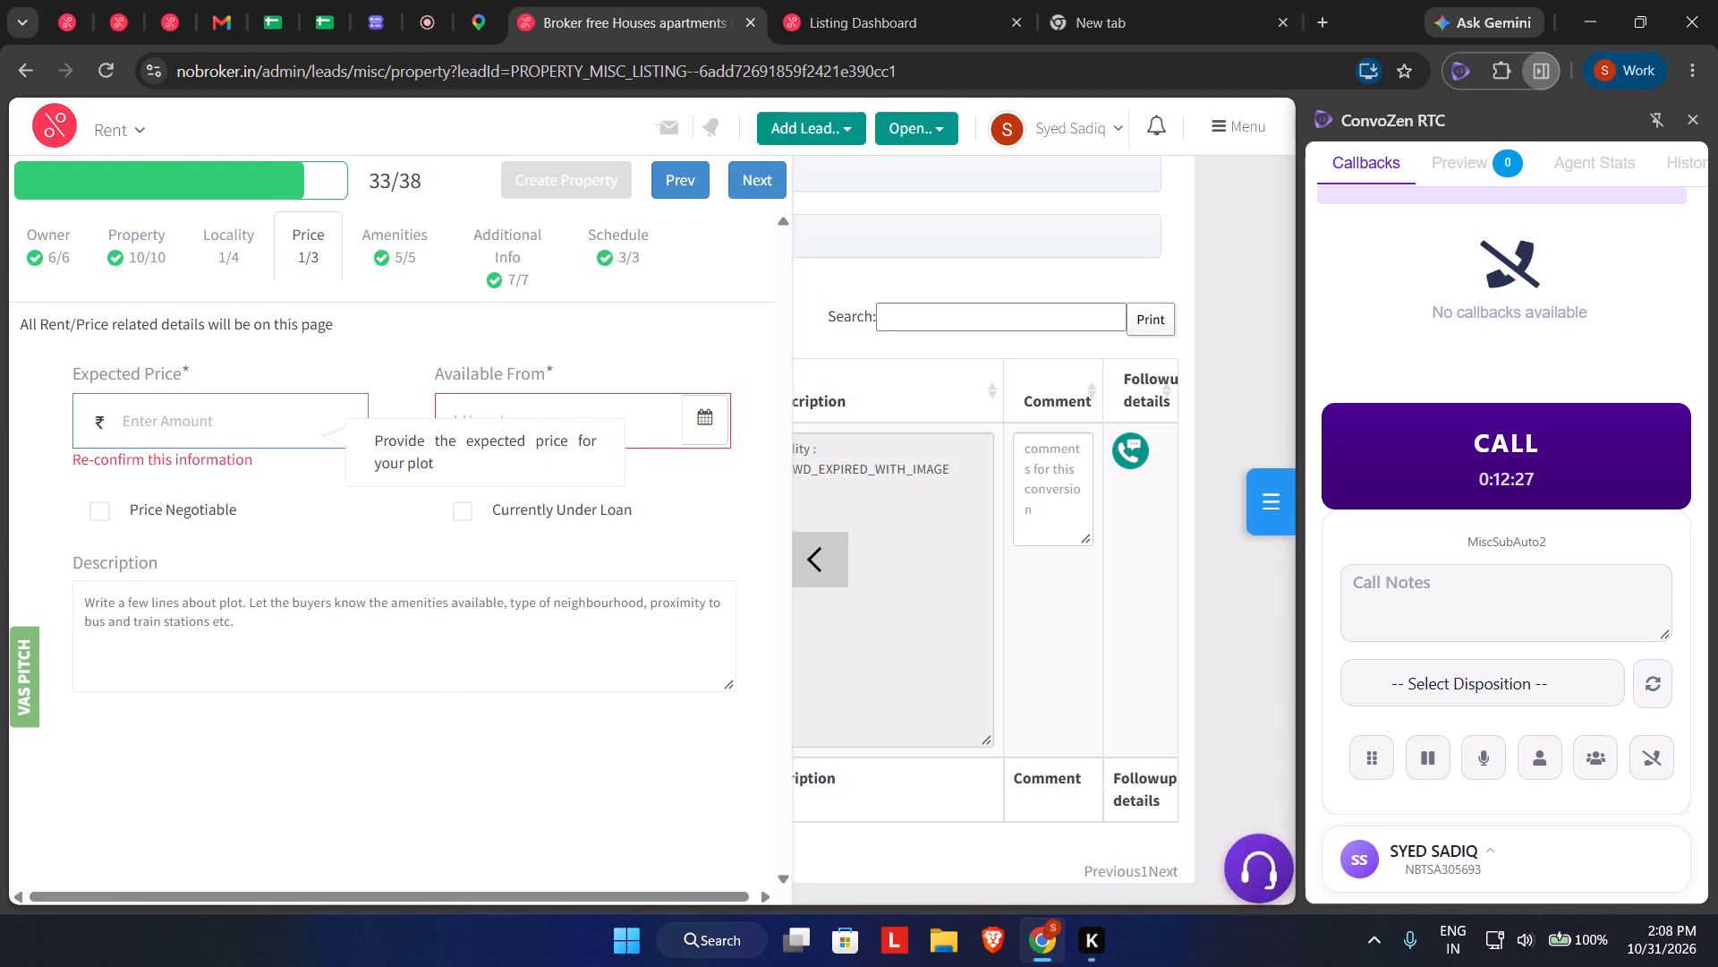
left_click(607, 423)
scroll(382, 389, "up", 1)
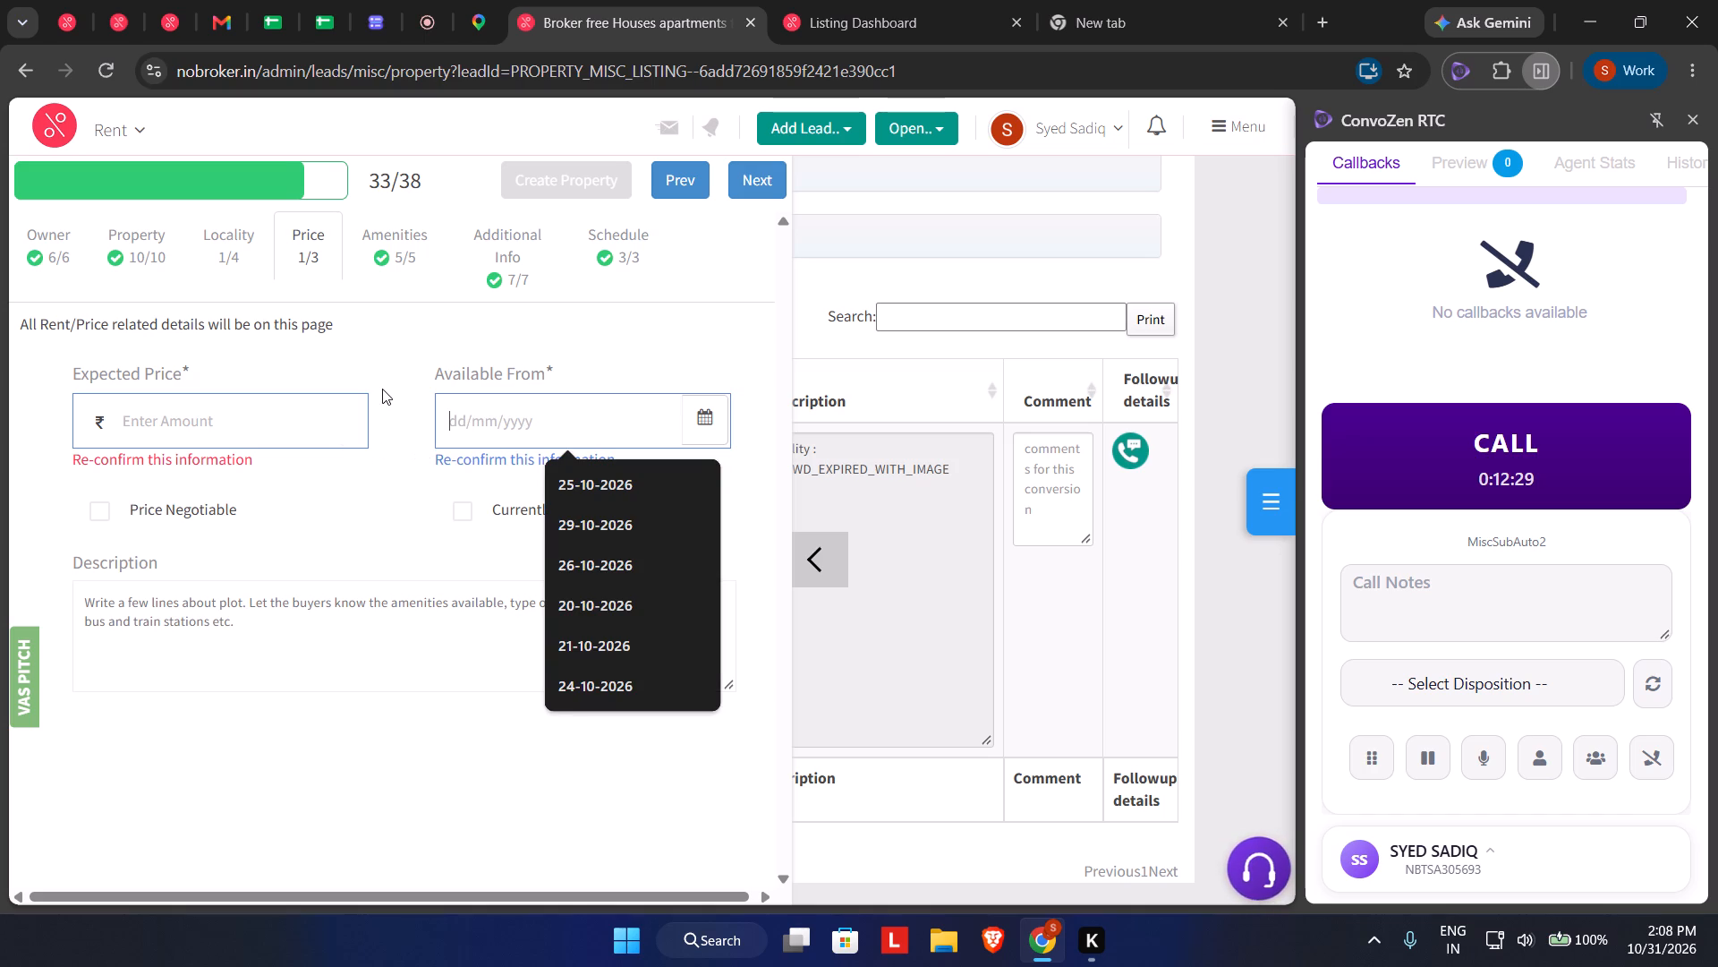
scroll(382, 389, "up", 2)
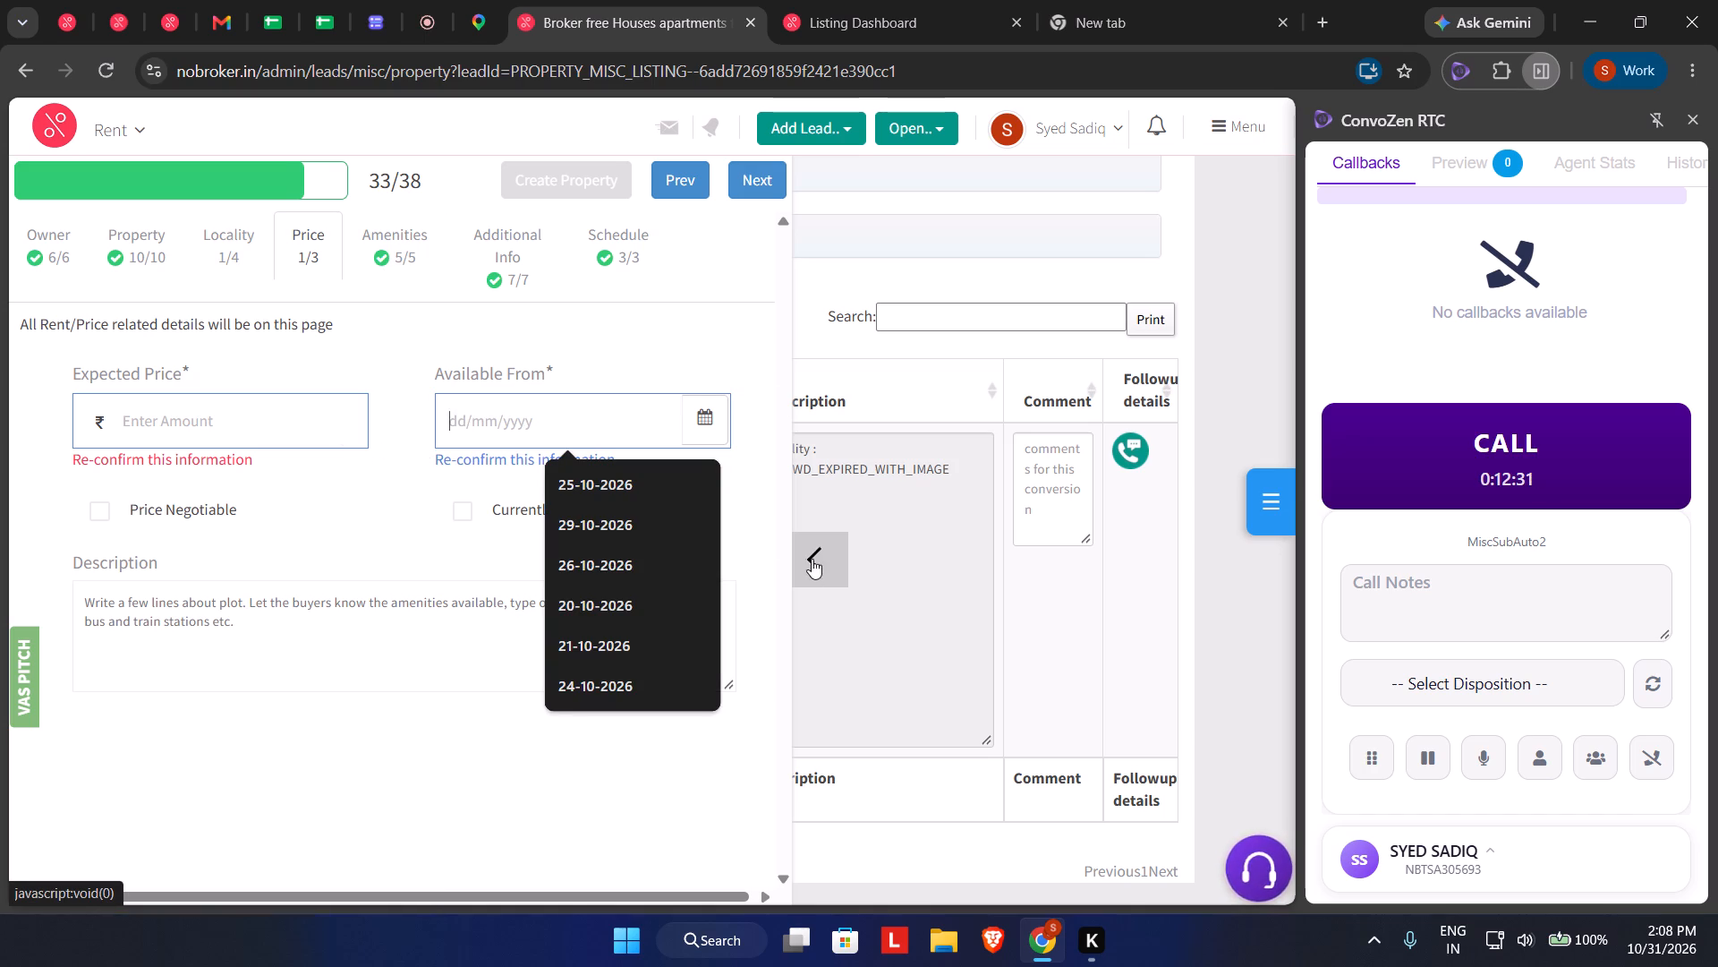
left_click(201, 424)
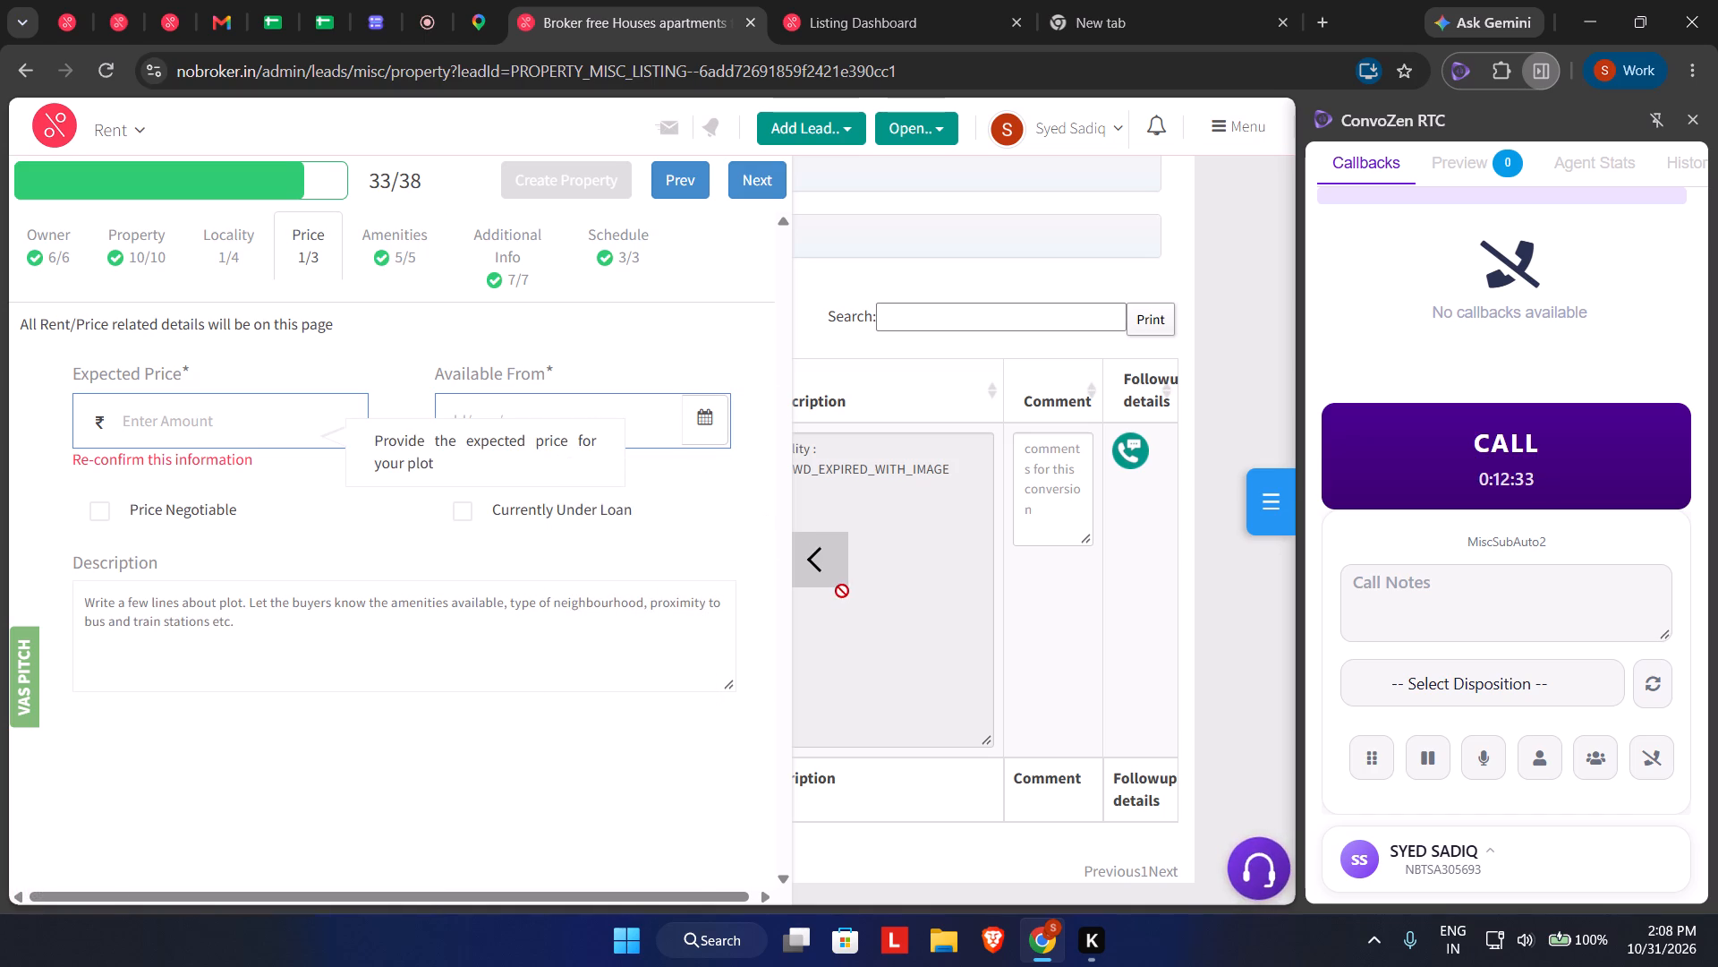
left_click(828, 577)
left_click(631, 604)
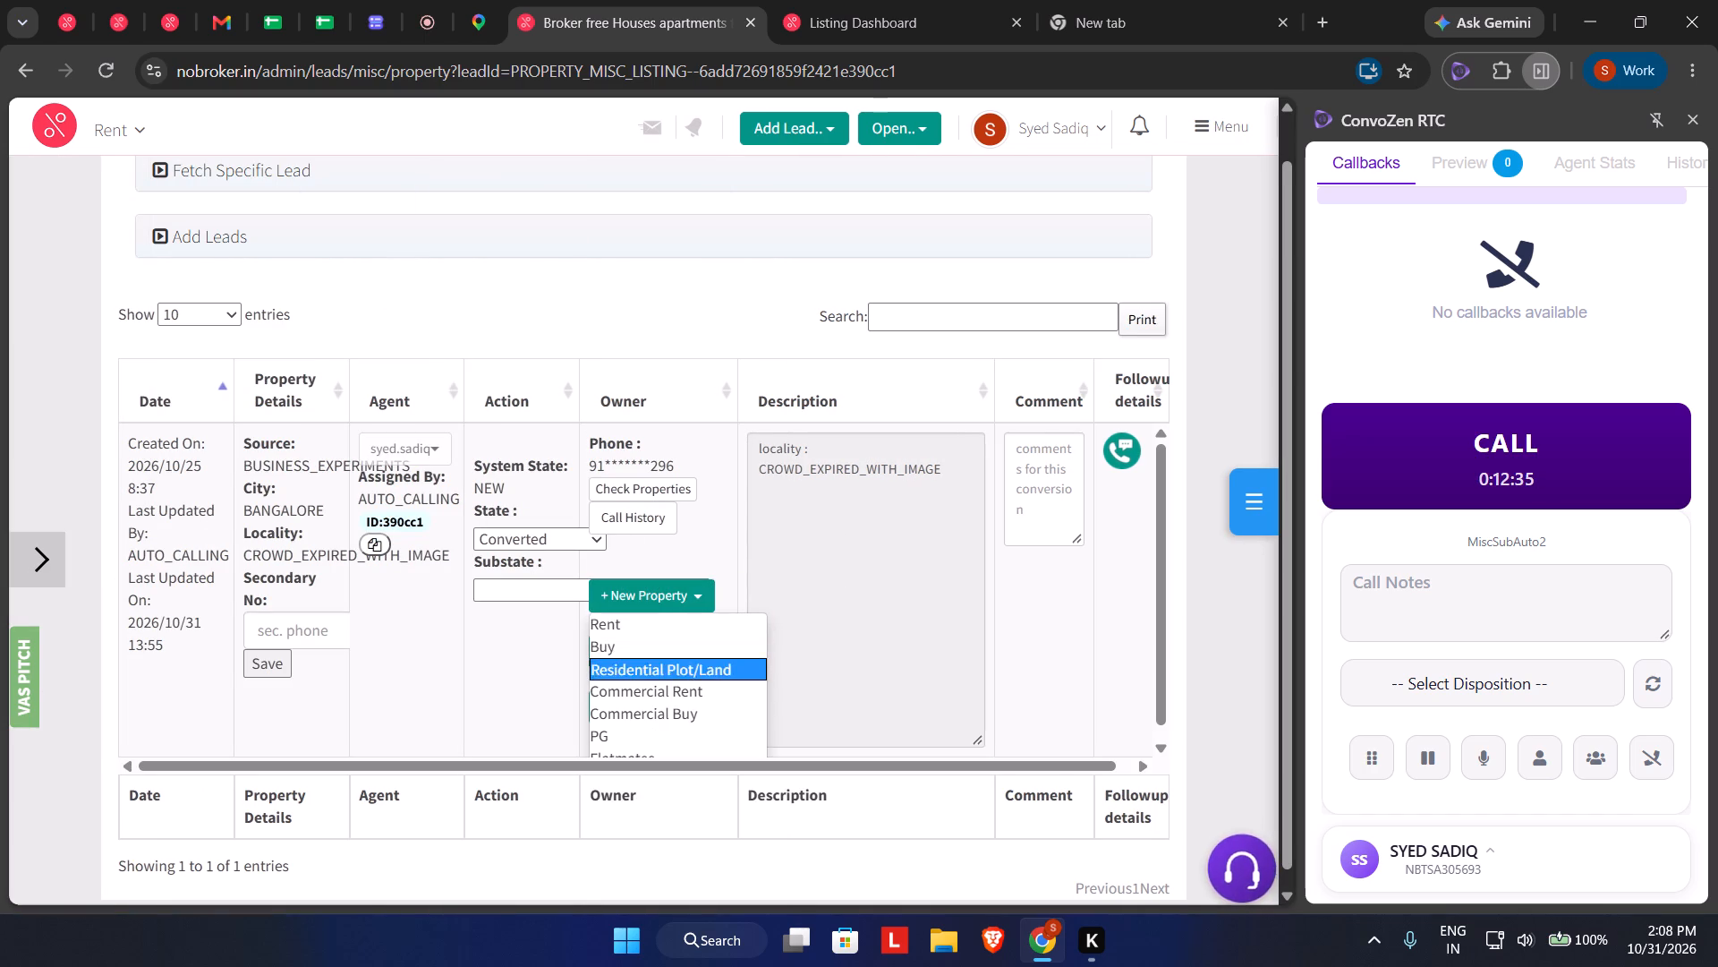
left_click(50, 579)
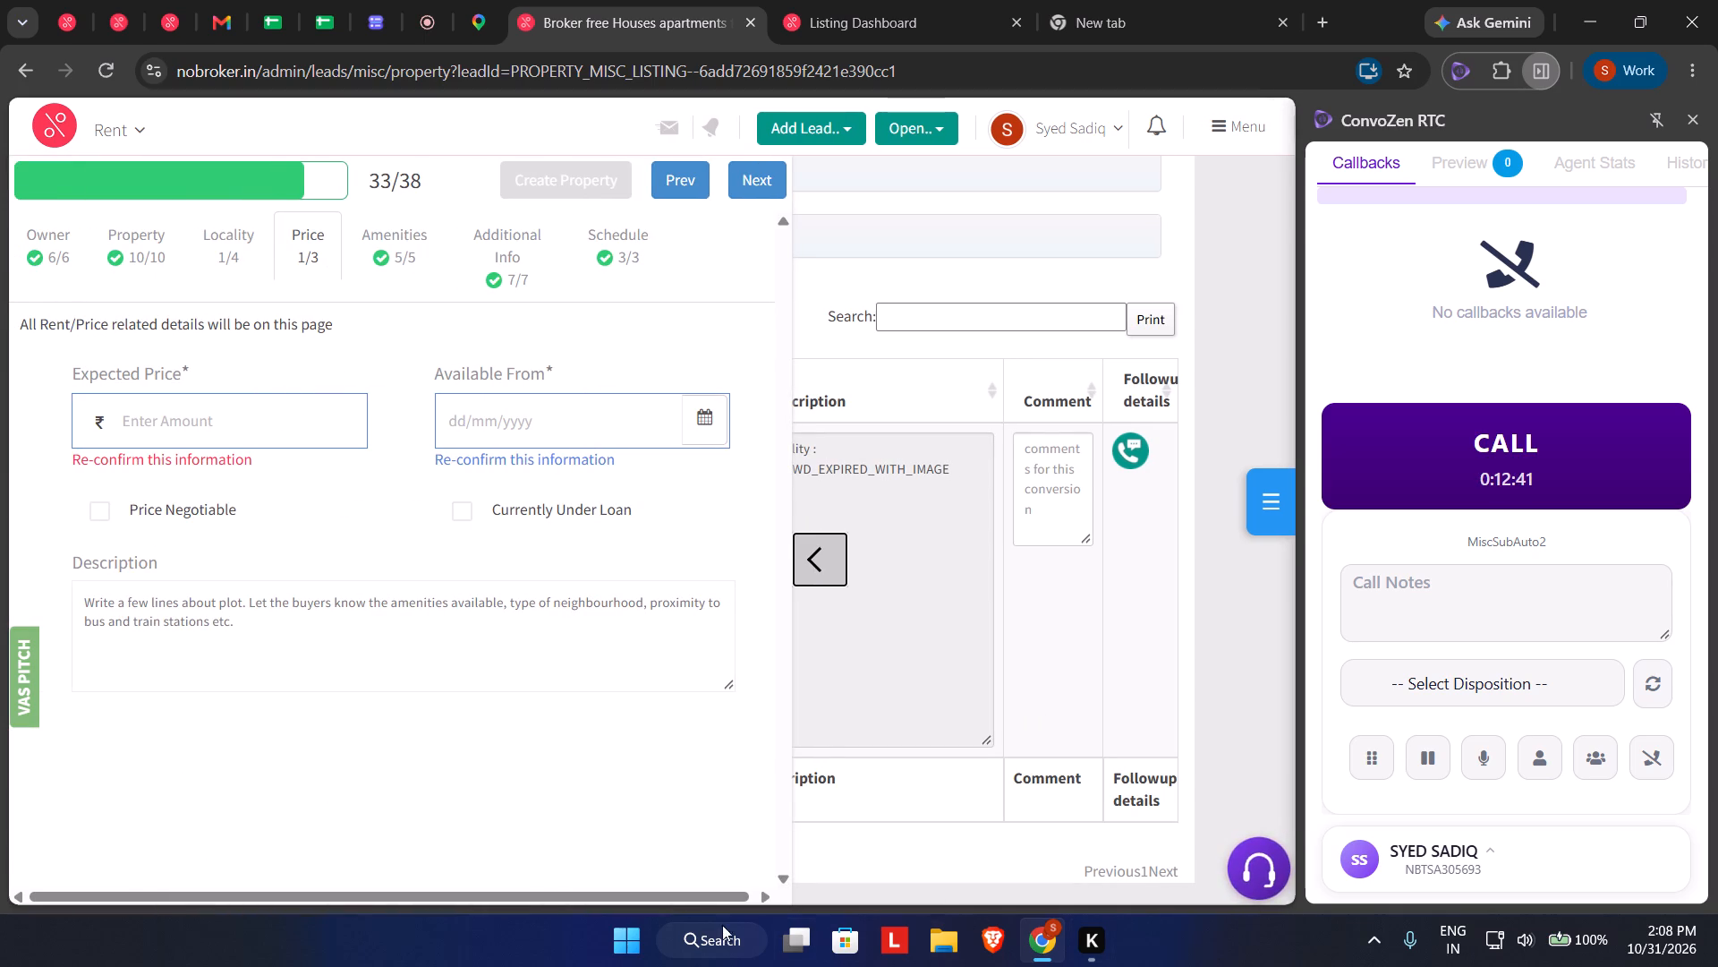
Replace the query in the new browser tab with the calculation 15 *25000.
left_click(1175, 0)
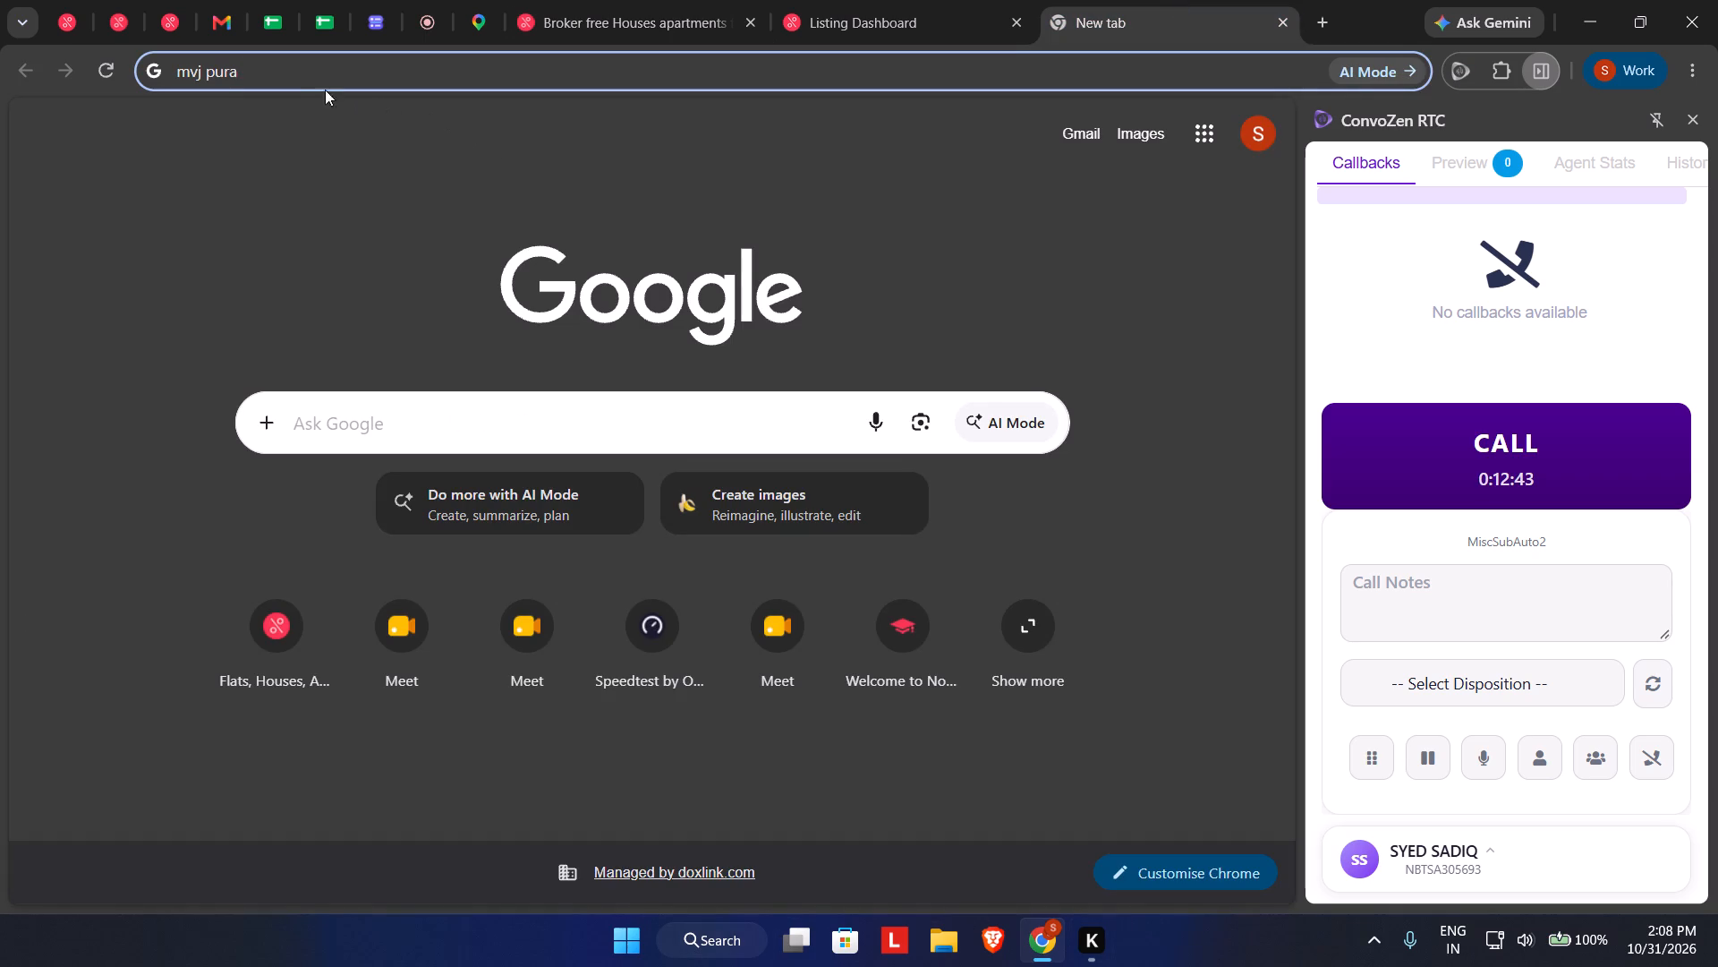
left_click_drag(265, 72, 60, 100)
type("15")
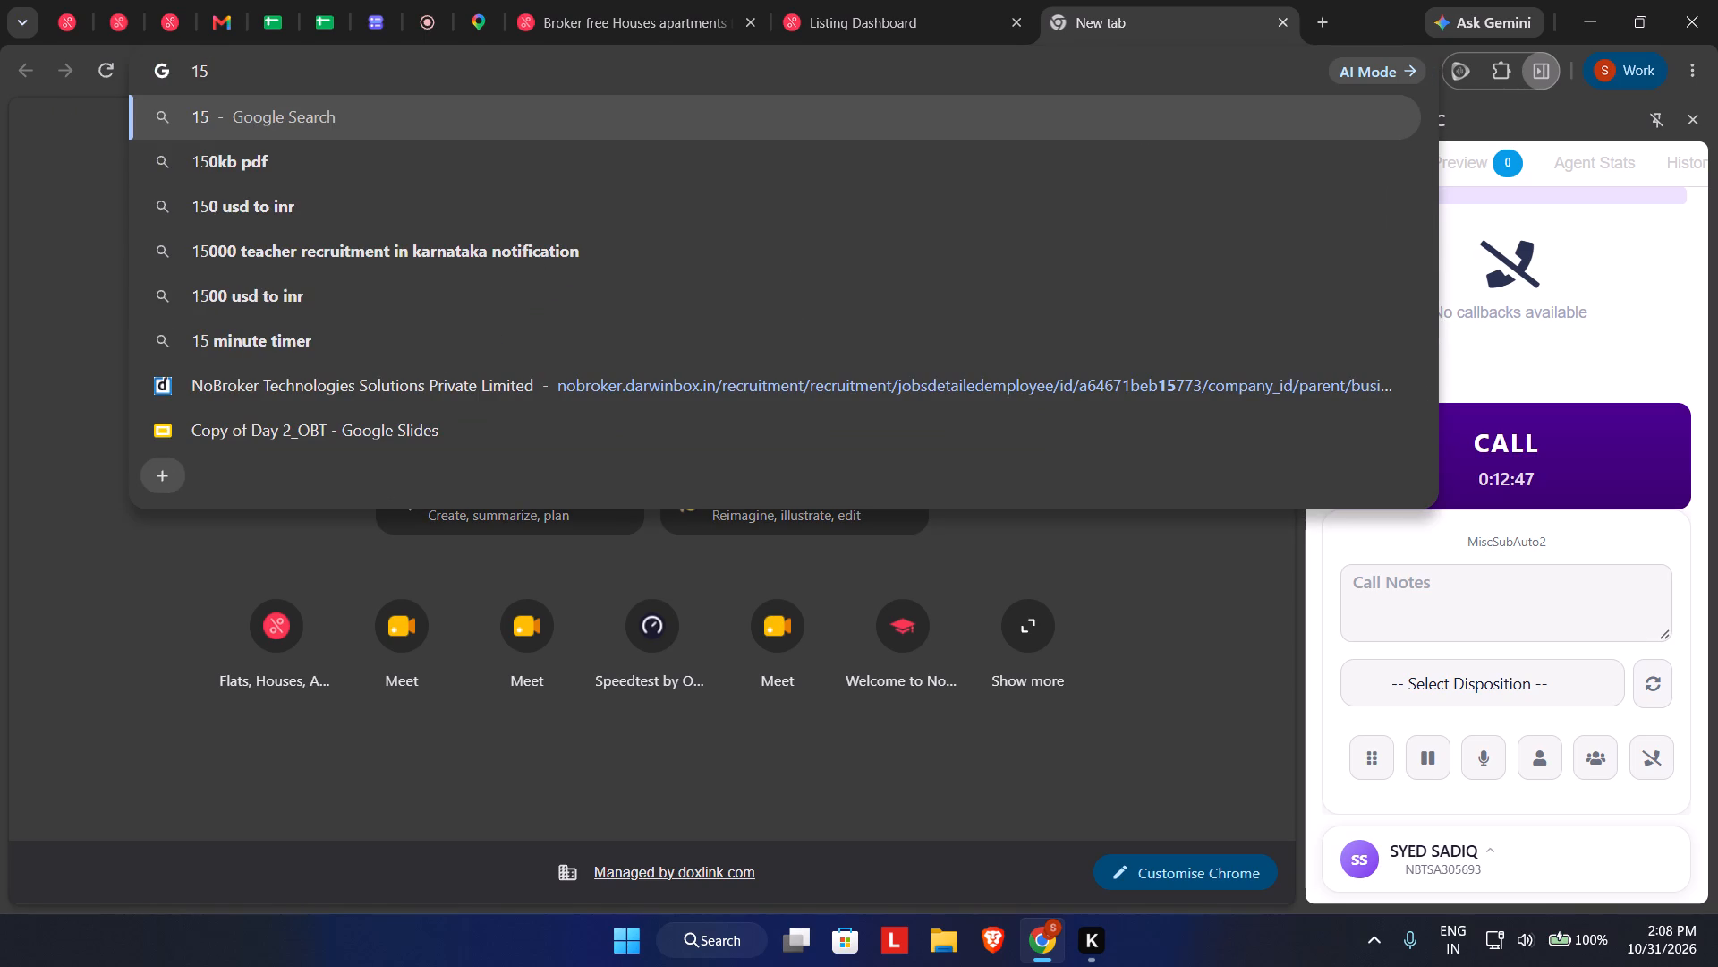
key("space")
key("asterisk")
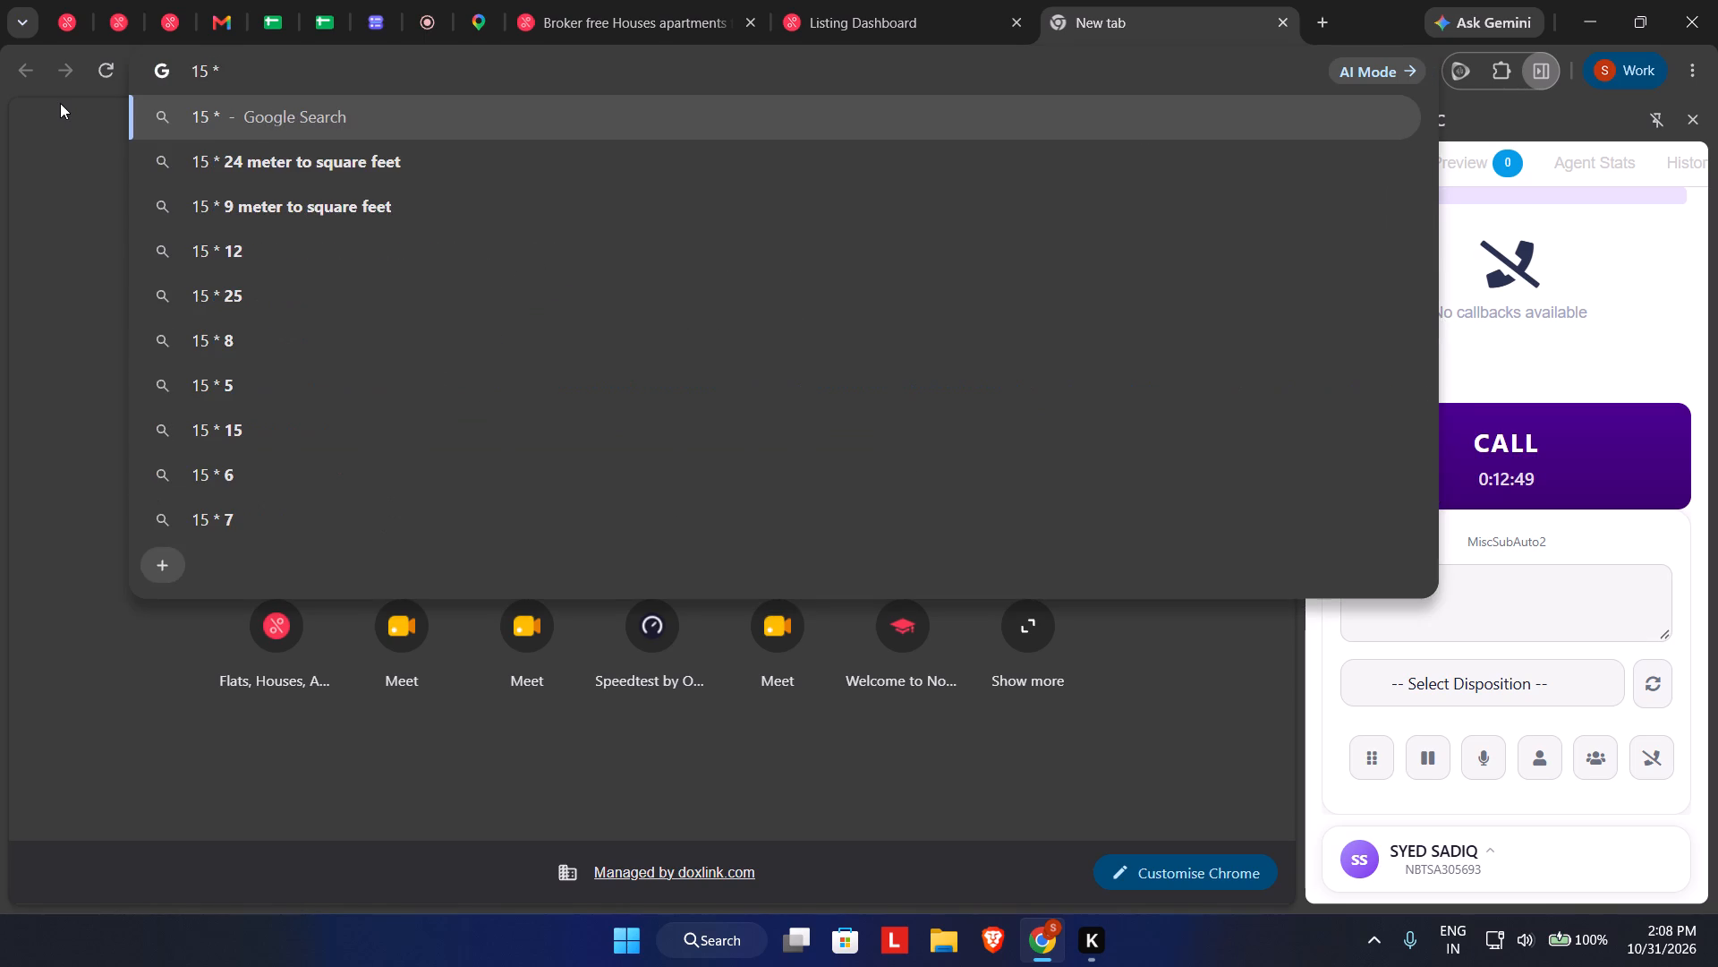
type("25000")
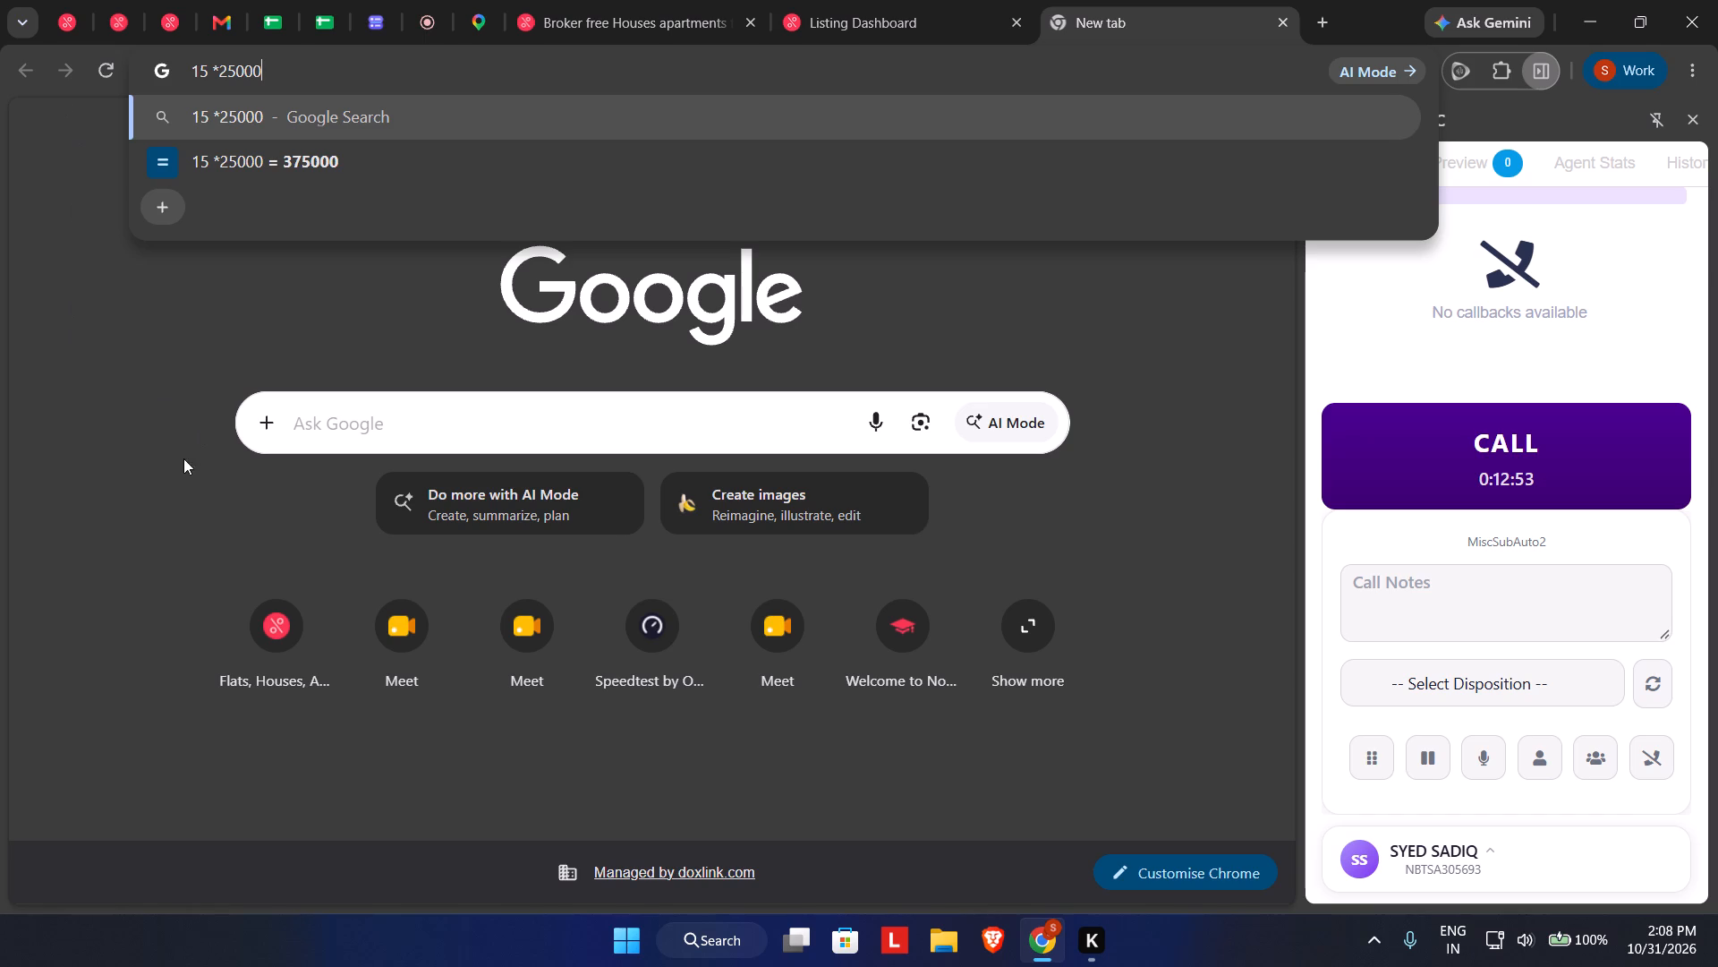
Return to the plot listing form and collapse it to view the lead record.
left_click(649, 0)
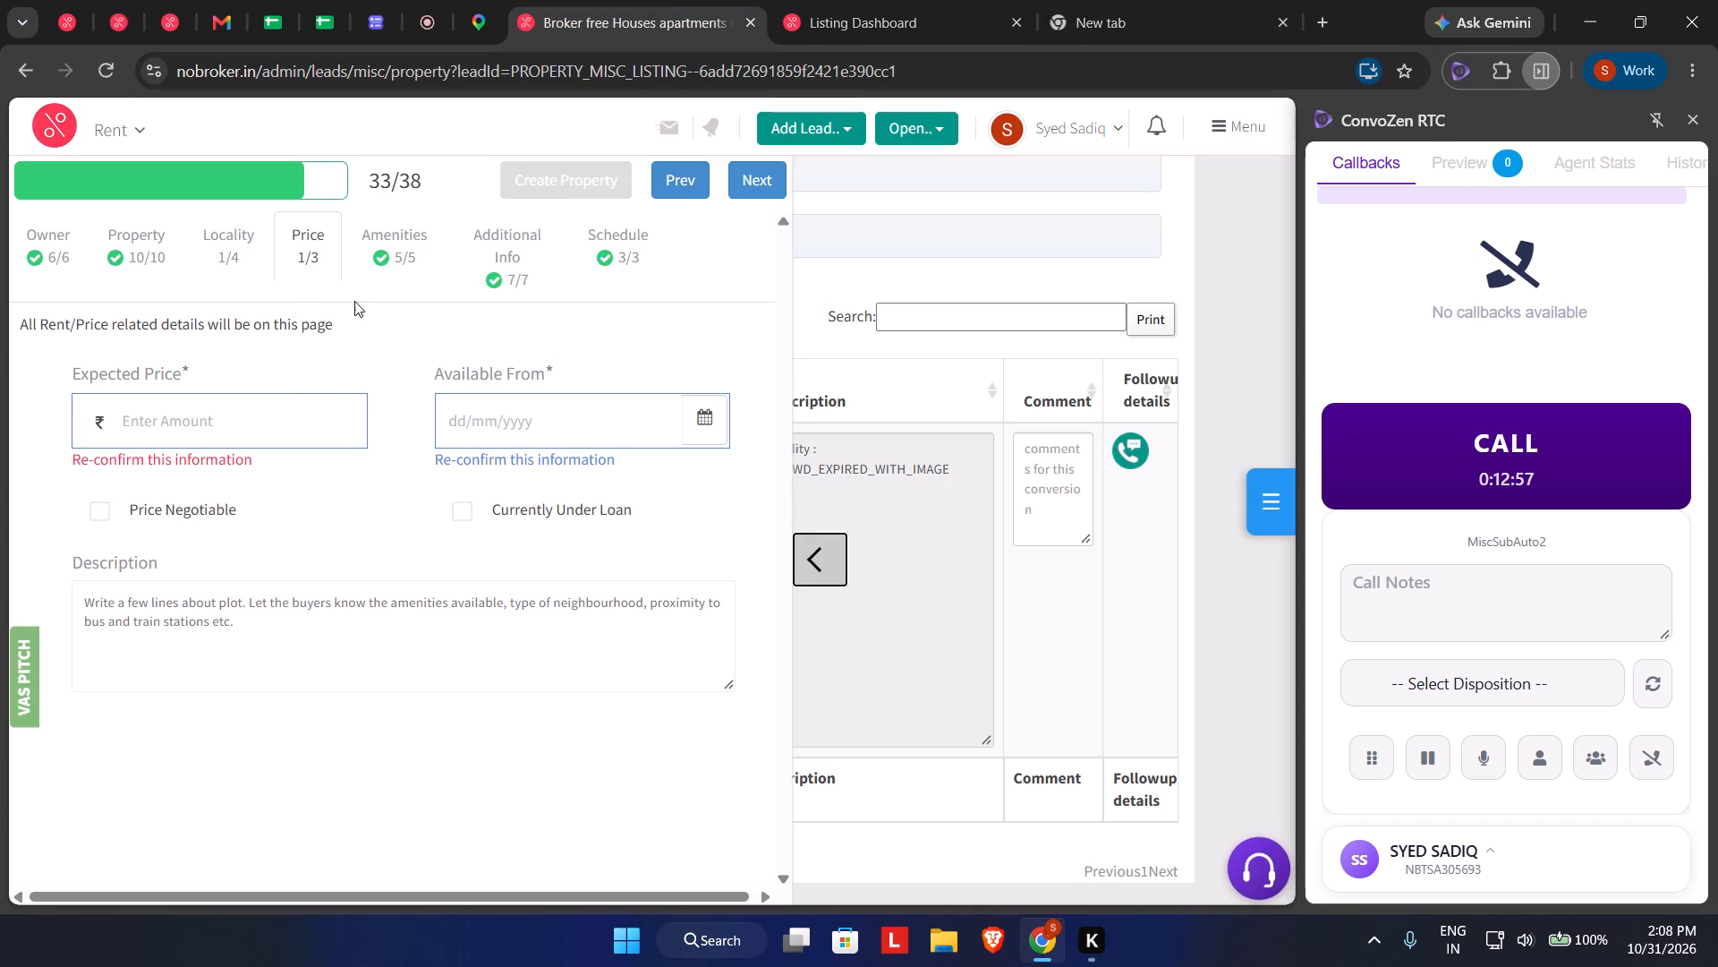
left_click(835, 552)
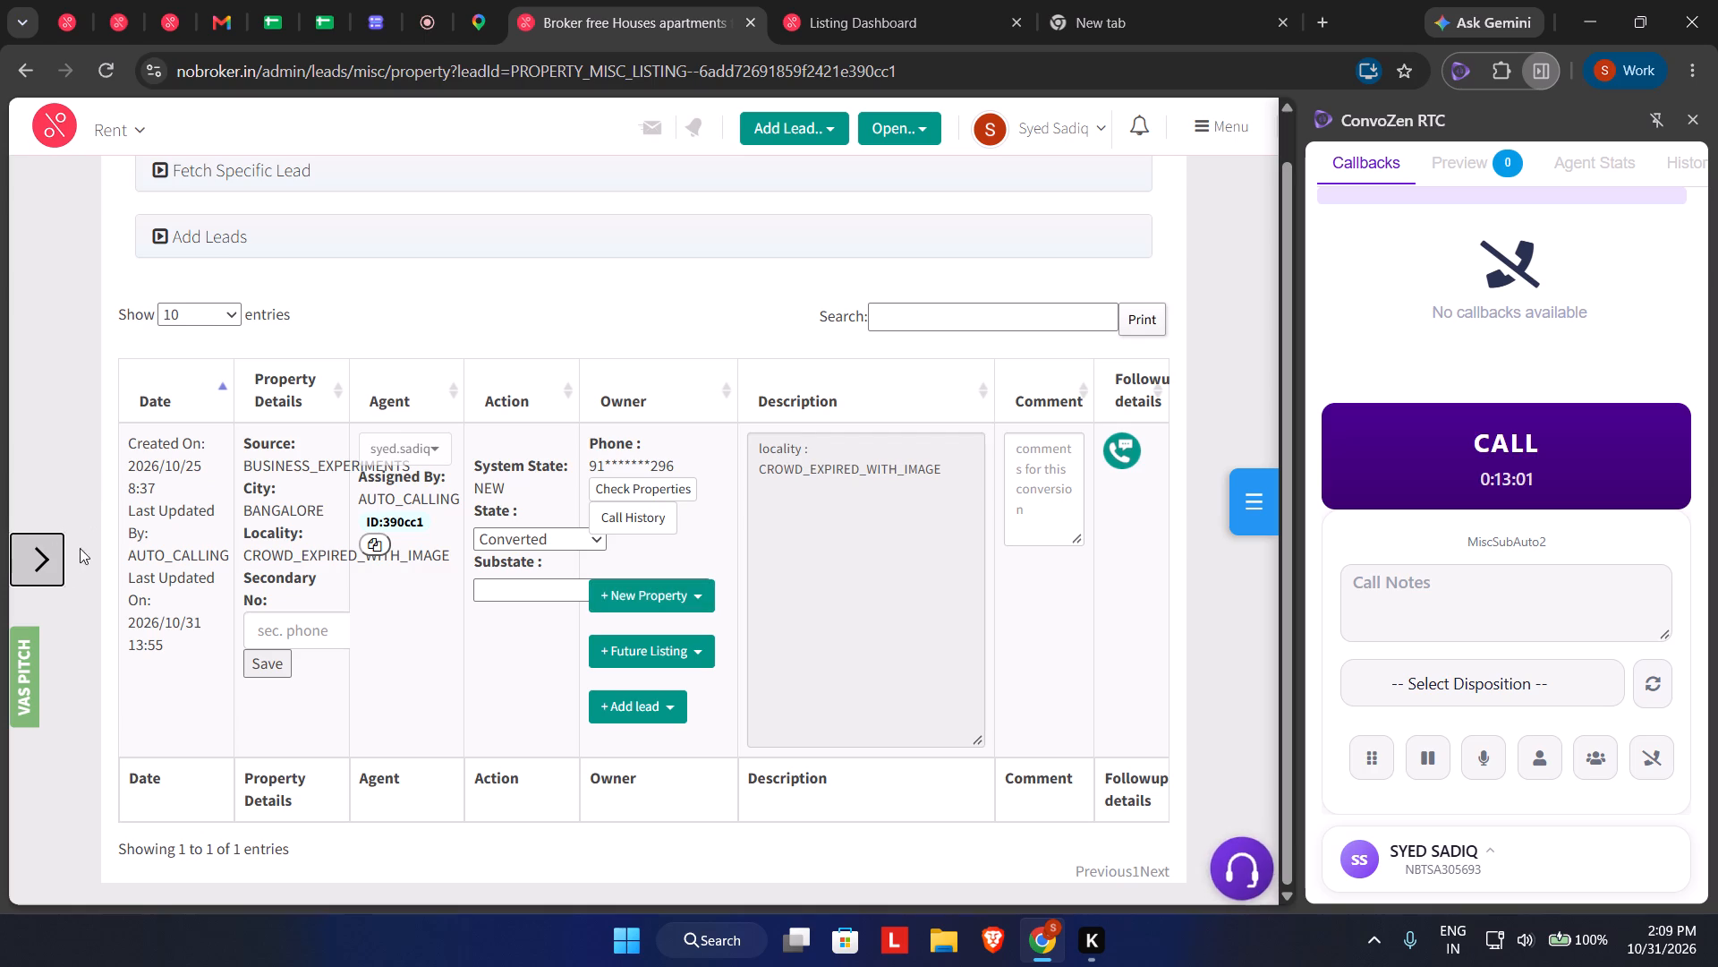
Change the calculation in the new browser tab to 10 *25000.
left_click(47, 569)
left_click(44, 583)
left_click(1161, 0)
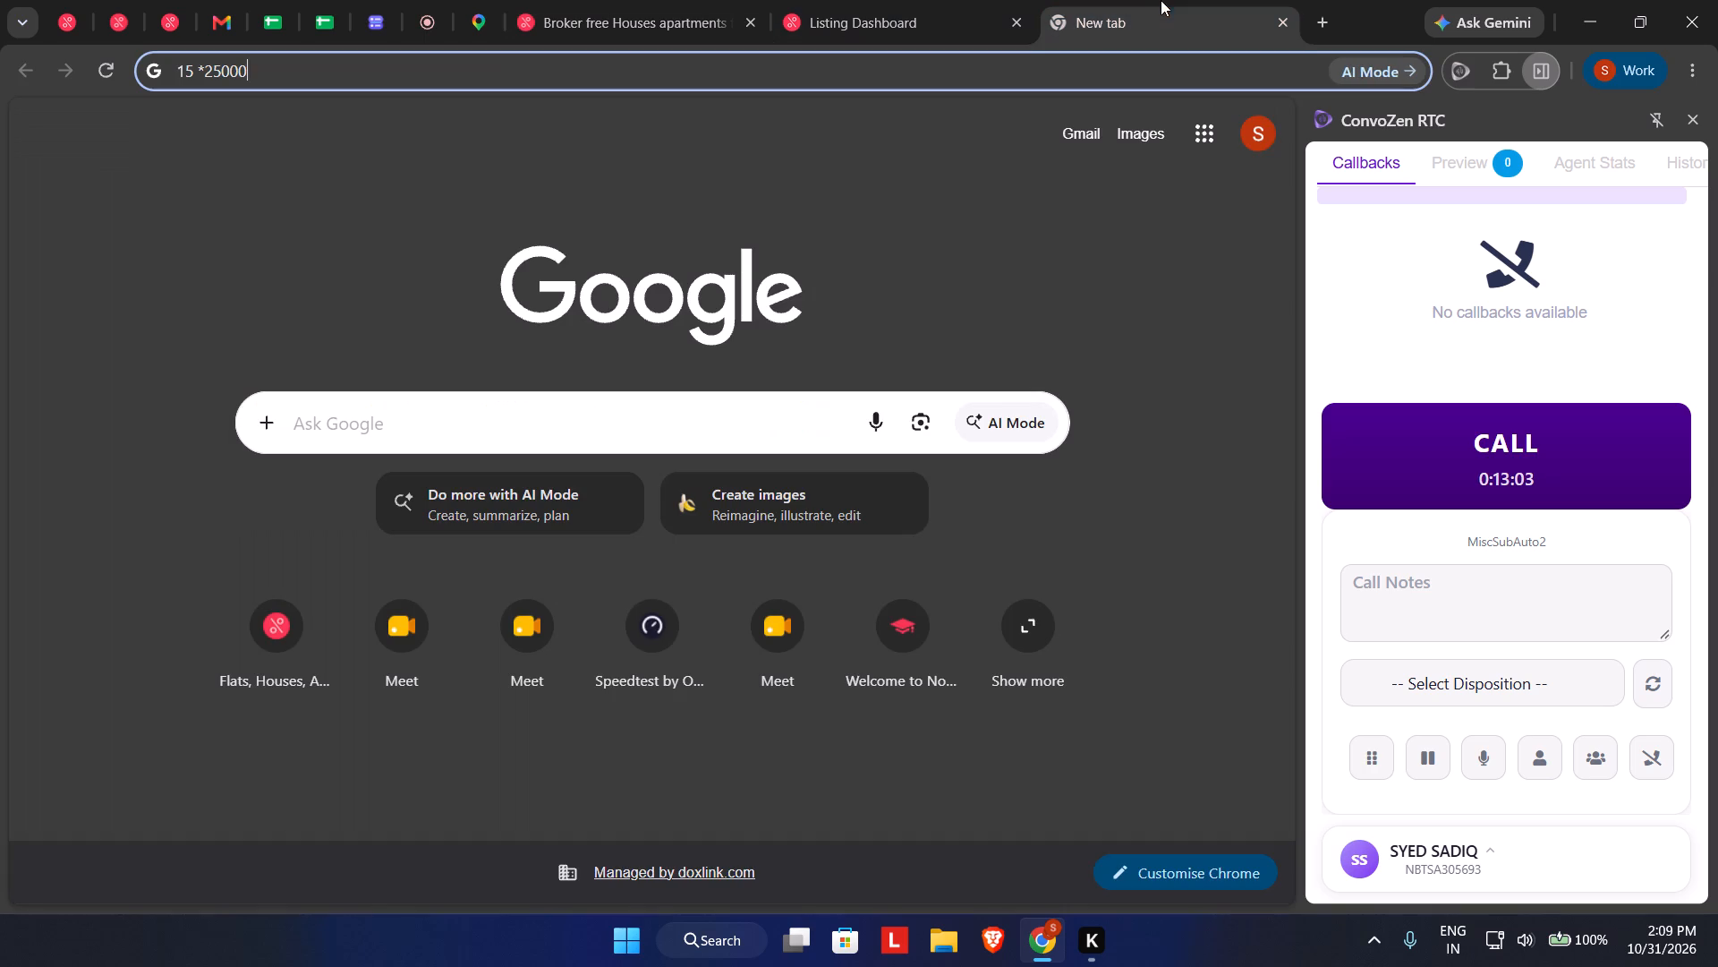
left_click(191, 74)
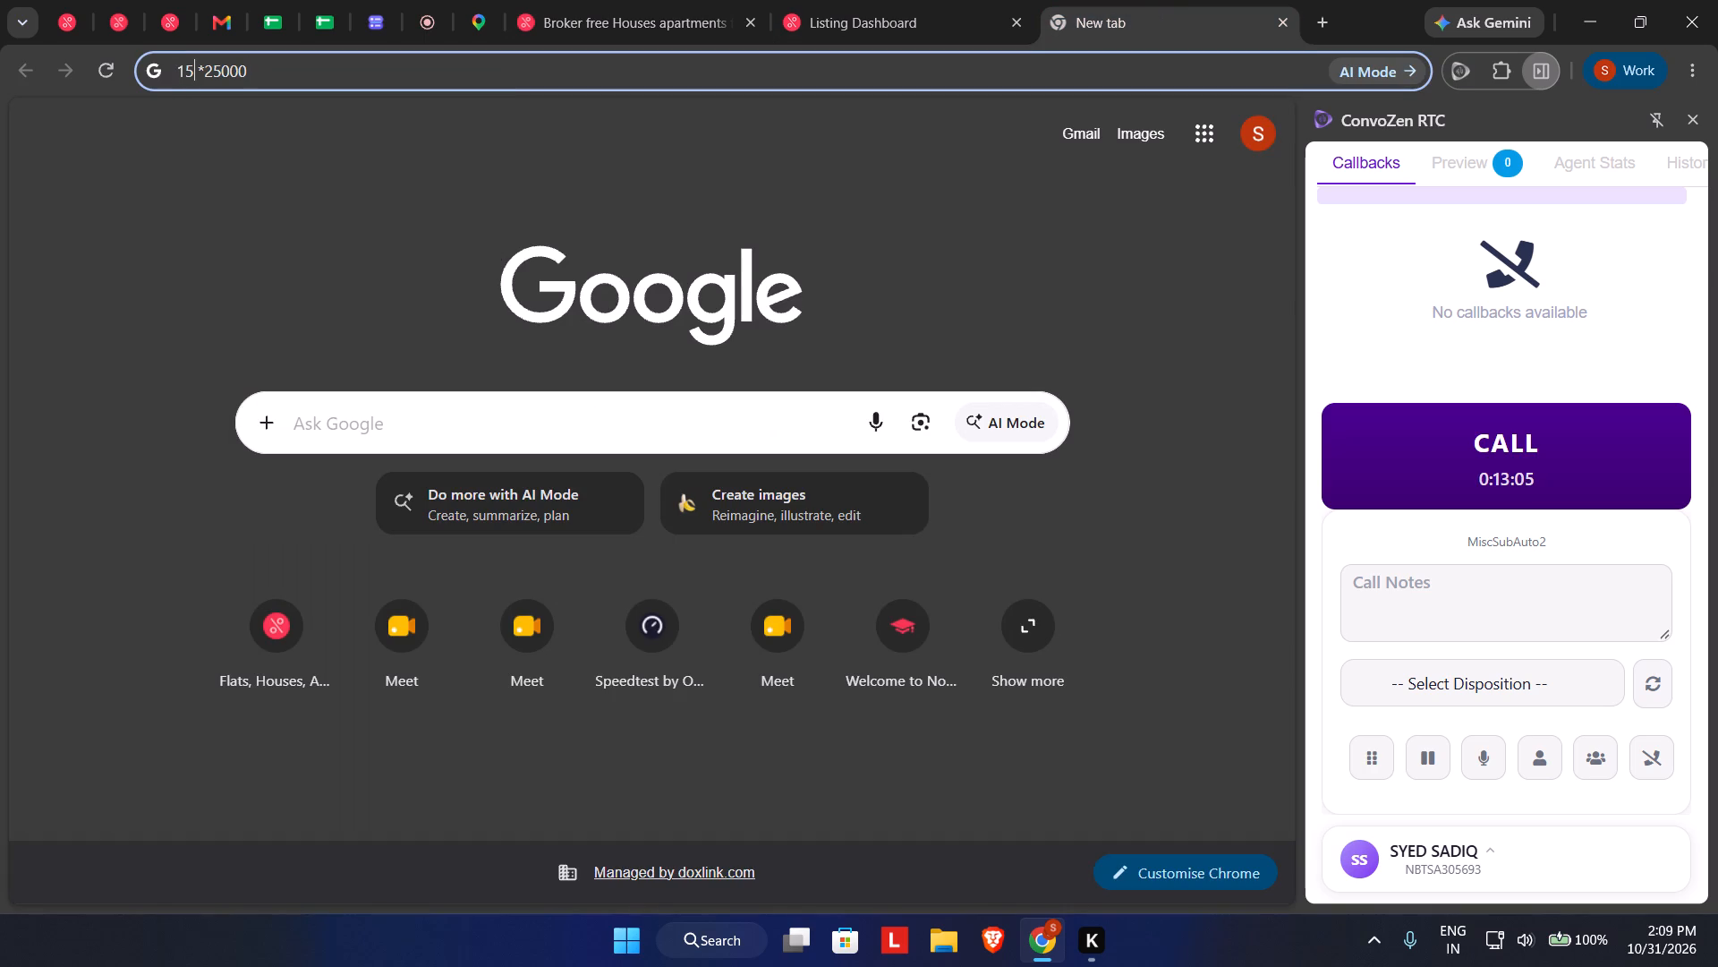
key("BackSpace")
key("0")
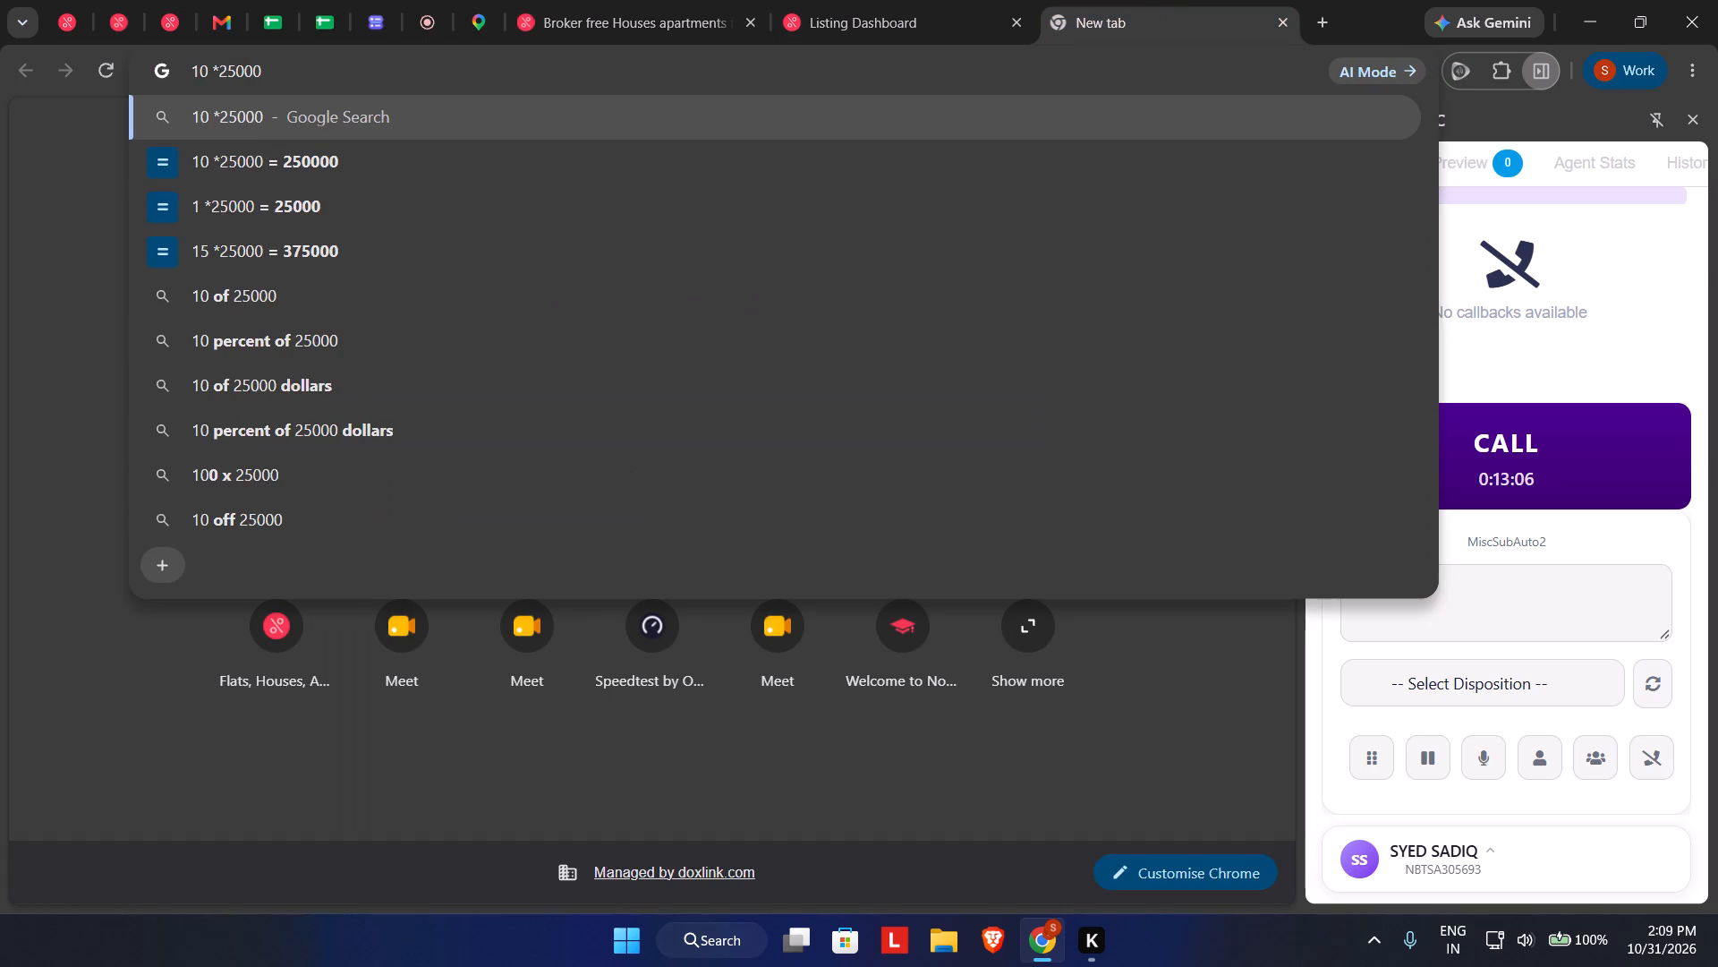
On the Listing Dashboard, examine the new property types and the rental form's rent and property details.
left_click(779, 0)
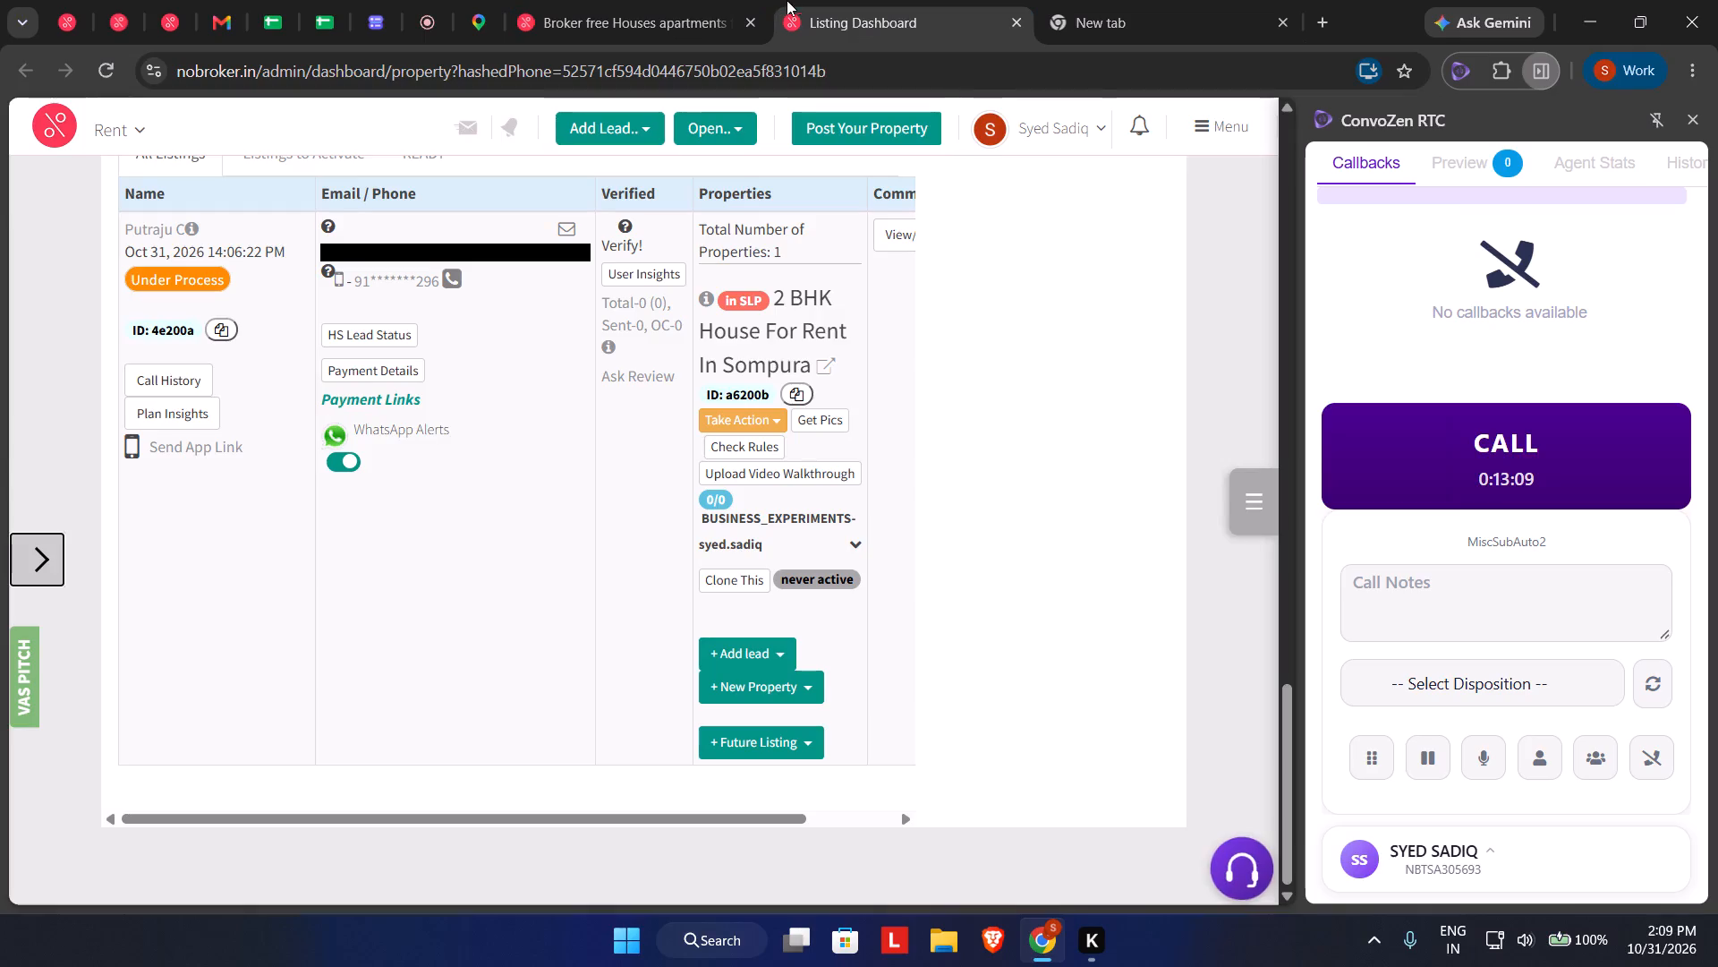
double_click(659, 18)
left_click(850, 3)
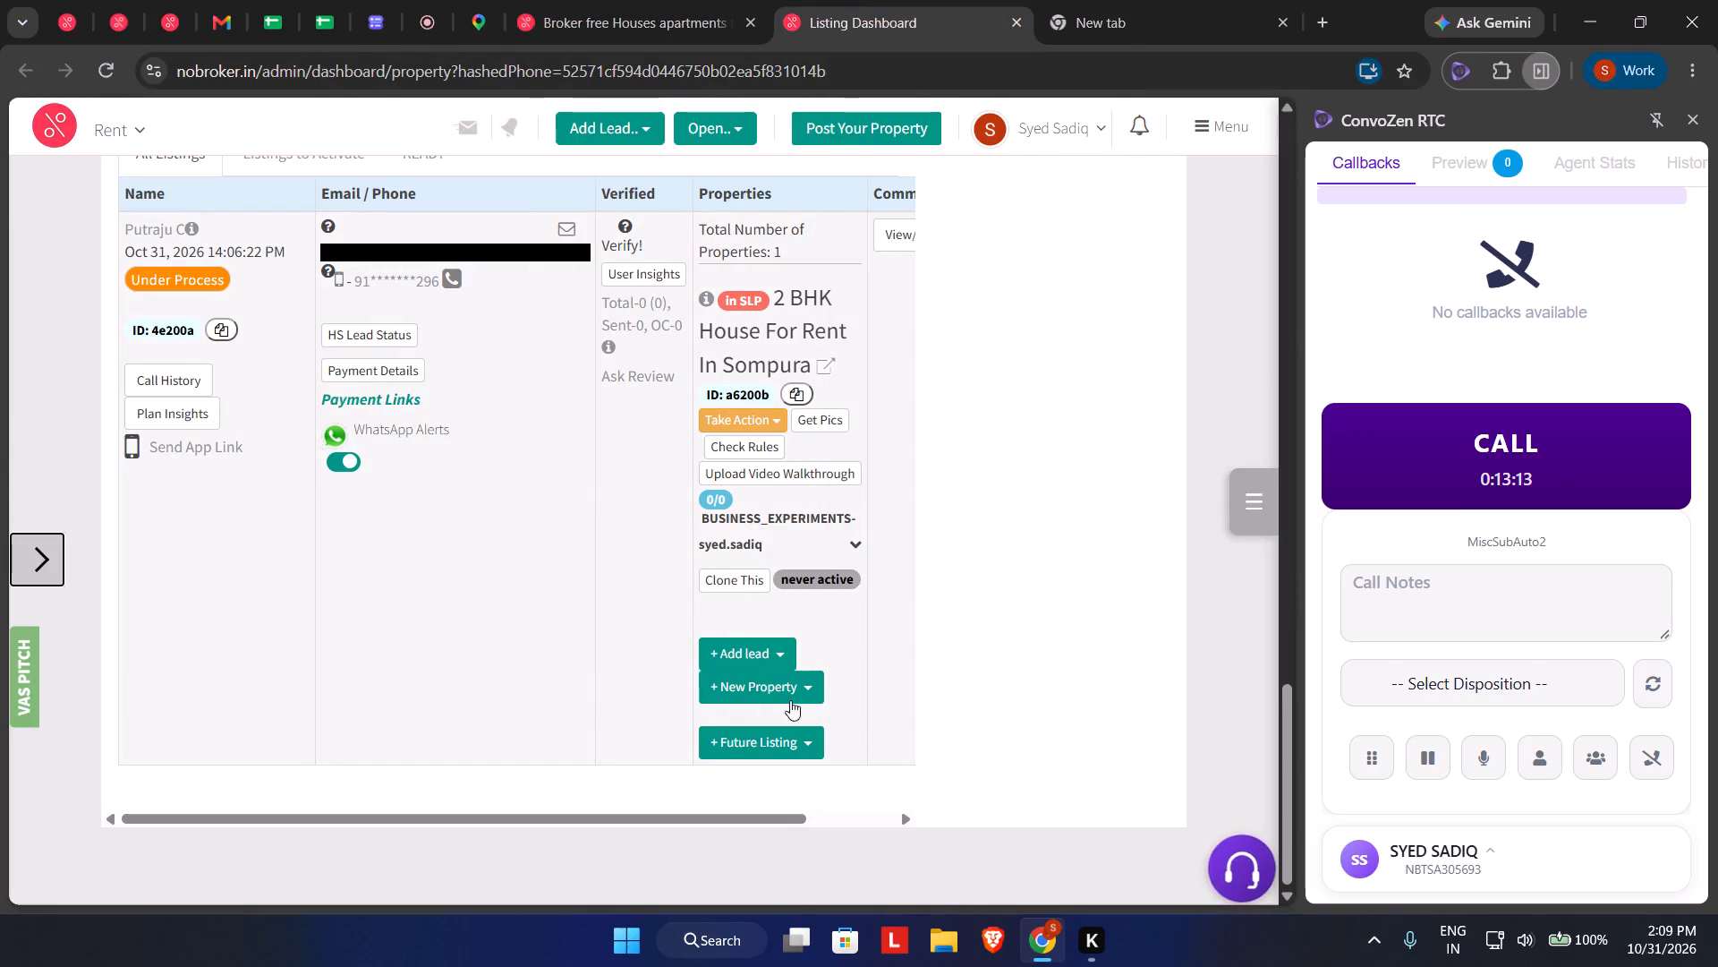
left_click(728, 688)
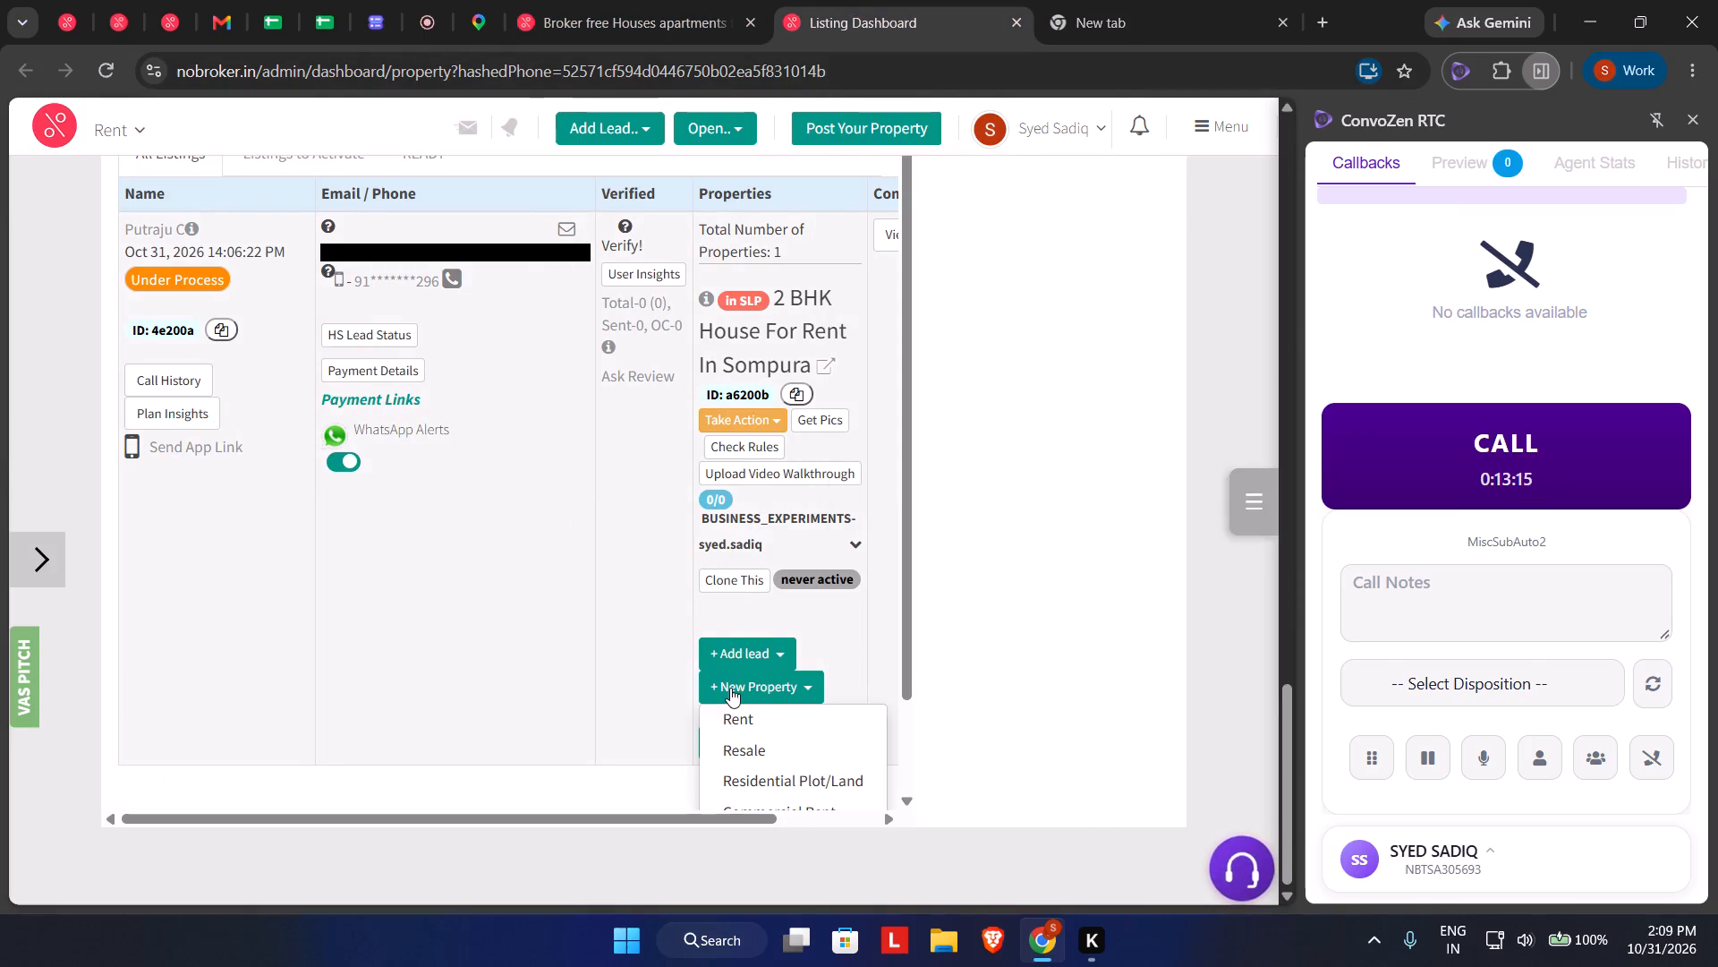
scroll(956, 687, "down", 6)
scroll(666, 727, "down", 2)
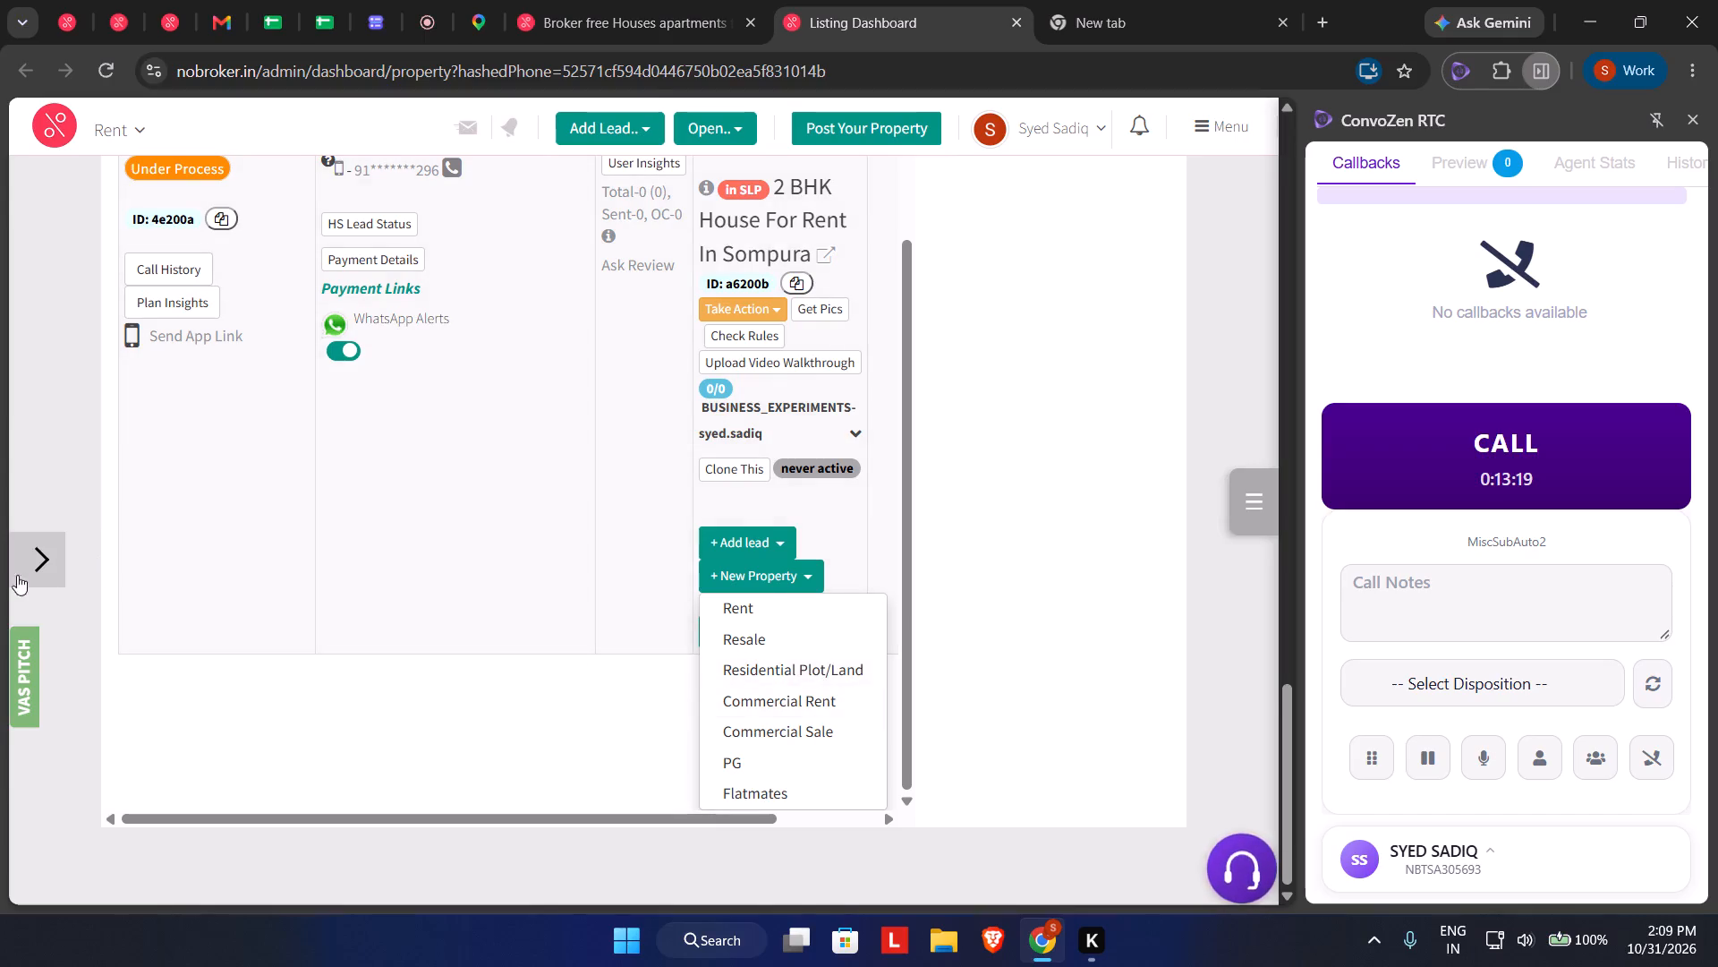
left_click(70, 555)
left_click(36, 559)
scroll(383, 408, "up", 3)
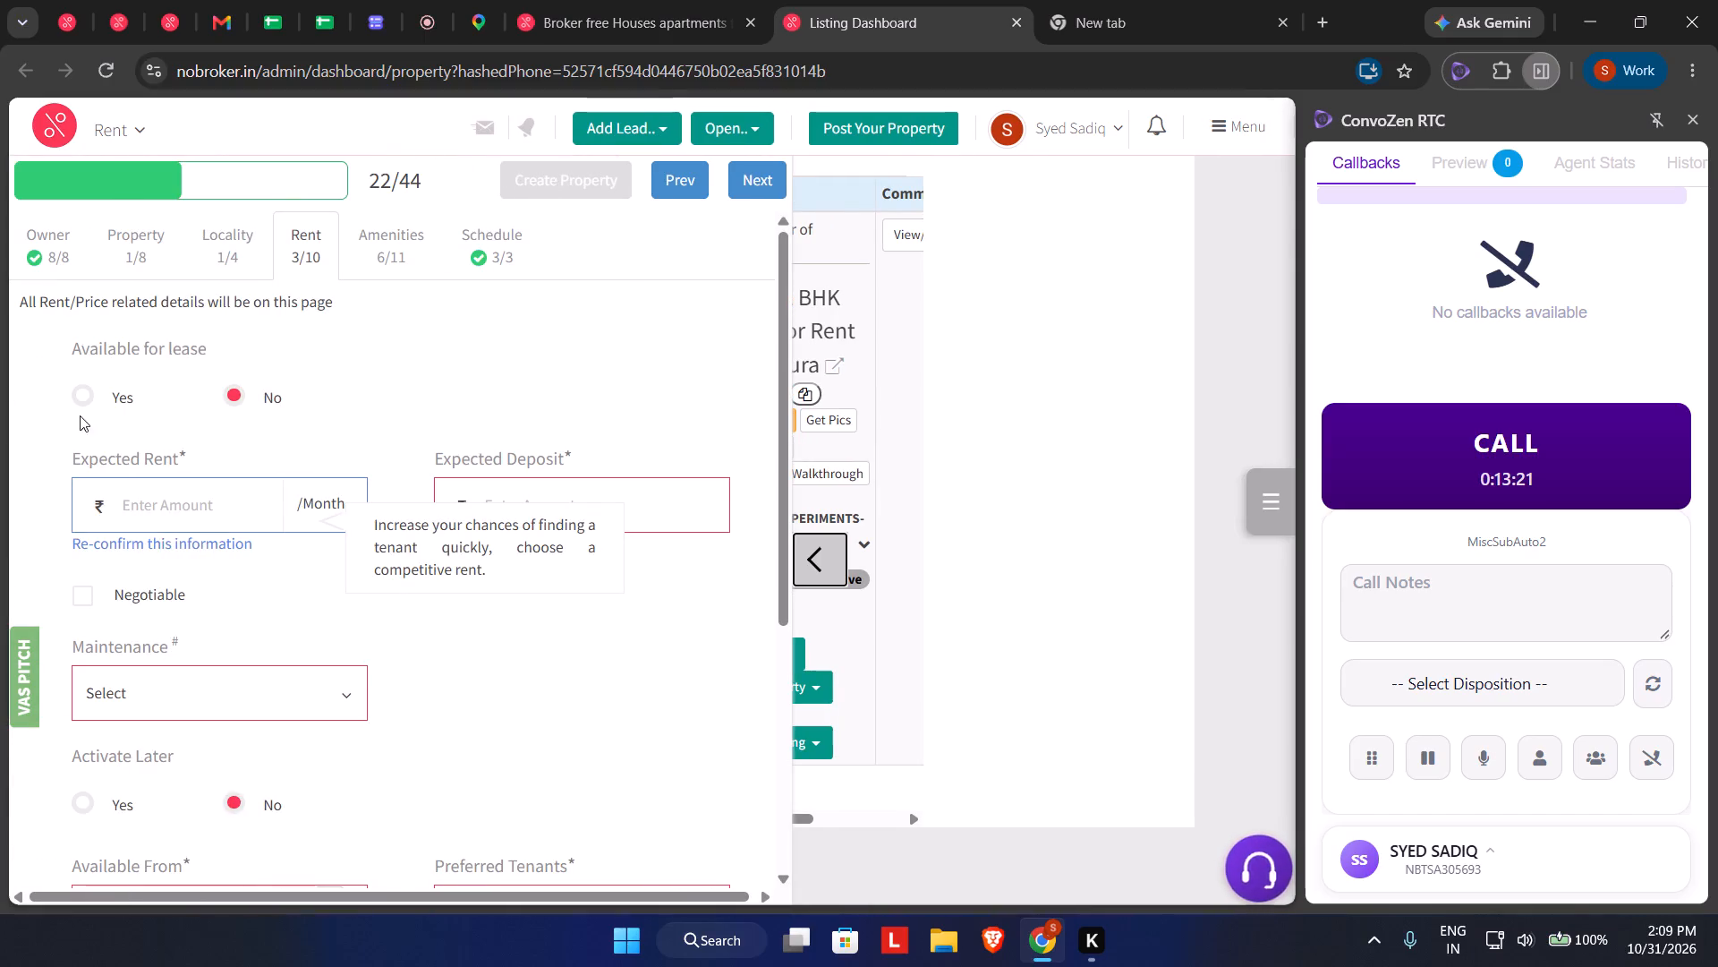
scroll(596, 631, "down", 1)
scroll(568, 591, "up", 3)
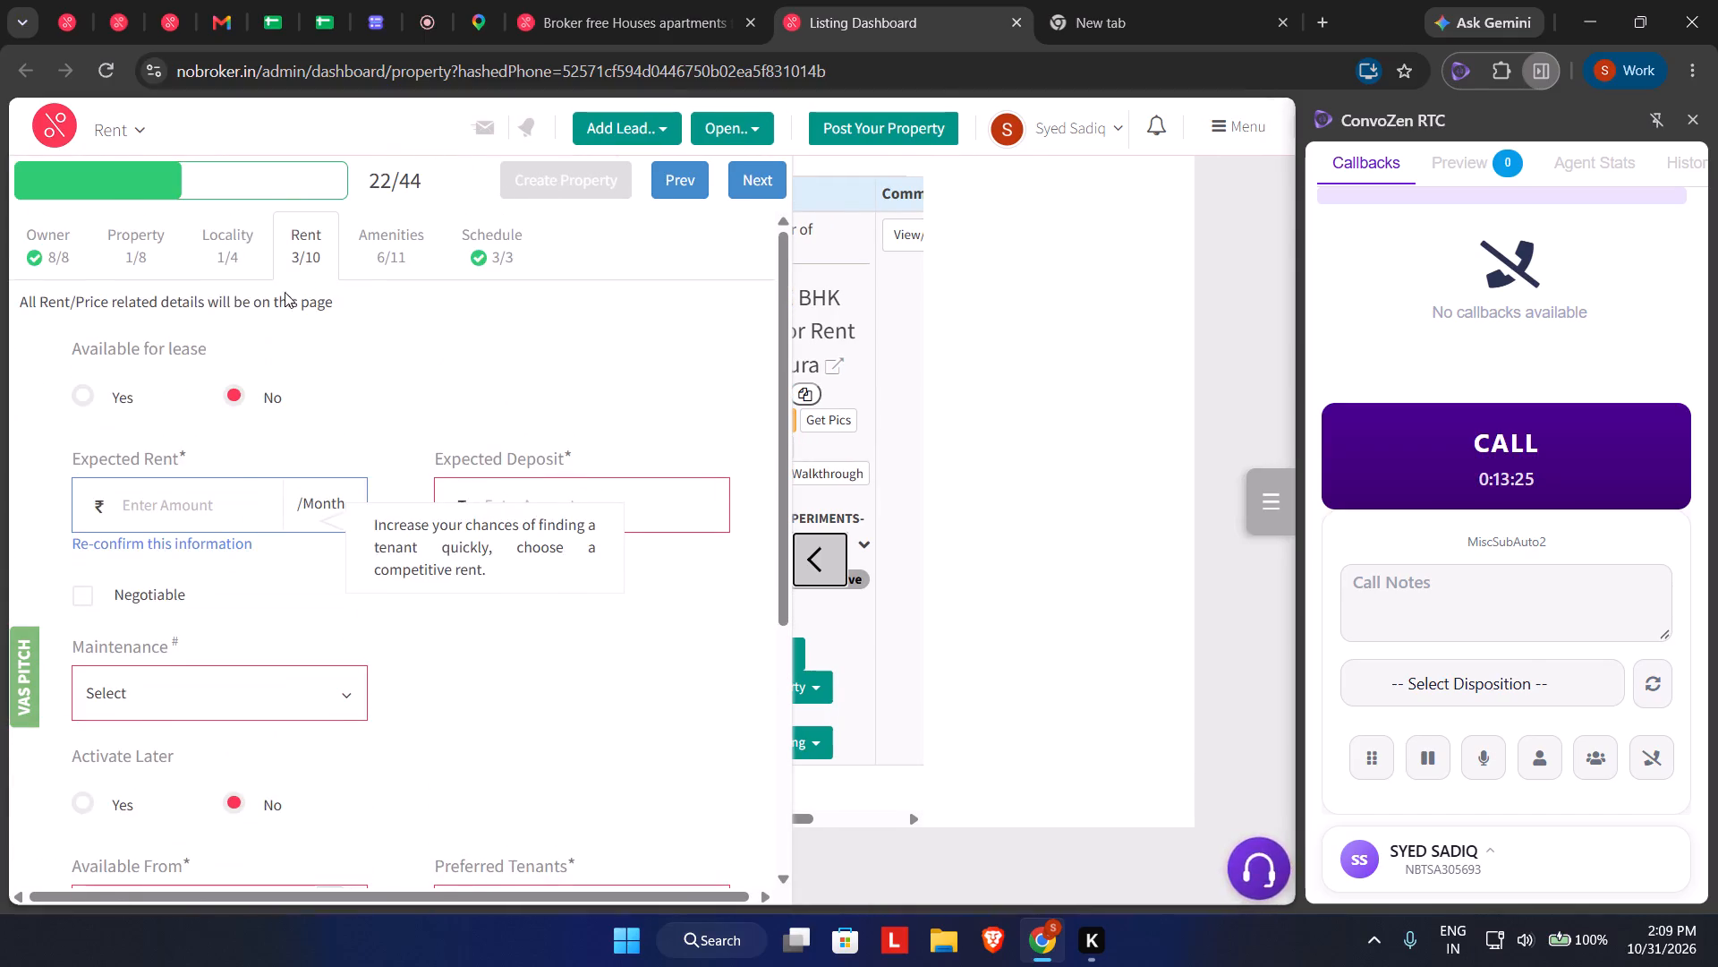
left_click(165, 500)
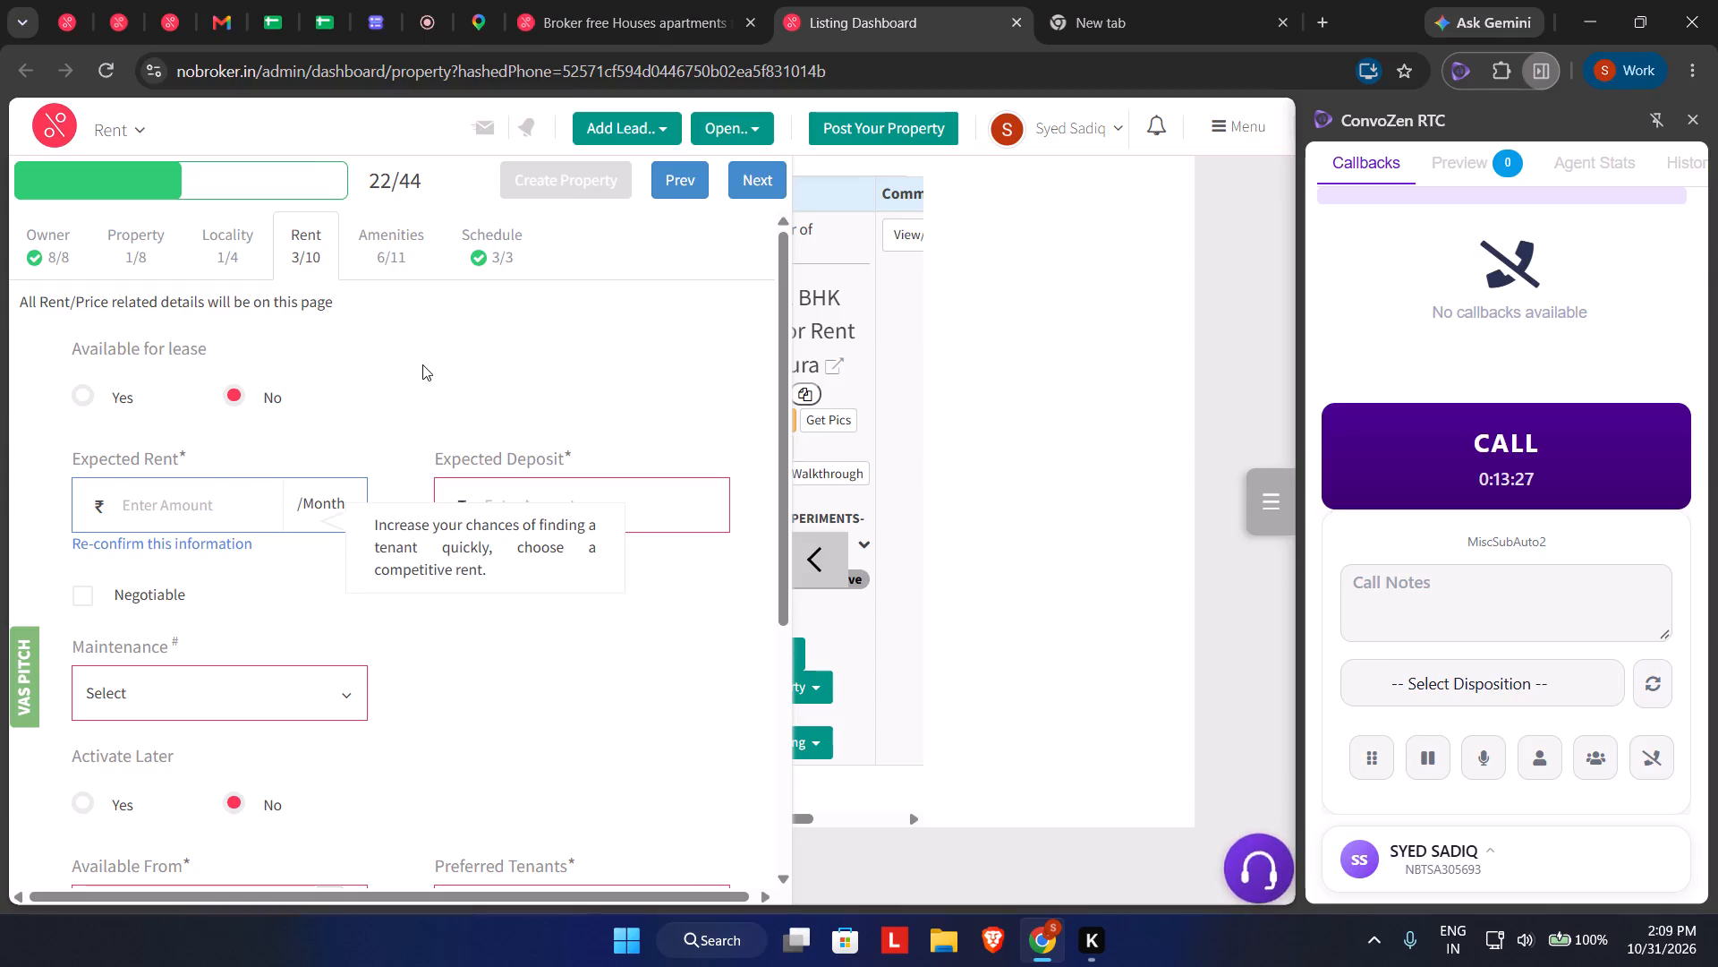
left_click(115, 254)
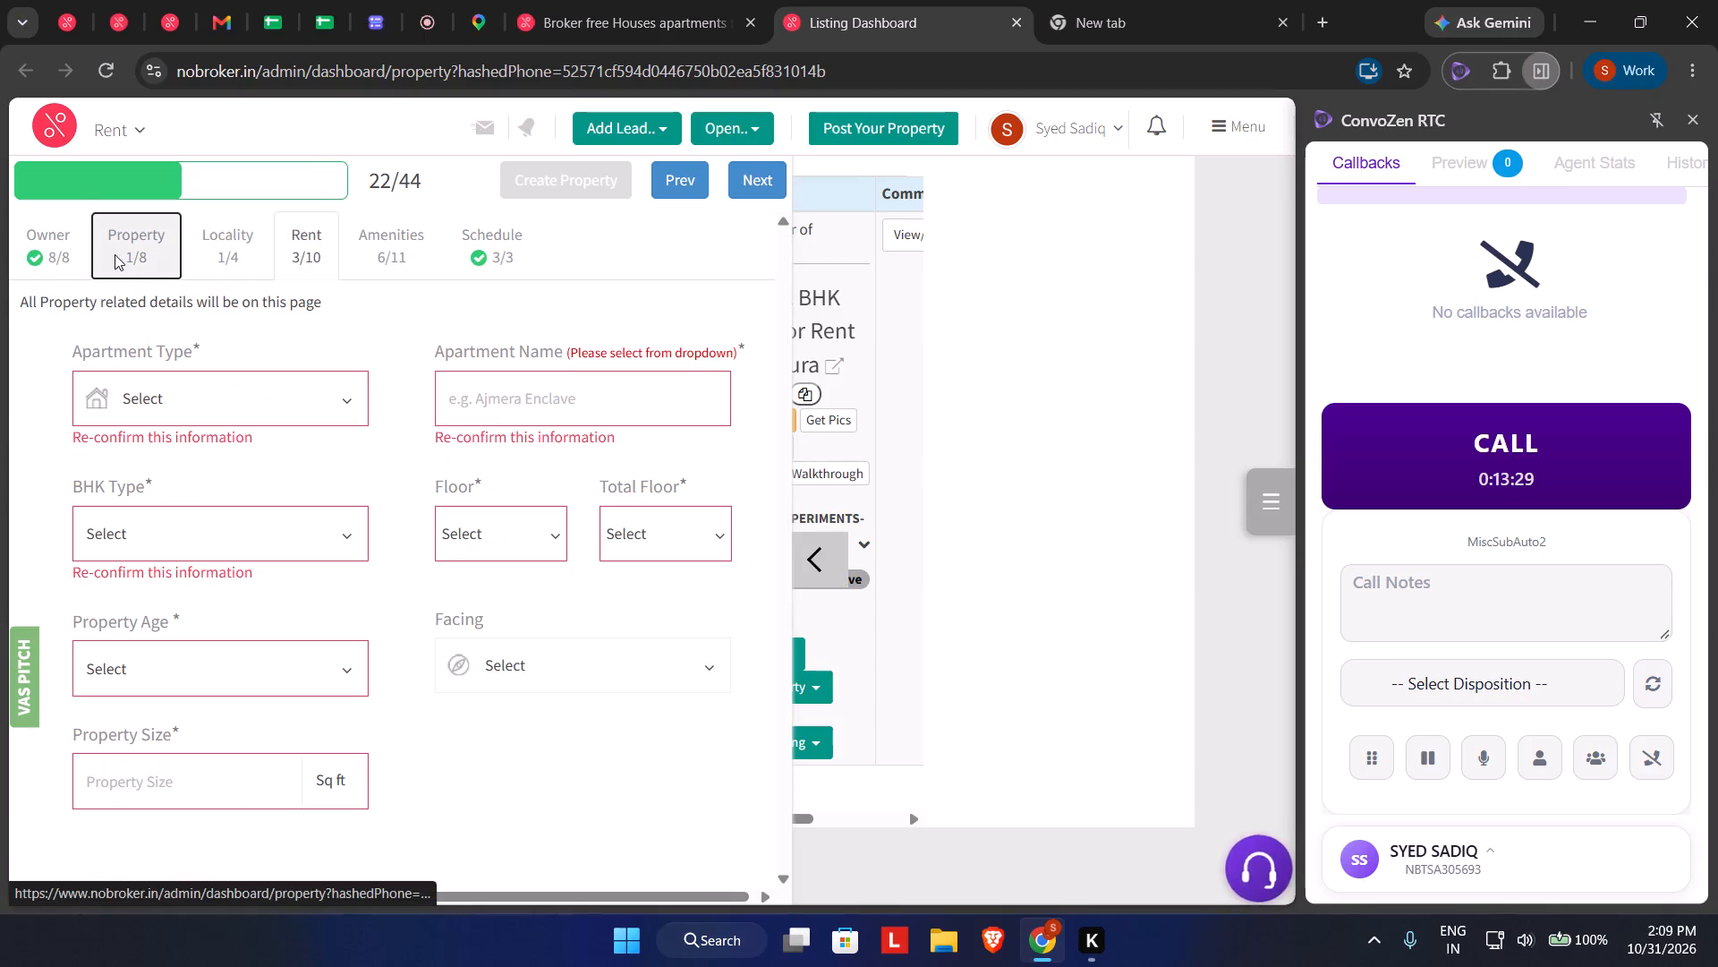
left_click(807, 559)
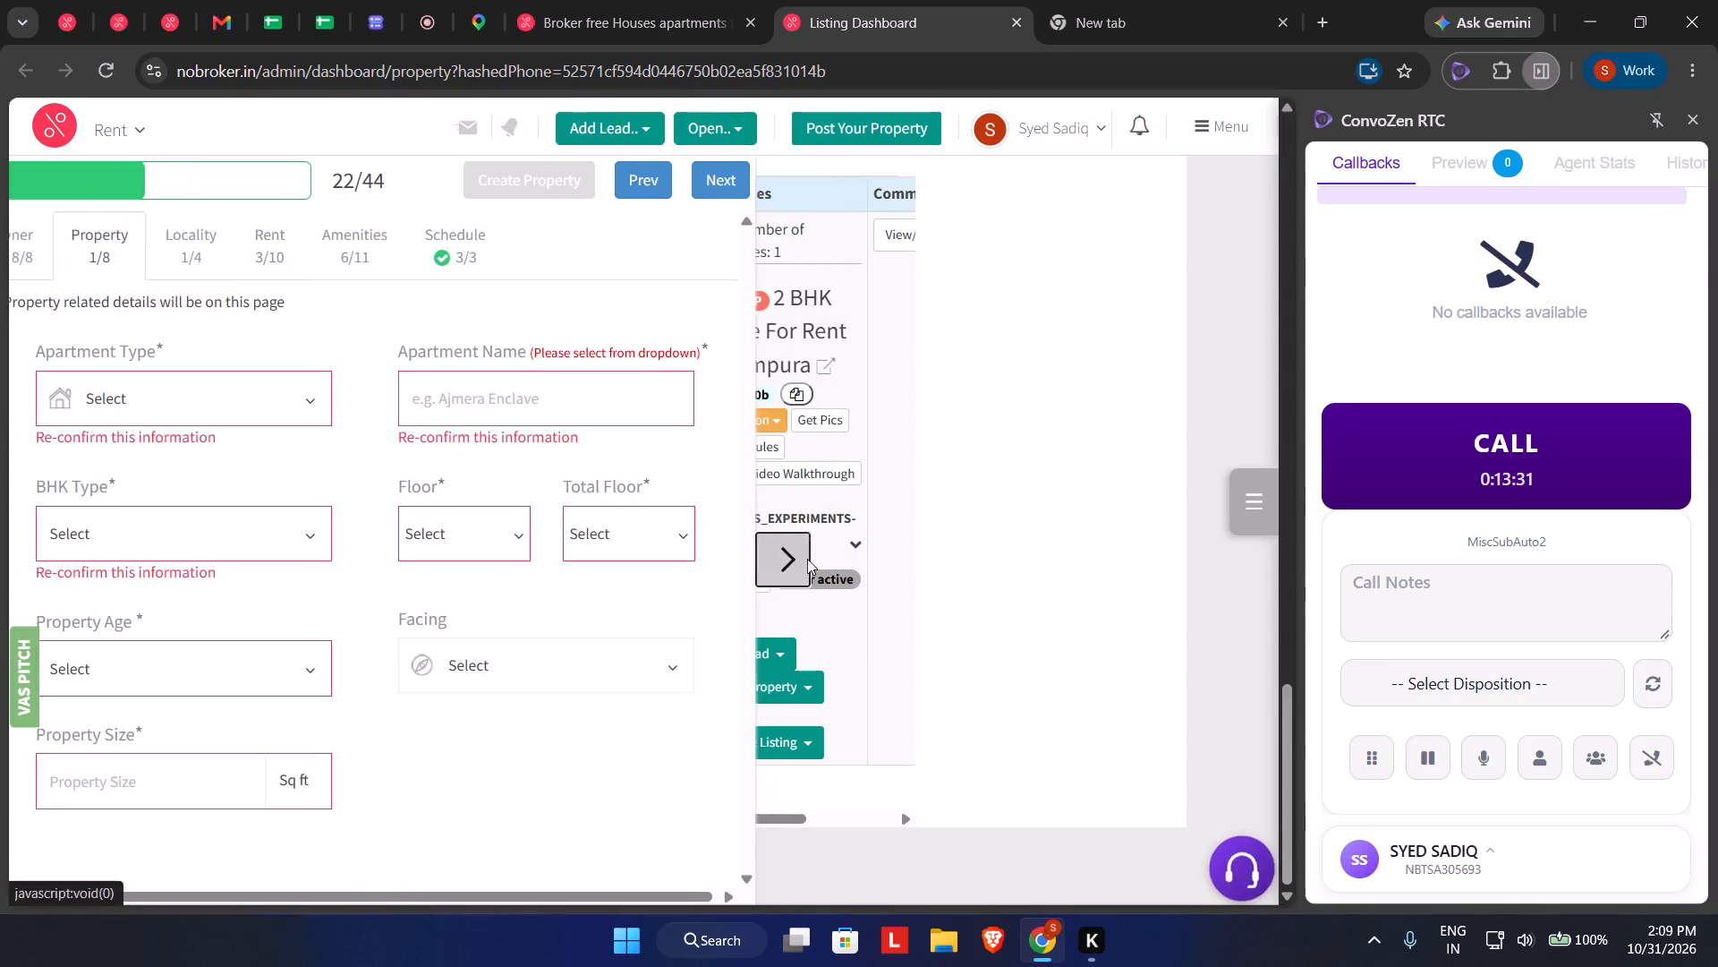
Return to the lead's plot listing form and set the expected price to 250000.
left_click(660, 0)
left_click(30, 556)
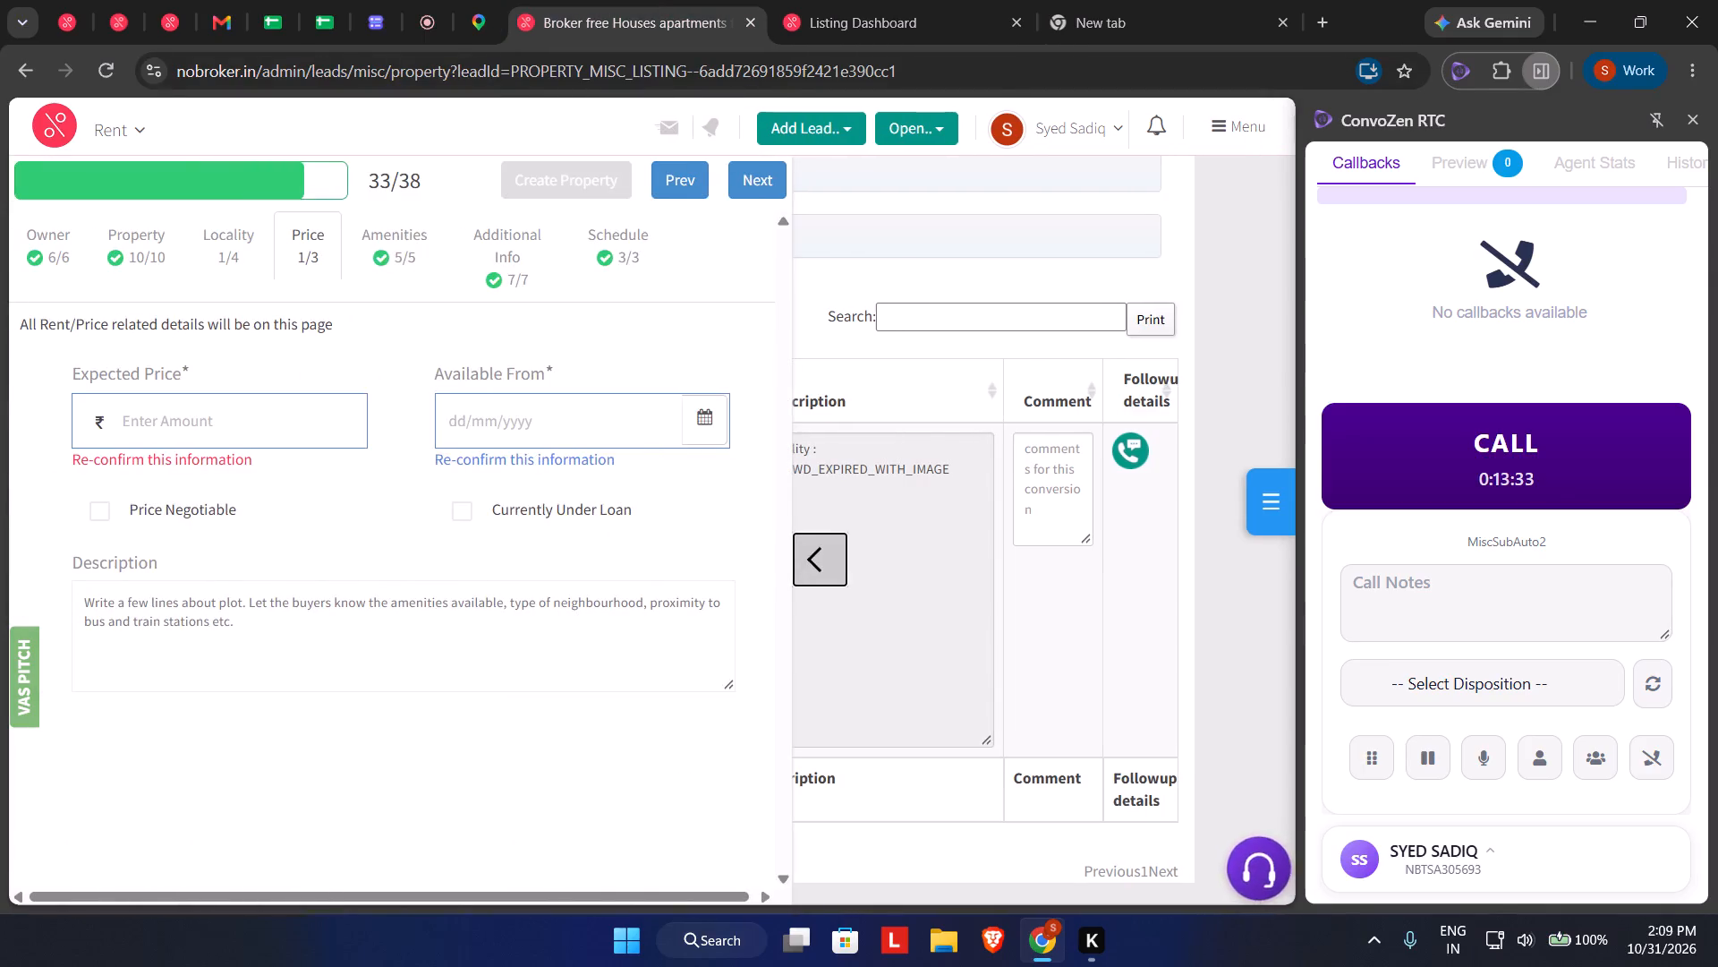
left_click(212, 432)
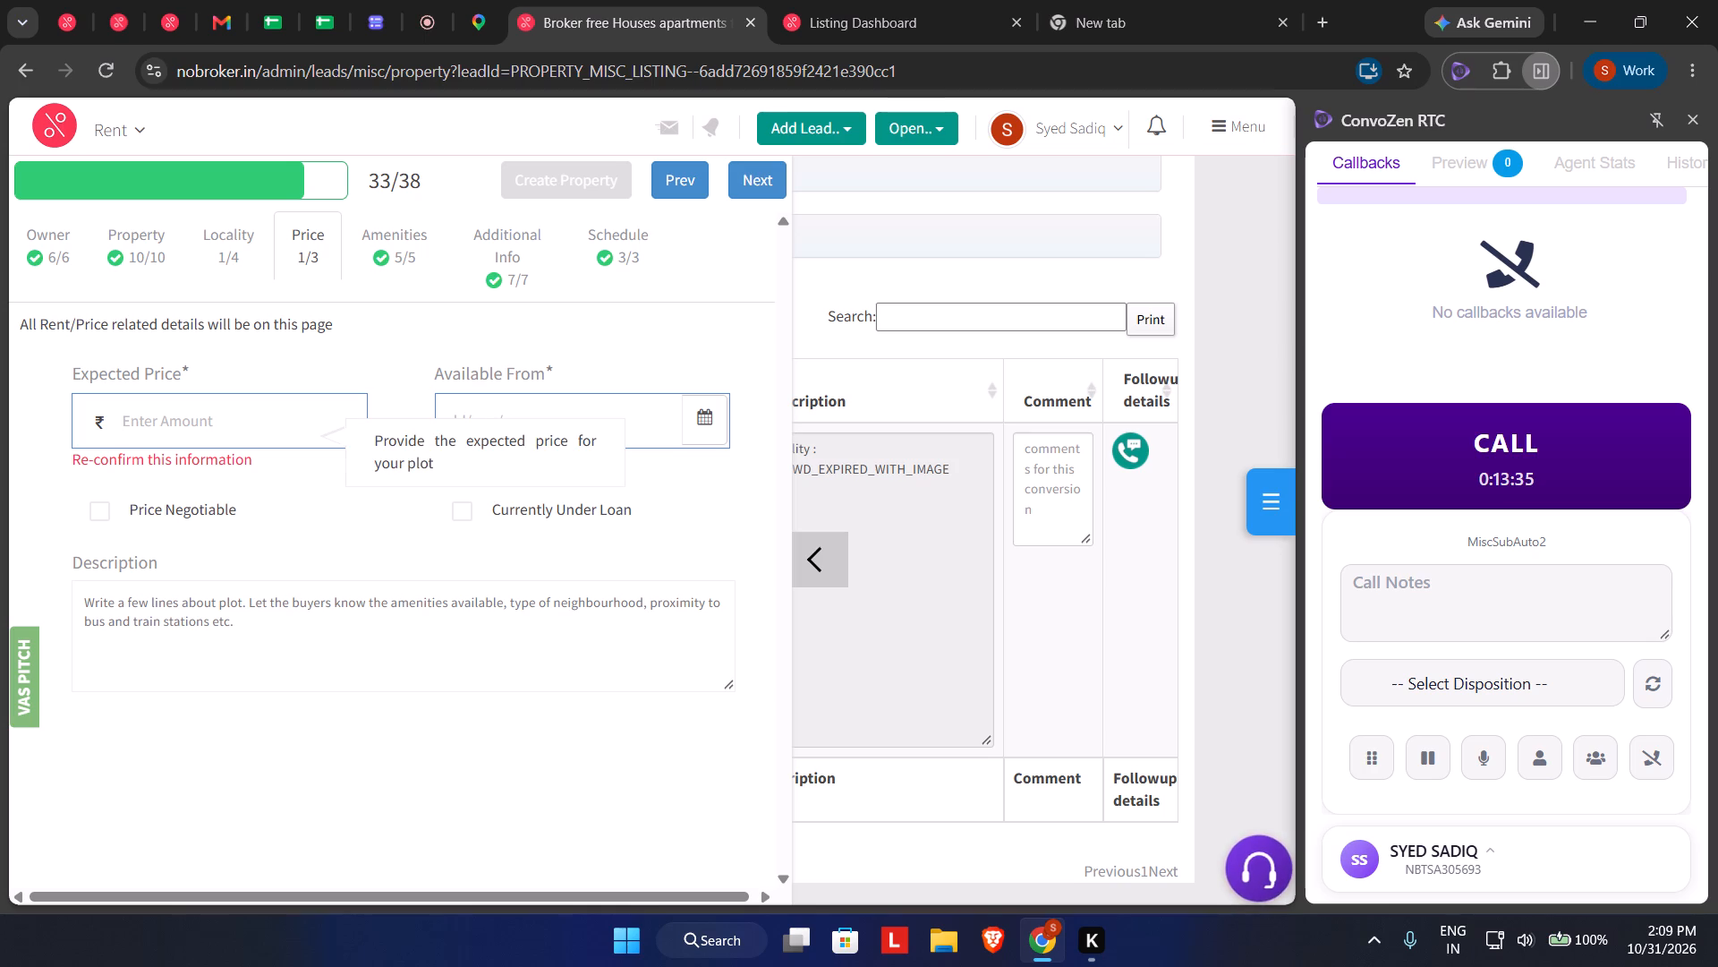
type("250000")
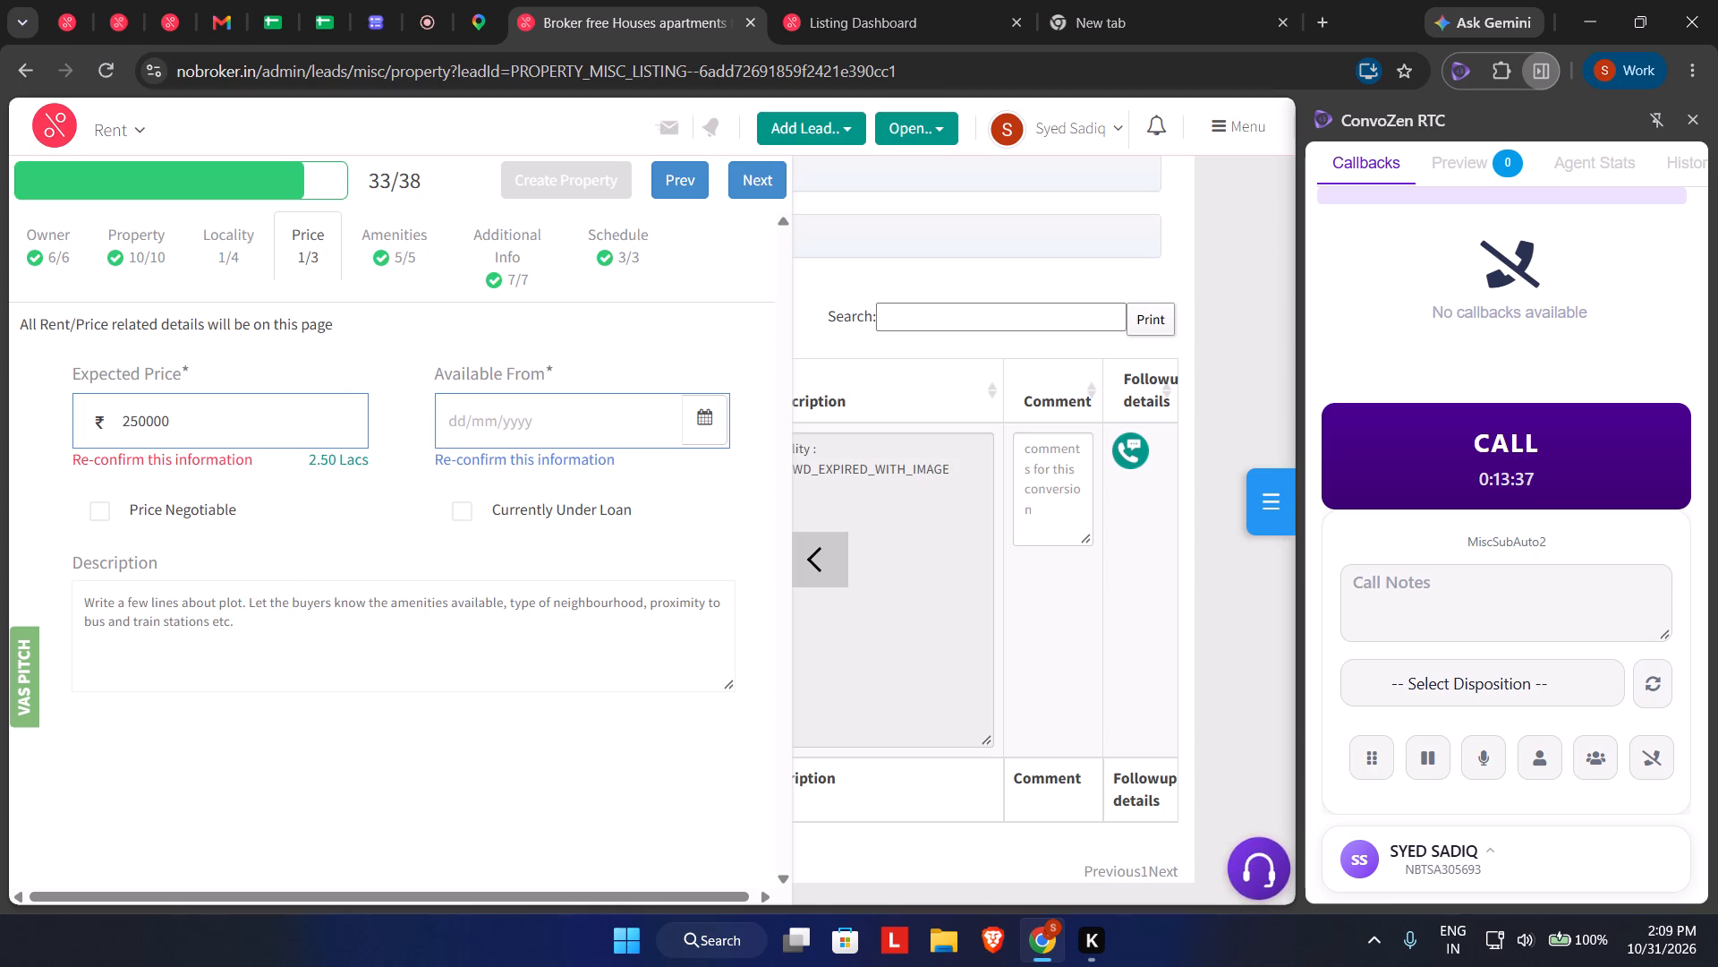
Set the plot listing's Available From date to 31-10-2026 in the price details.
scroll(274, 559, "up", 3)
left_click(140, 239)
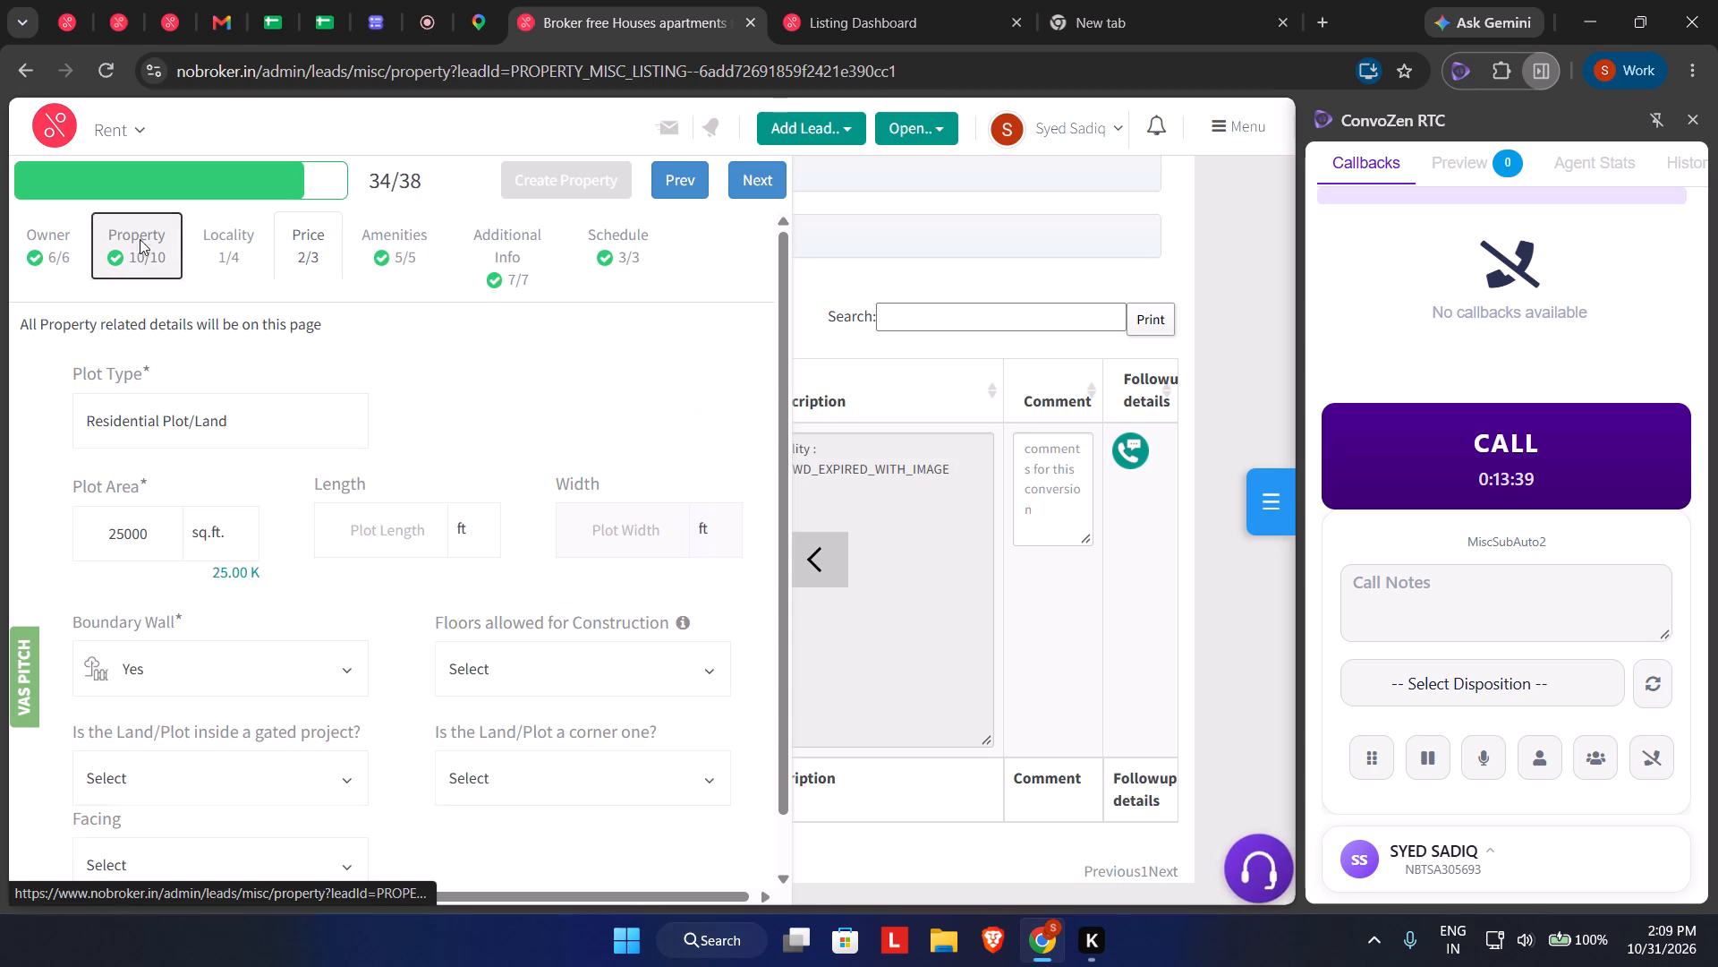
left_click(223, 245)
left_click(319, 268)
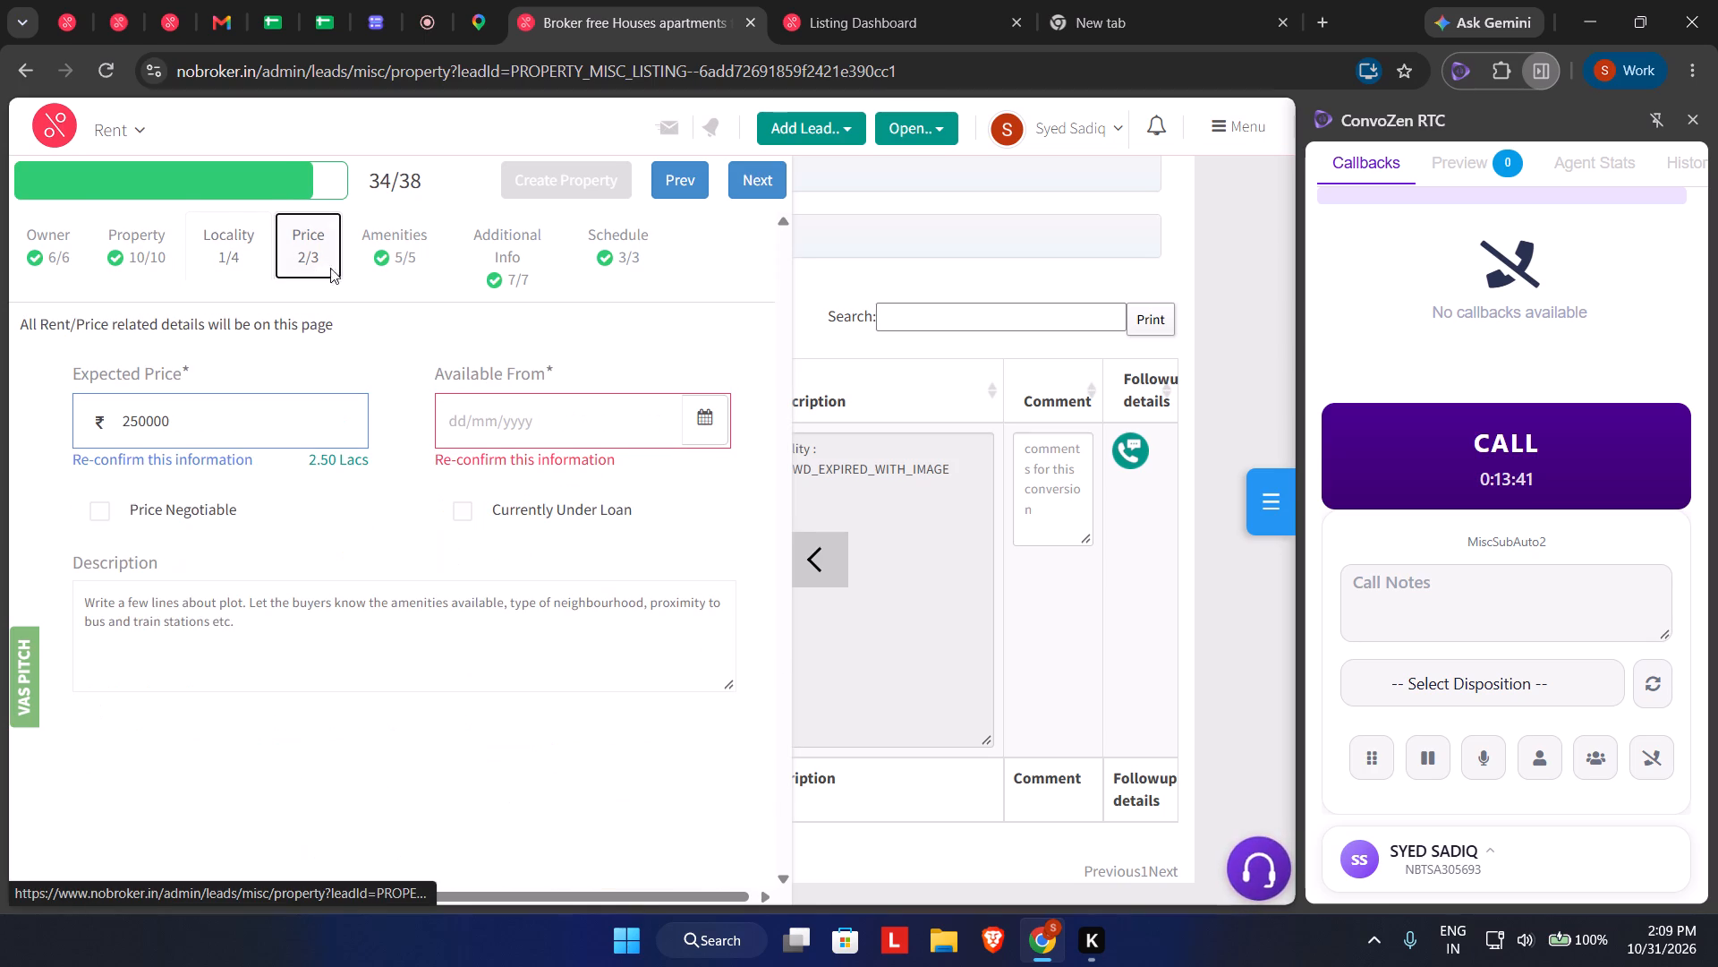
left_click(694, 418)
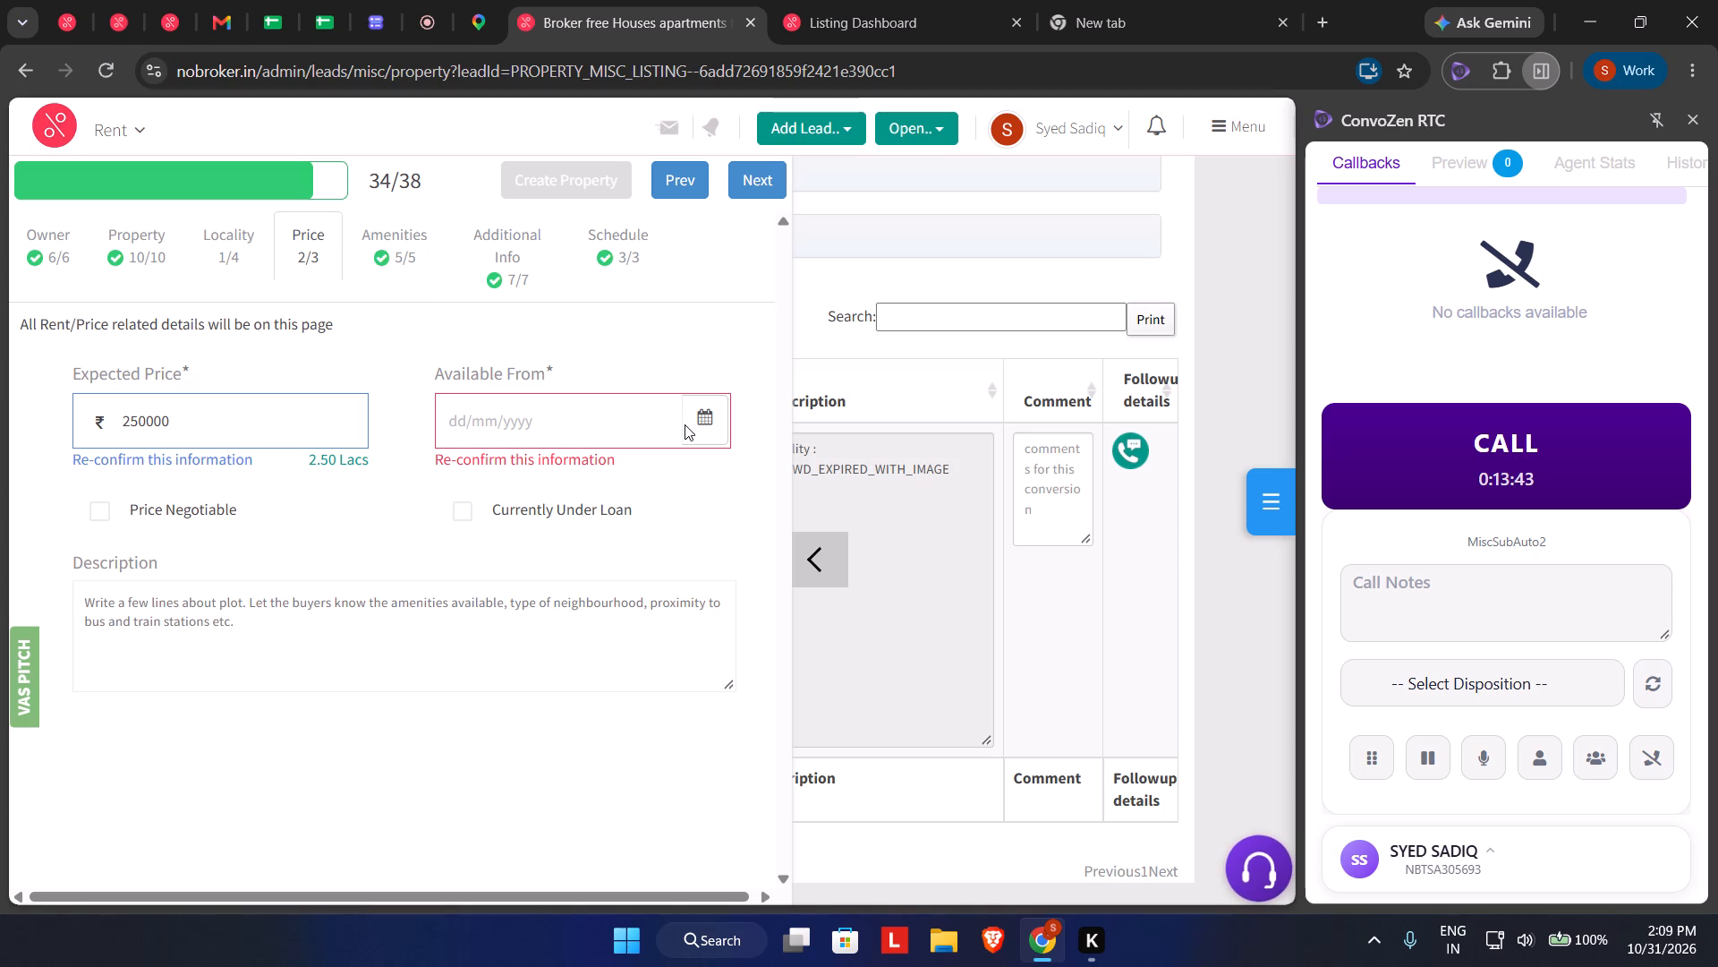
left_click(683, 424)
left_click(760, 663)
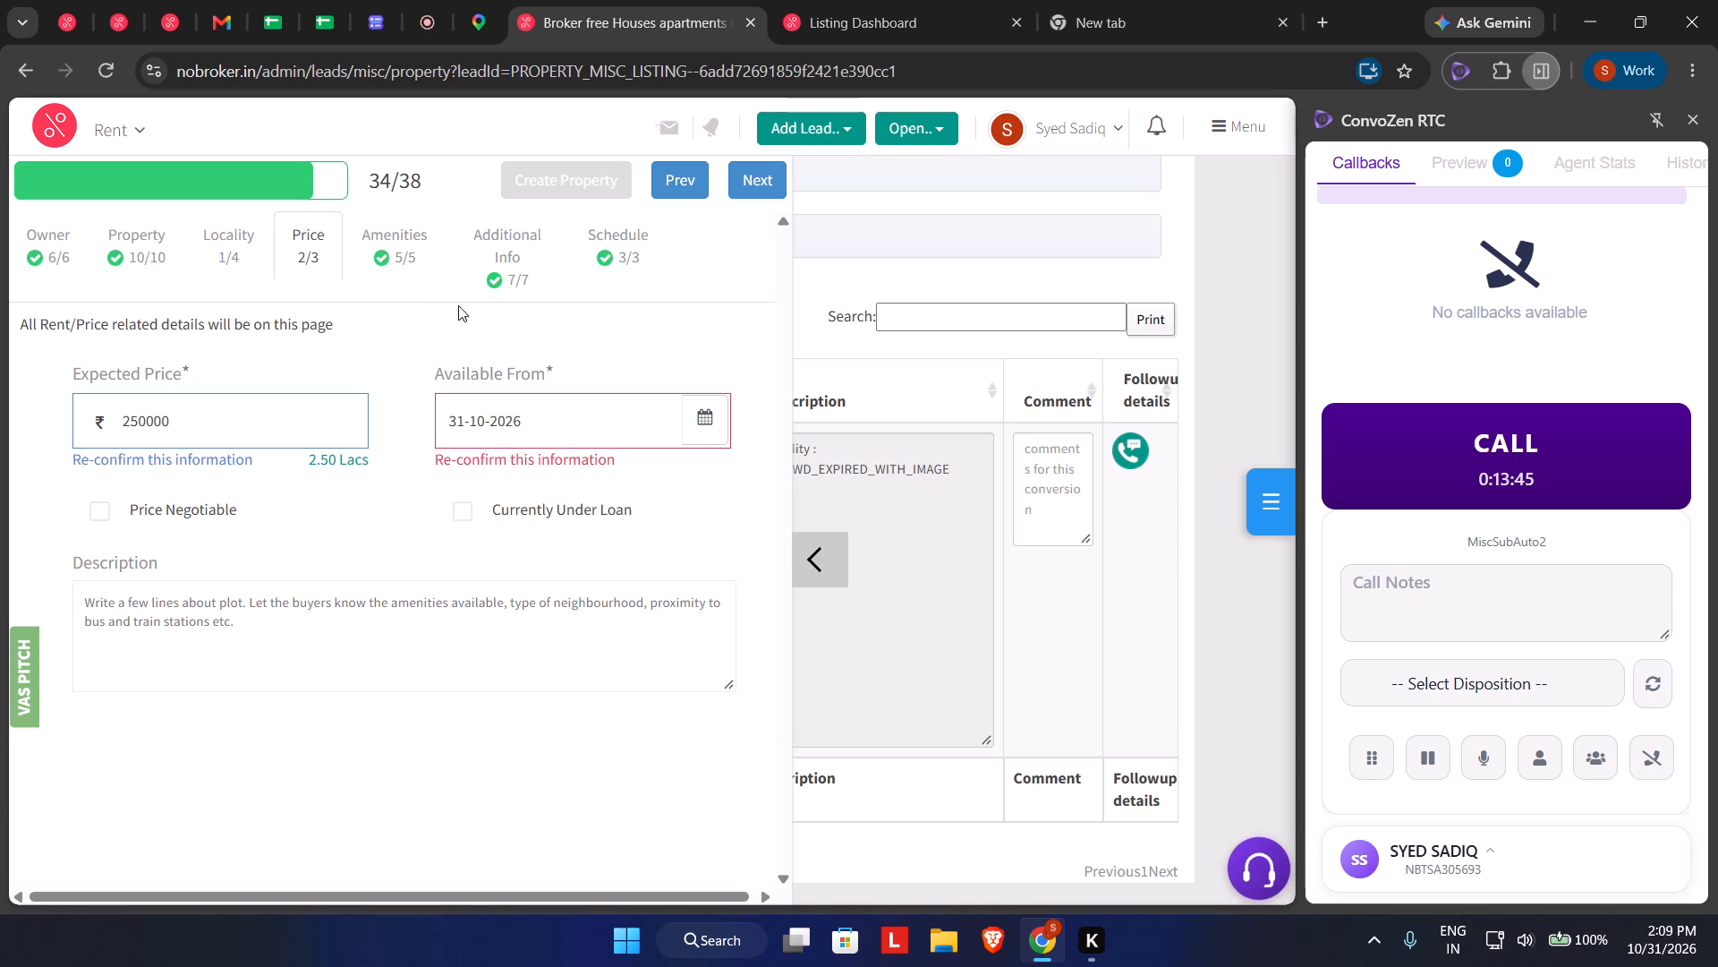
left_click(553, 424)
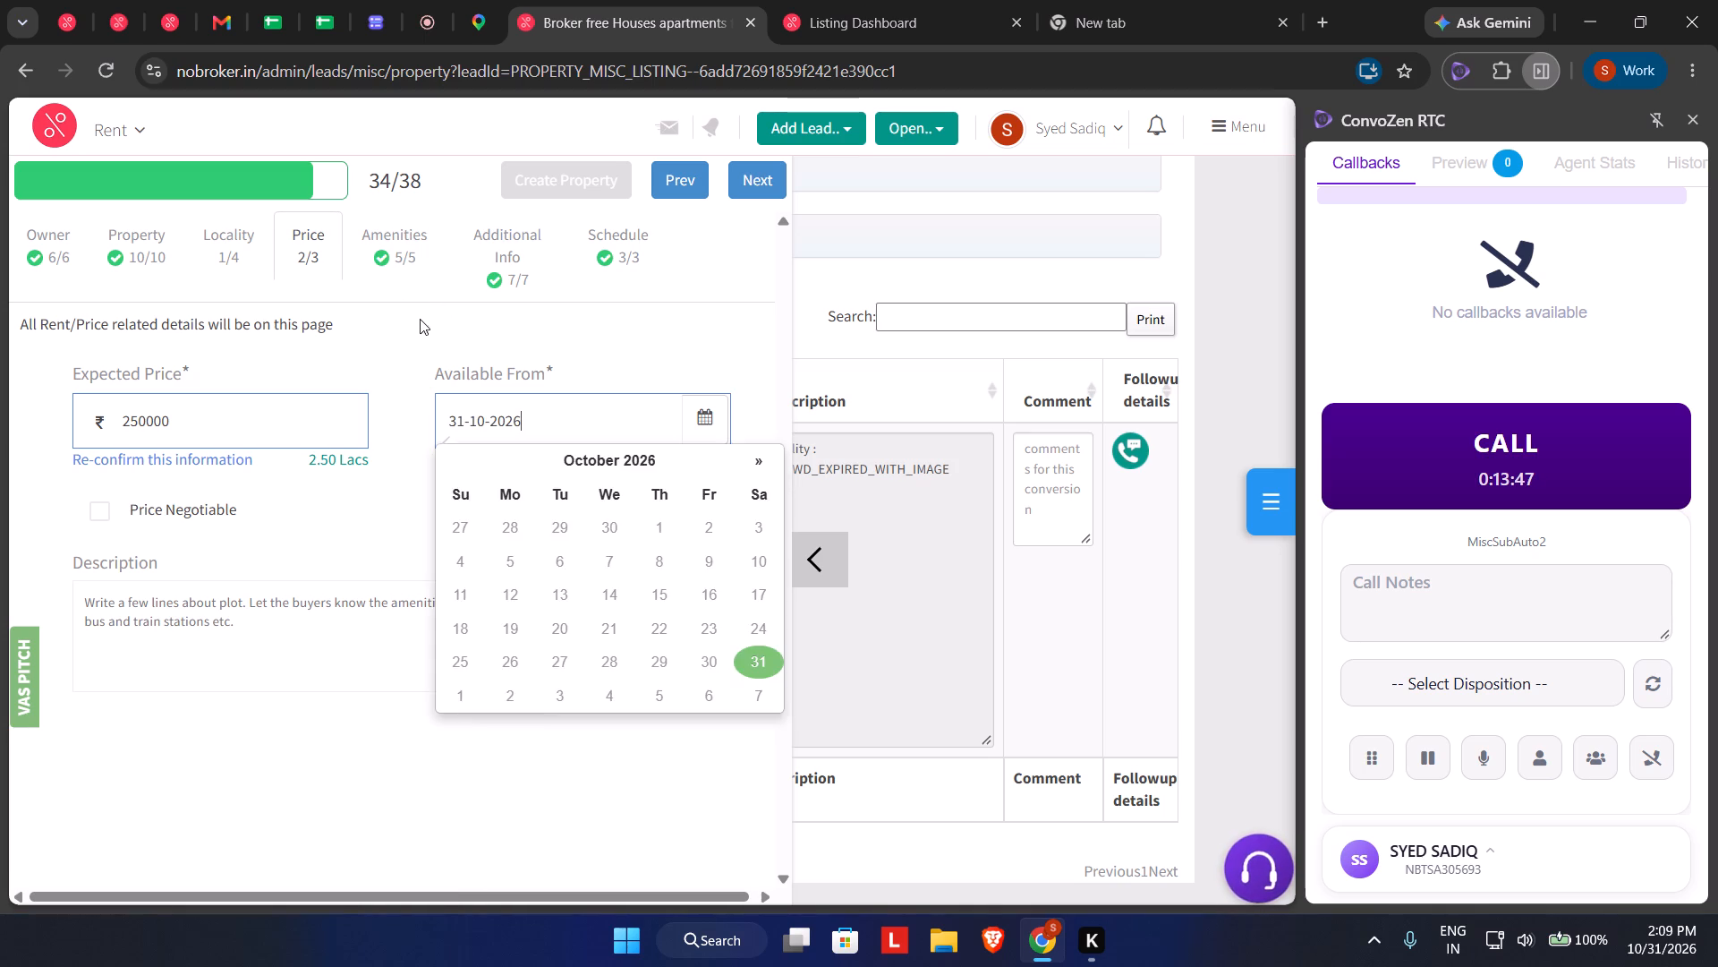
left_click(420, 319)
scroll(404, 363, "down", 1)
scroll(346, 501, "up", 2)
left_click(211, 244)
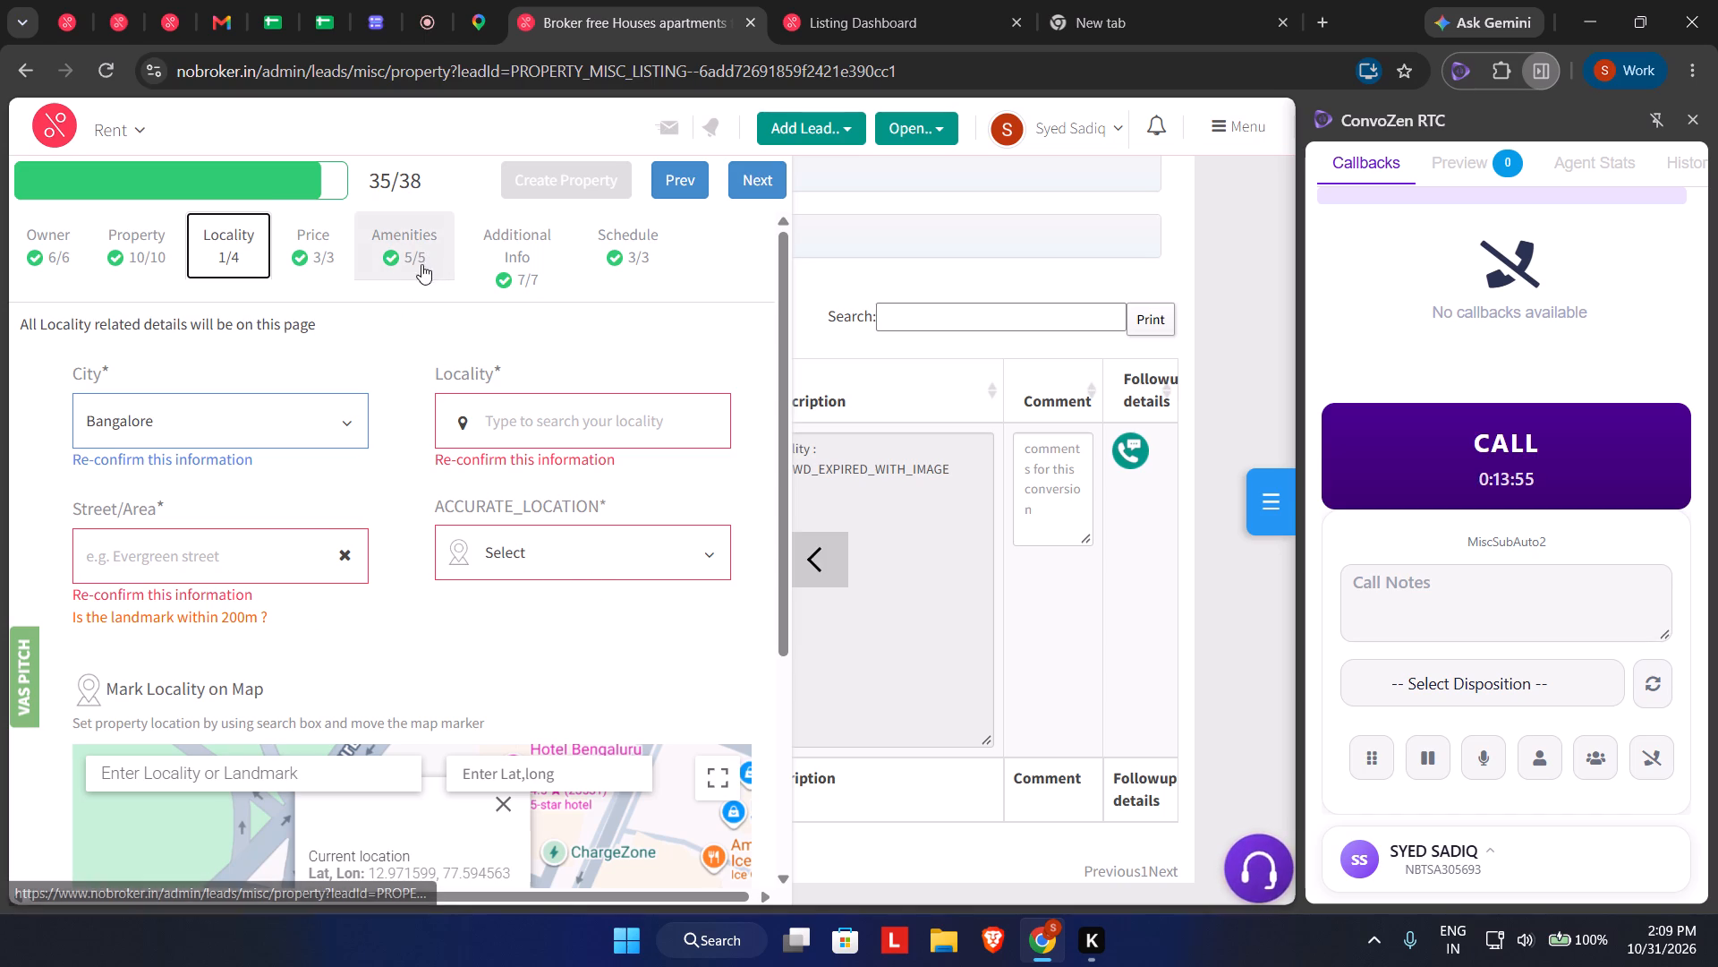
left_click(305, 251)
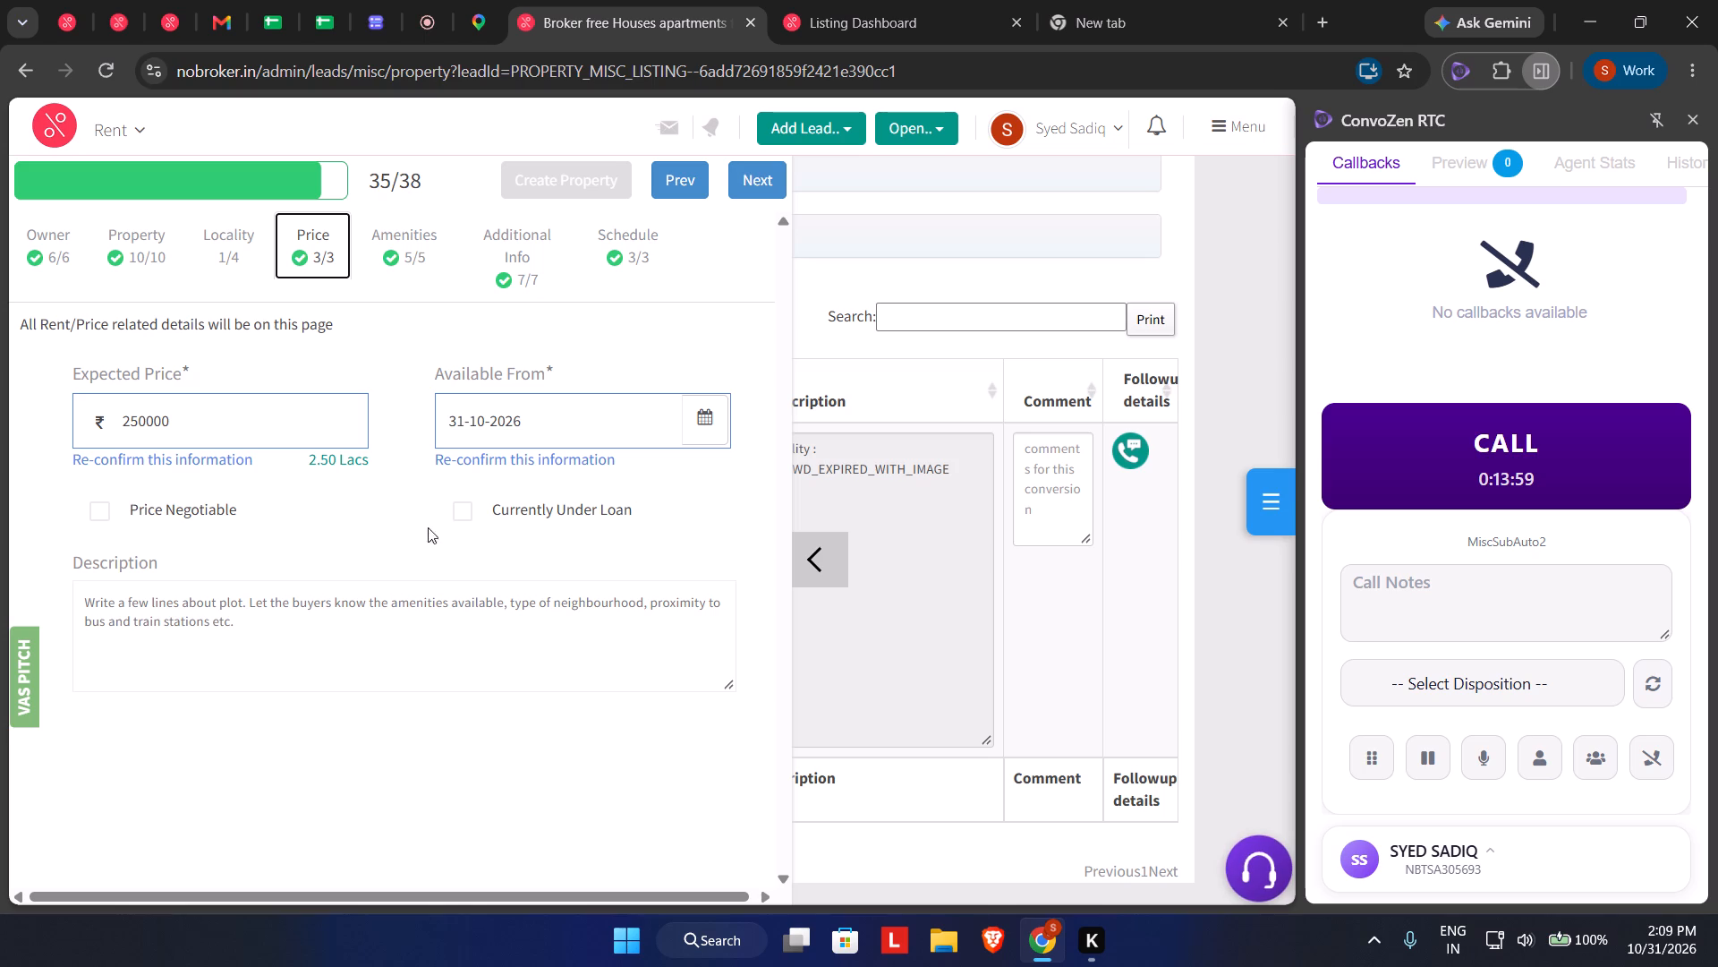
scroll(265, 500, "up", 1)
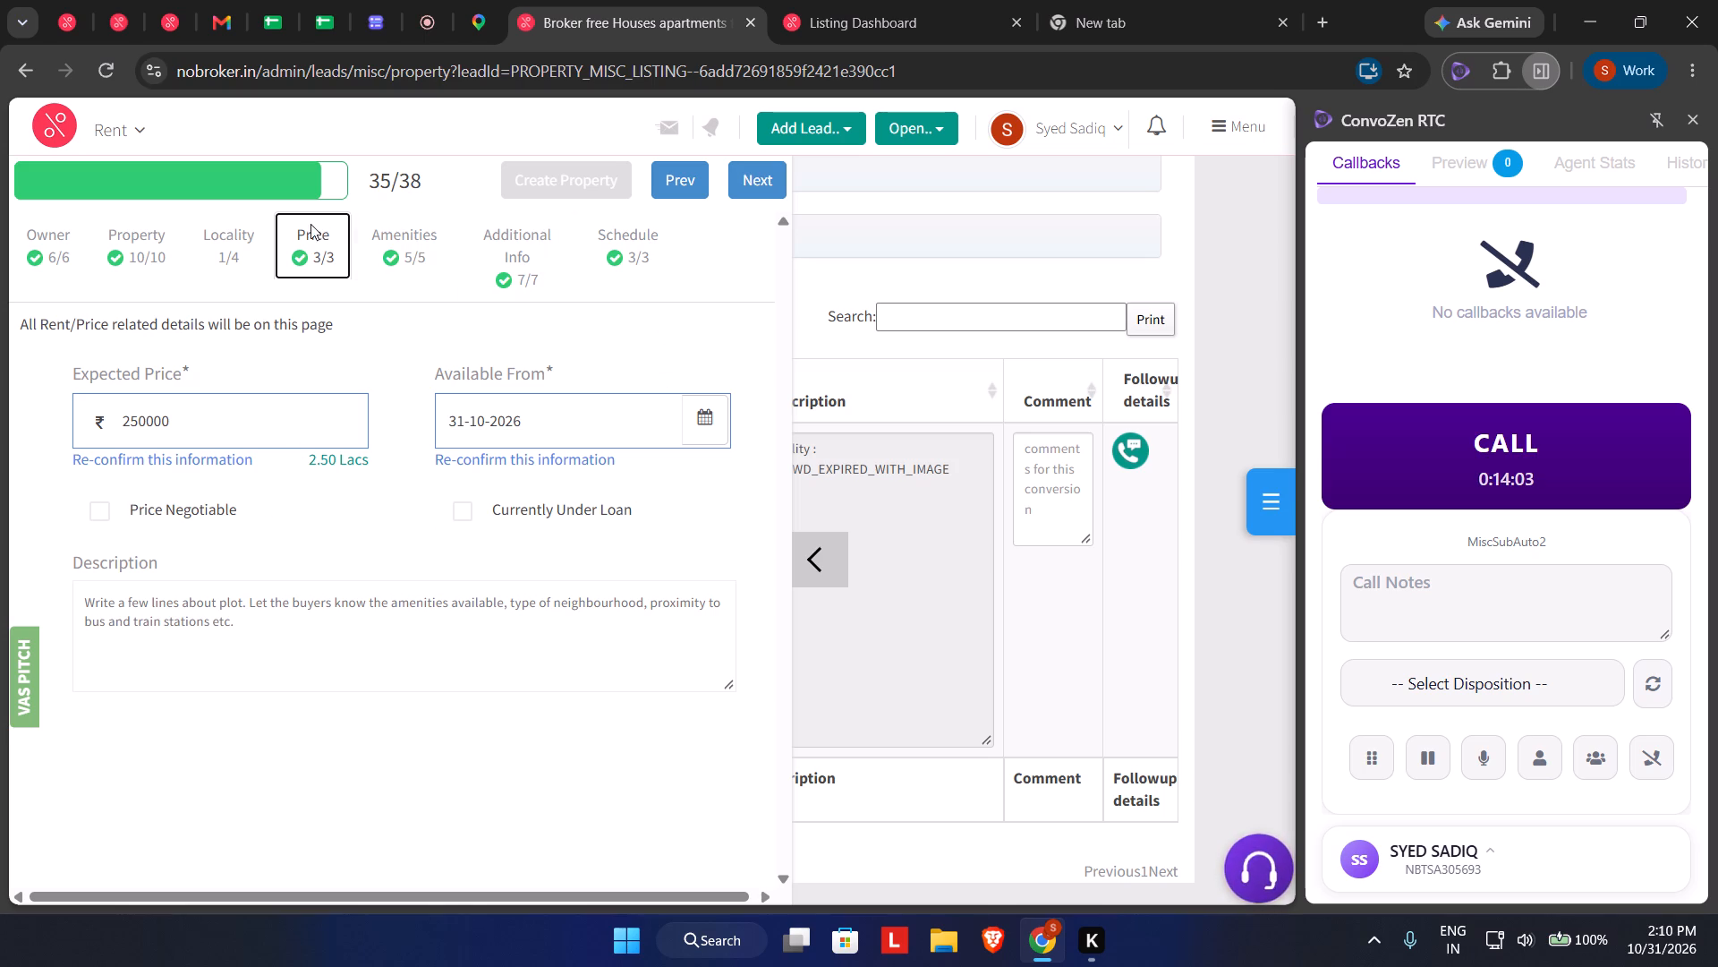
Start a new Commercial Rent property from the lead record.
left_click(820, 569)
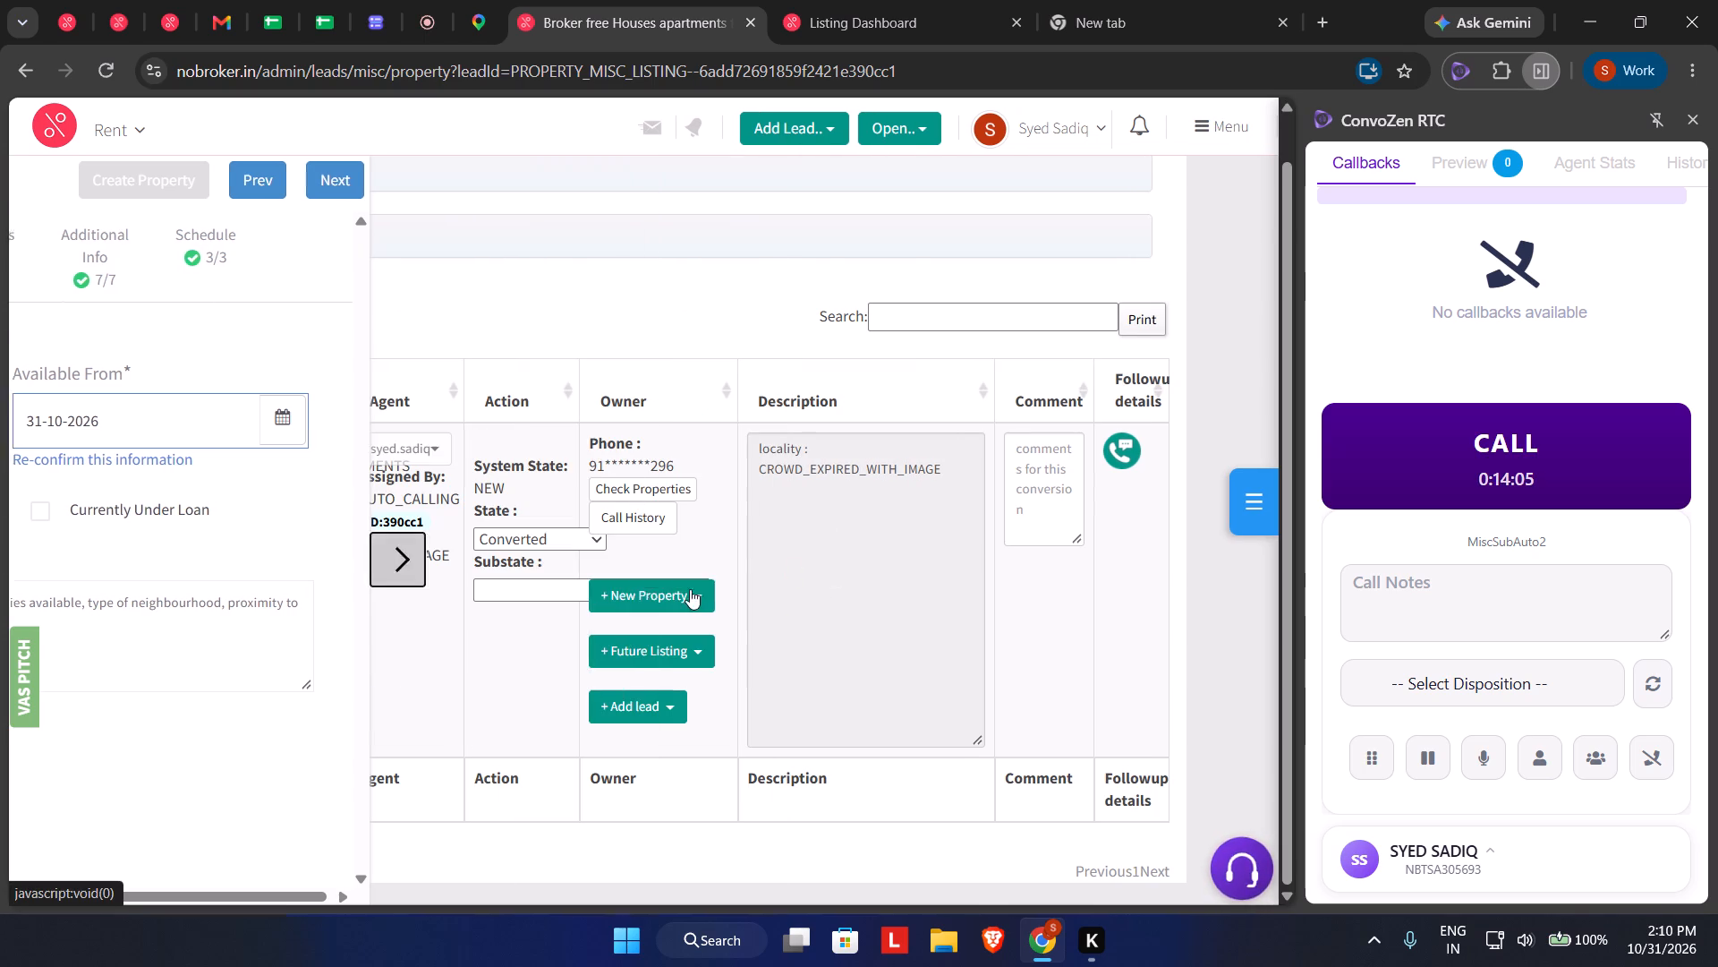
left_click(654, 595)
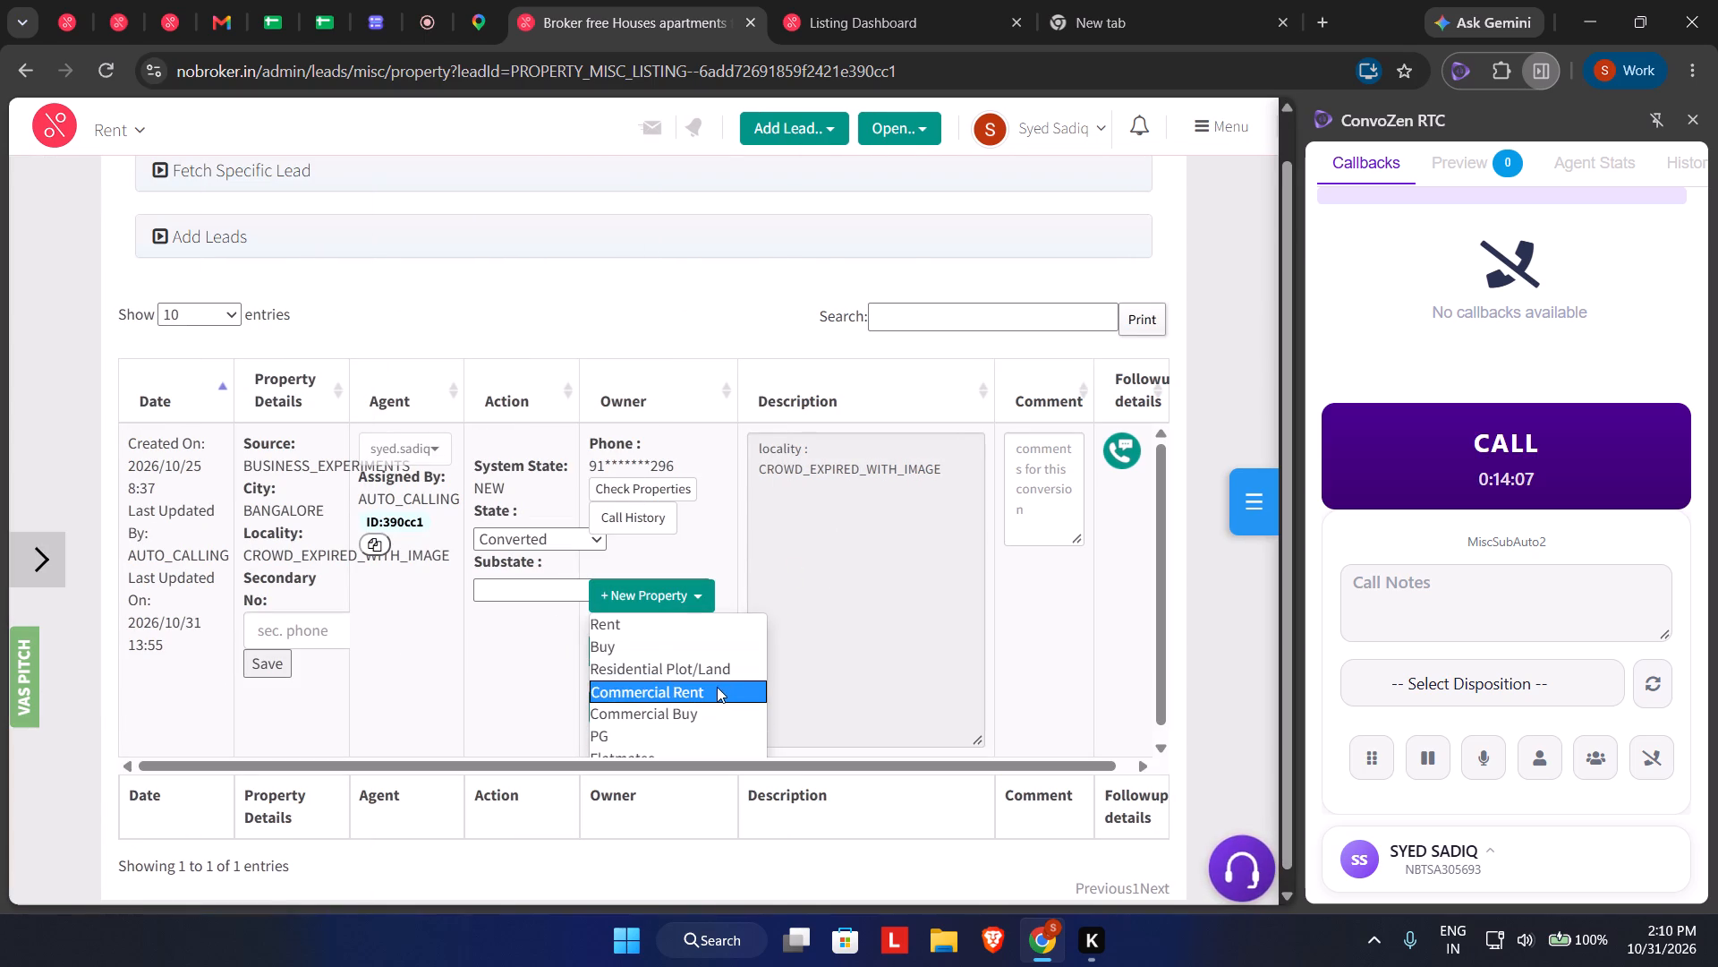
left_click(712, 689)
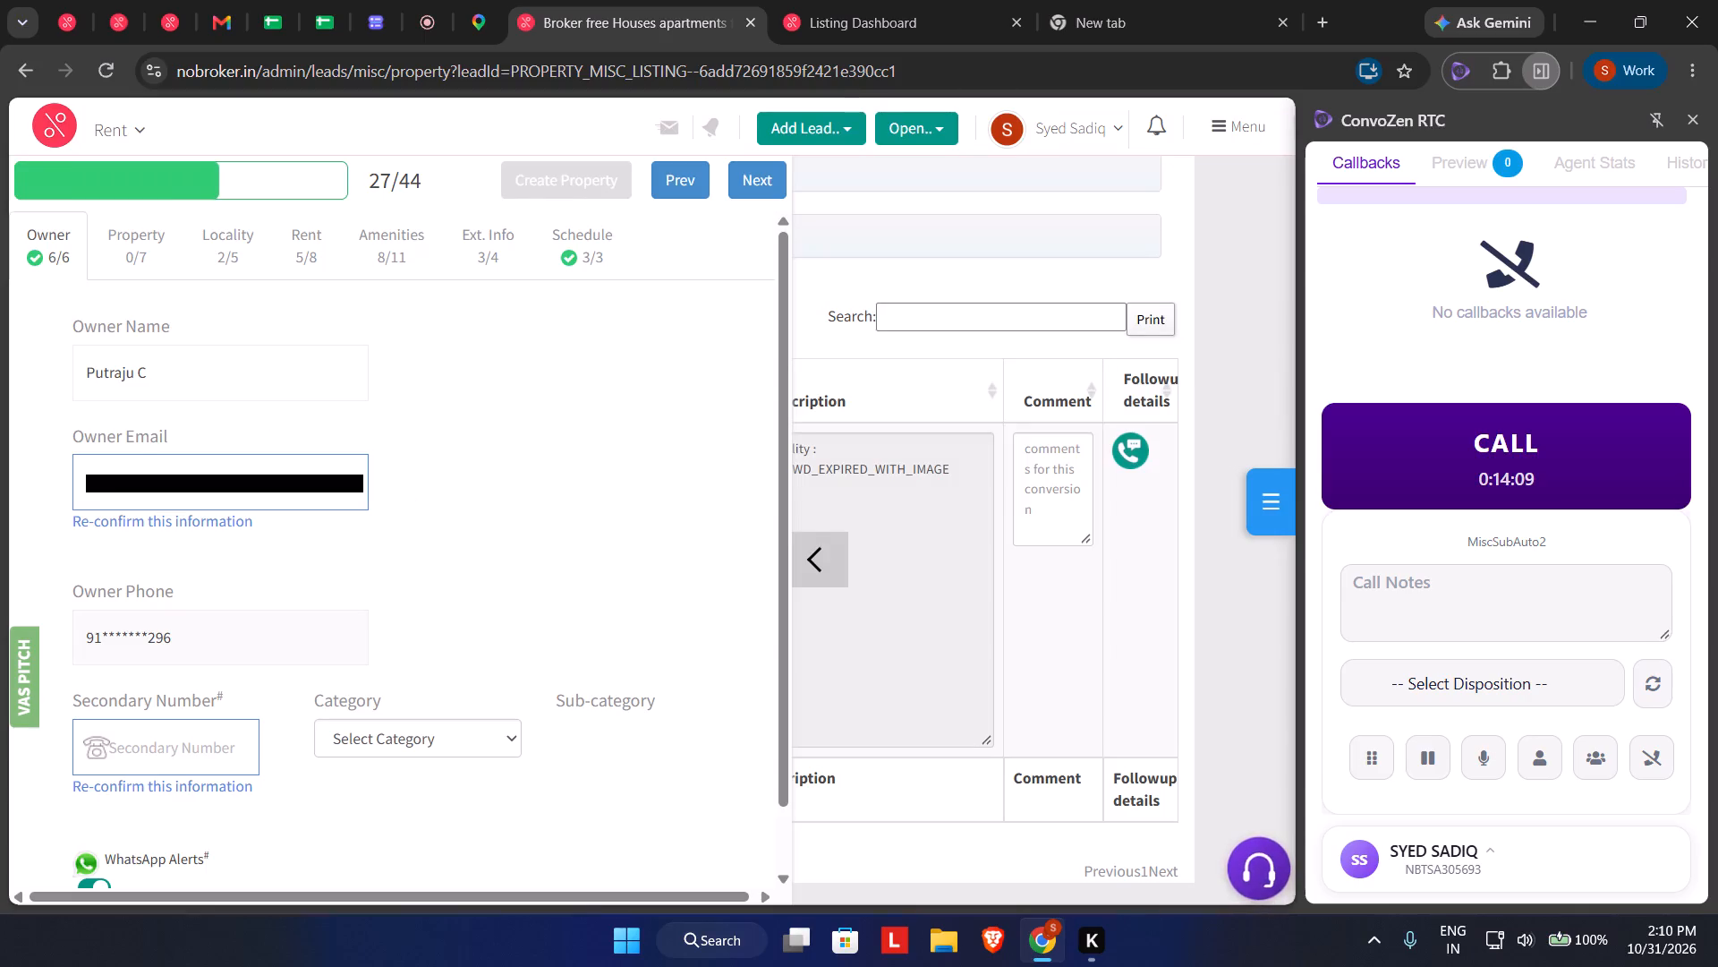
Examine the property type options in the Commercial Rent form's property details.
left_click(161, 262)
left_click(215, 398)
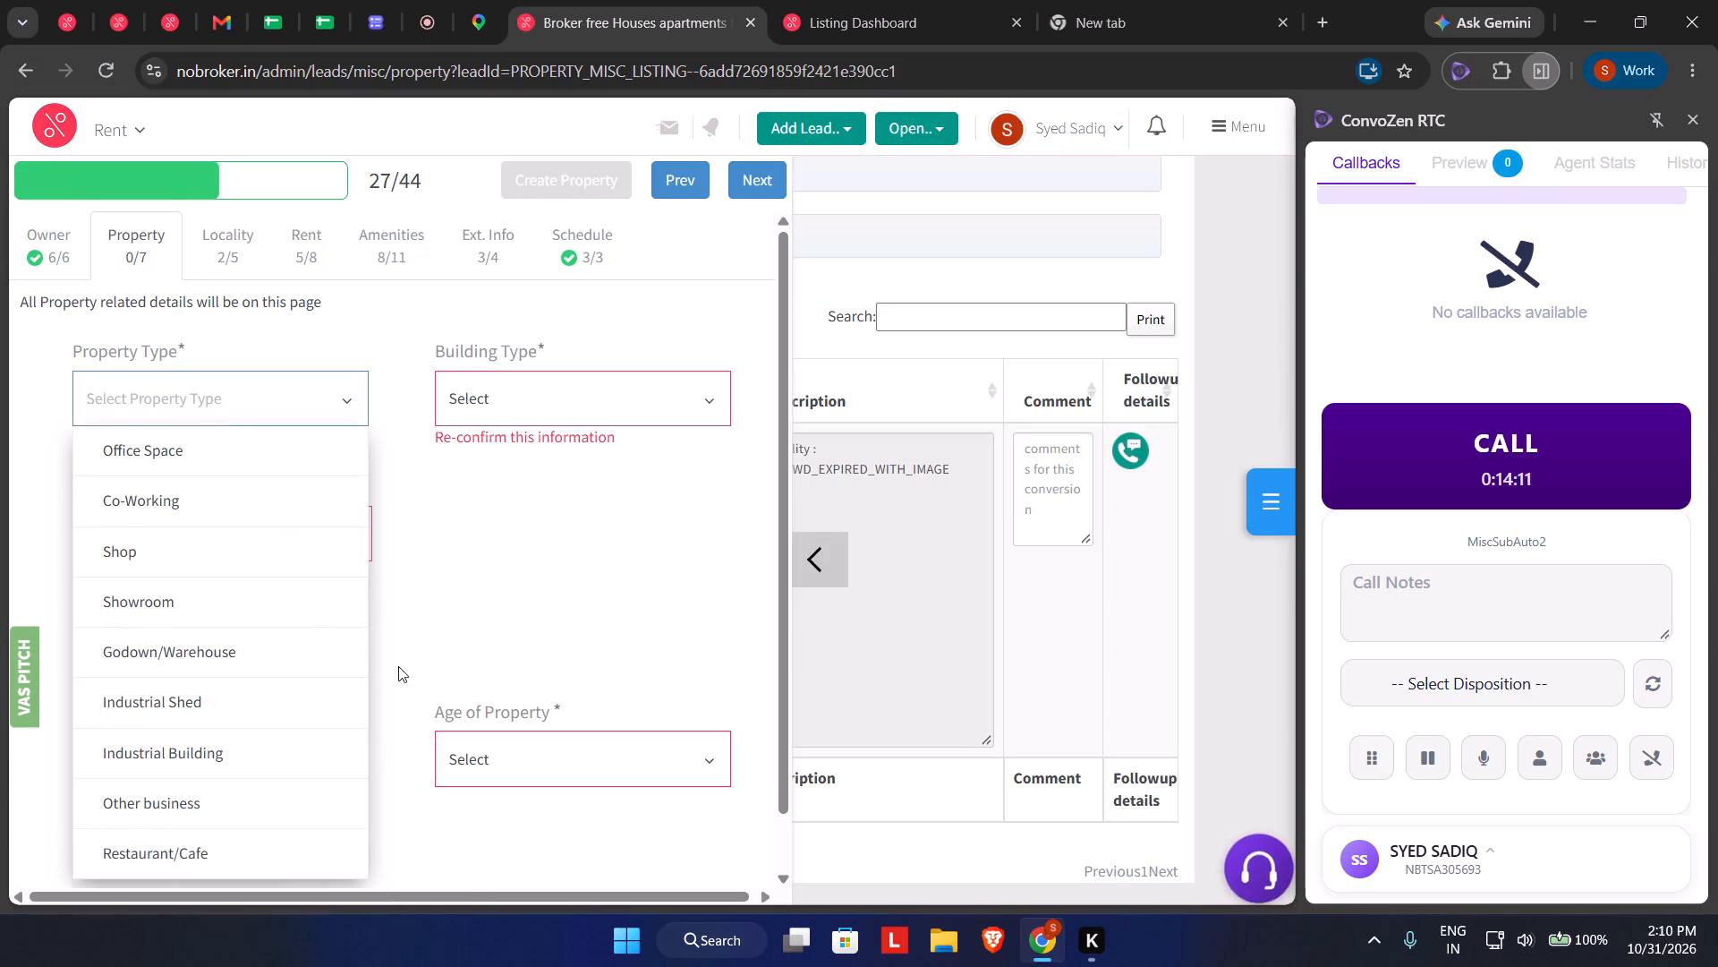
scroll(419, 662, "down", 1)
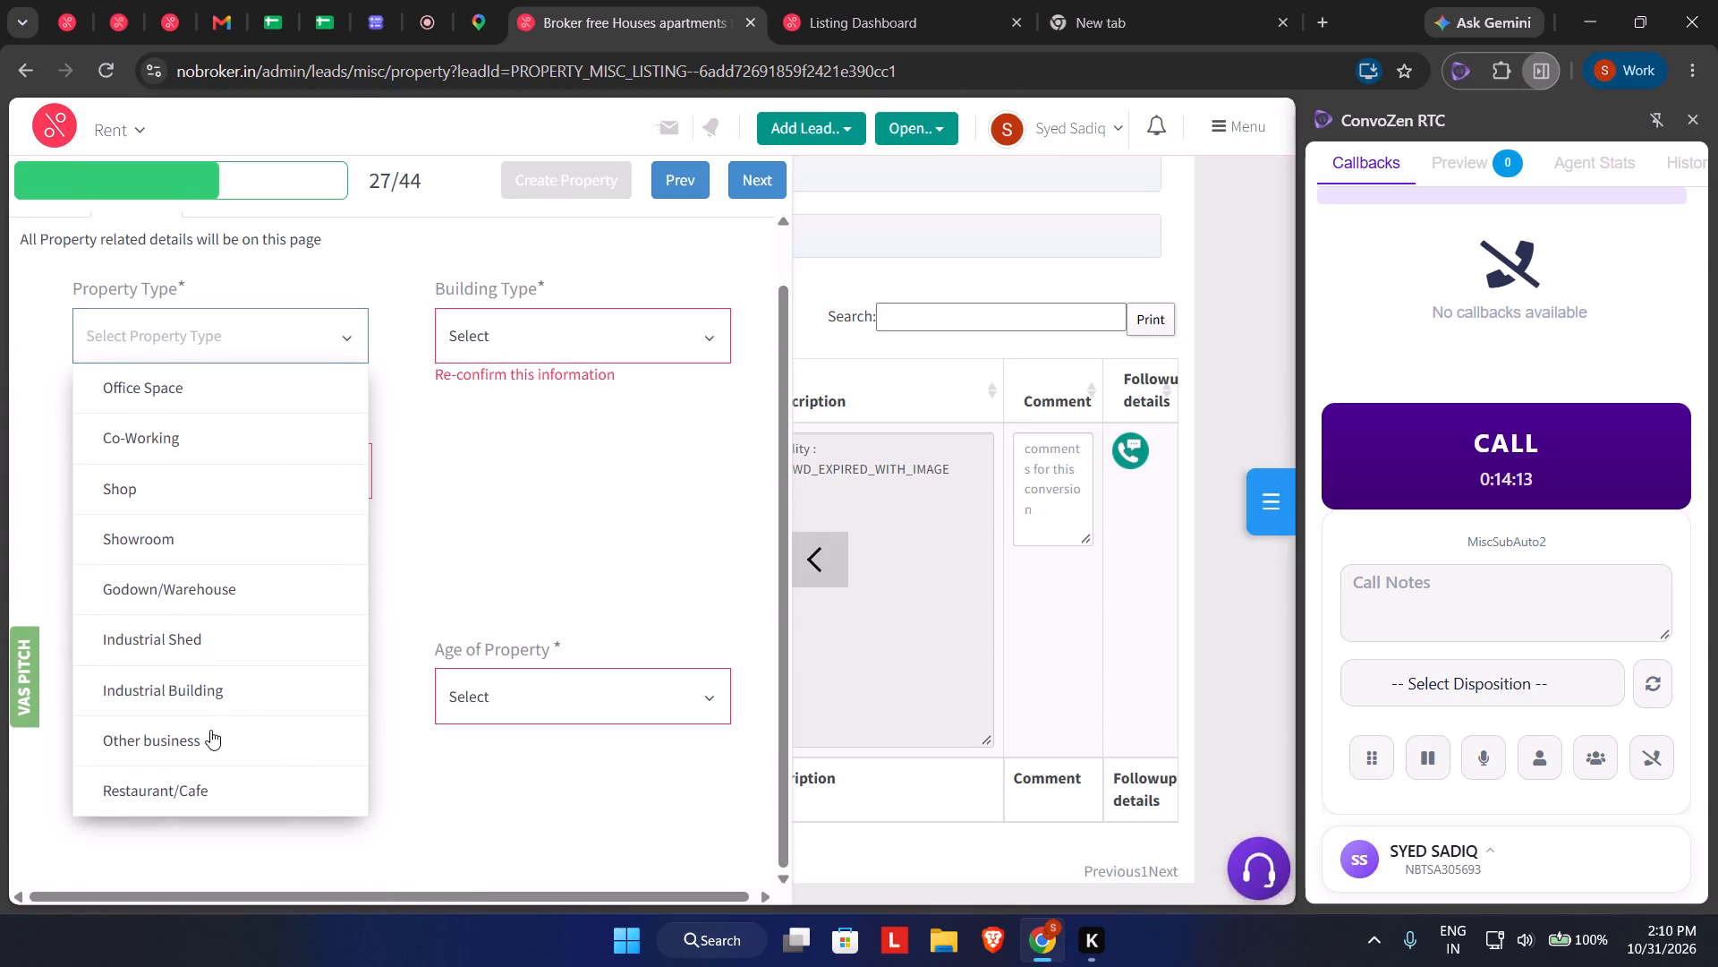
scroll(142, 433, "down", 1)
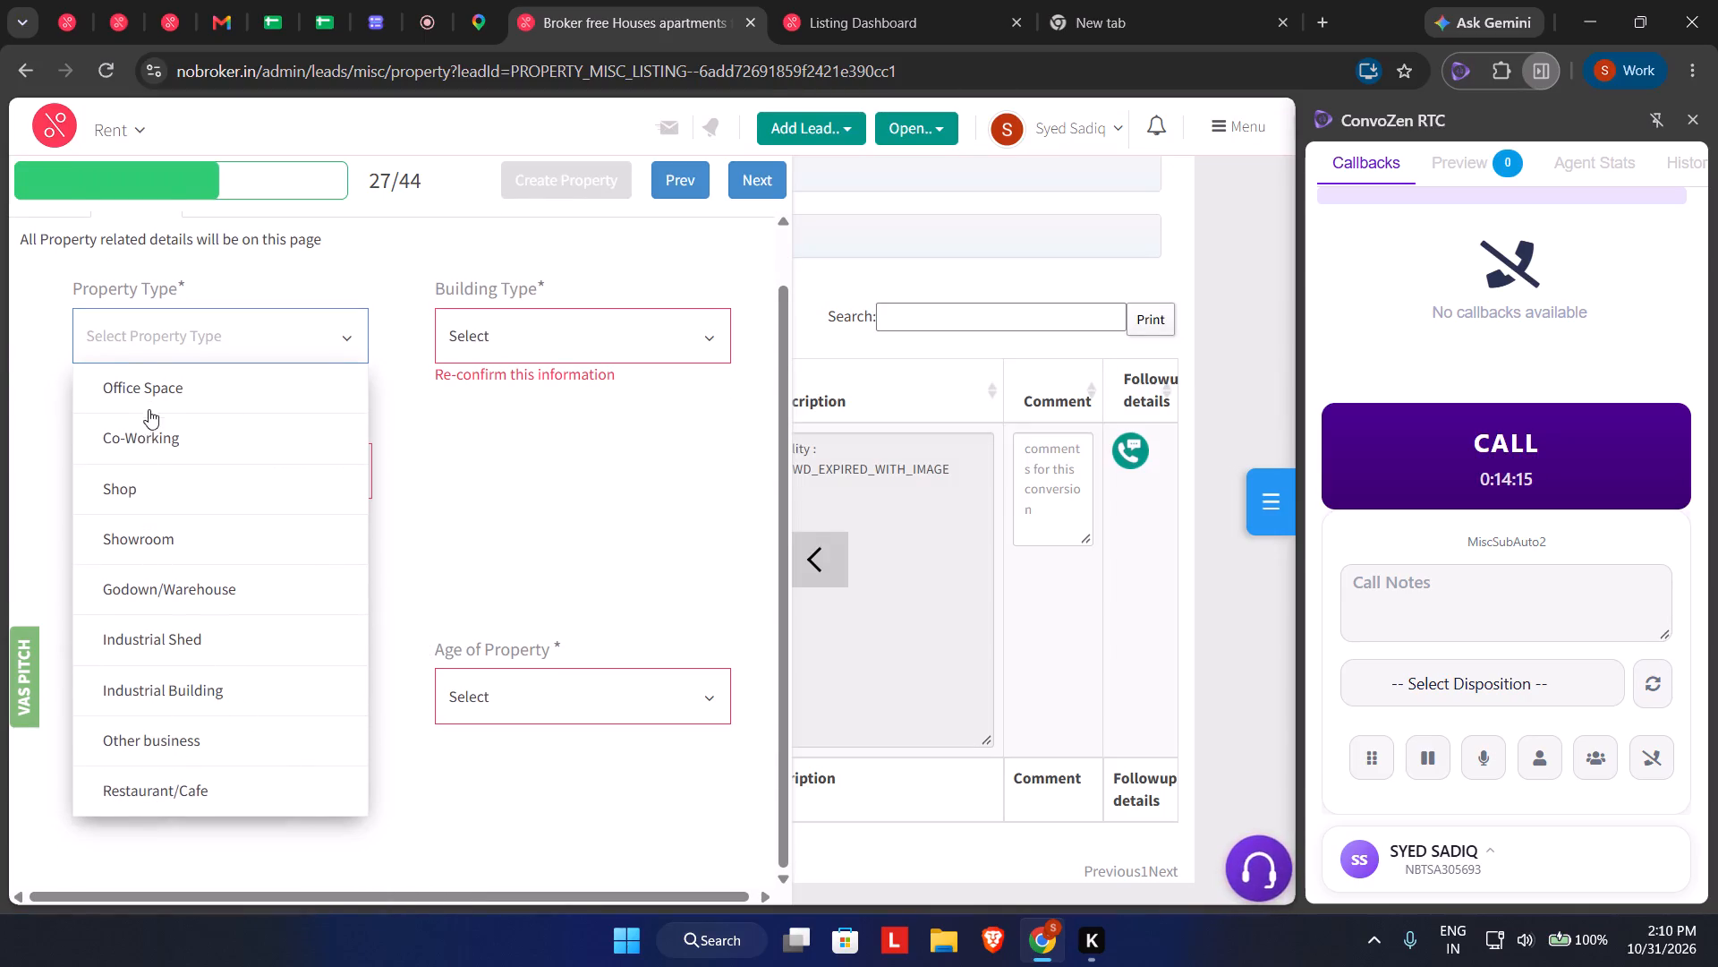
scroll(202, 785, "down", 1)
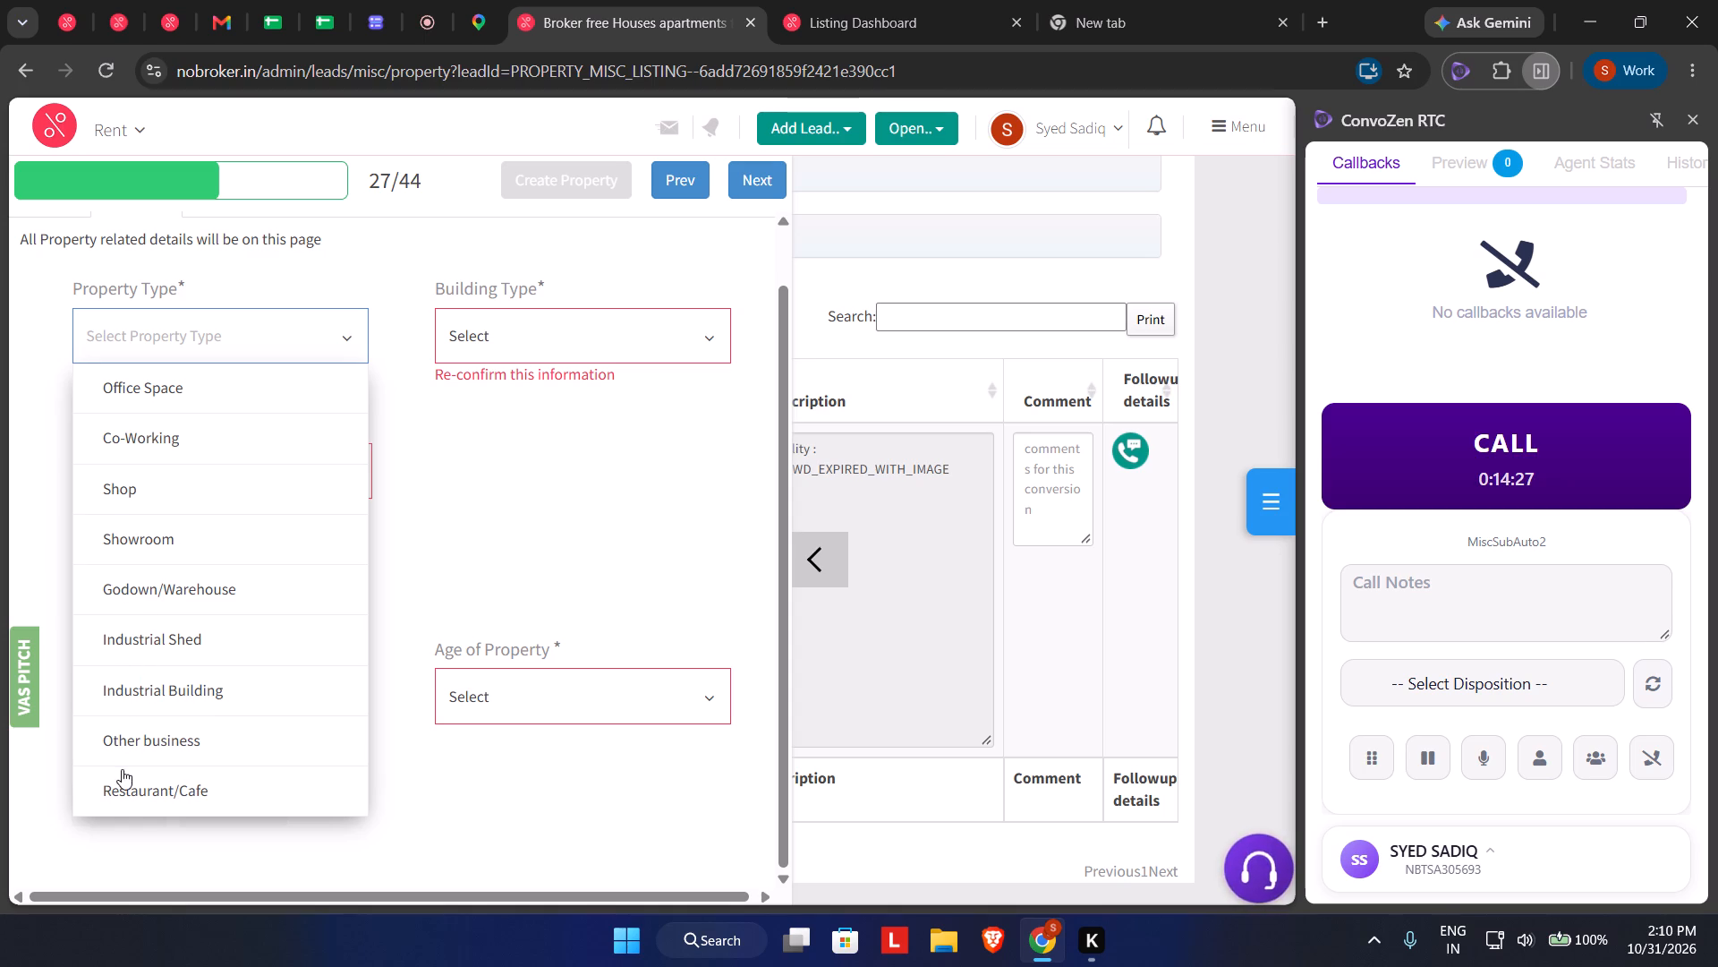
scroll(123, 773, "down", 1)
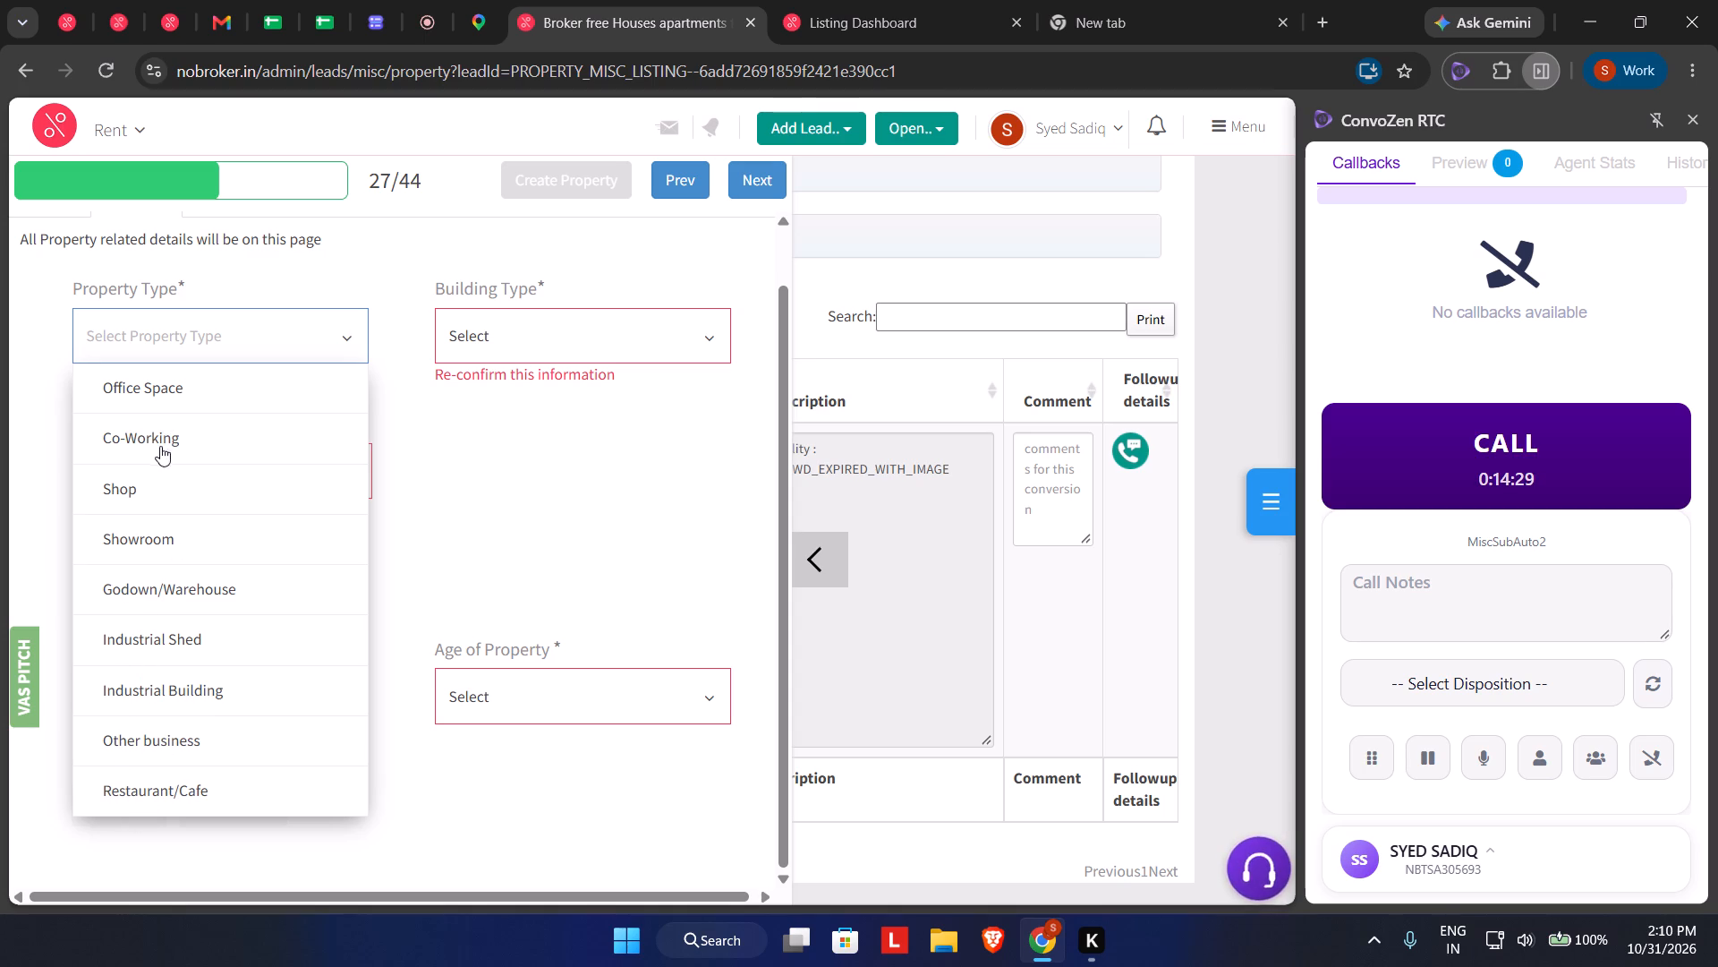
scroll(153, 505, "down", 2)
scroll(522, 617, "up", 2)
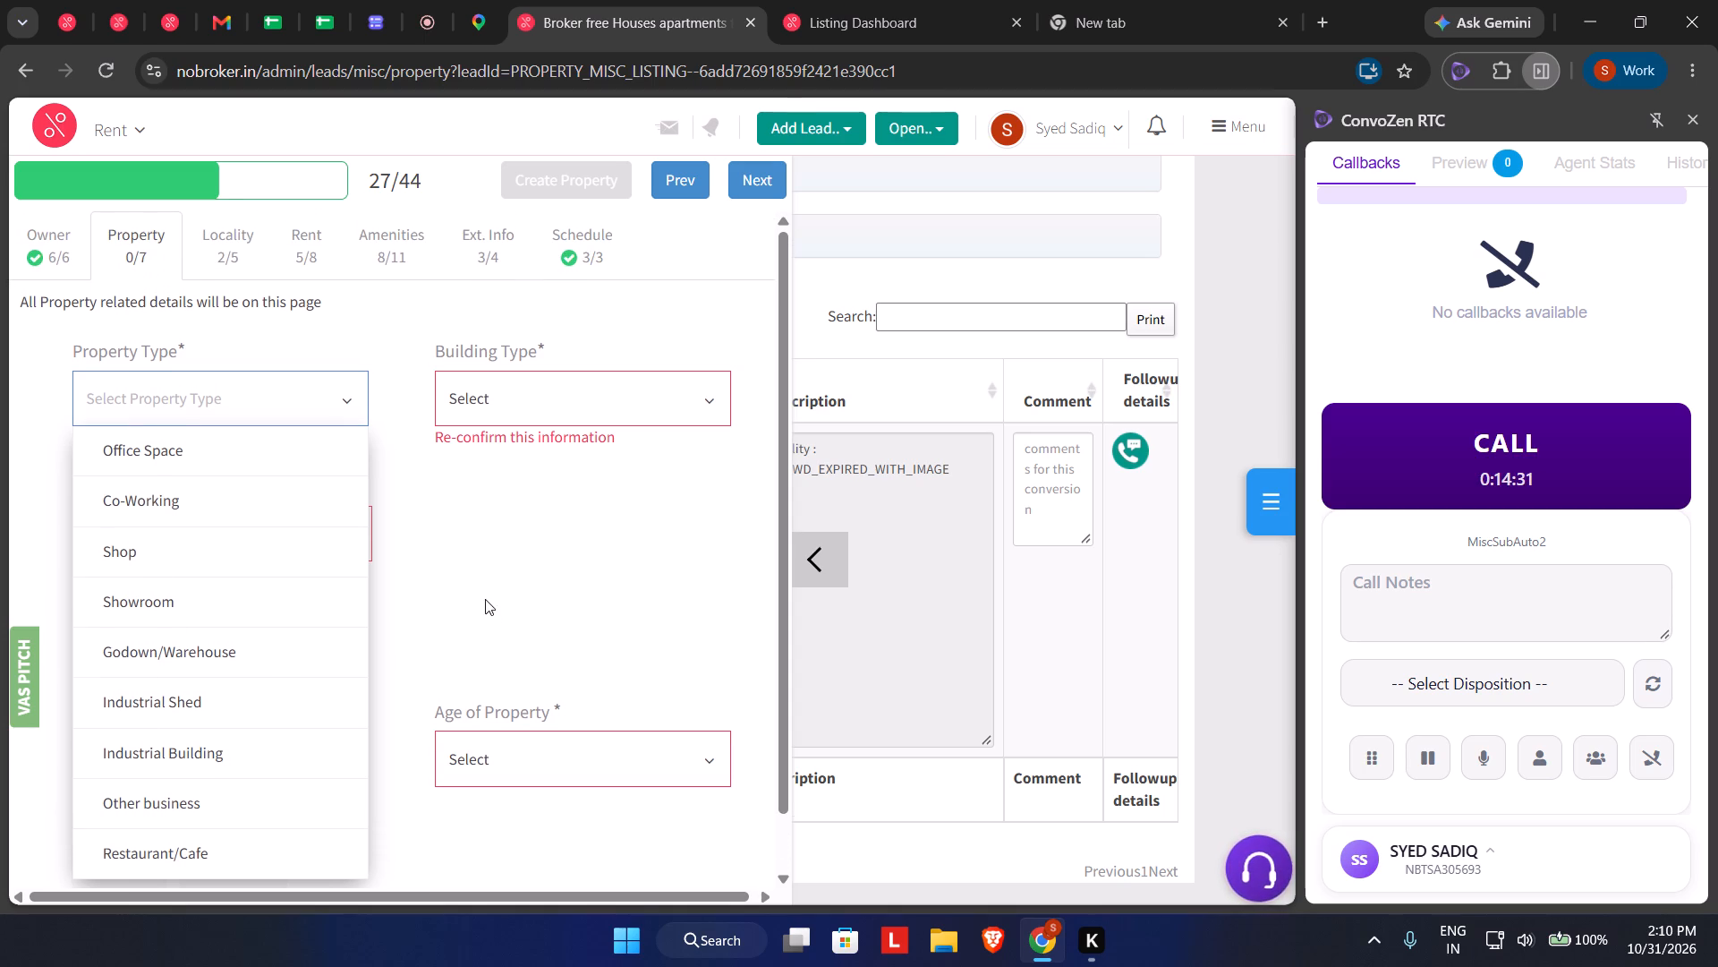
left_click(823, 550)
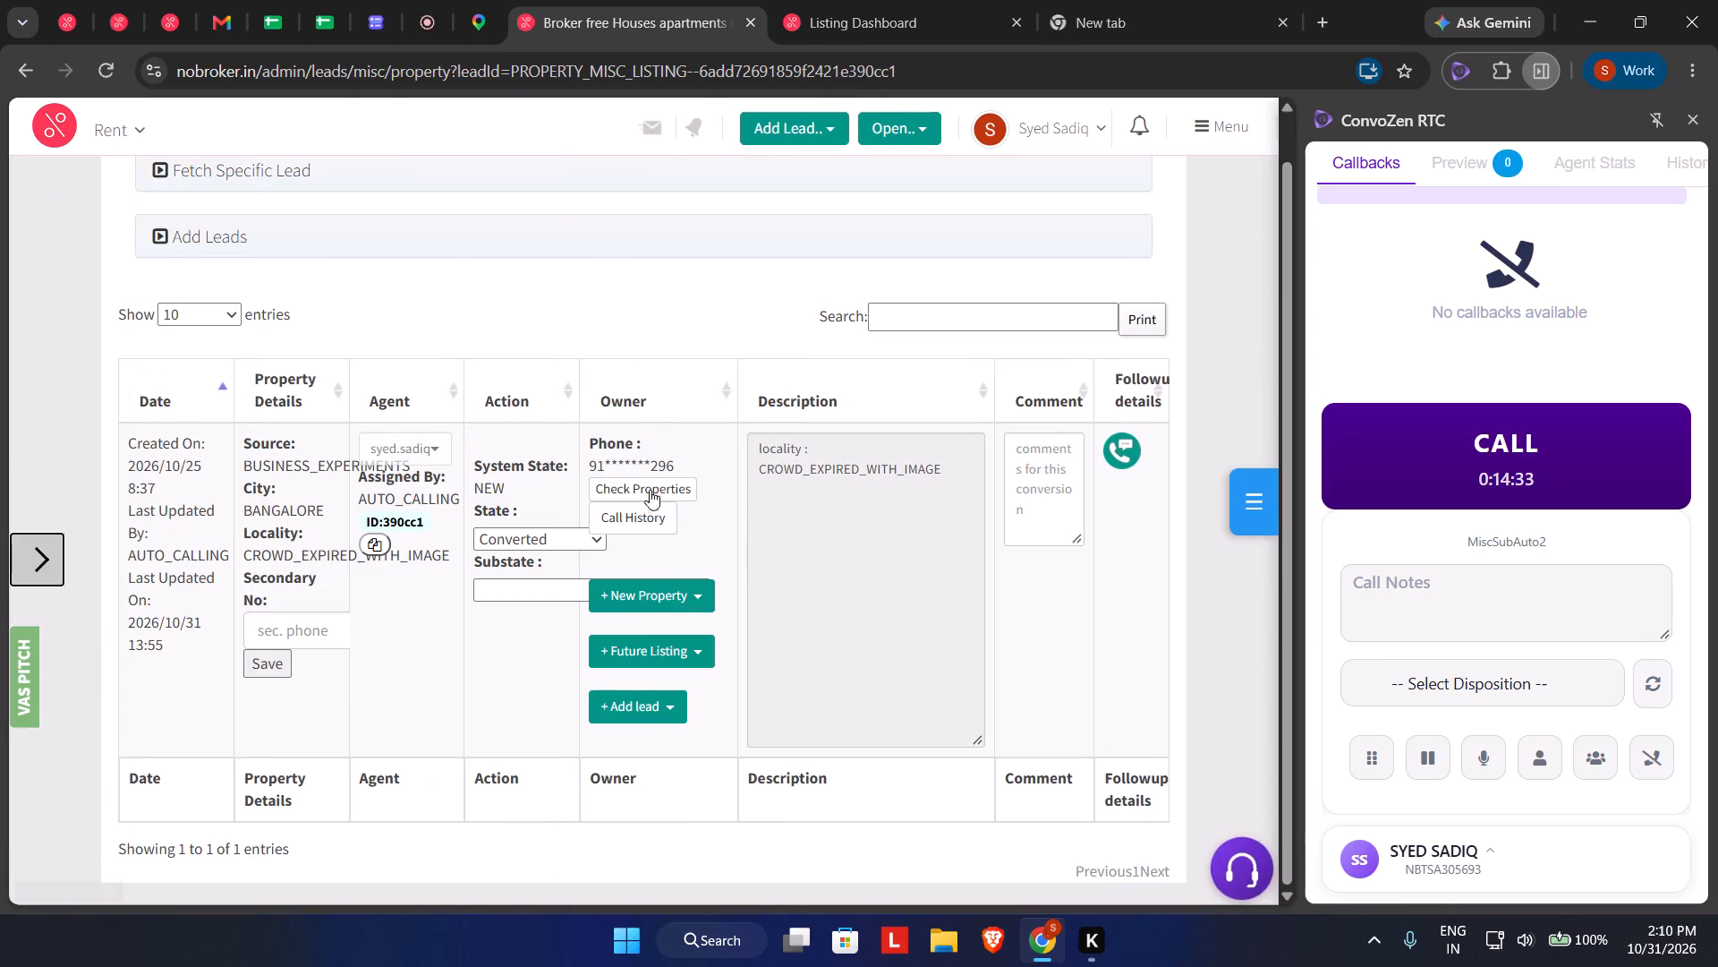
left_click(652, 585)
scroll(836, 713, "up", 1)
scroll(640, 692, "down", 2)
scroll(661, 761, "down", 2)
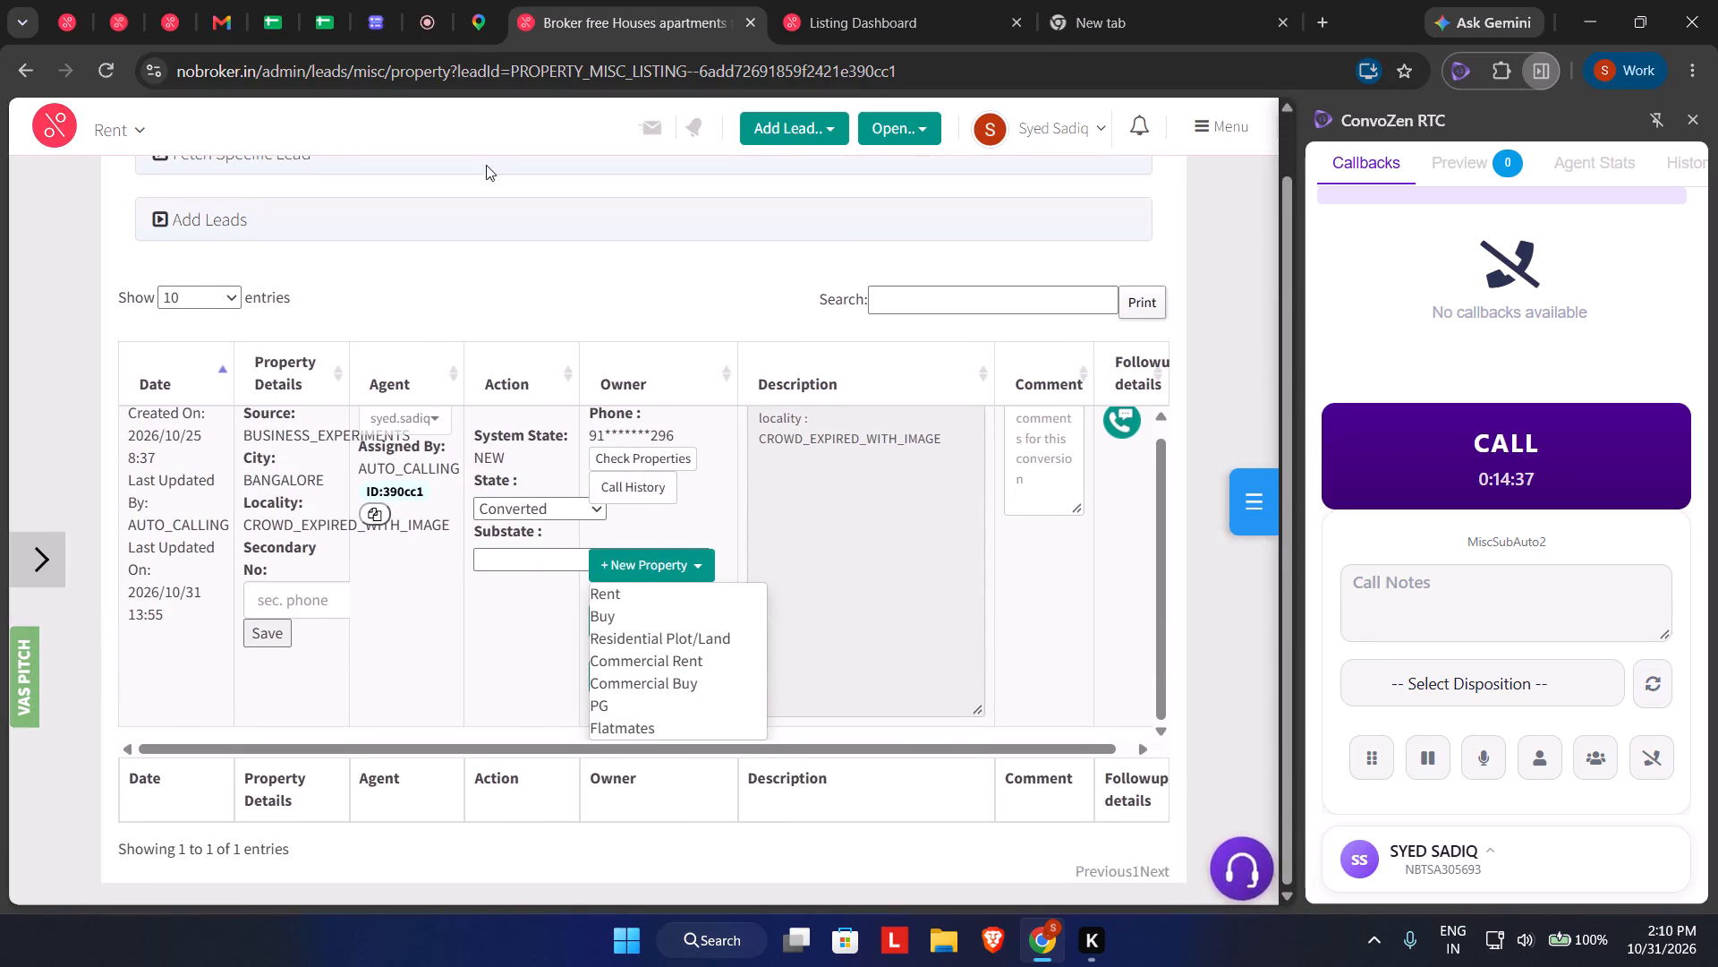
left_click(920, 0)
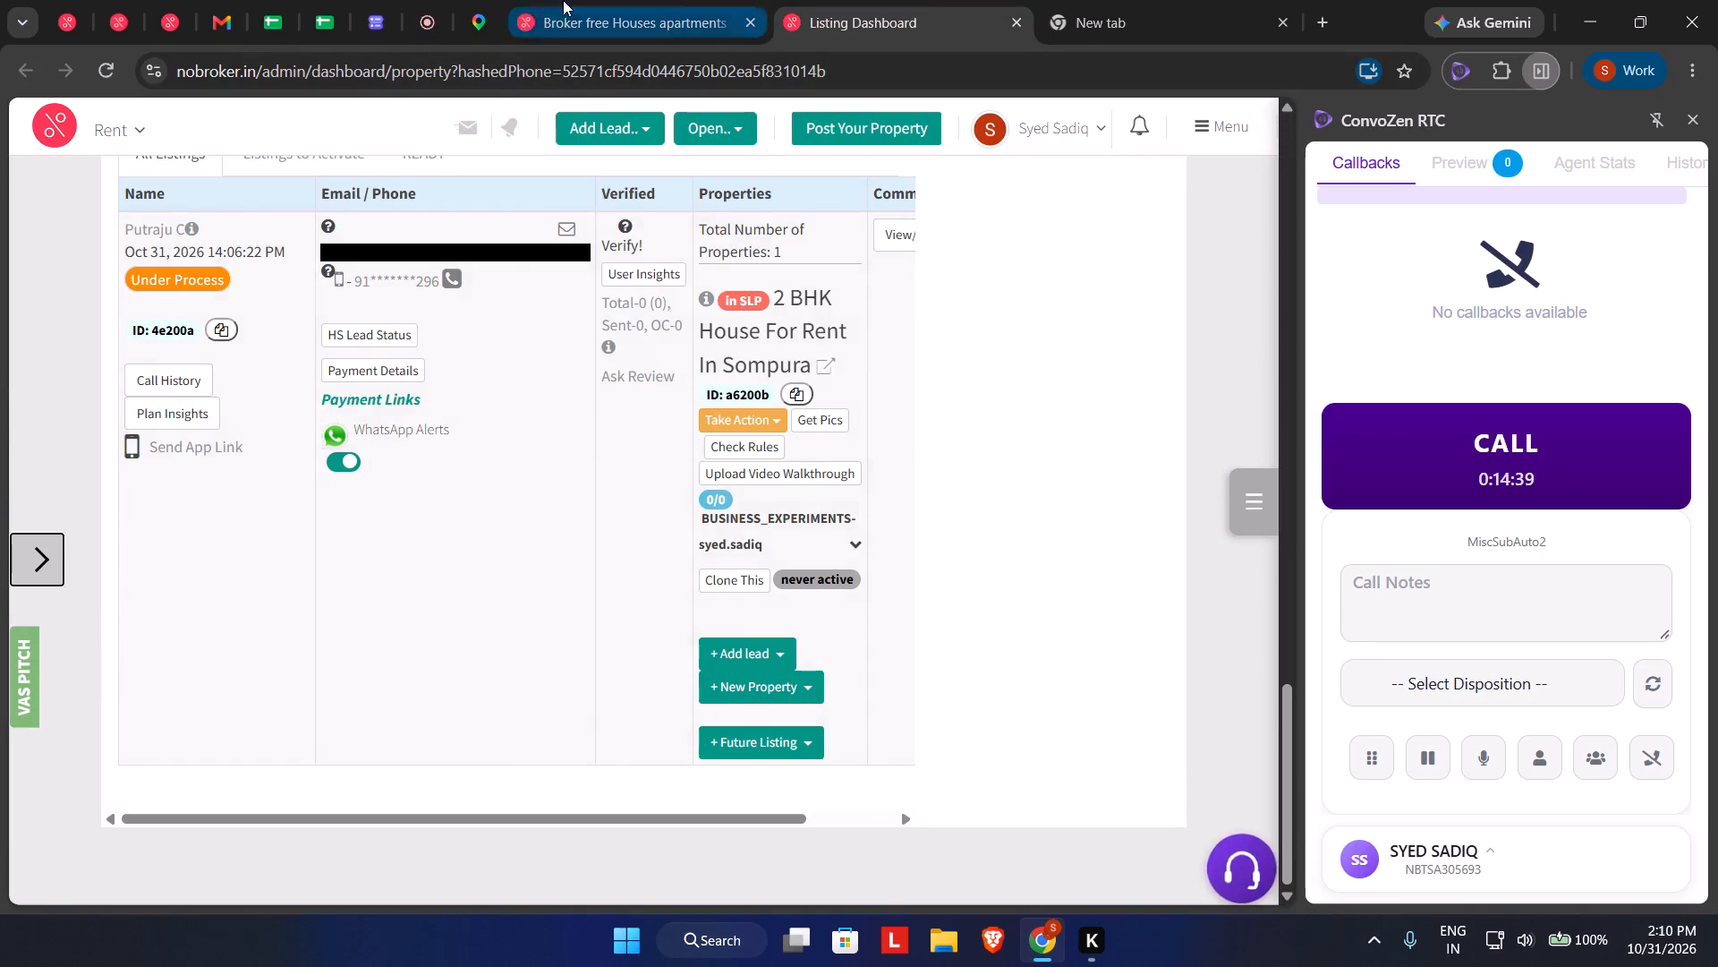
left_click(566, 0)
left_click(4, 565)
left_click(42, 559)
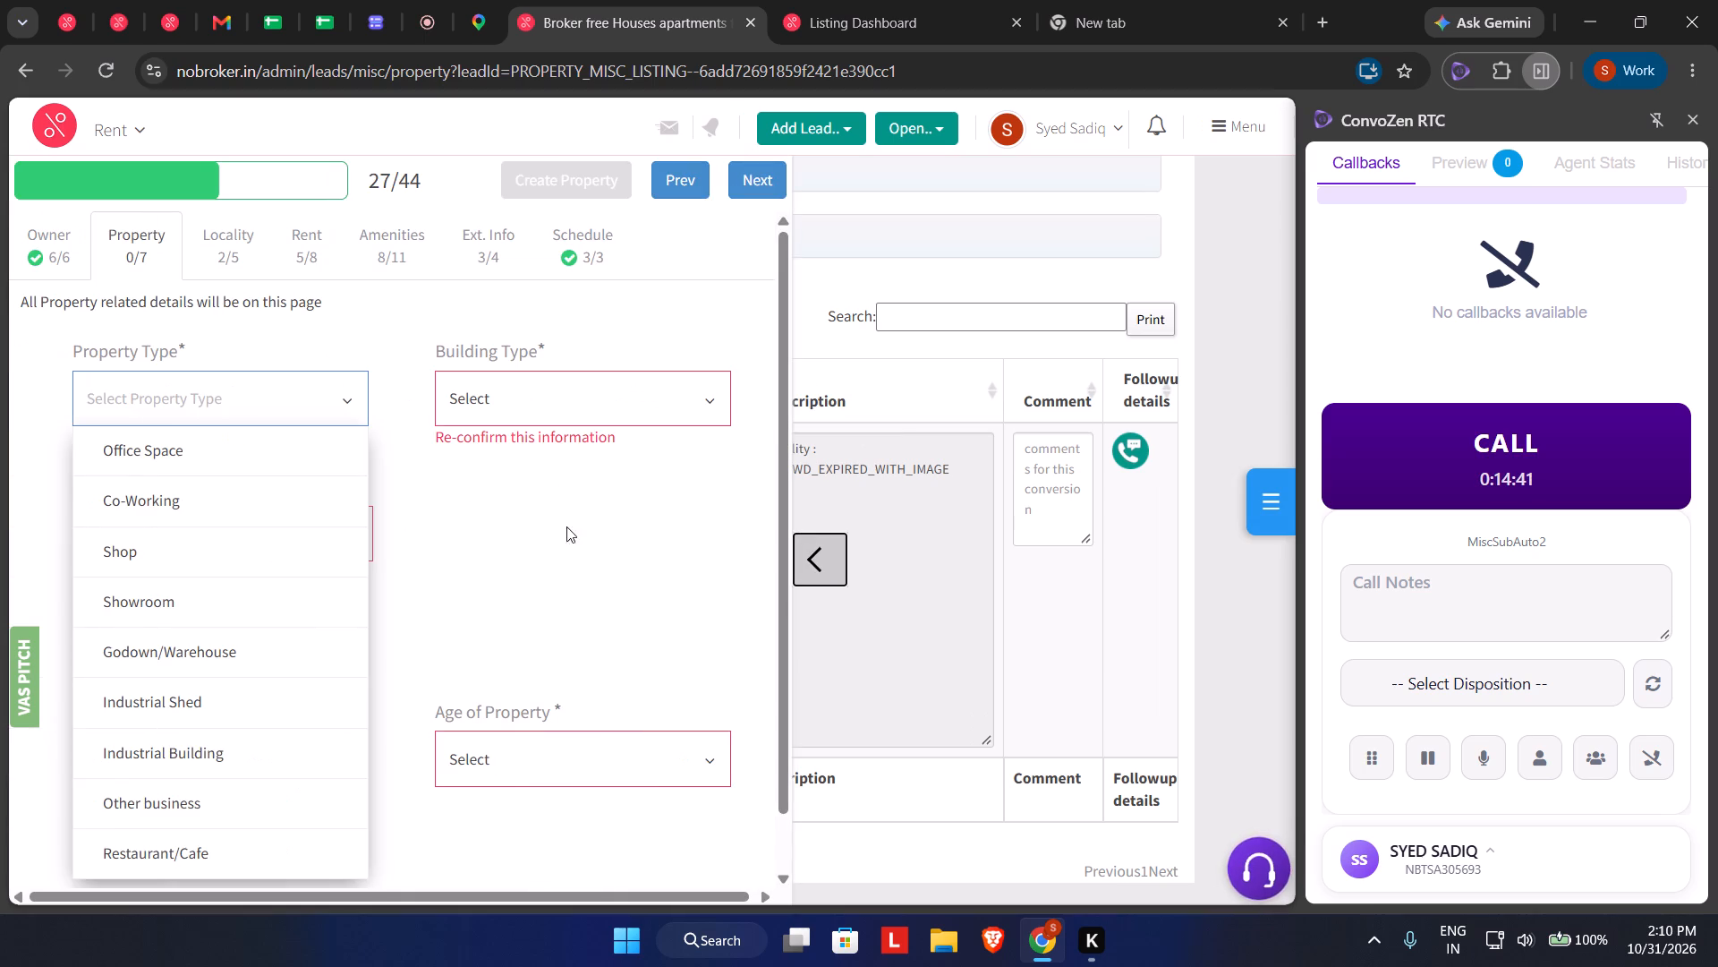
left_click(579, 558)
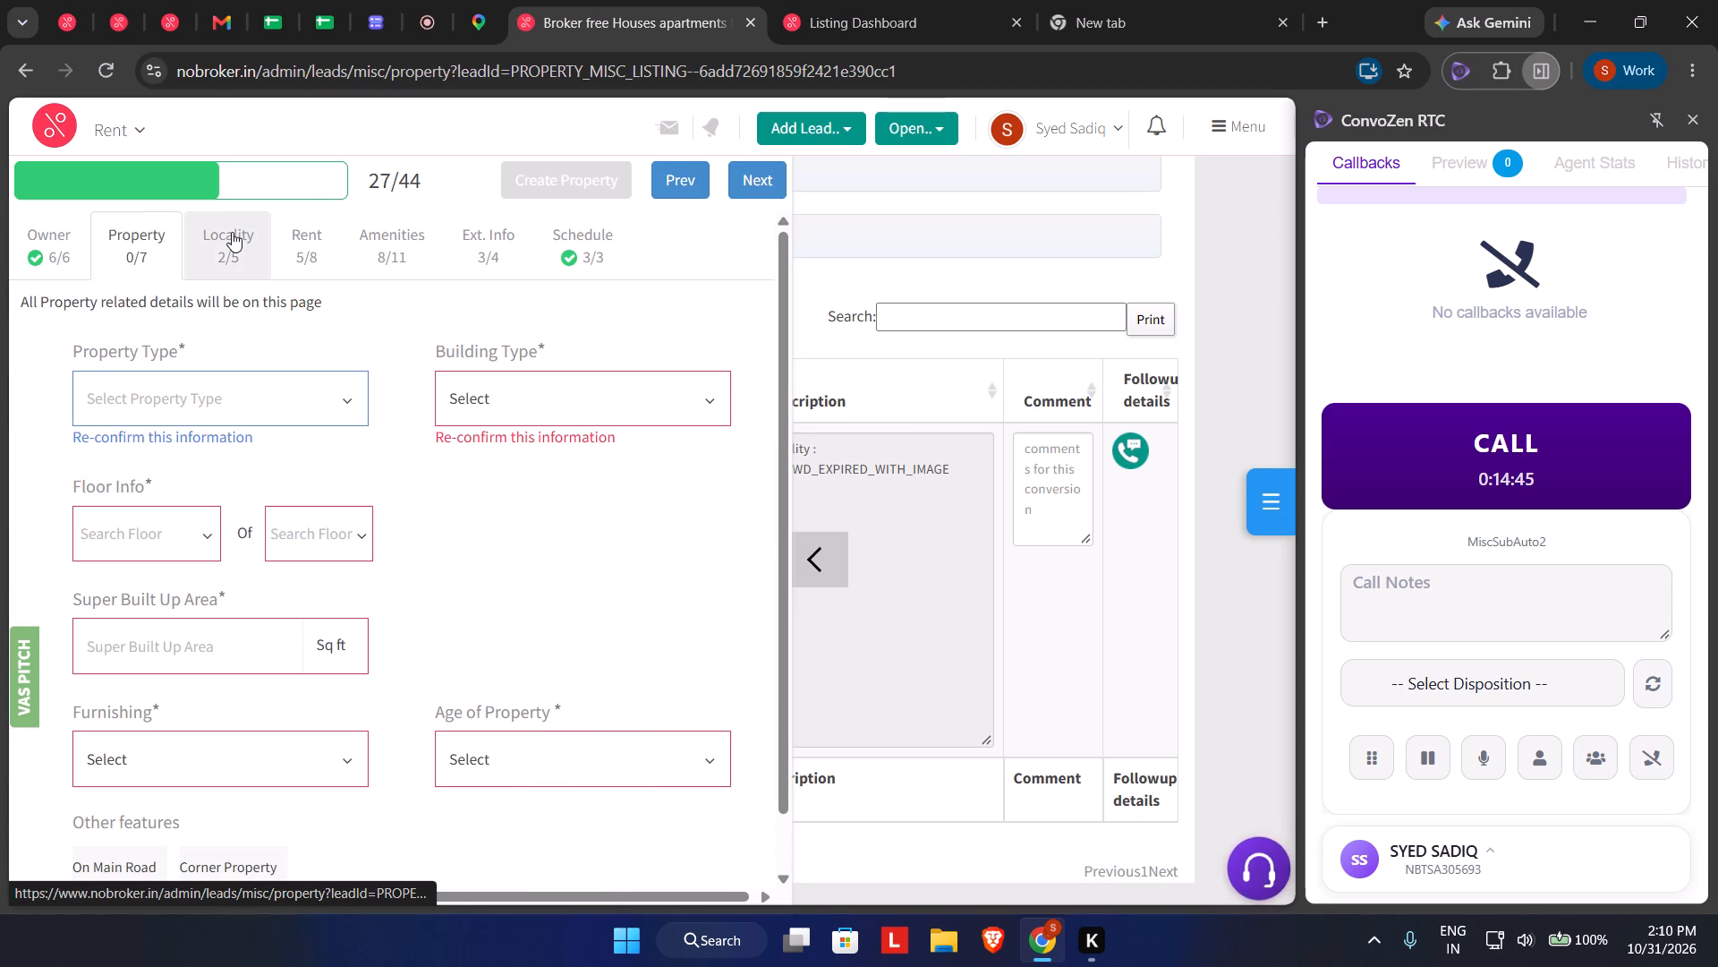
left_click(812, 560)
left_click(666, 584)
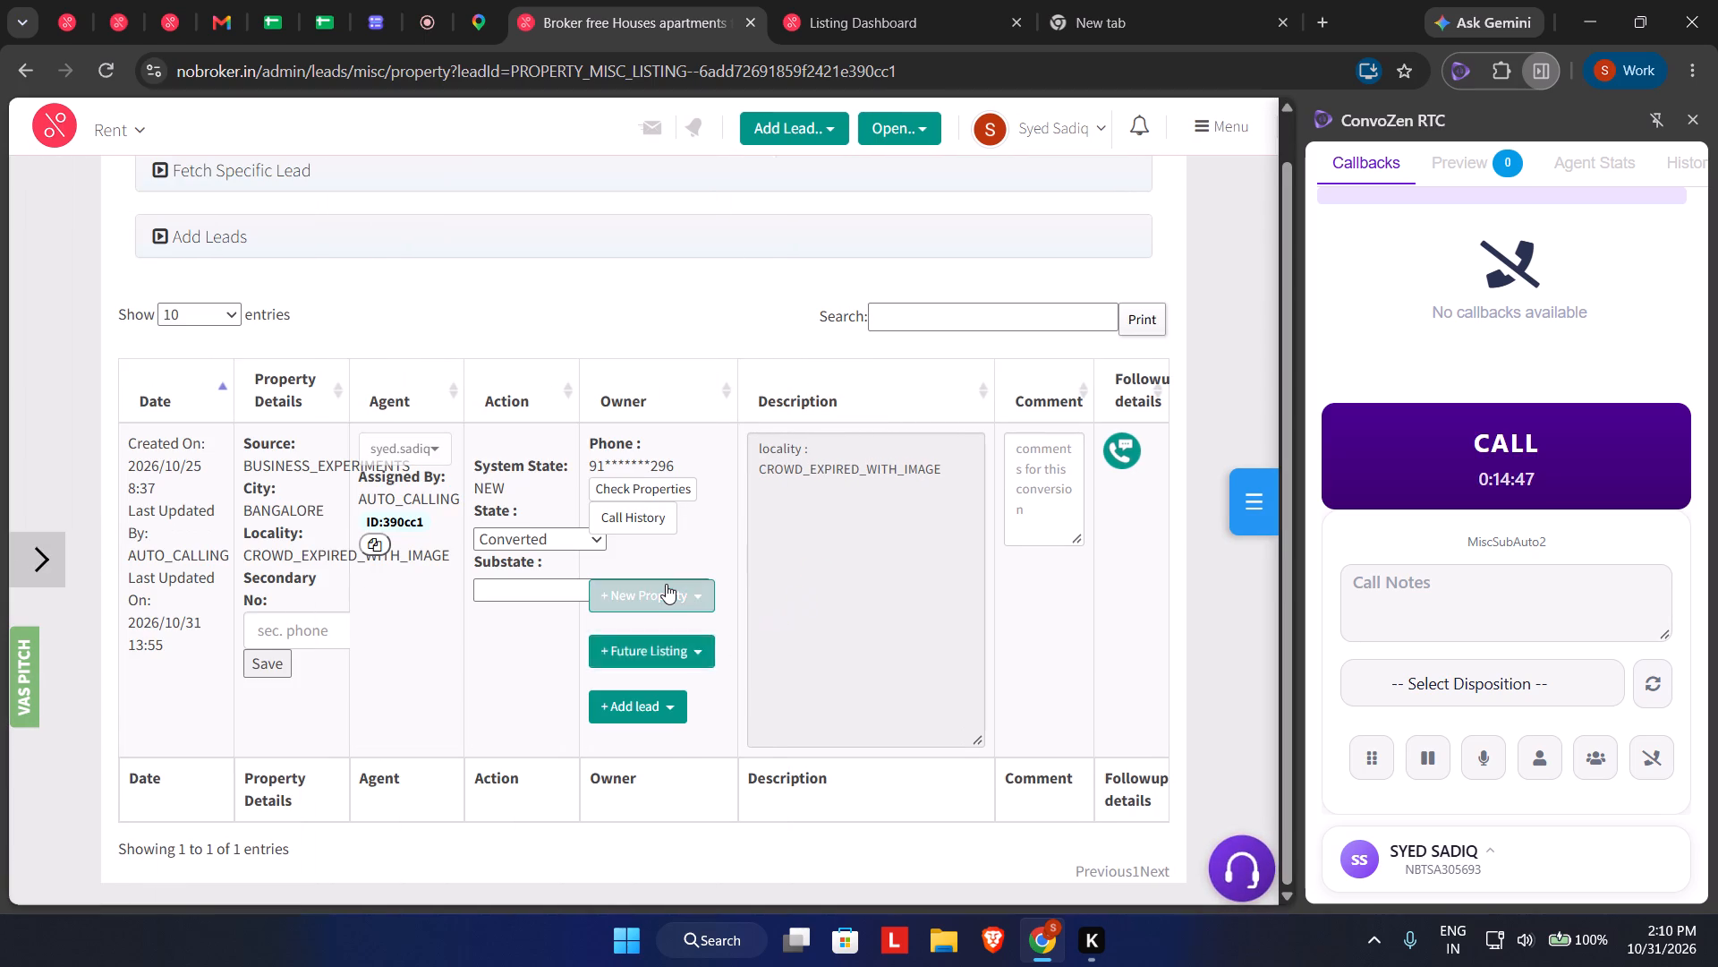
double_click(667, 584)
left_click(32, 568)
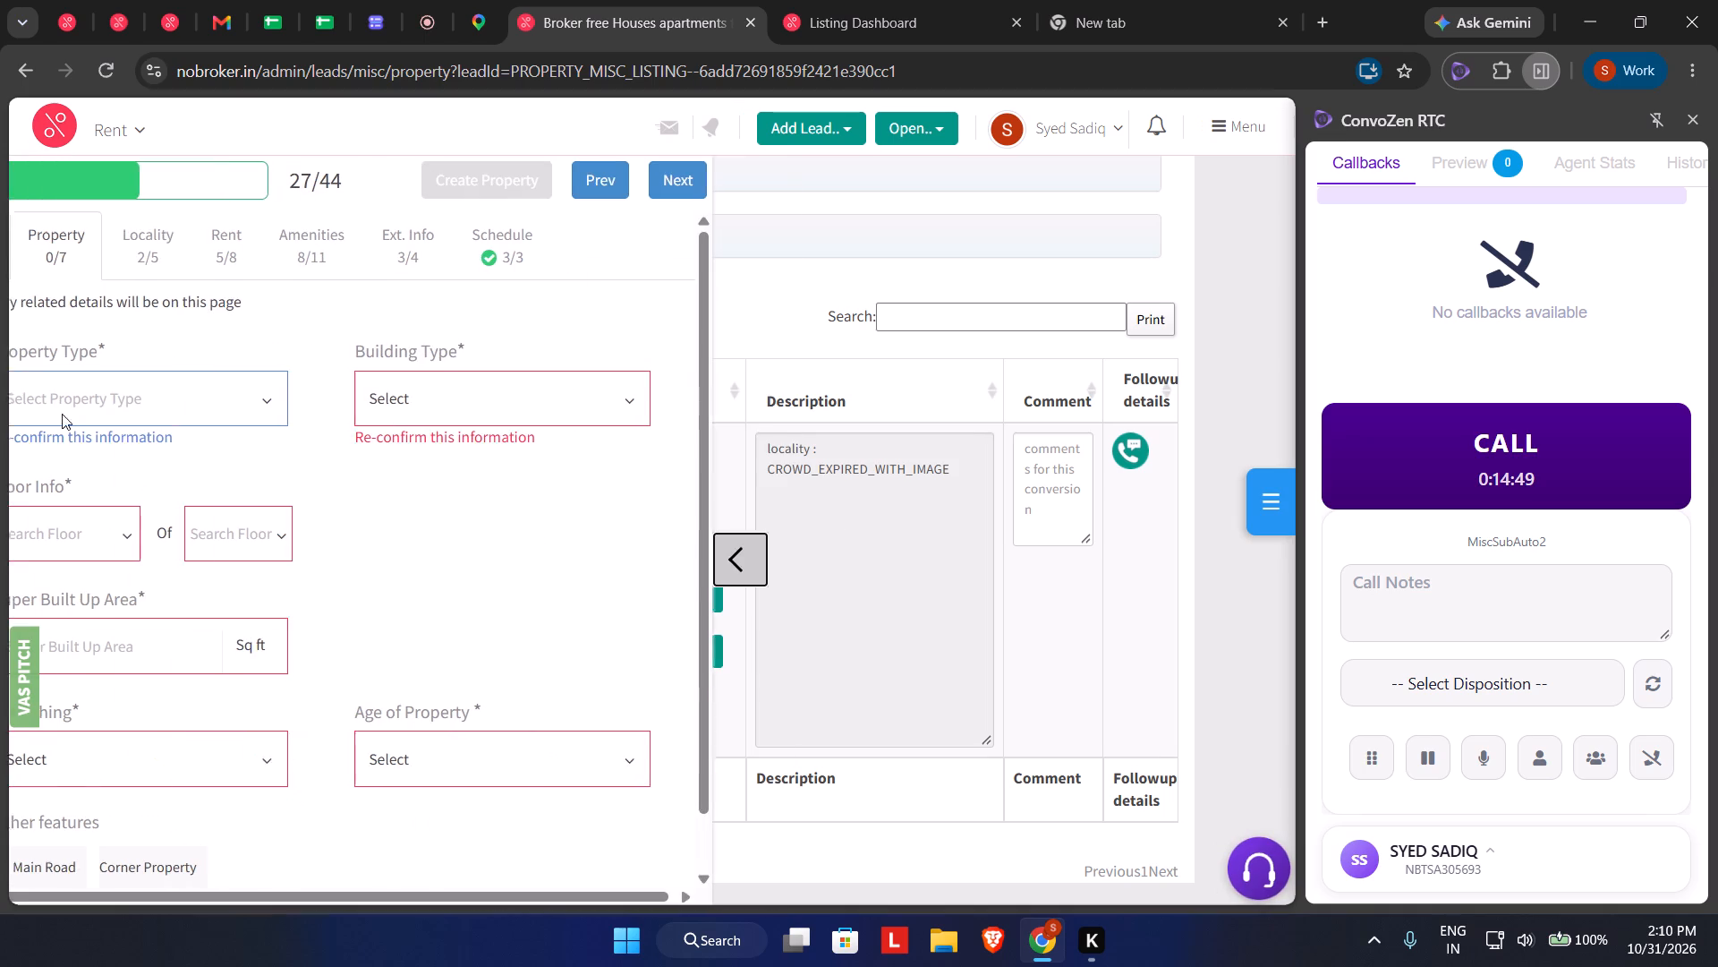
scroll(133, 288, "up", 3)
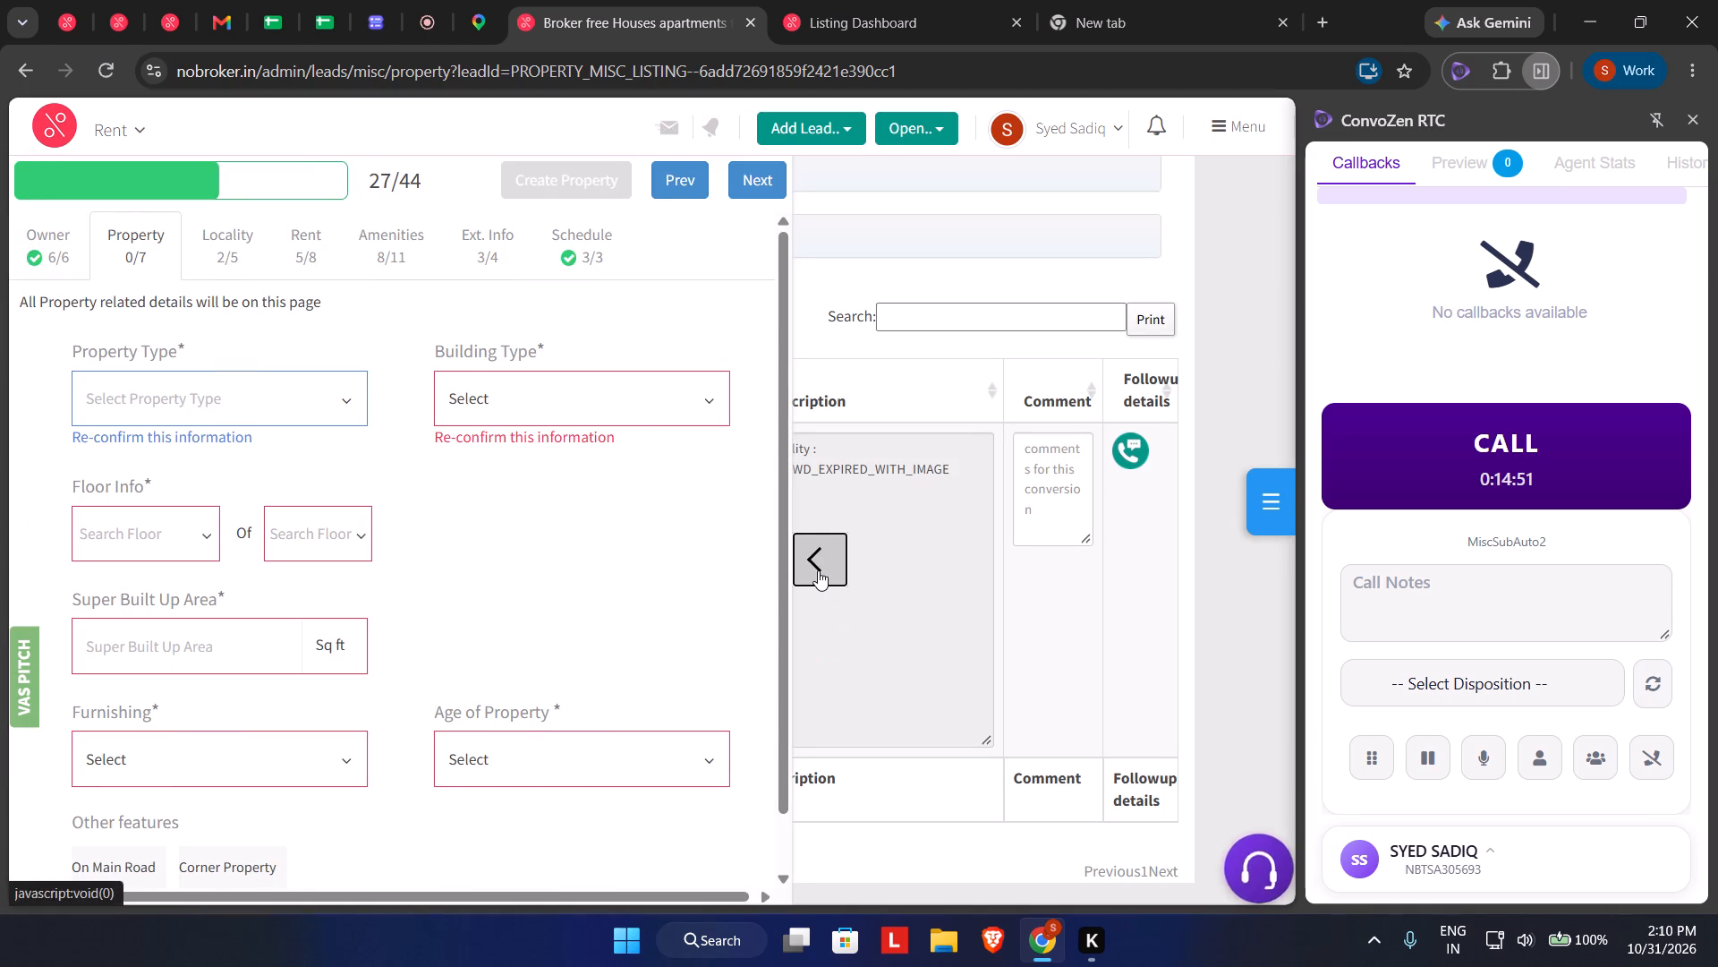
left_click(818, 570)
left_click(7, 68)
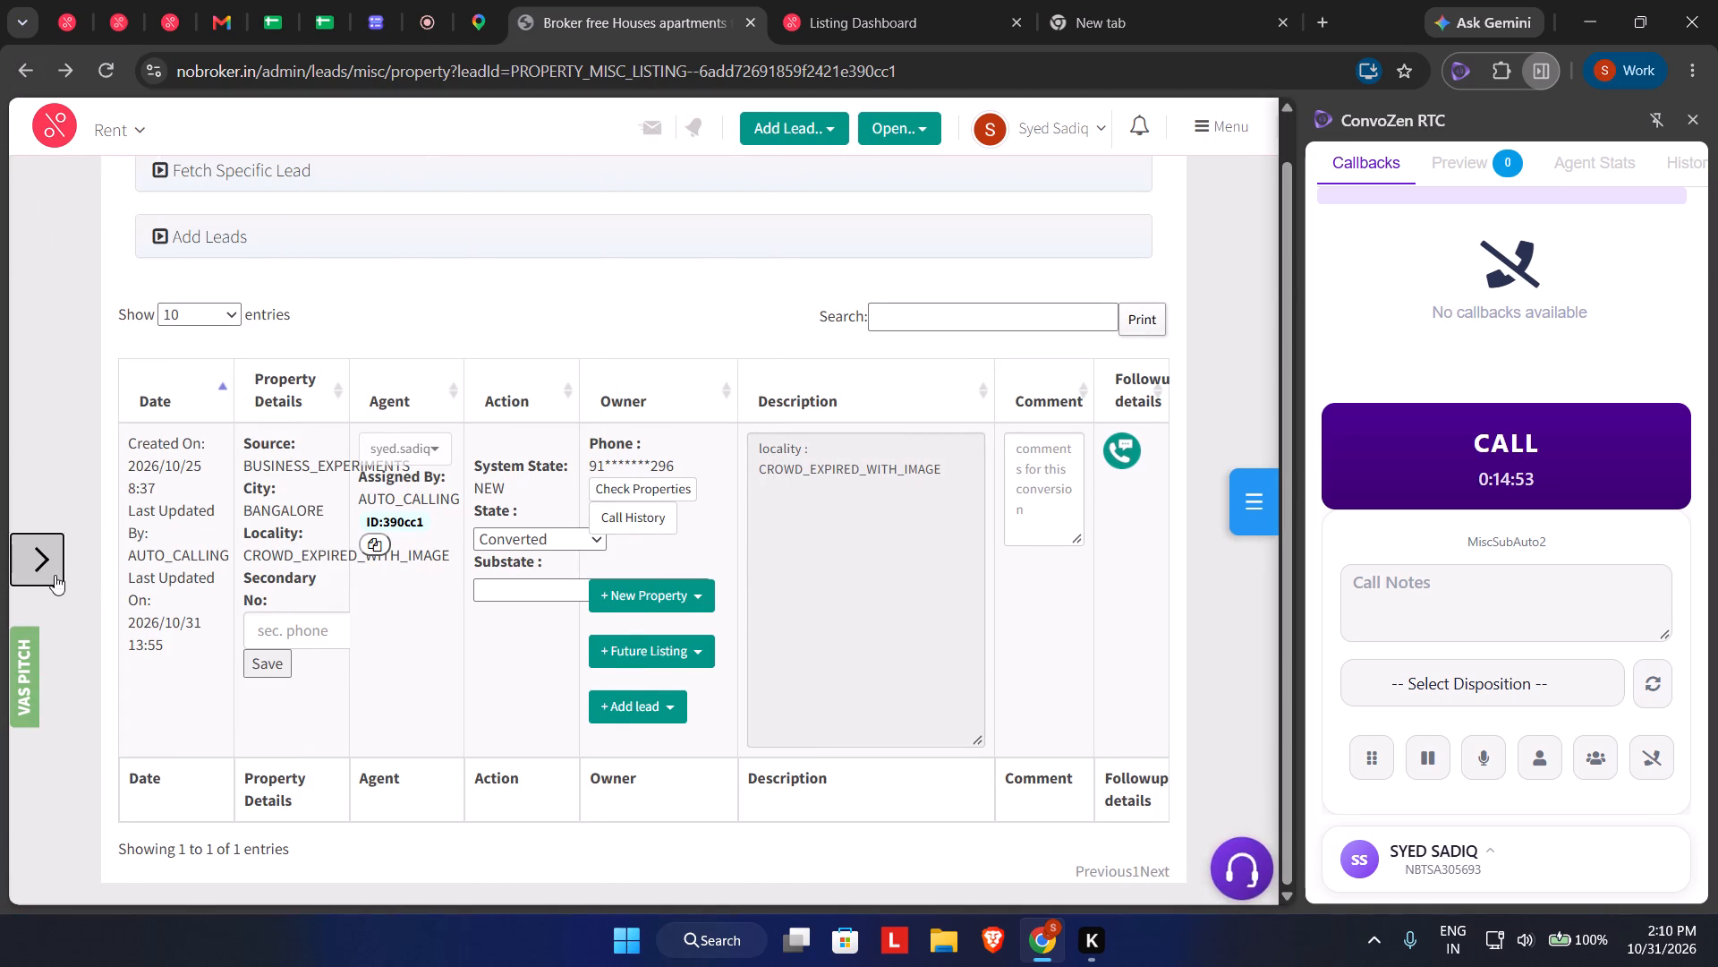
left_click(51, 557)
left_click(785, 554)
Start a new Residential Plot/Land property from the lead record.
left_click(808, 561)
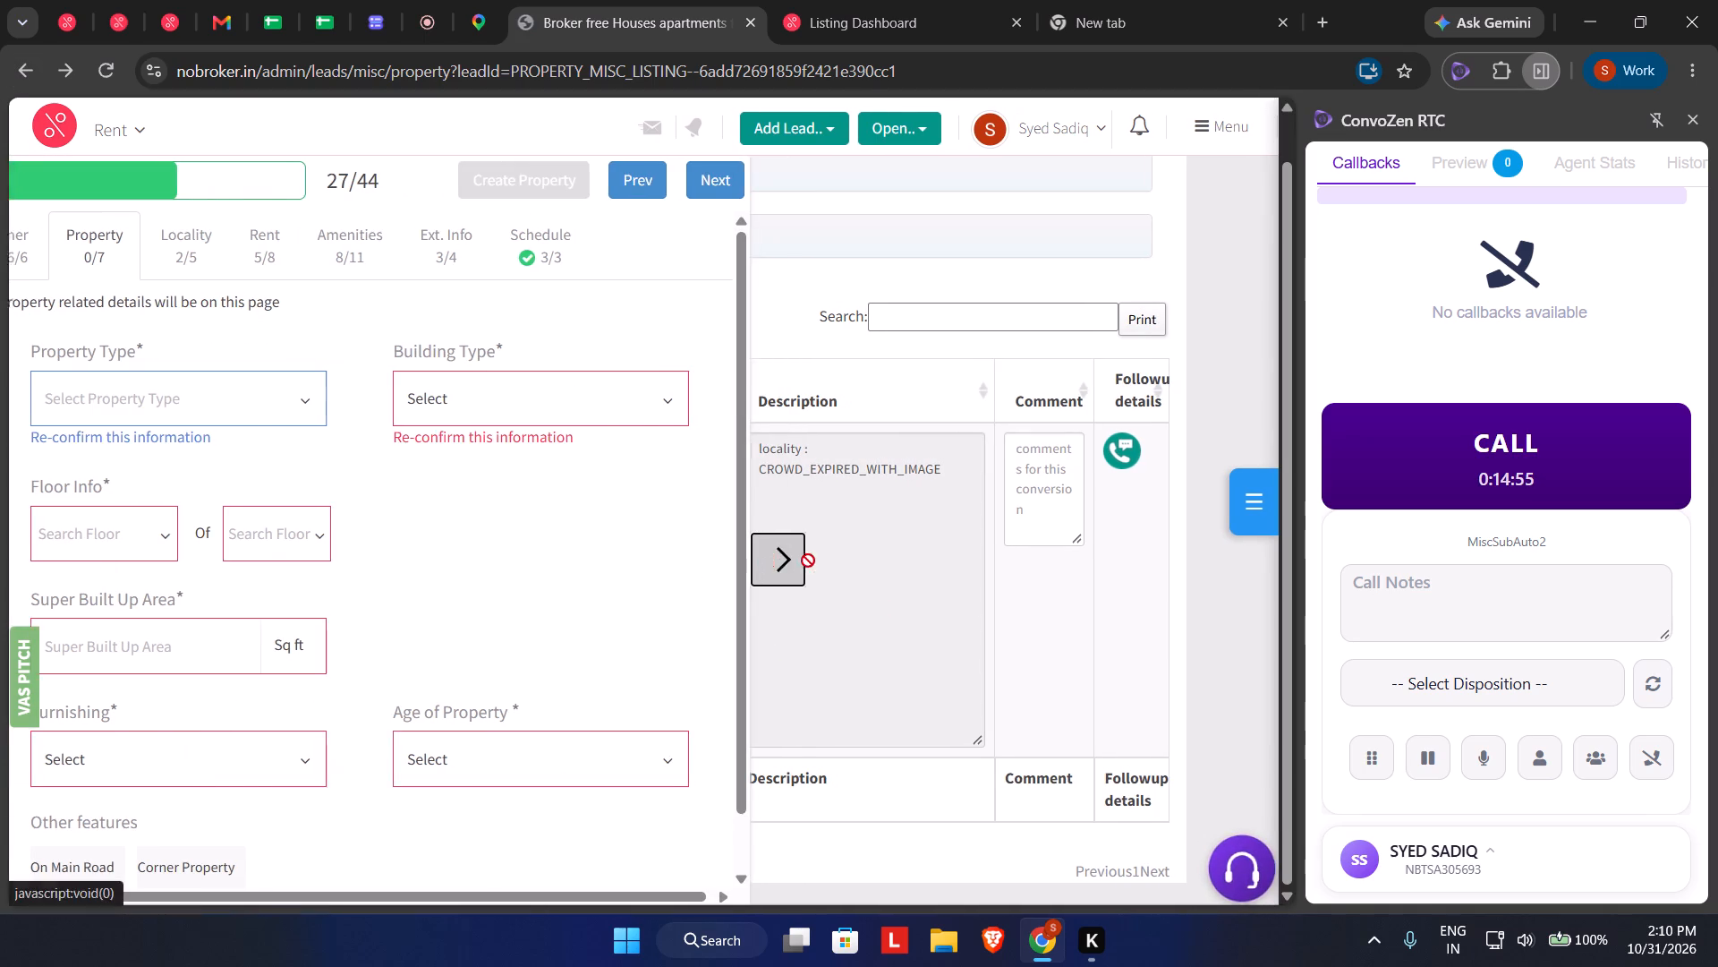
left_click(643, 593)
double_click(646, 592)
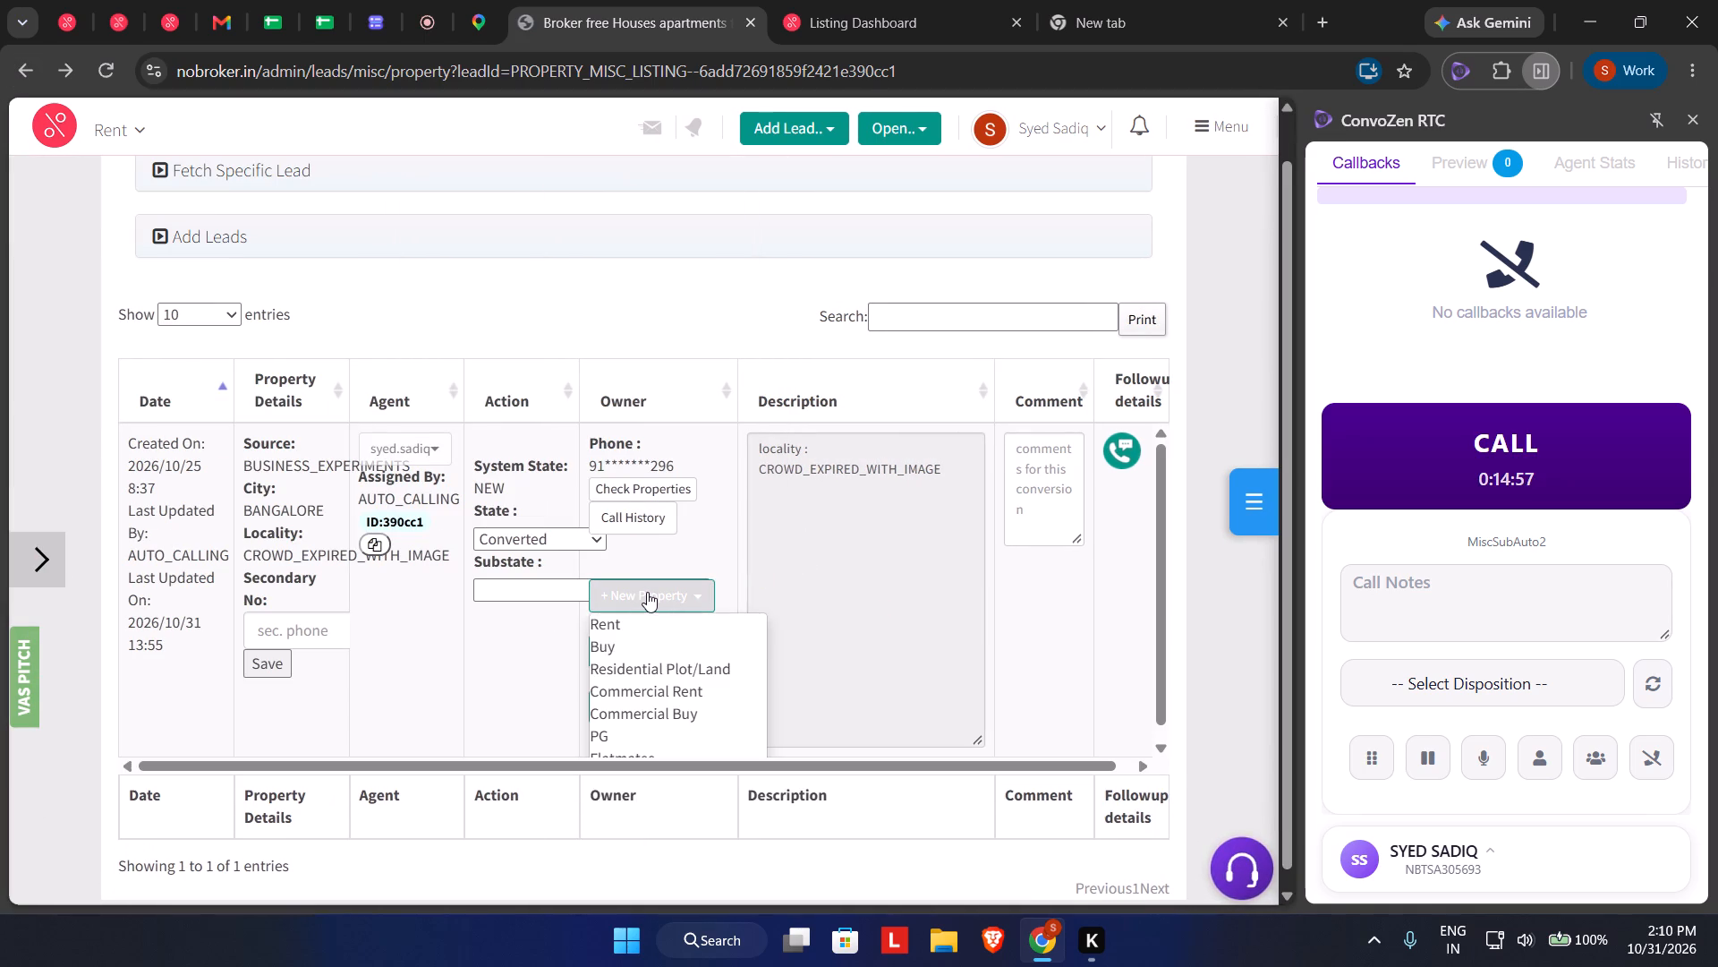
left_click(659, 671)
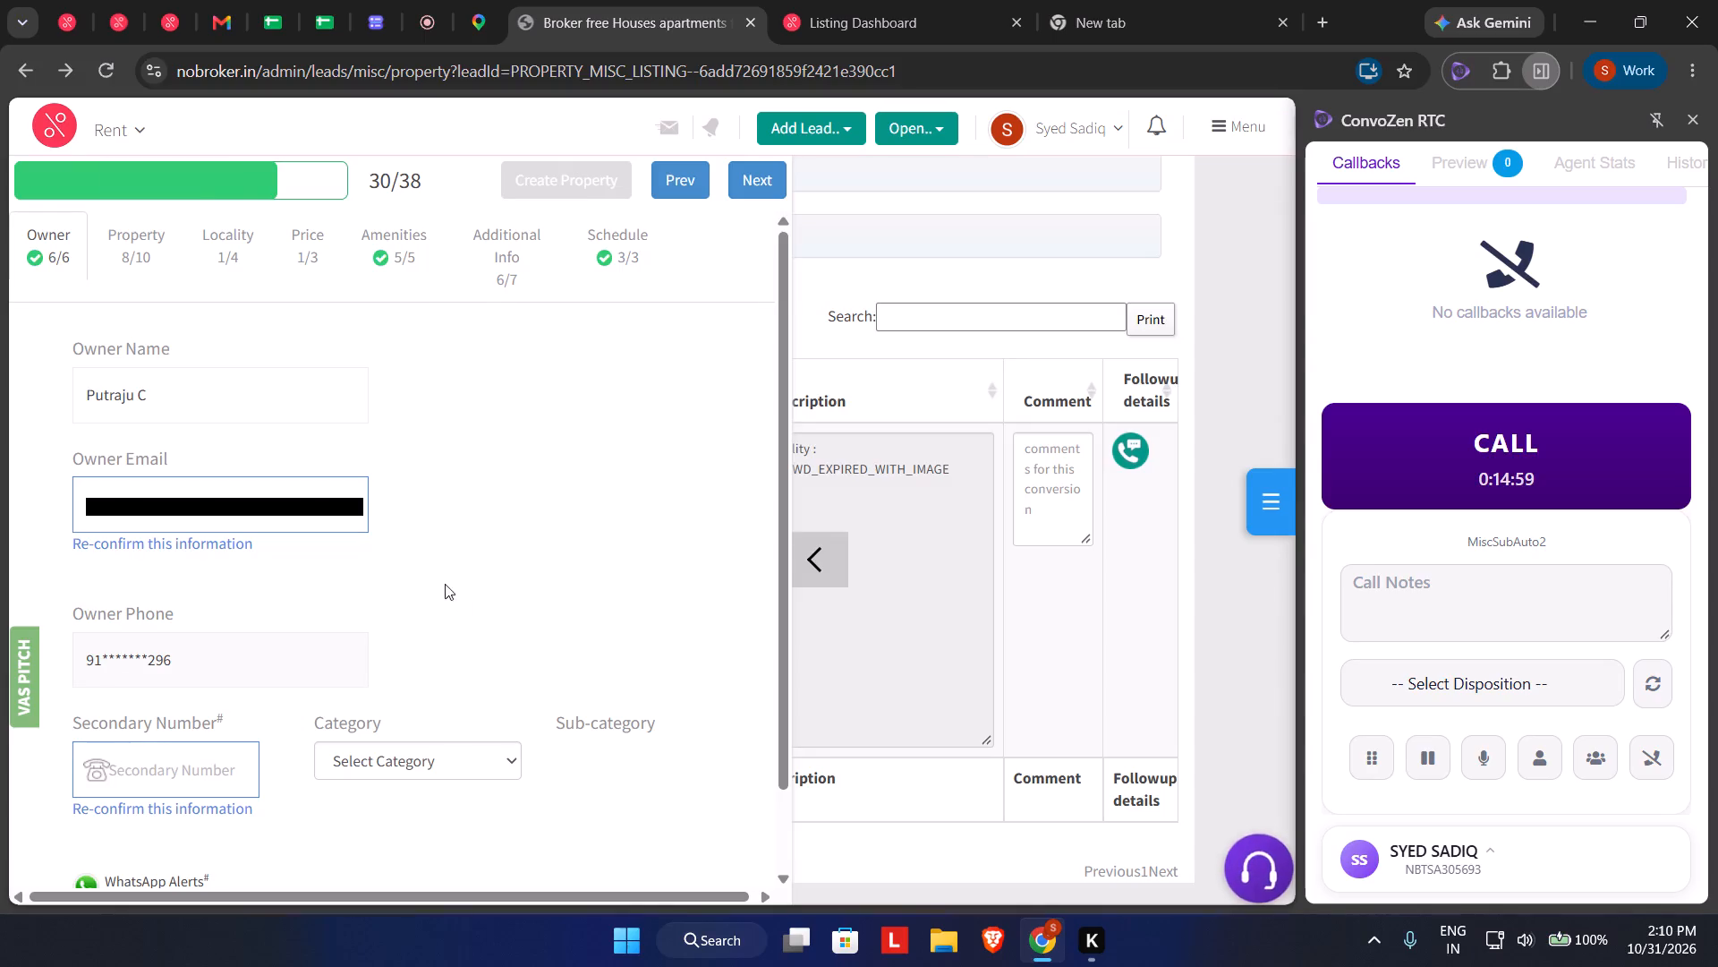
In the plot's property details, set the plot area to 25000 sq.ft. and the boundary wall to Yes.
left_click(161, 235)
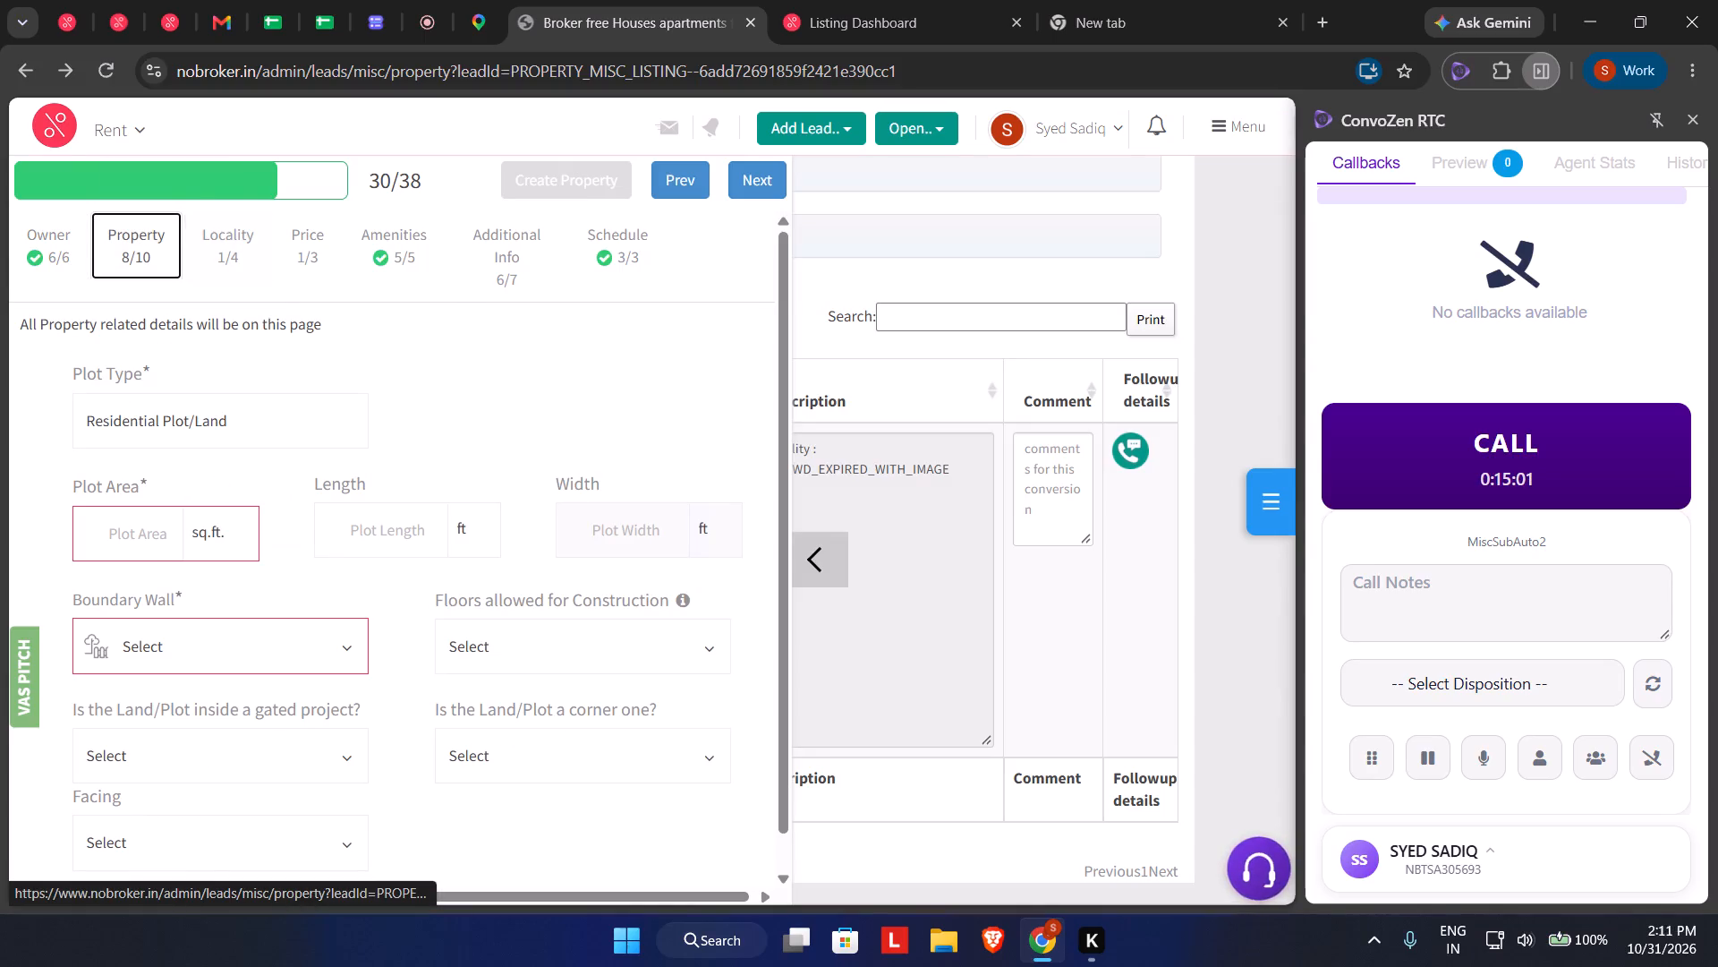
left_click(149, 543)
type("25000")
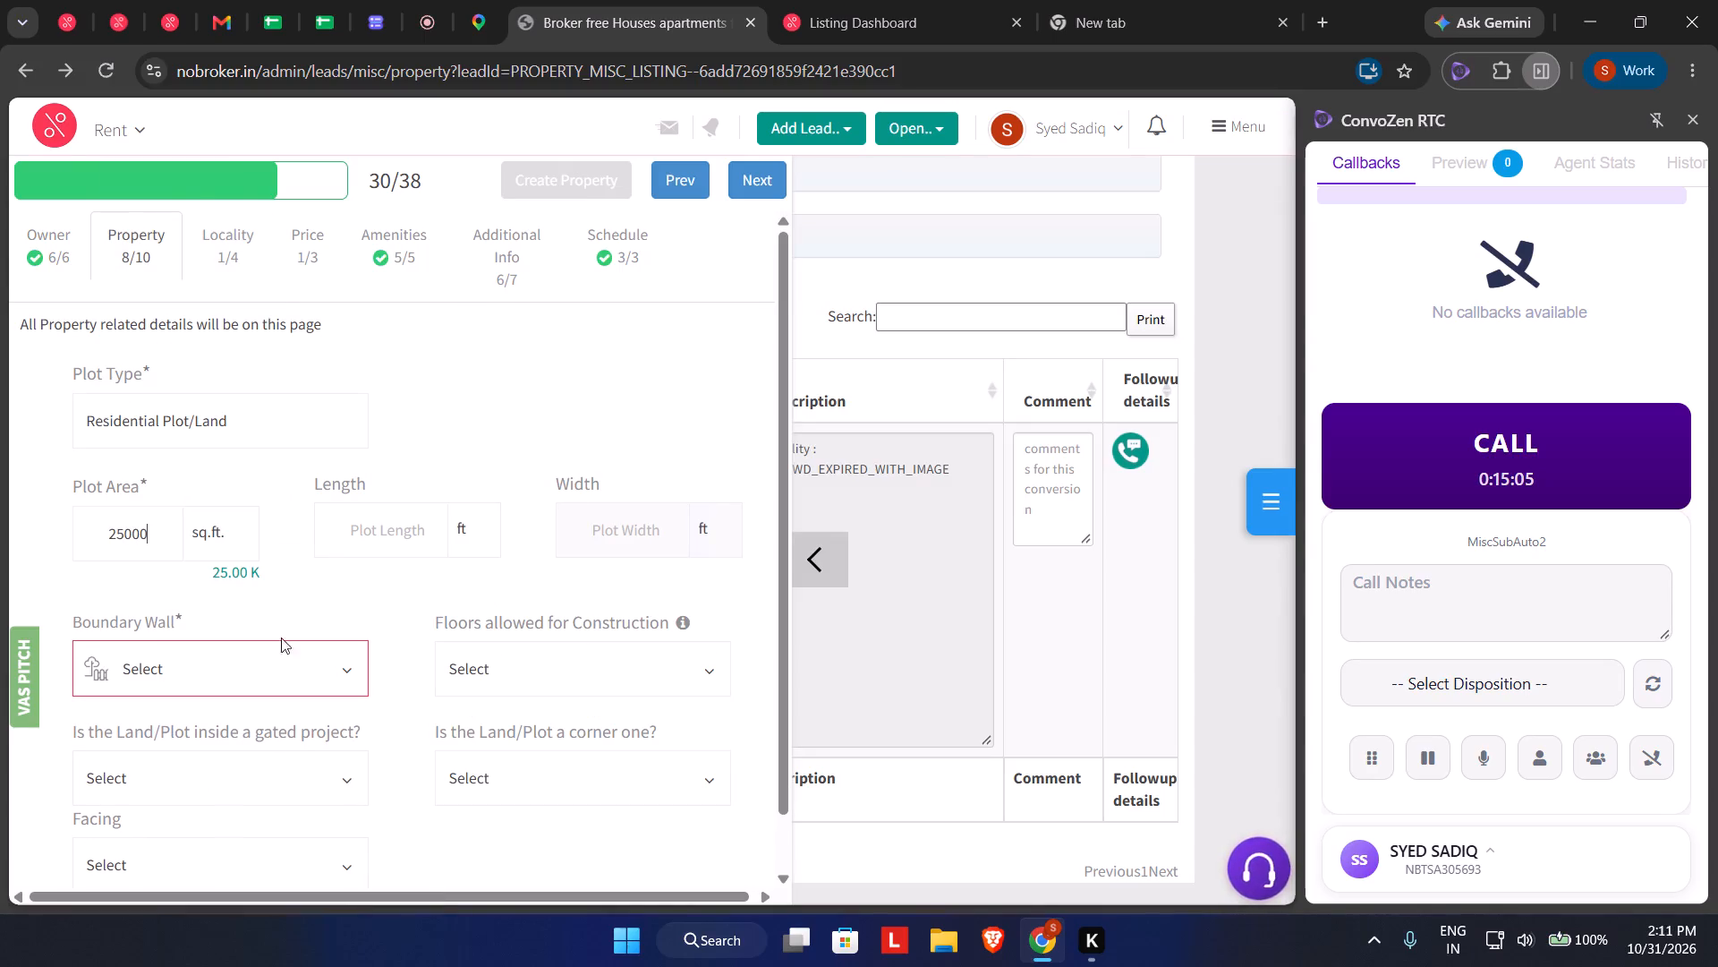
left_click(246, 665)
scroll(242, 658, "down", 2)
left_click(174, 701)
scroll(374, 638, "up", 3)
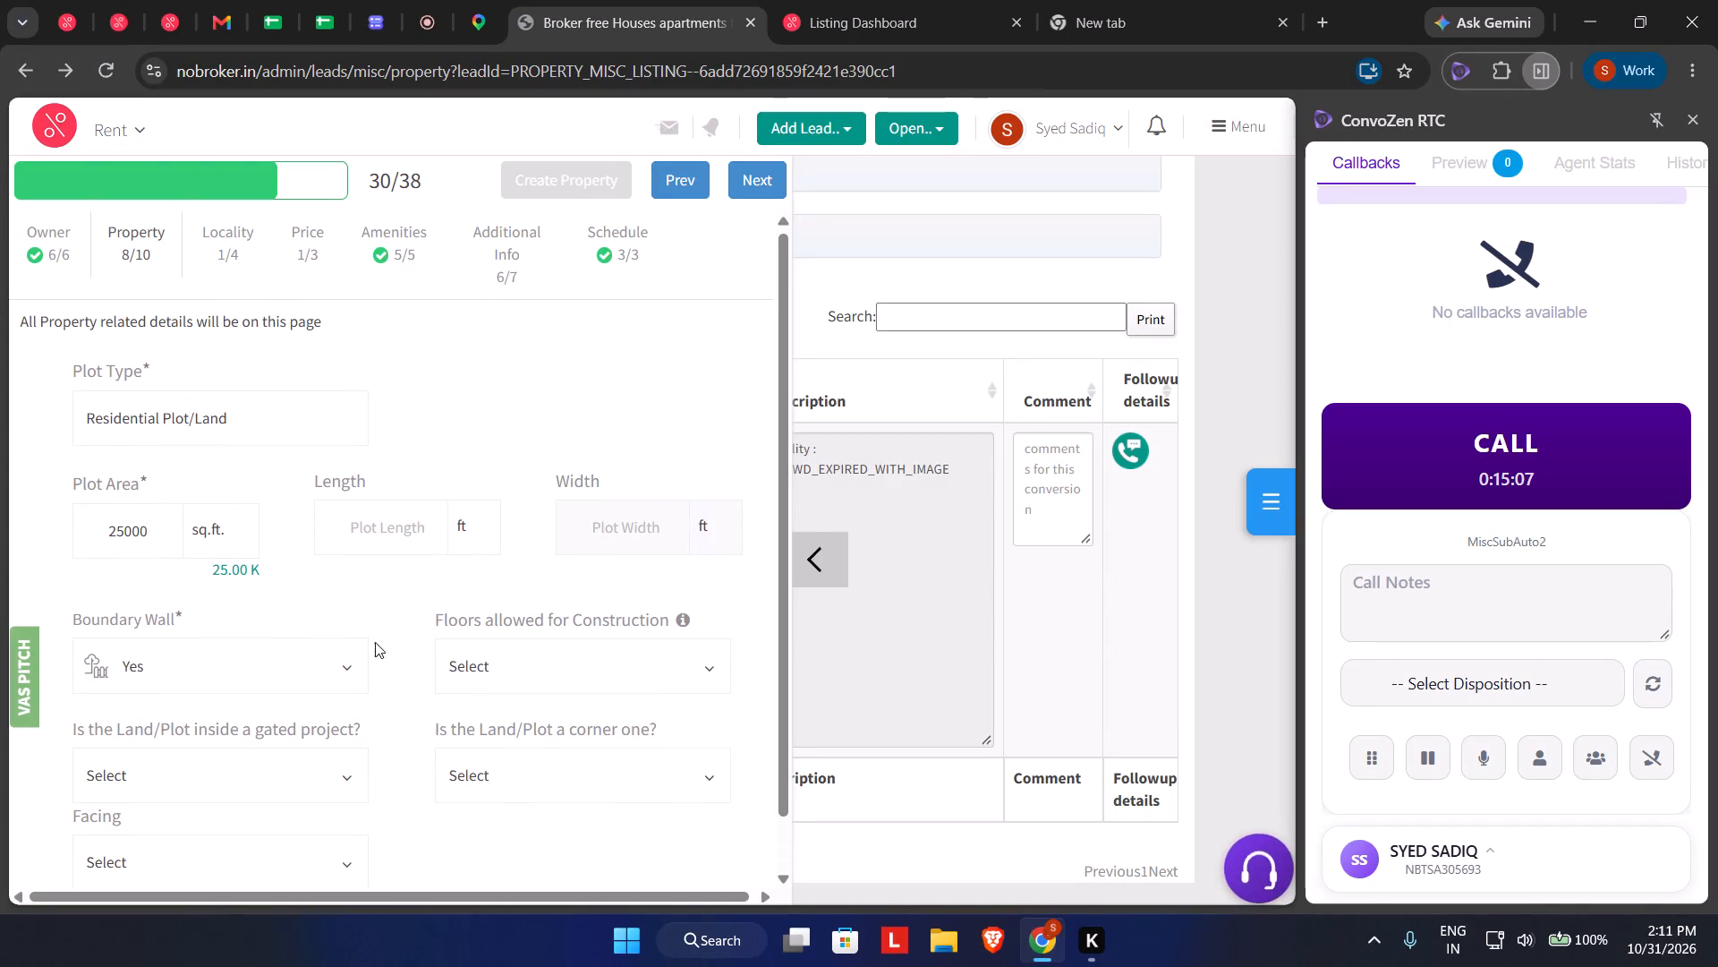
Set the Khata Certificate answer to Don't Know in the plot's additional info.
left_click(532, 275)
left_click(245, 696)
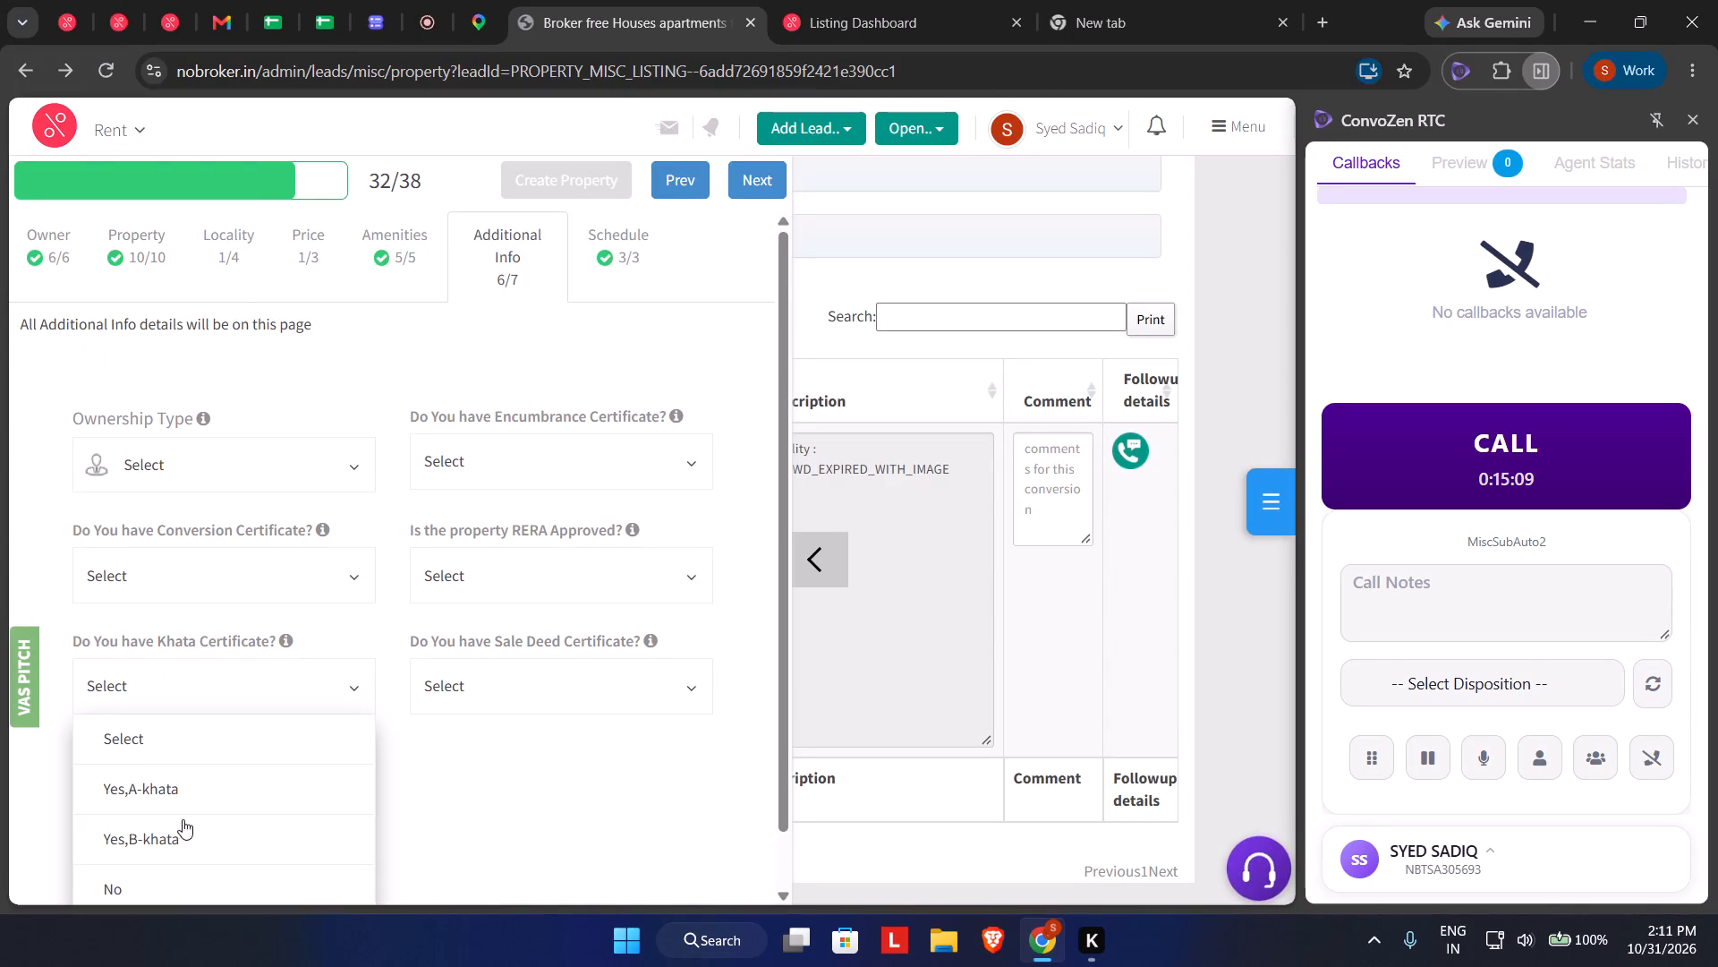
scroll(208, 851, "down", 1)
left_click(158, 895)
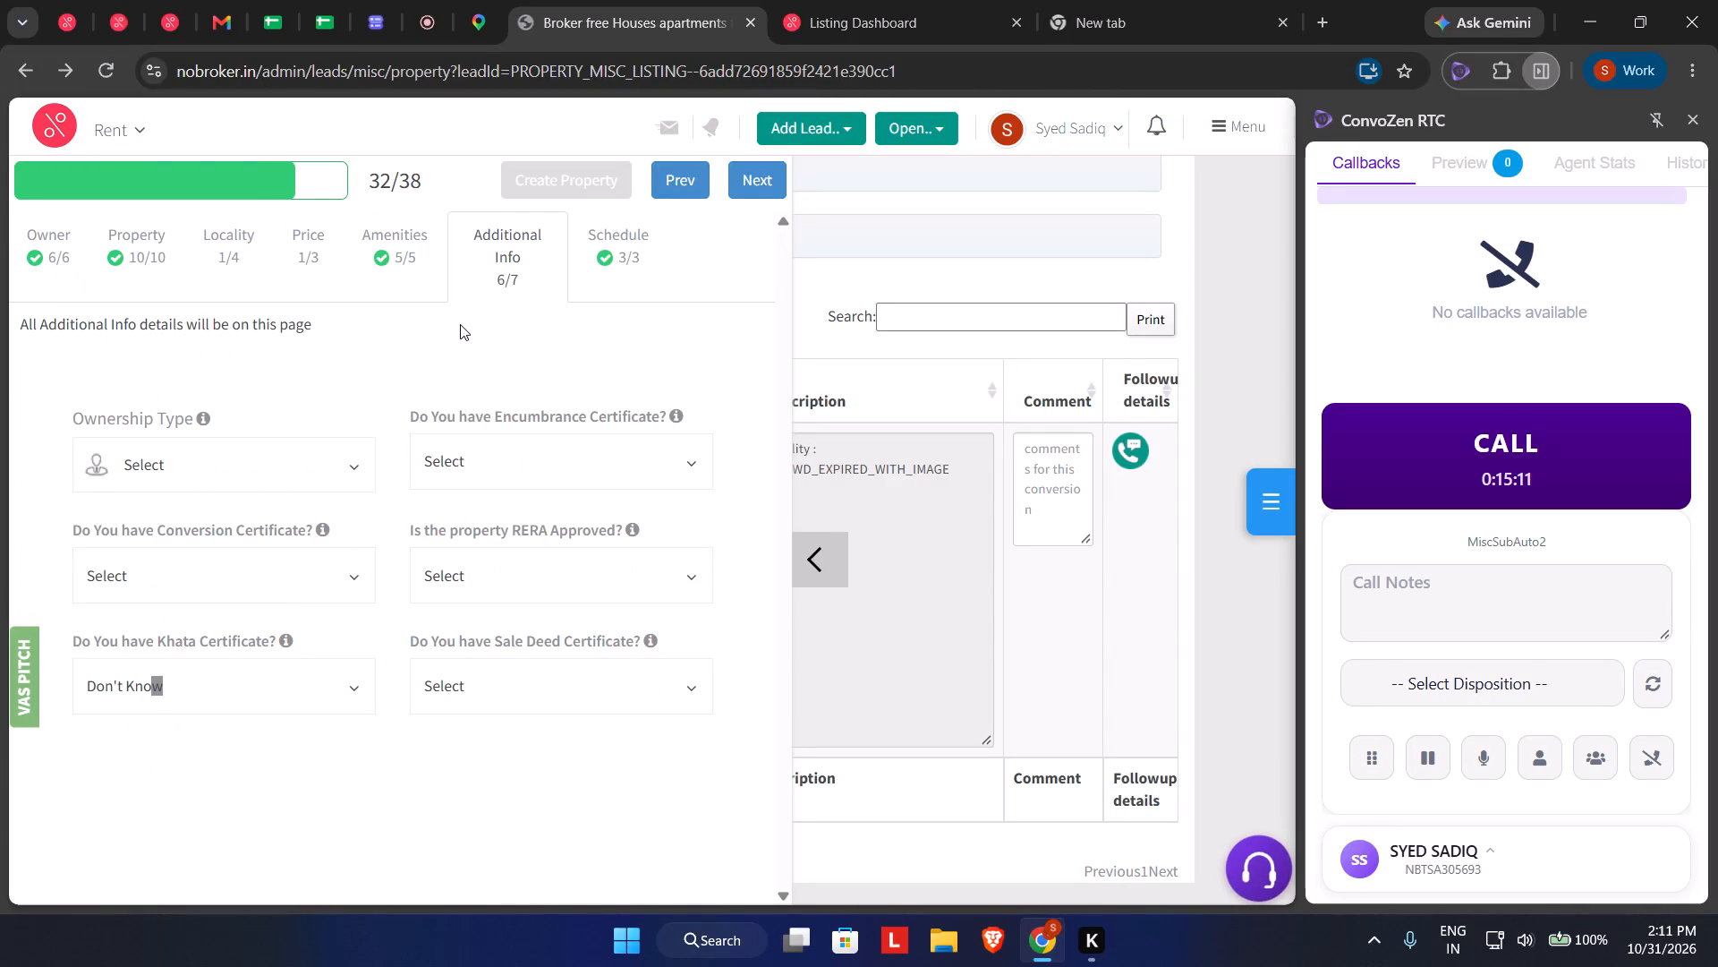
left_click(460, 323)
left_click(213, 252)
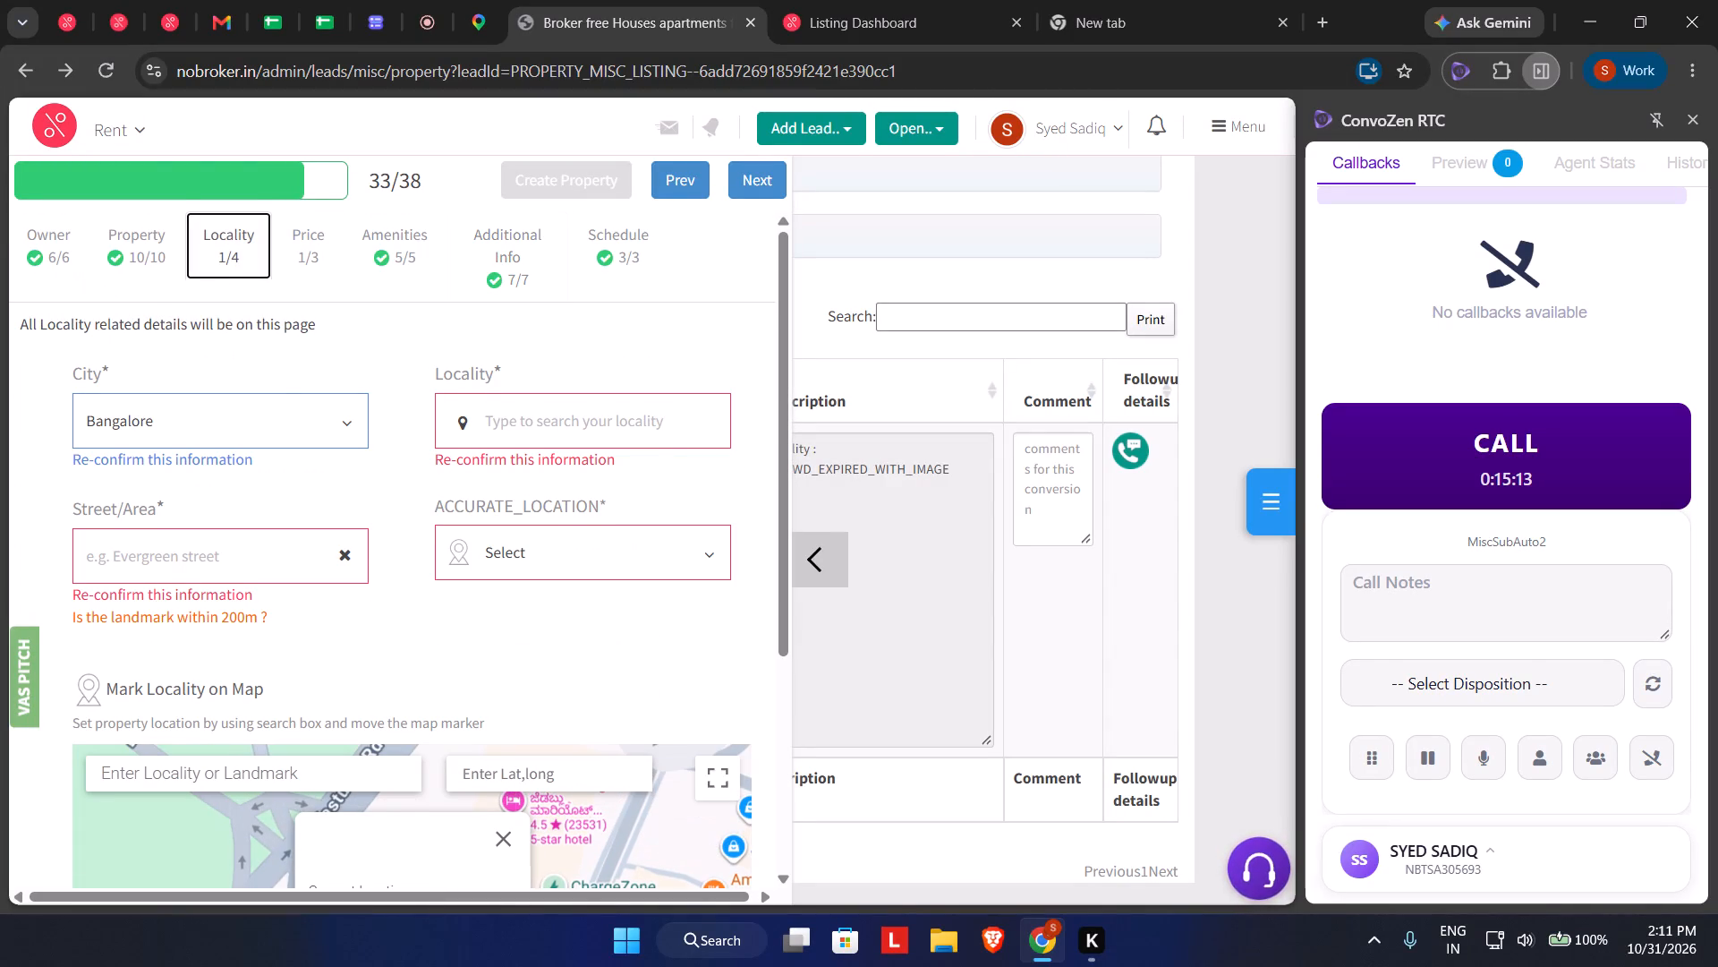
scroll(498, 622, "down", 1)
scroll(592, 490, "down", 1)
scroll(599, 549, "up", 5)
Open the price details of the plot listing.
left_click(313, 236)
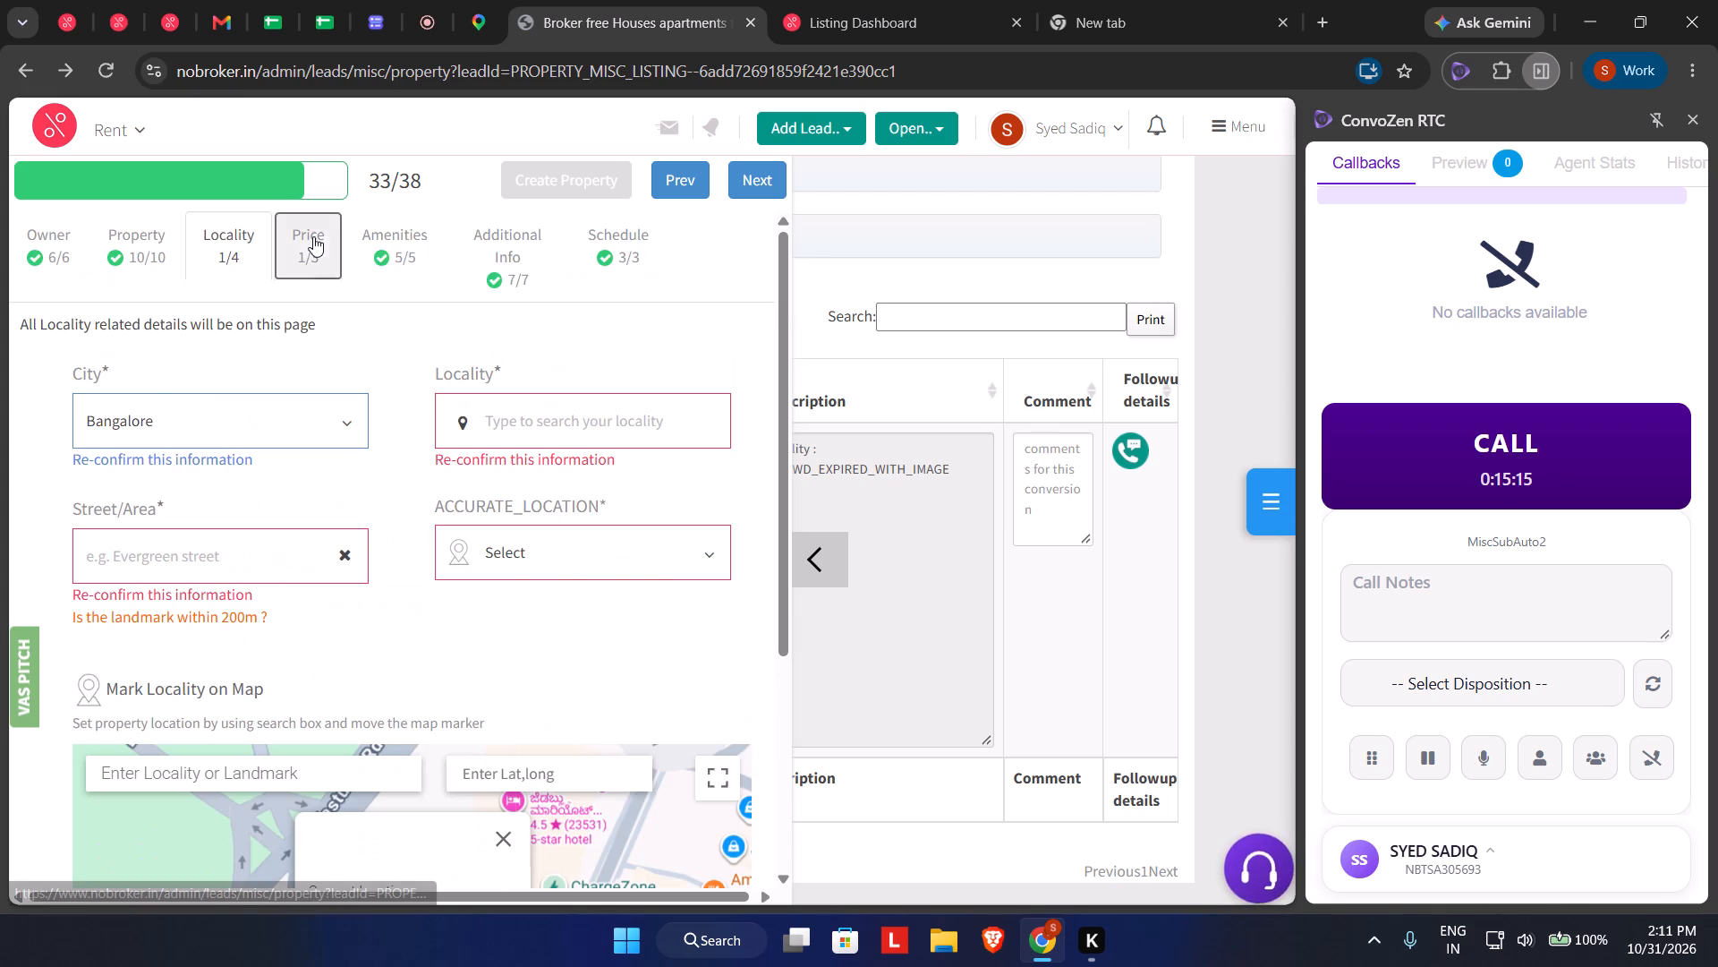
left_click(207, 411)
scroll(299, 601, "up", 2)
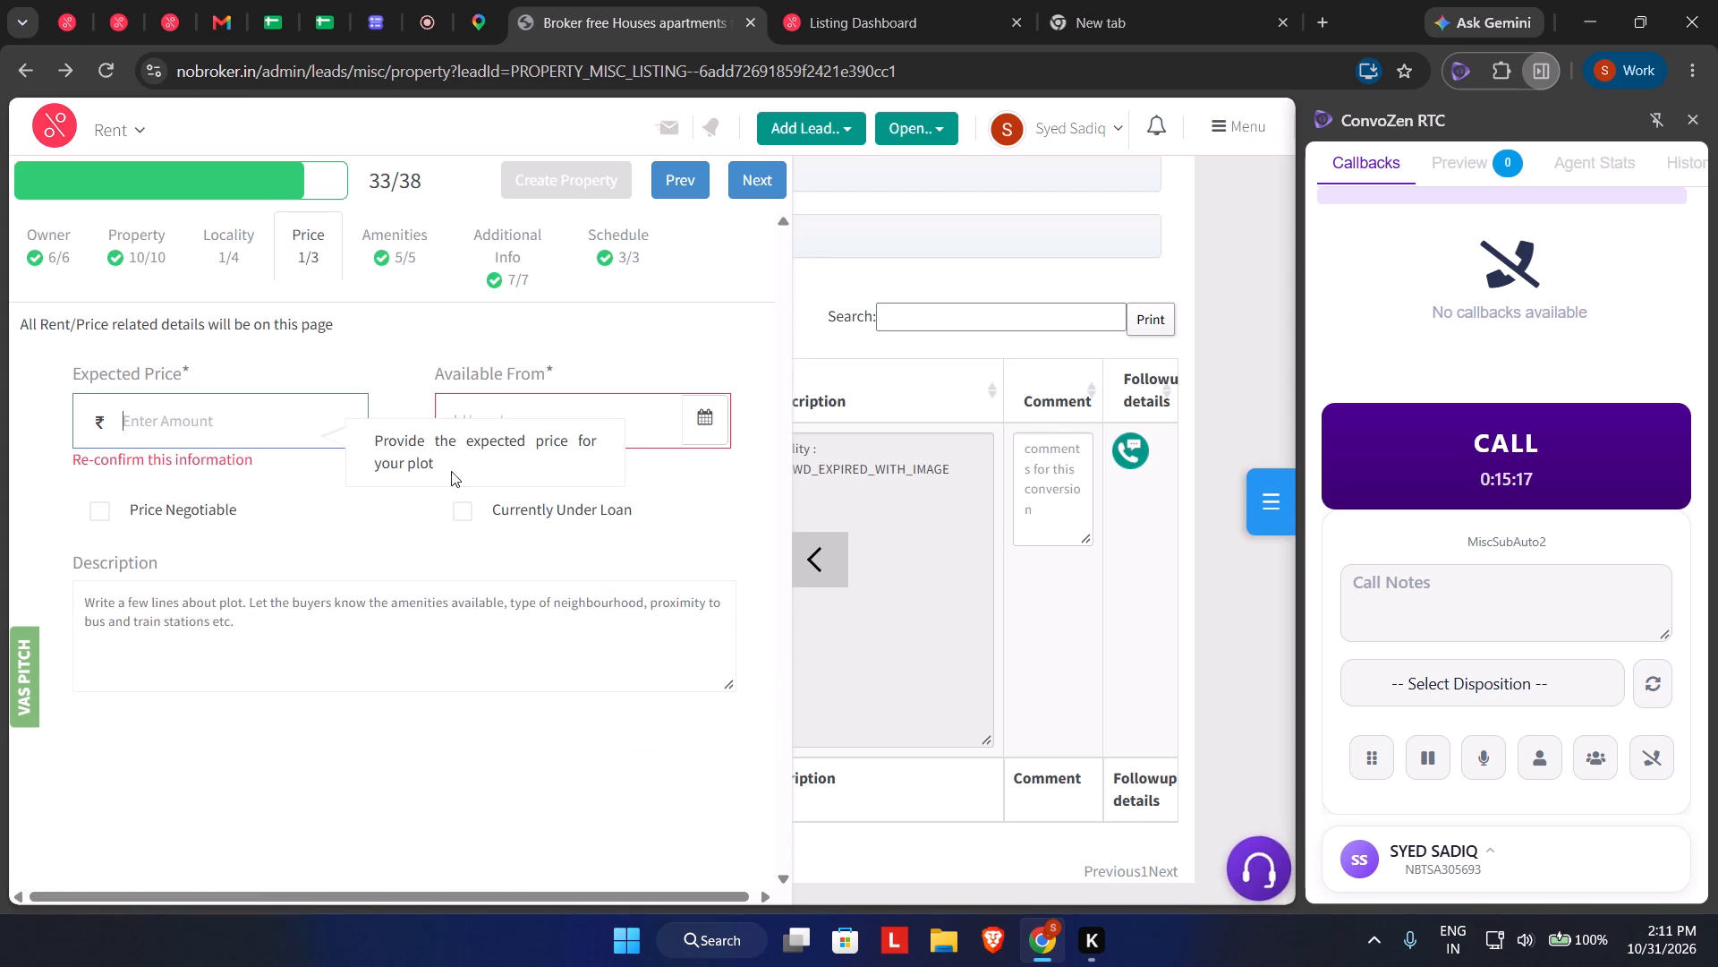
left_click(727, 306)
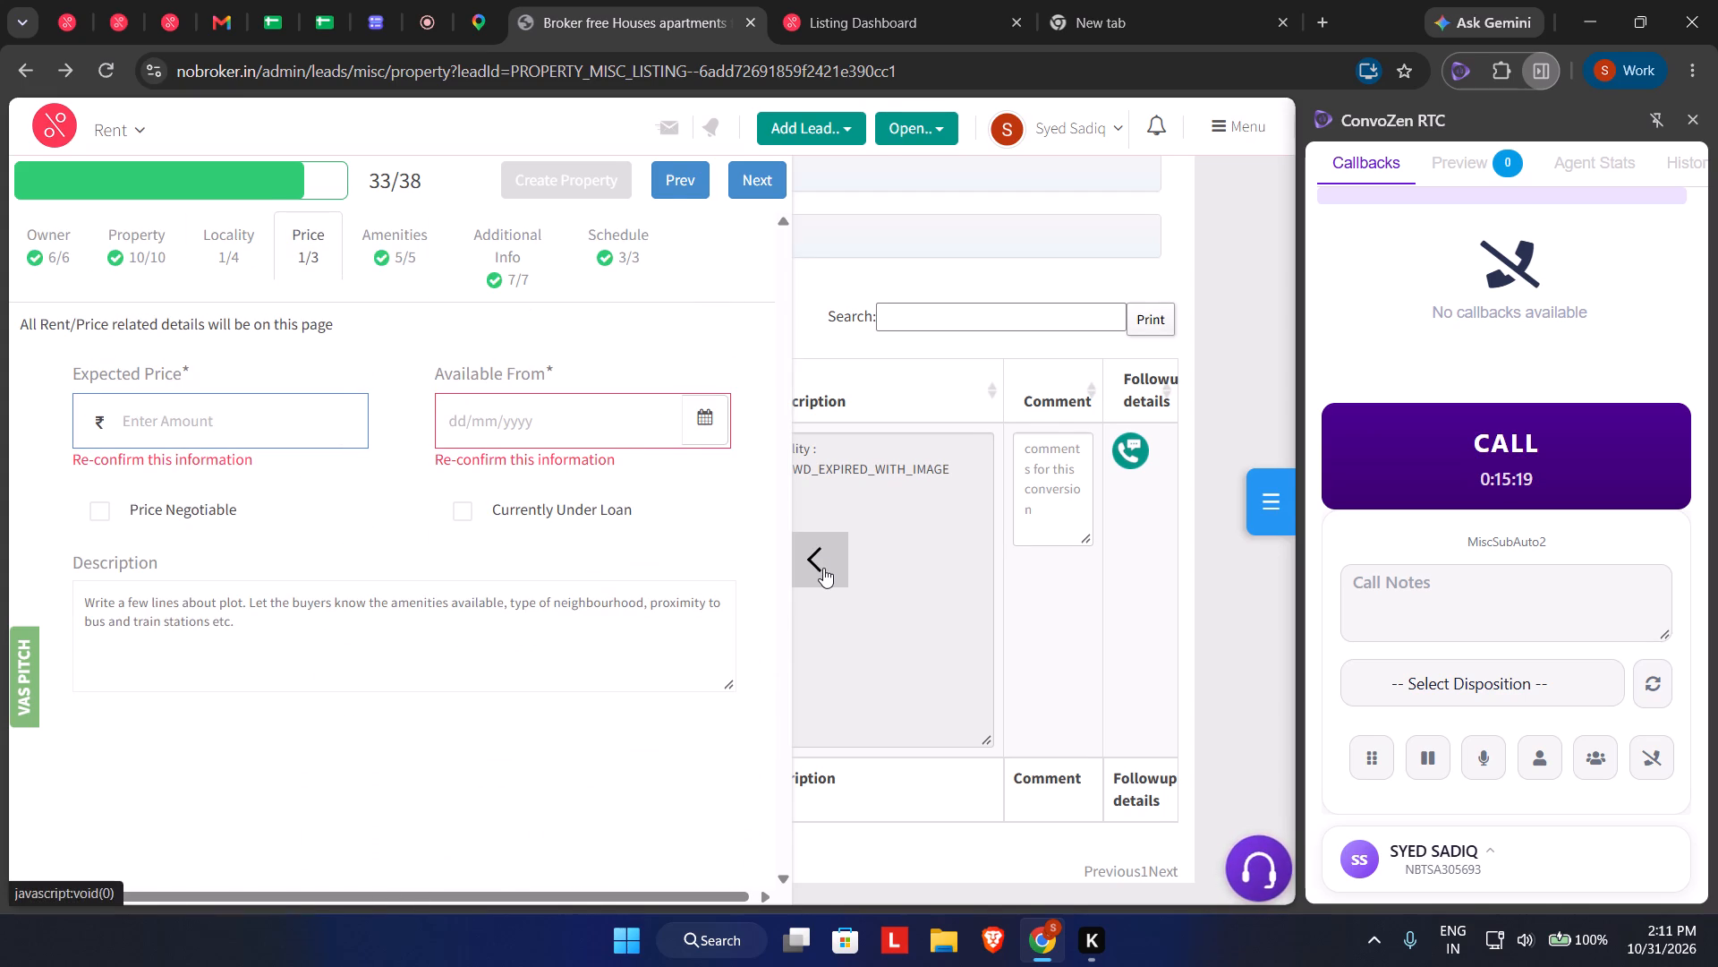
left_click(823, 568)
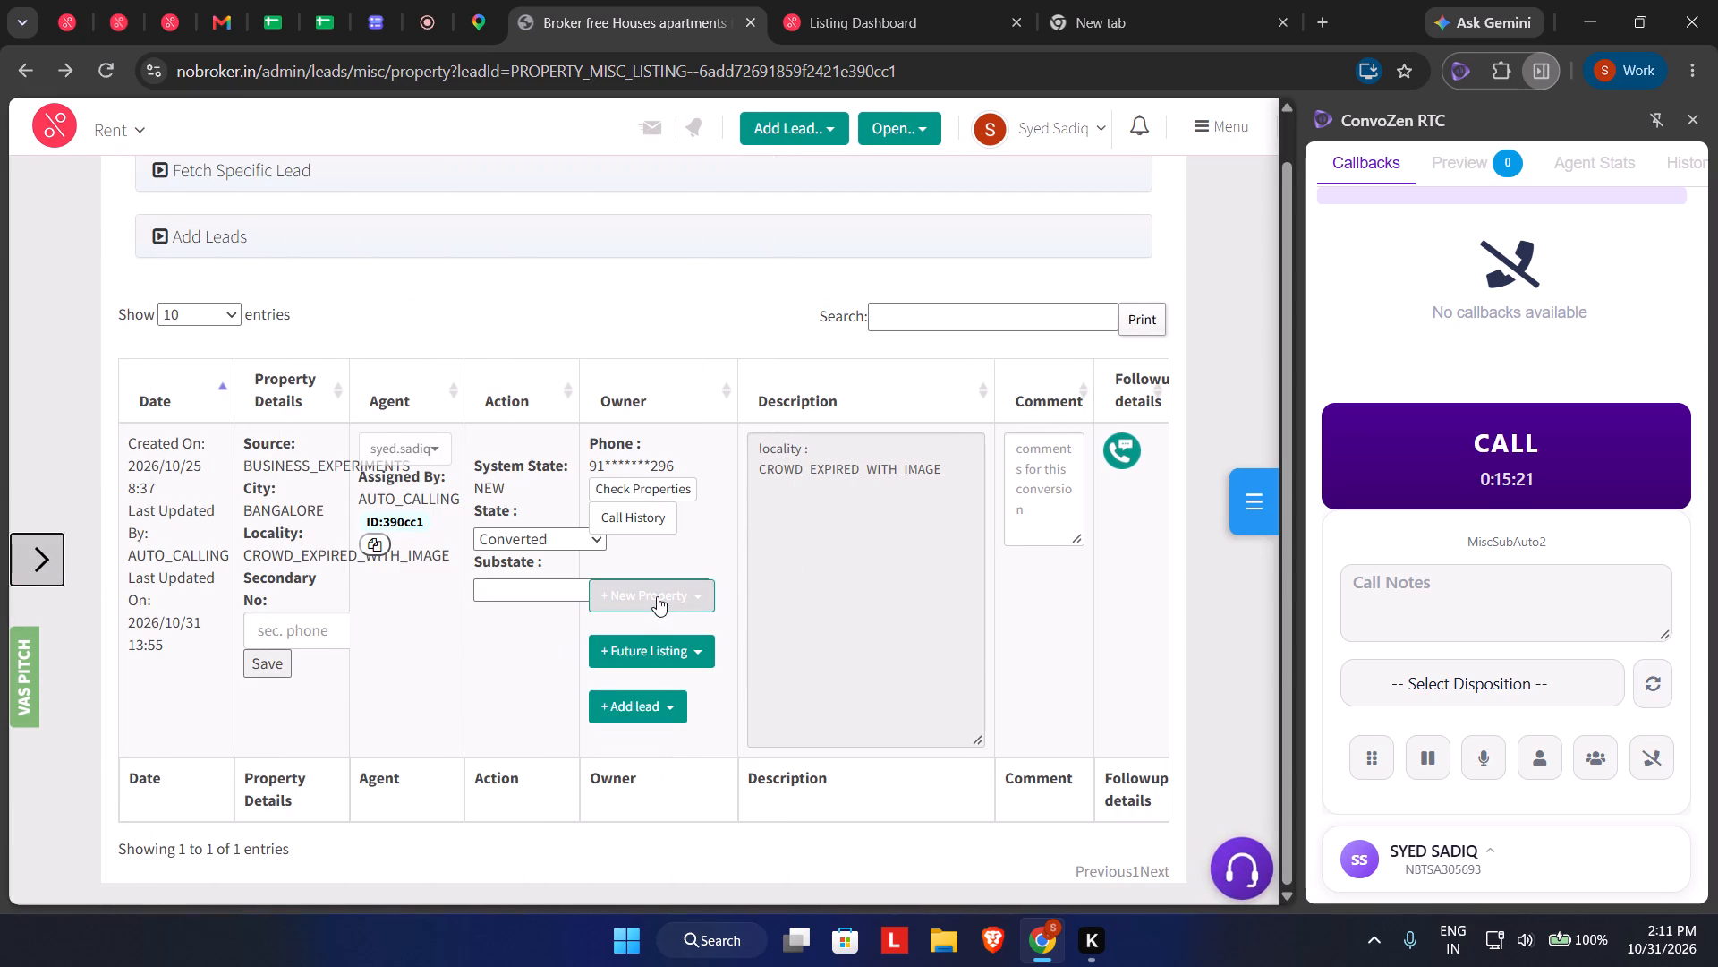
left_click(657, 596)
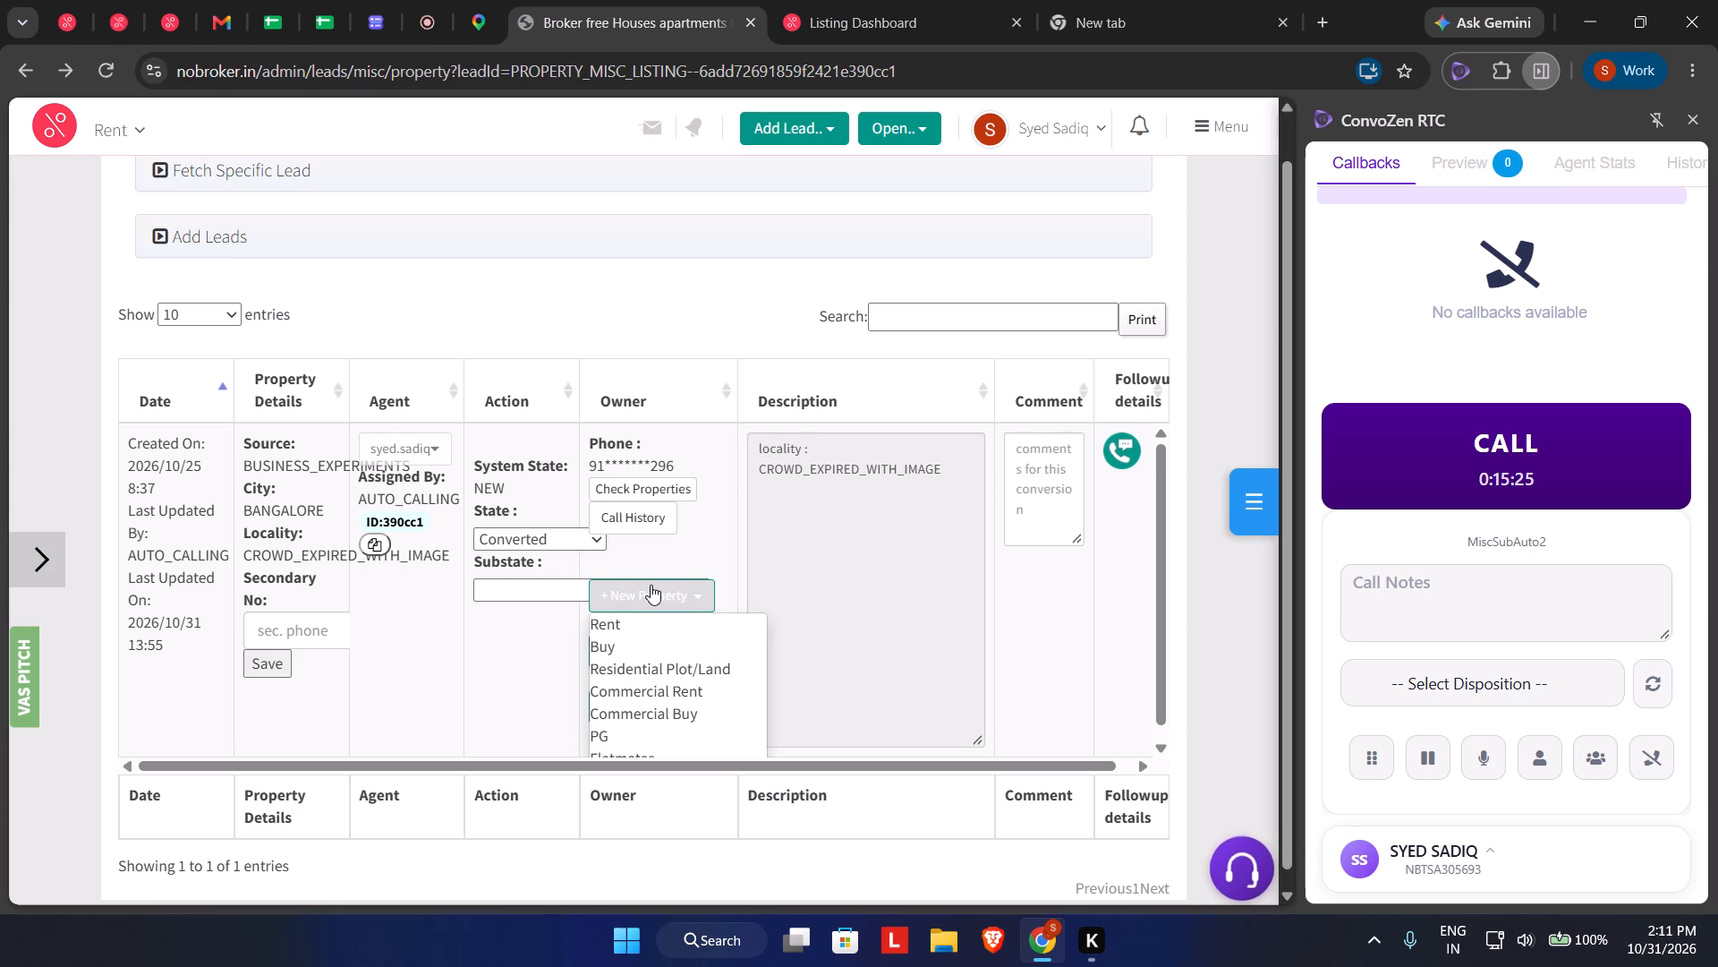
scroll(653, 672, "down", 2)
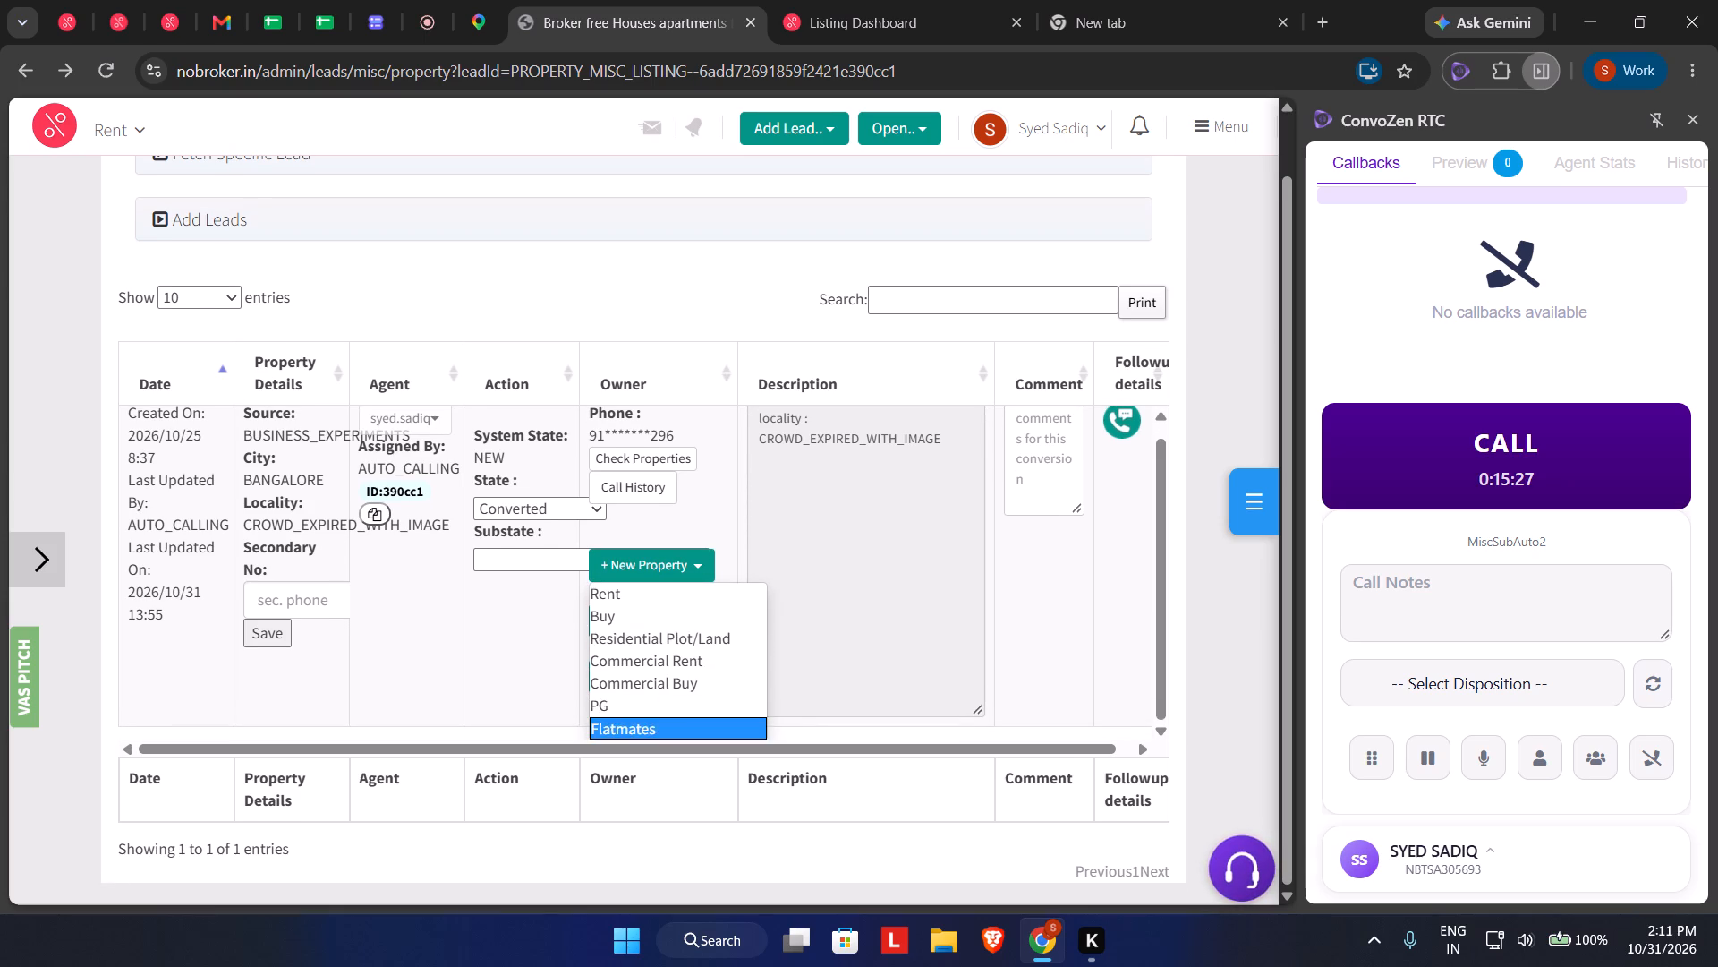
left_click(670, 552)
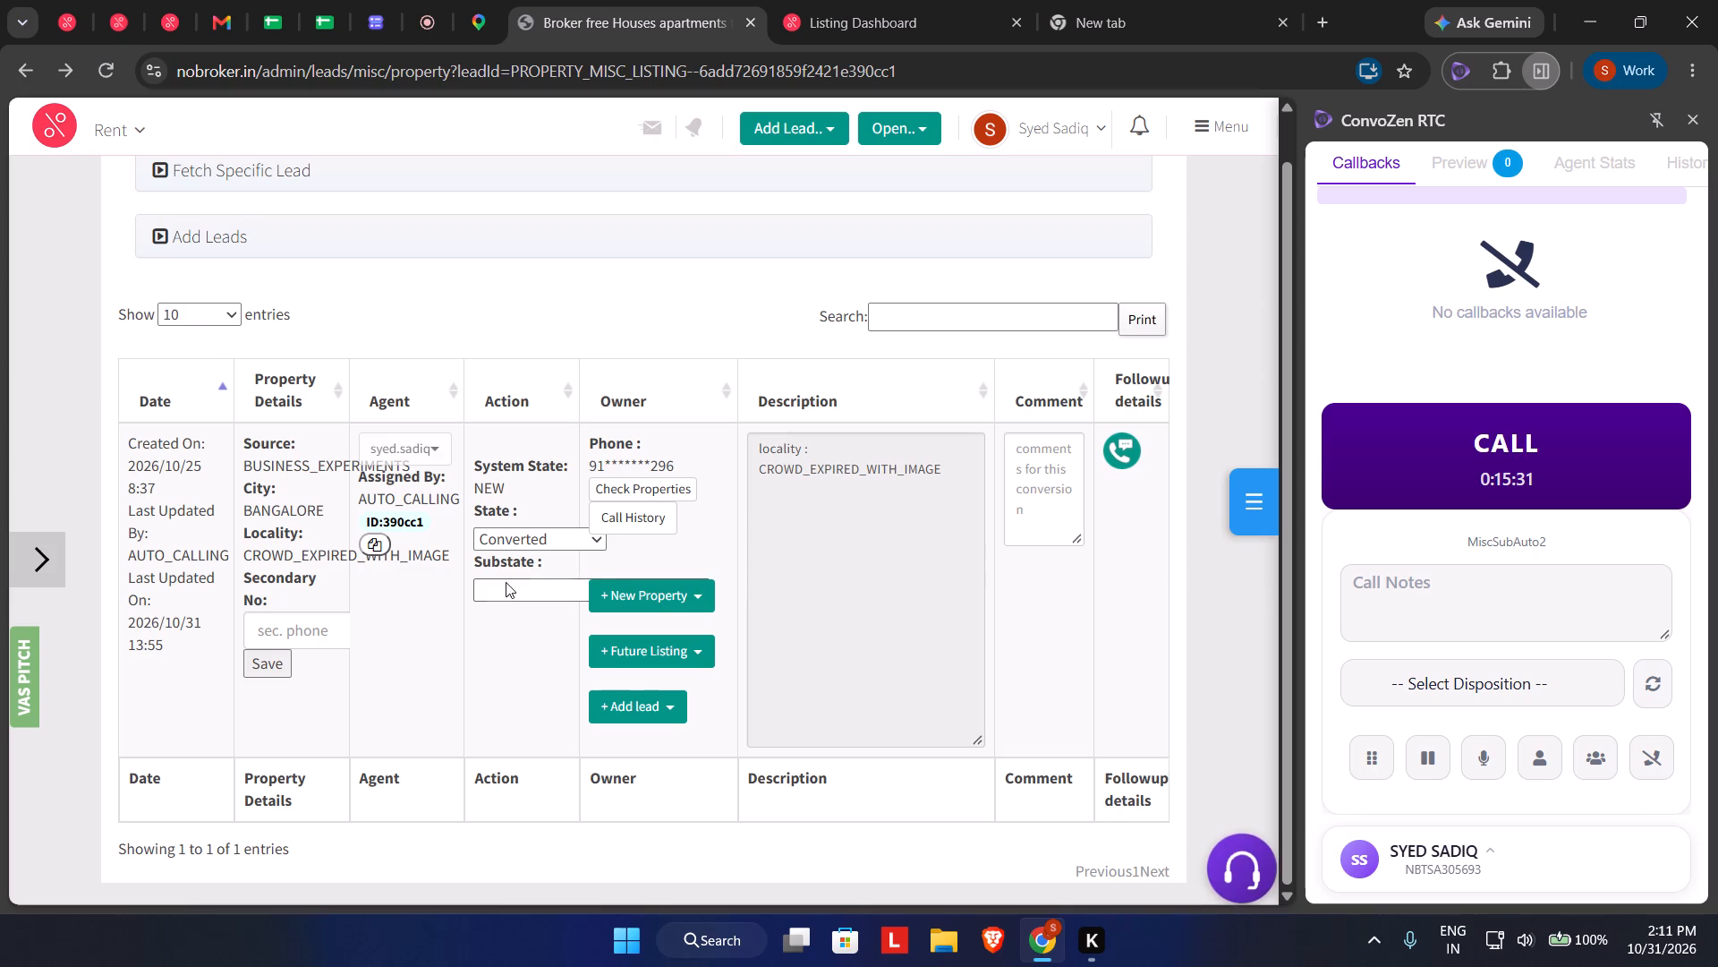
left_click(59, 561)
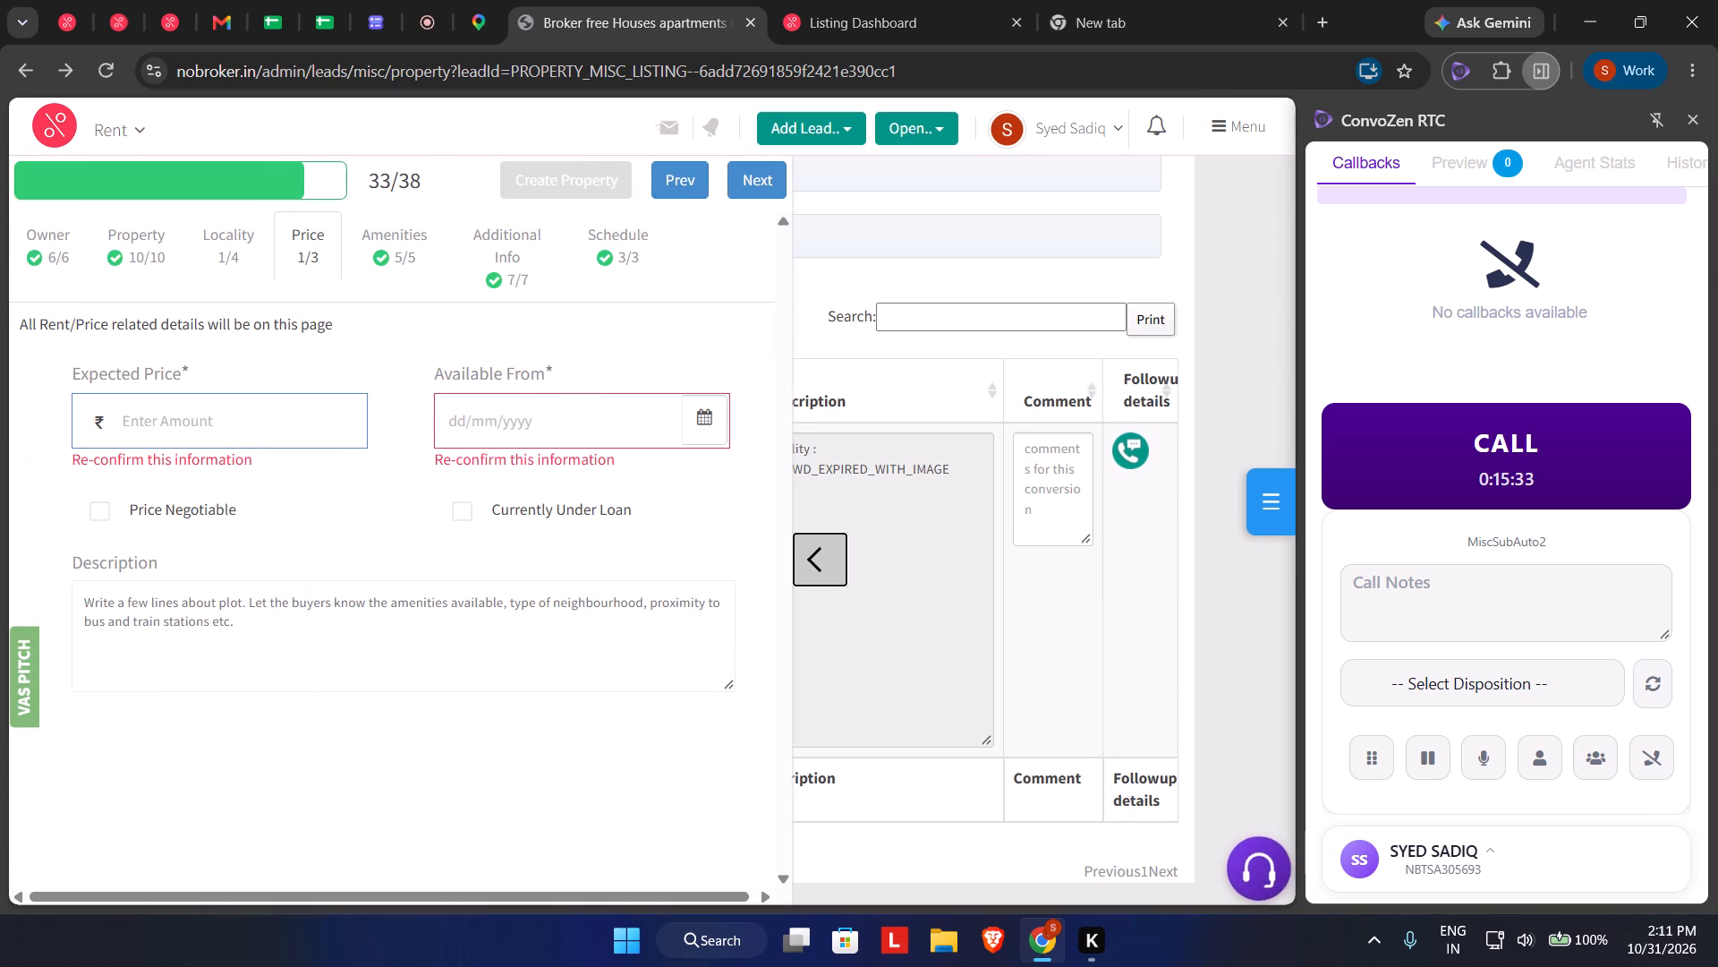
Set the plot's expected price to 250000 and its Available From date to 31-10-2026.
left_click(208, 416)
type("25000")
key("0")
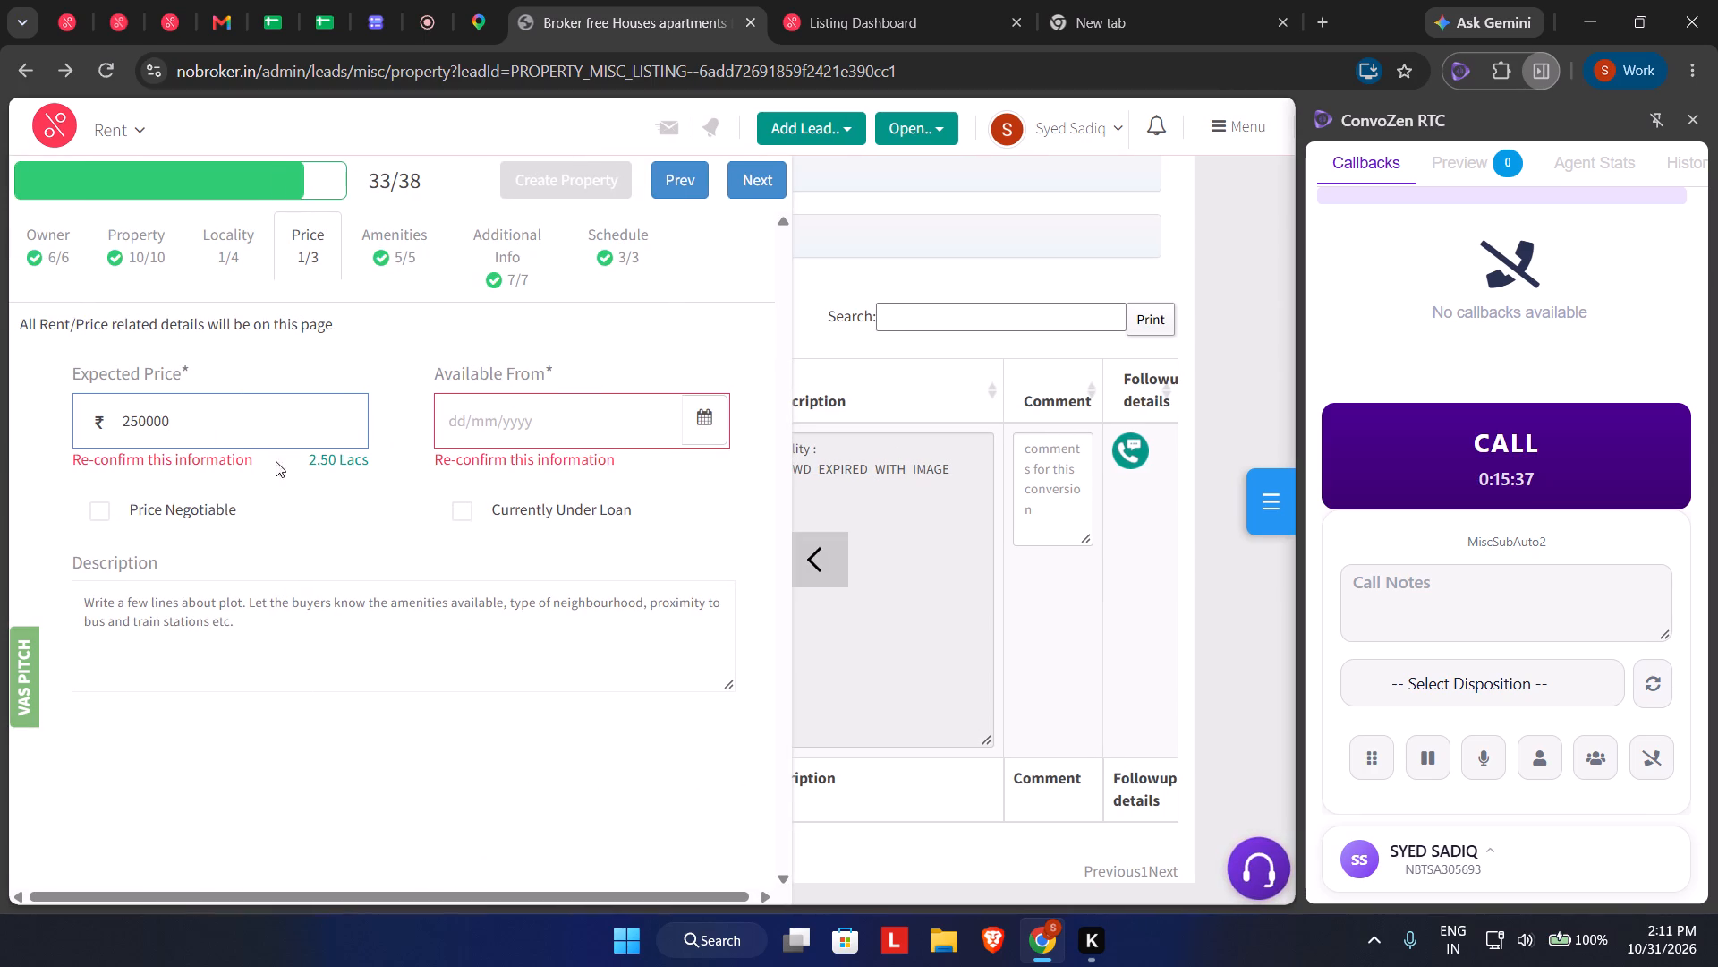
left_click(675, 426)
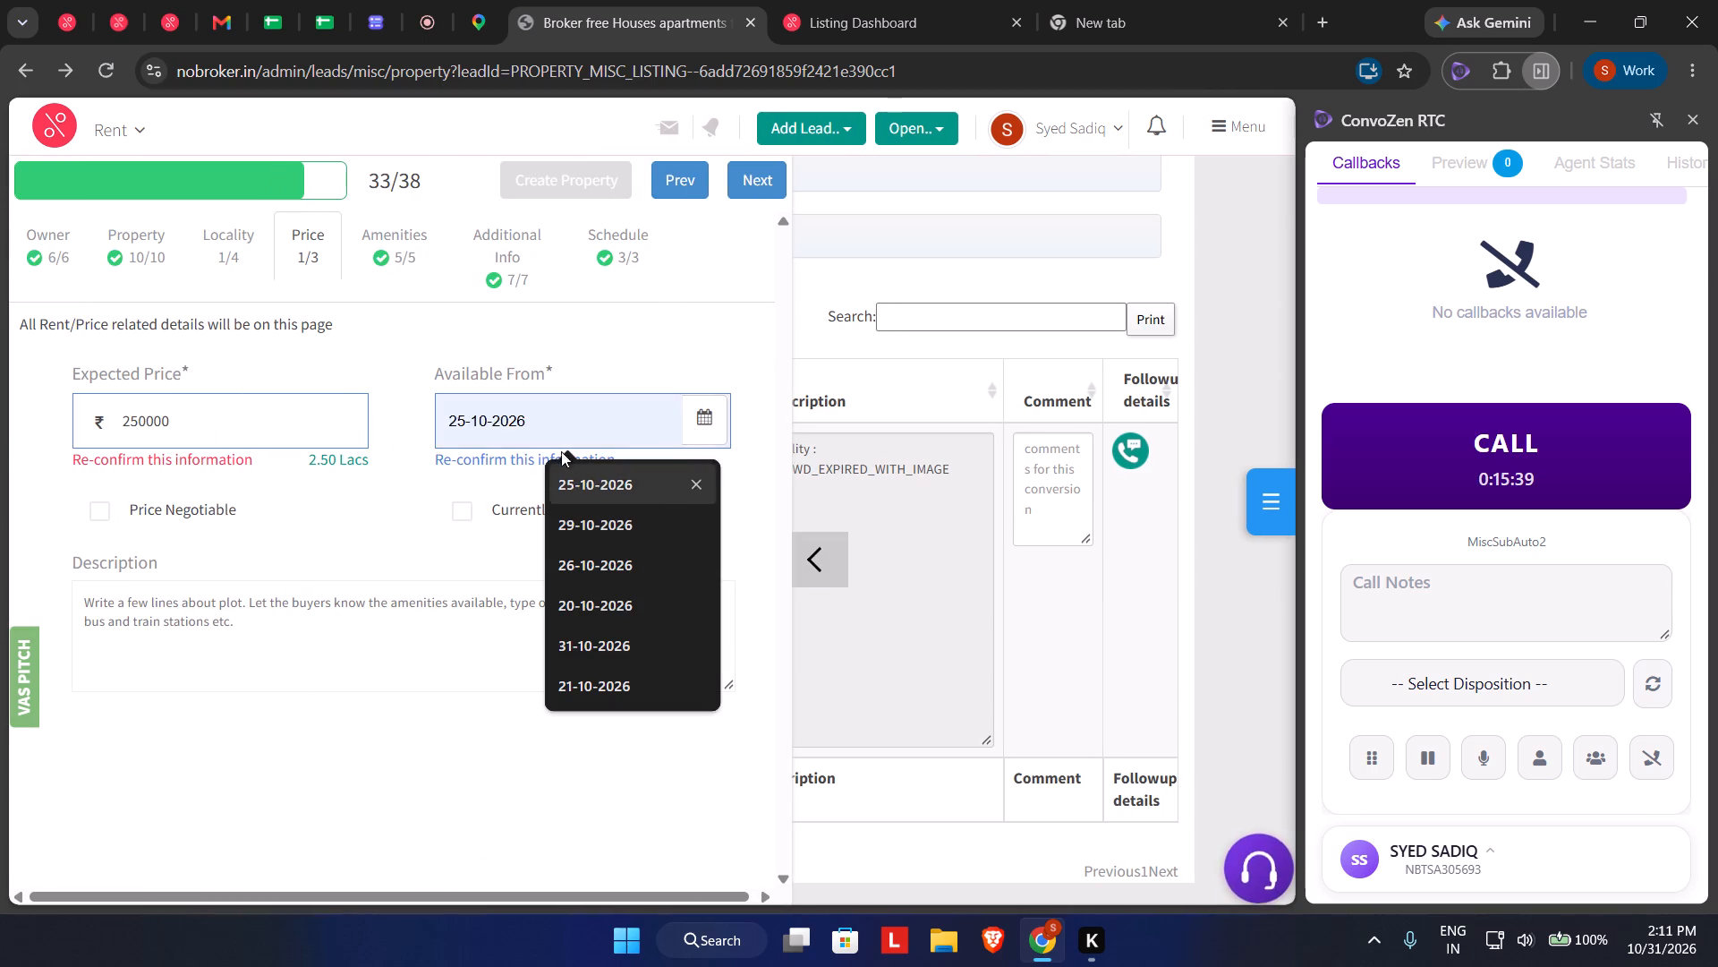
left_click(703, 421)
left_click(766, 657)
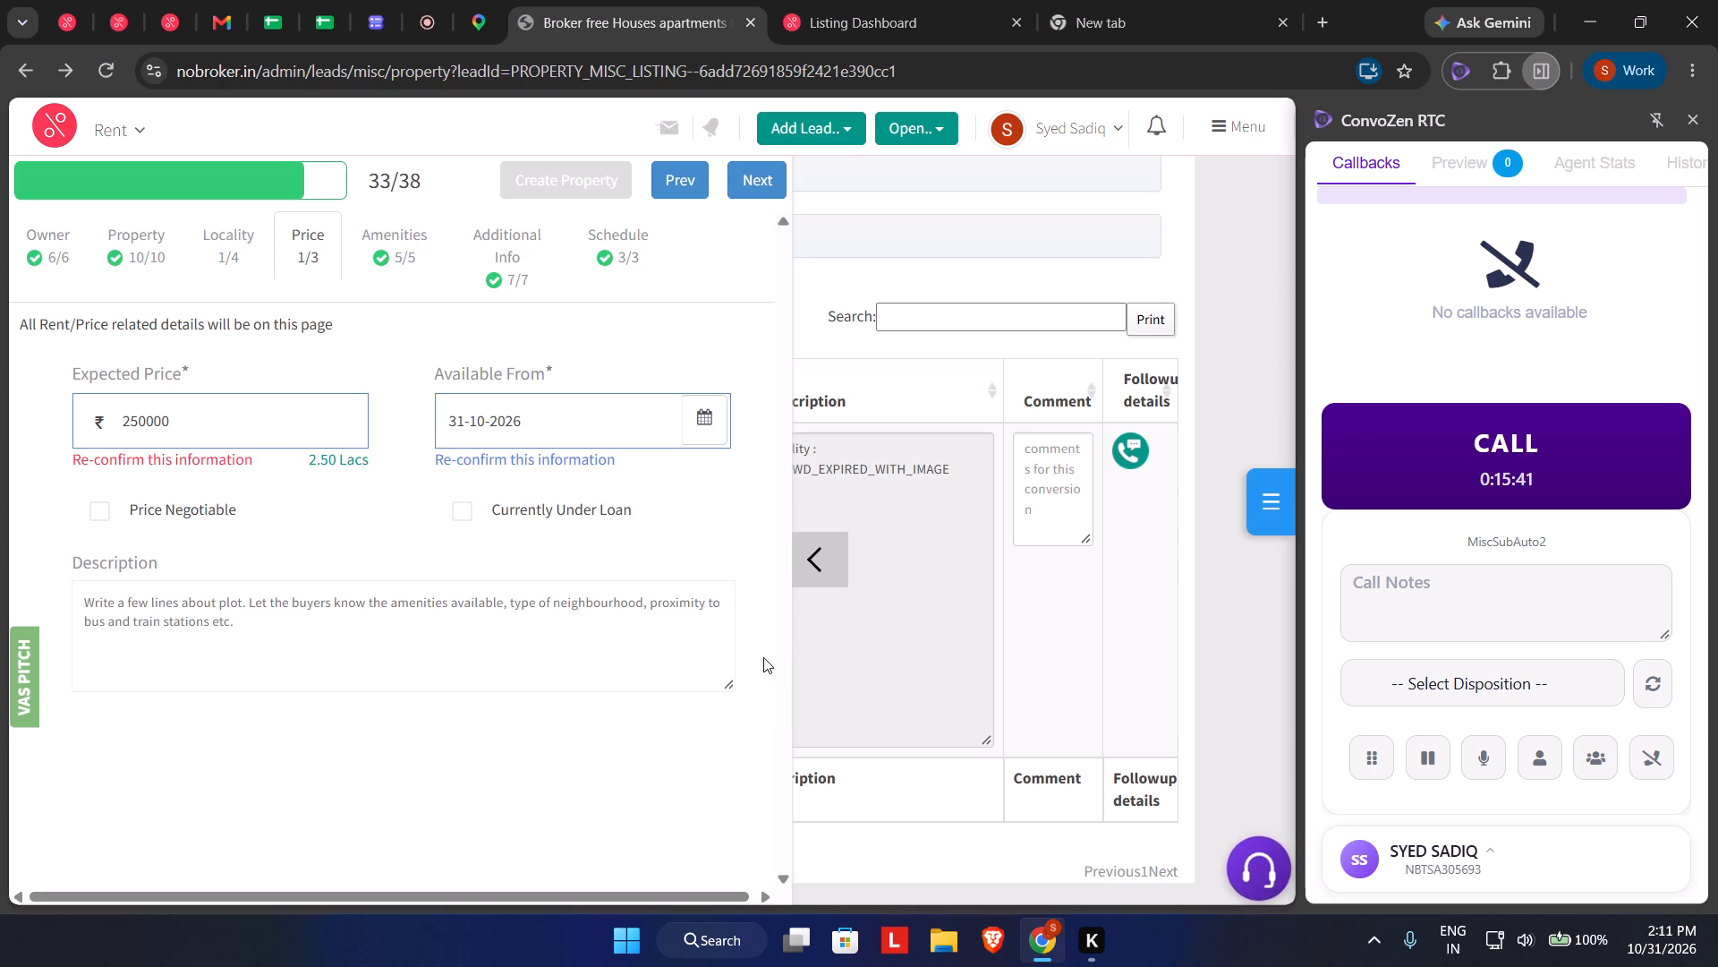
left_click(444, 756)
In the plot's amenities, set the water supply to Borewell and the electricity connection to Electricity Board.
scroll(185, 644, "up", 3)
left_click(239, 236)
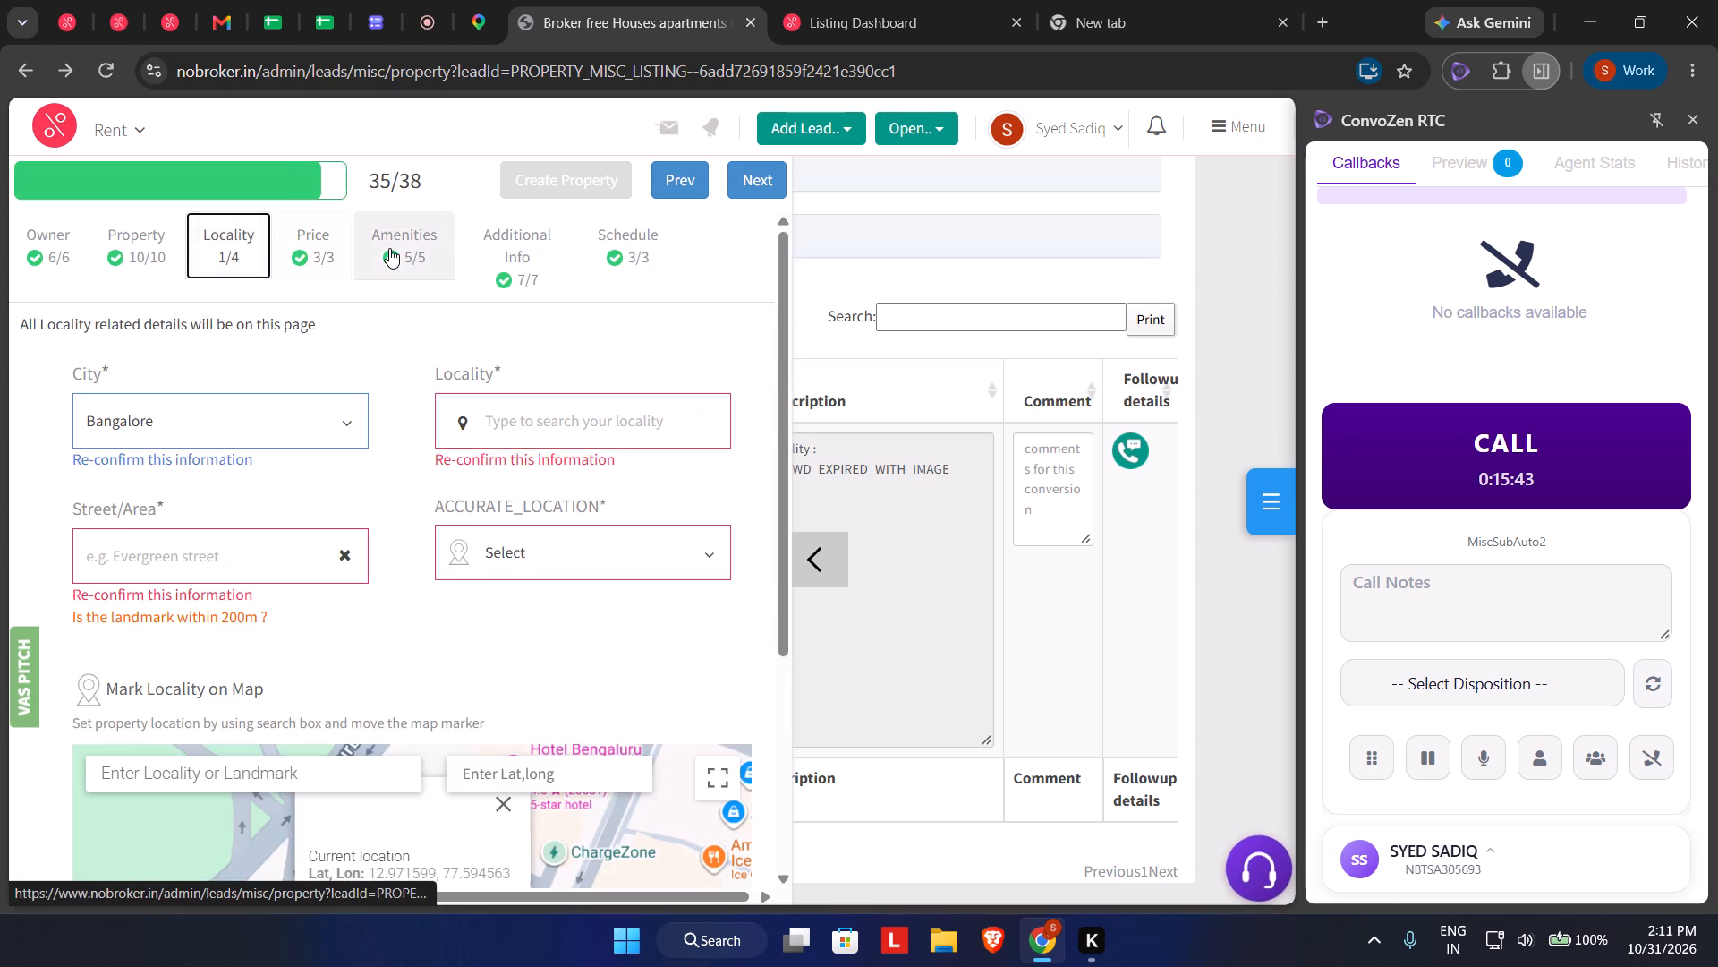
left_click(389, 248)
left_click(547, 257)
left_click(399, 244)
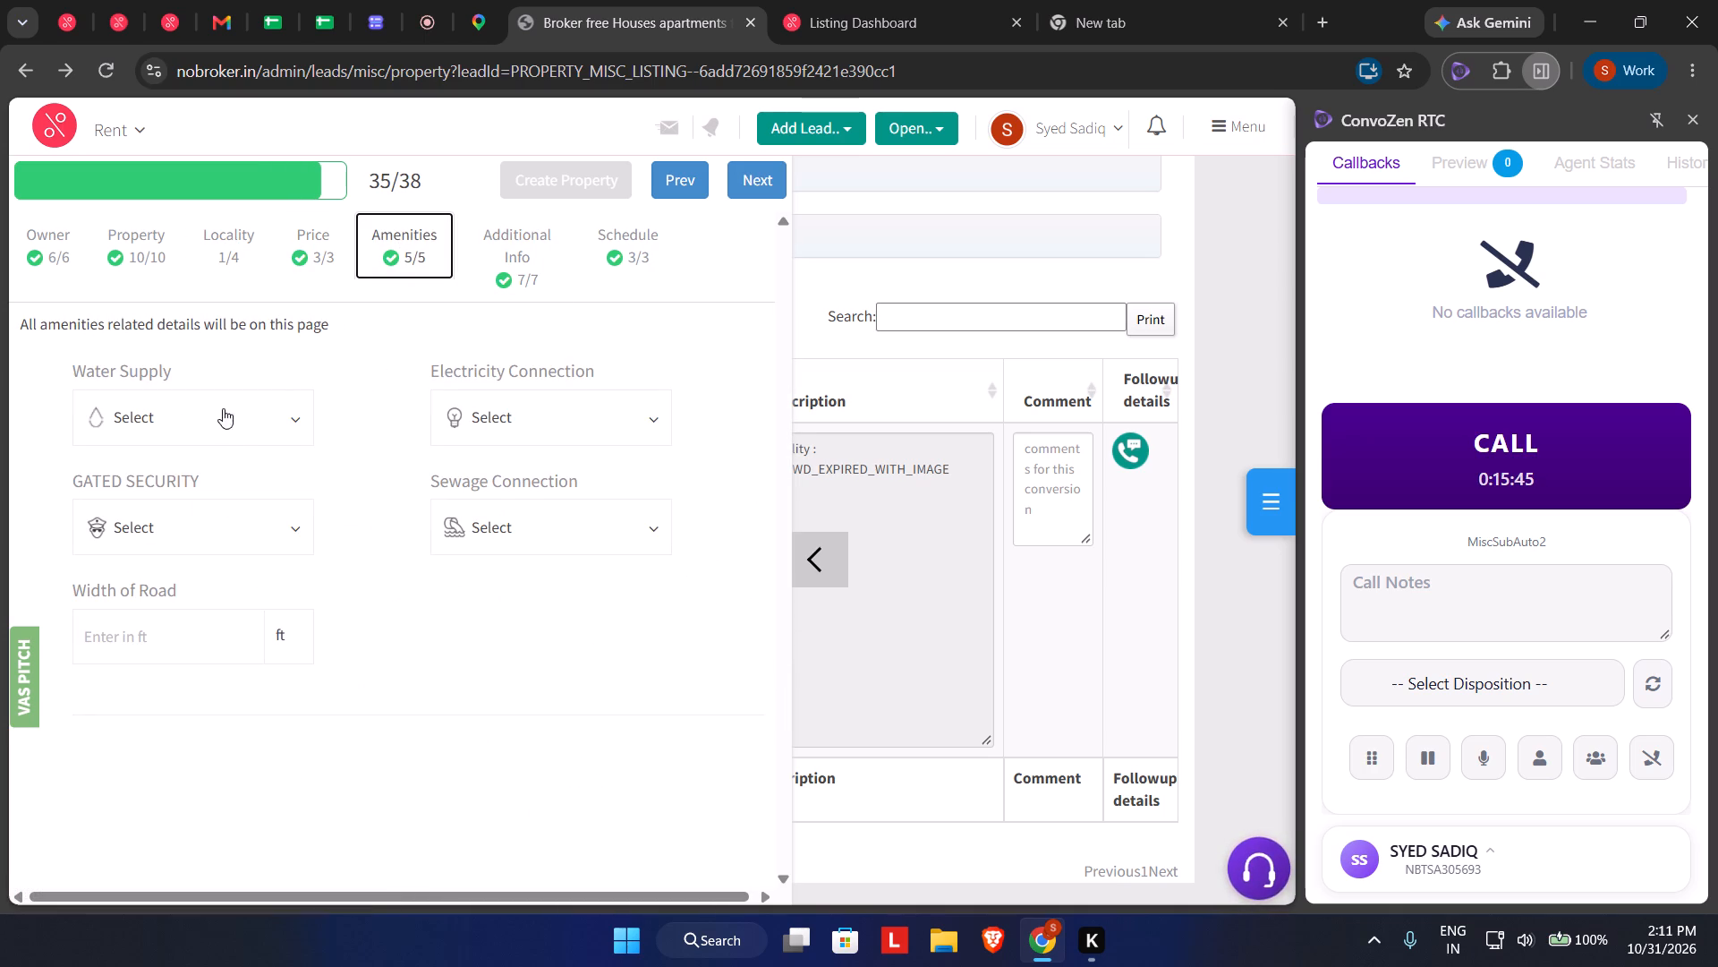
left_click(237, 416)
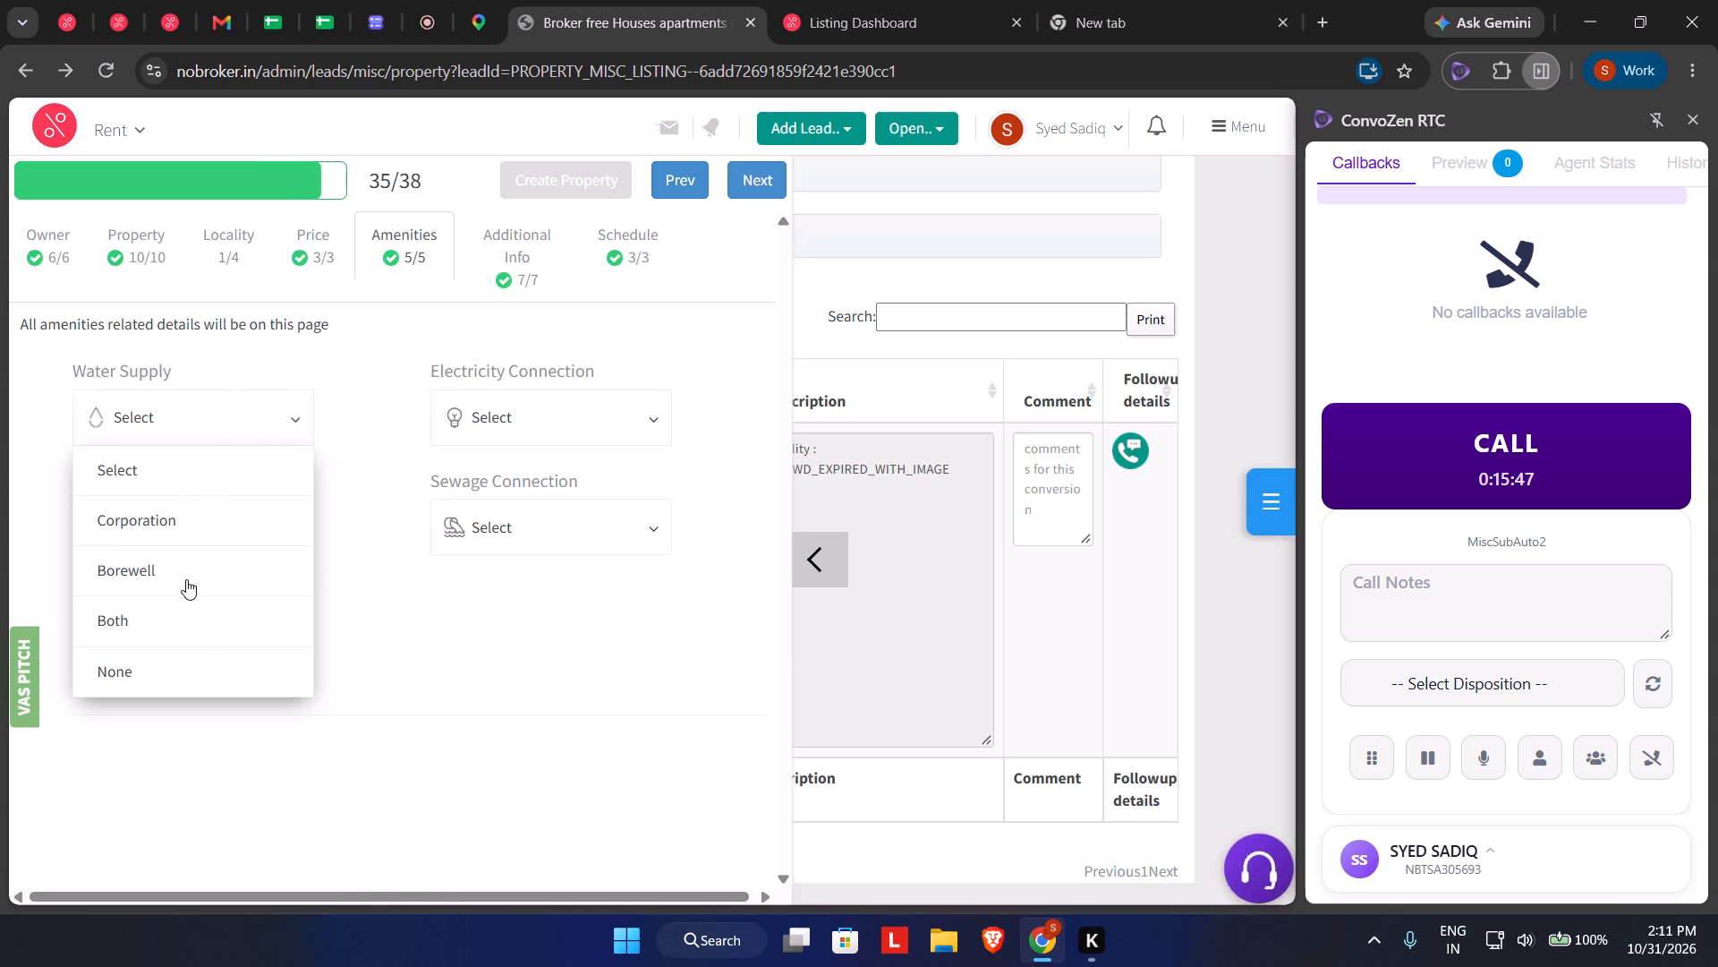
left_click(186, 577)
left_click(523, 434)
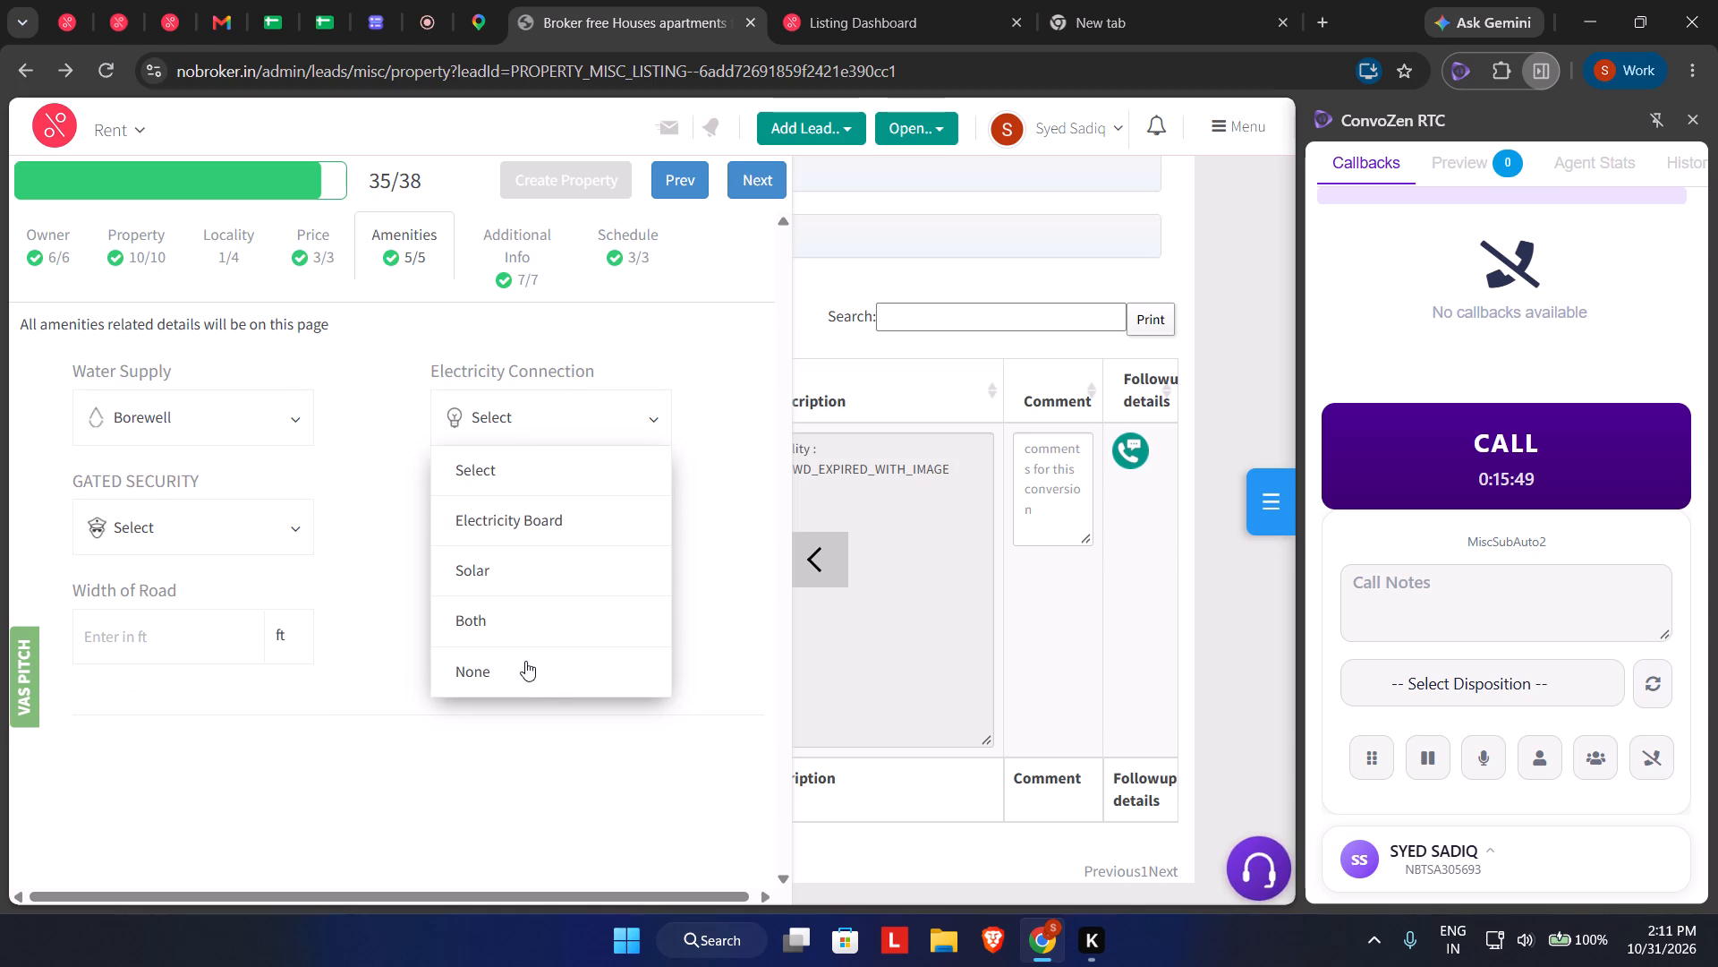
left_click(490, 520)
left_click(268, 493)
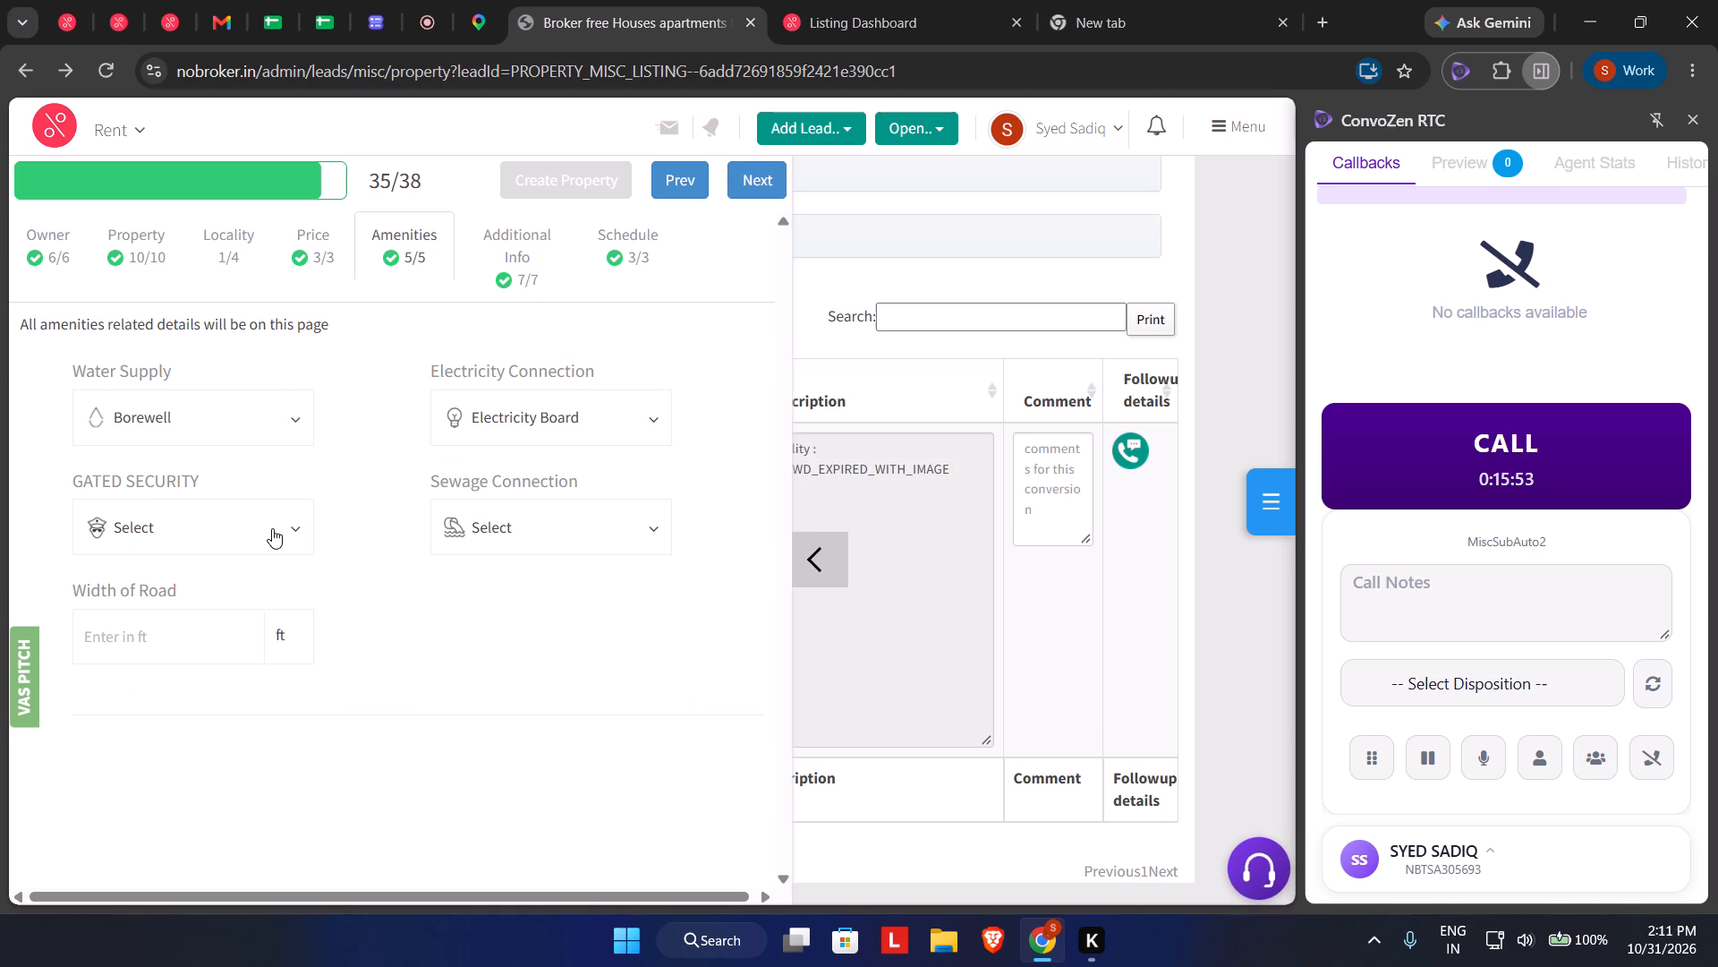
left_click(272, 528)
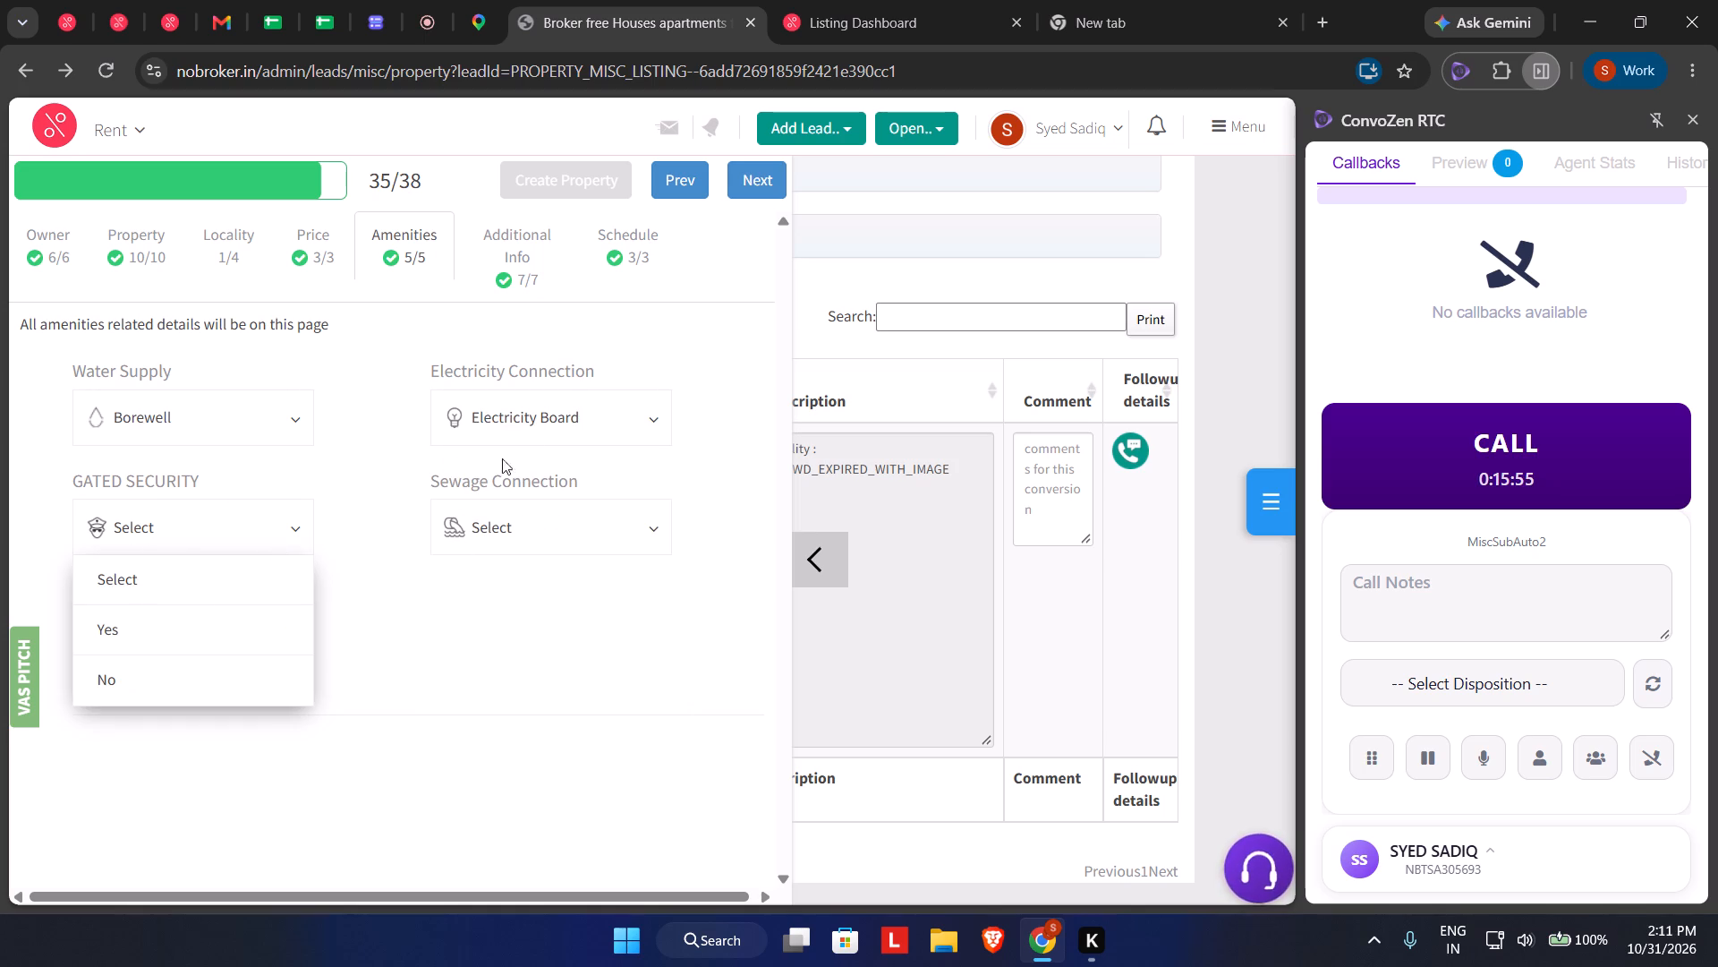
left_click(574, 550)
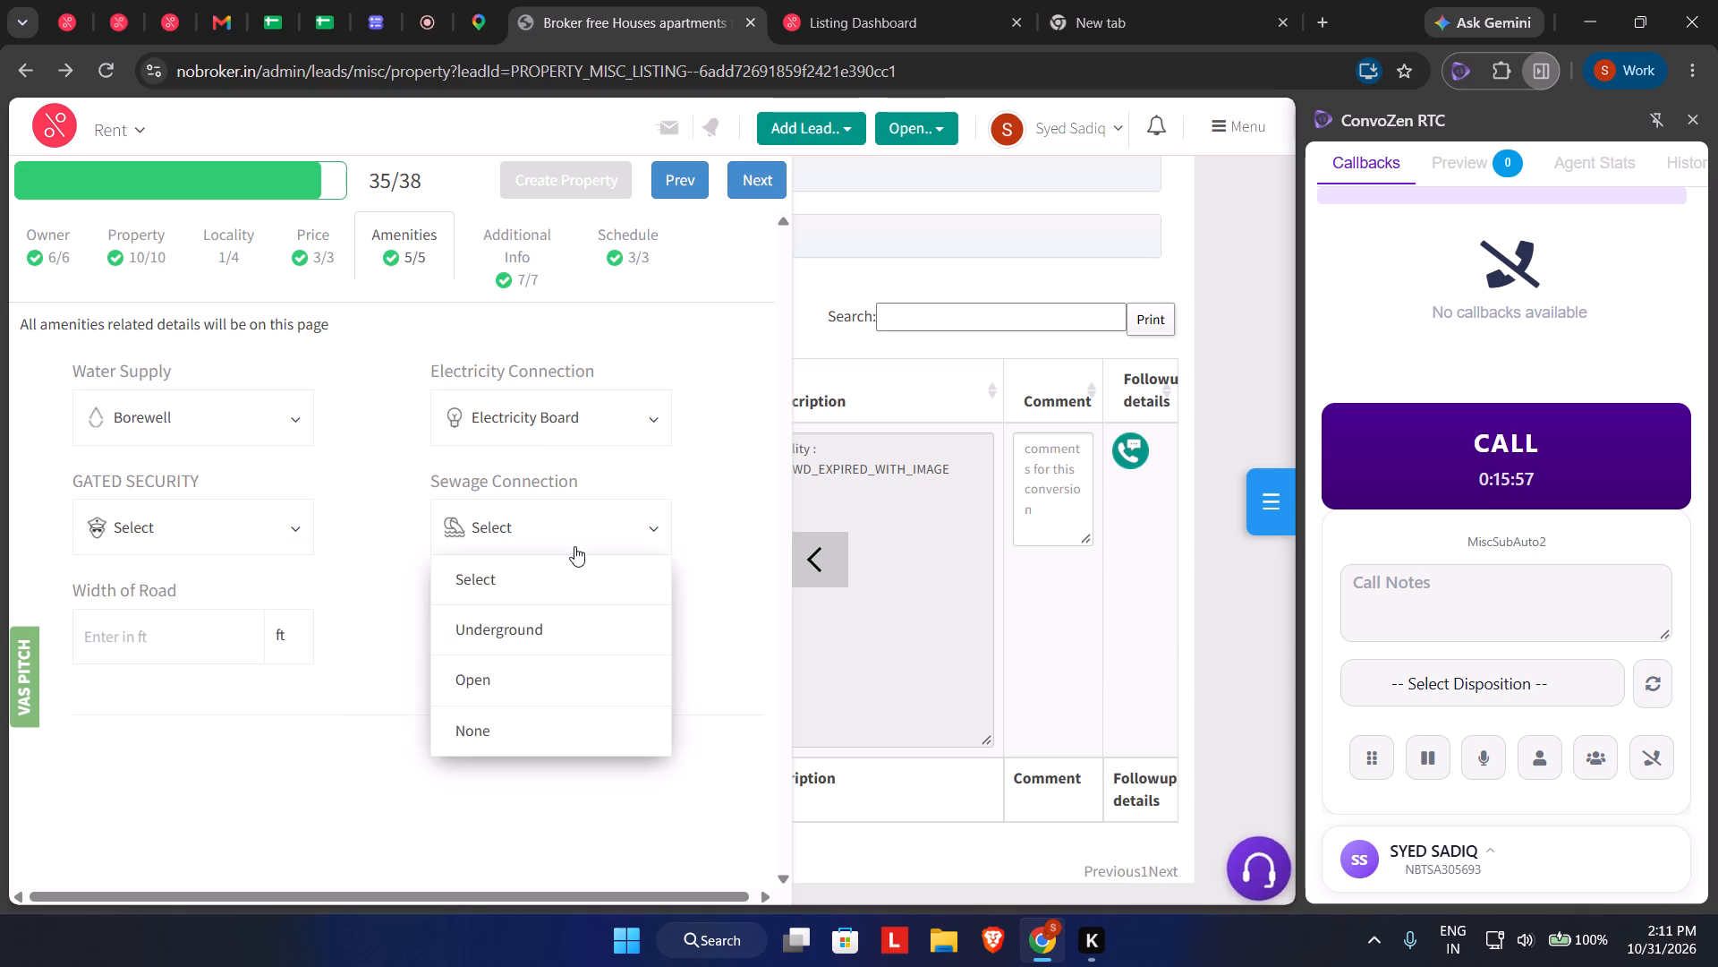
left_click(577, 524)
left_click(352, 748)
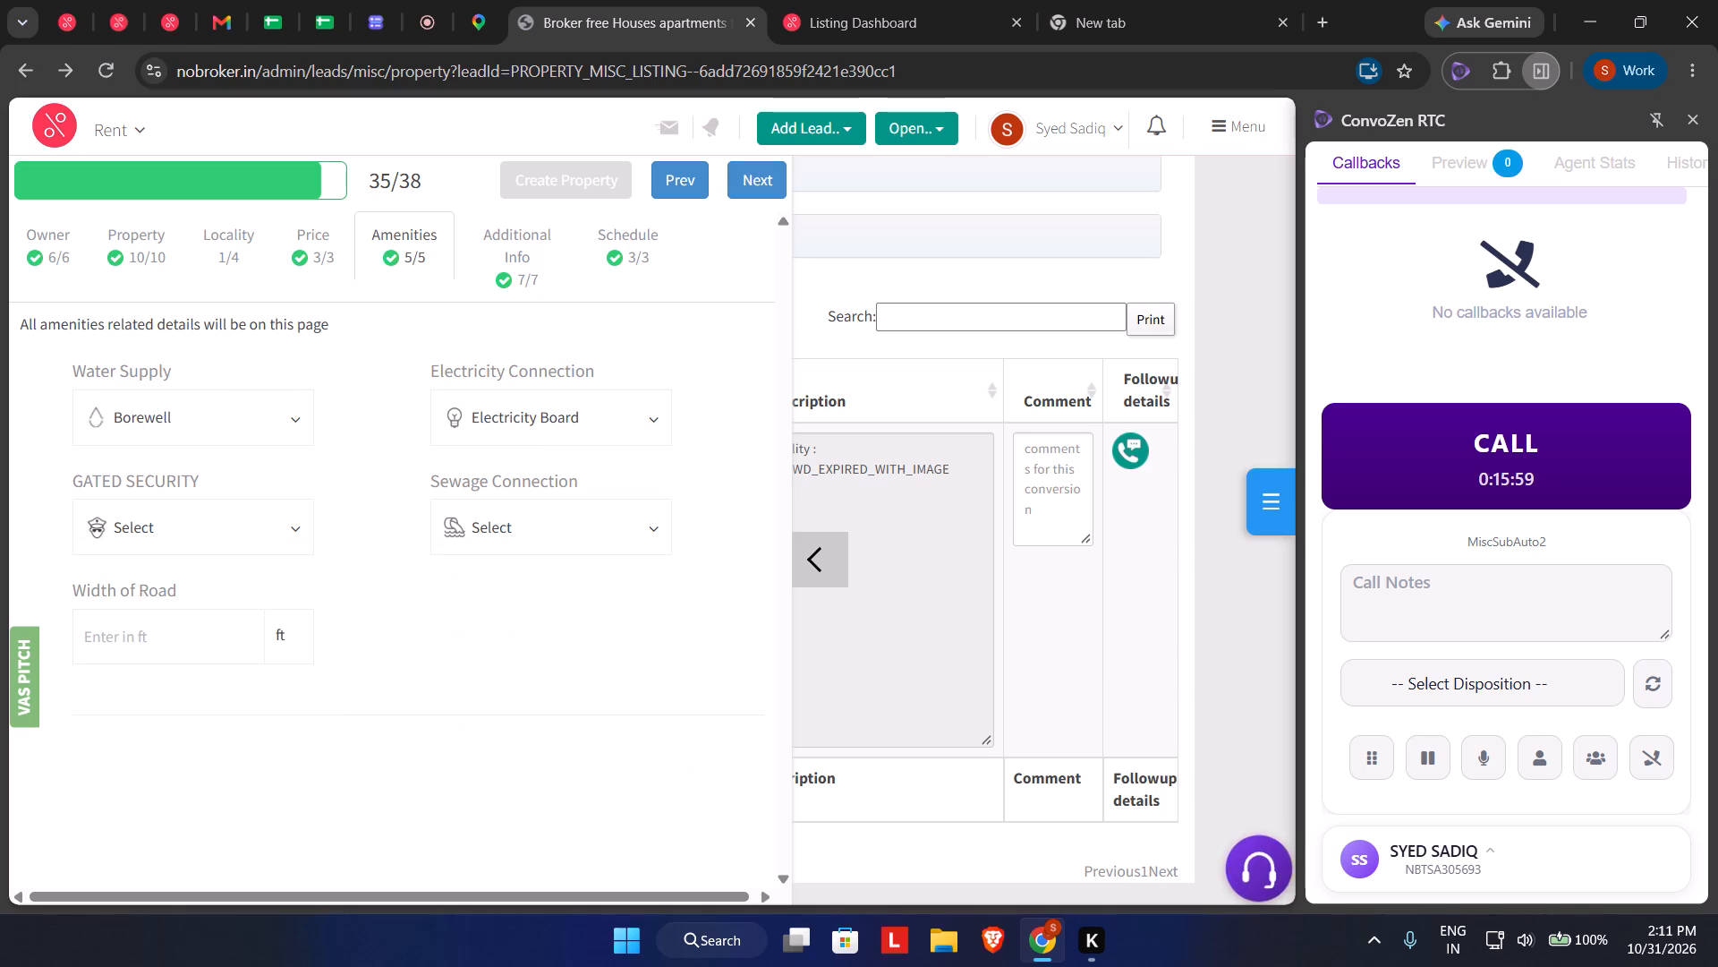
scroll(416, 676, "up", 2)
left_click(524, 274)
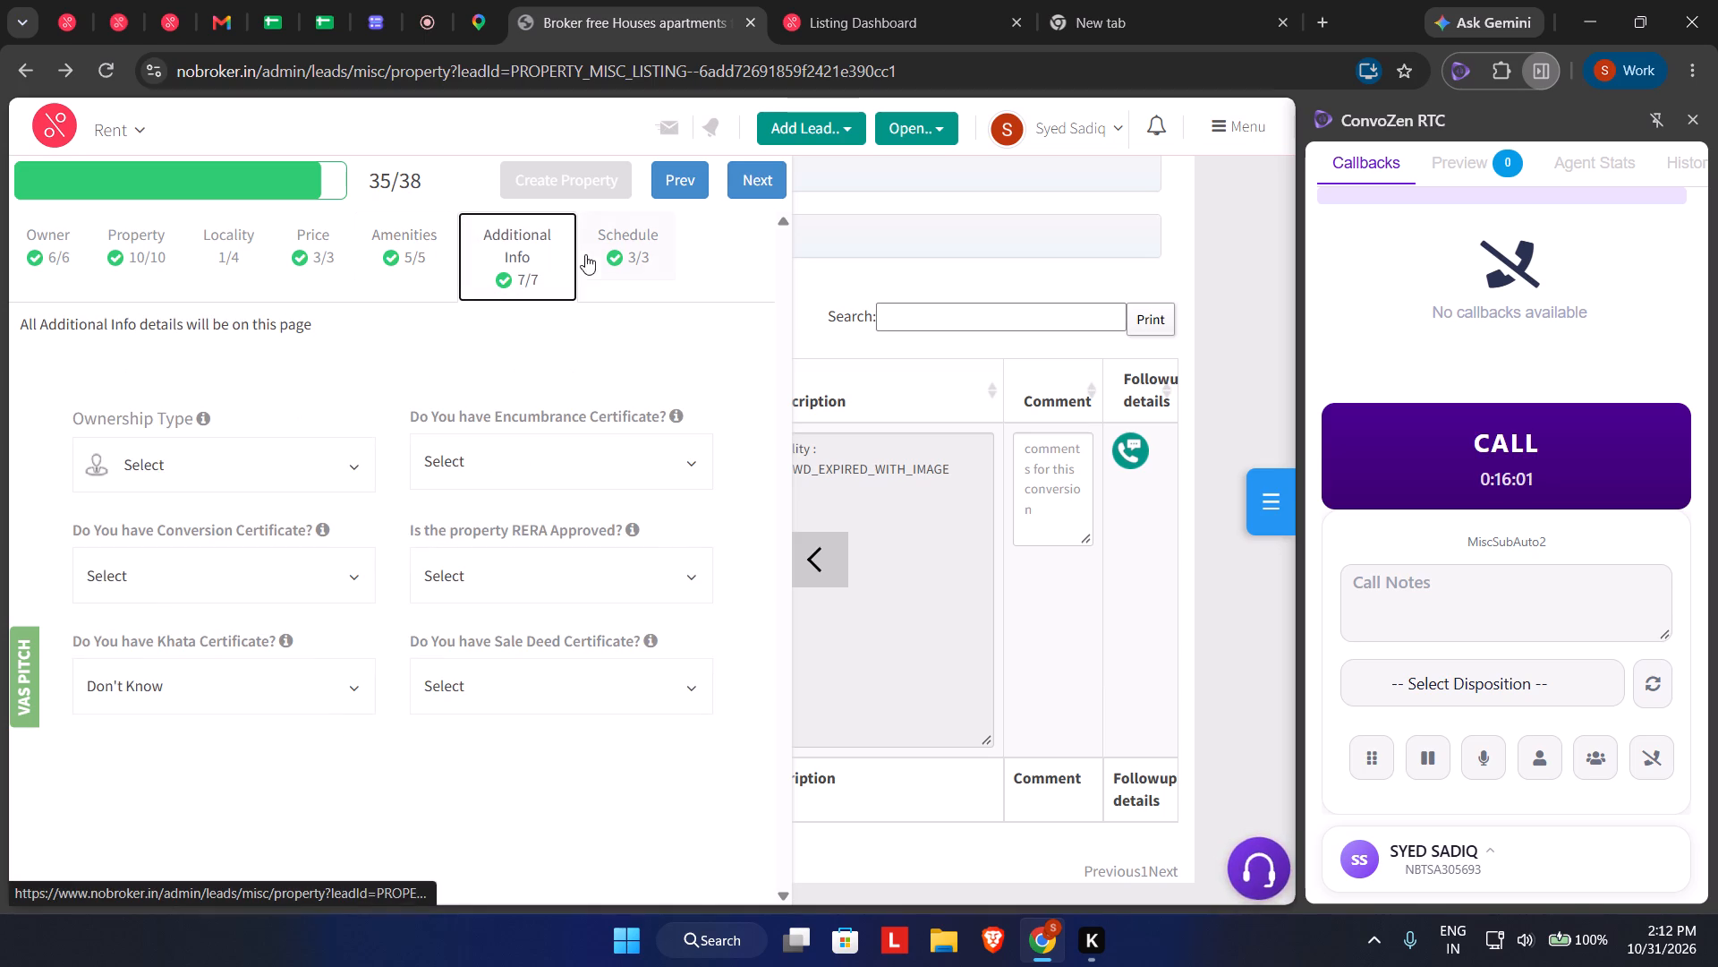
Open the plot listing's Locality details and review the city, locality, street, accurate location and map fields.
double_click(235, 250)
scroll(365, 691, "down", 3)
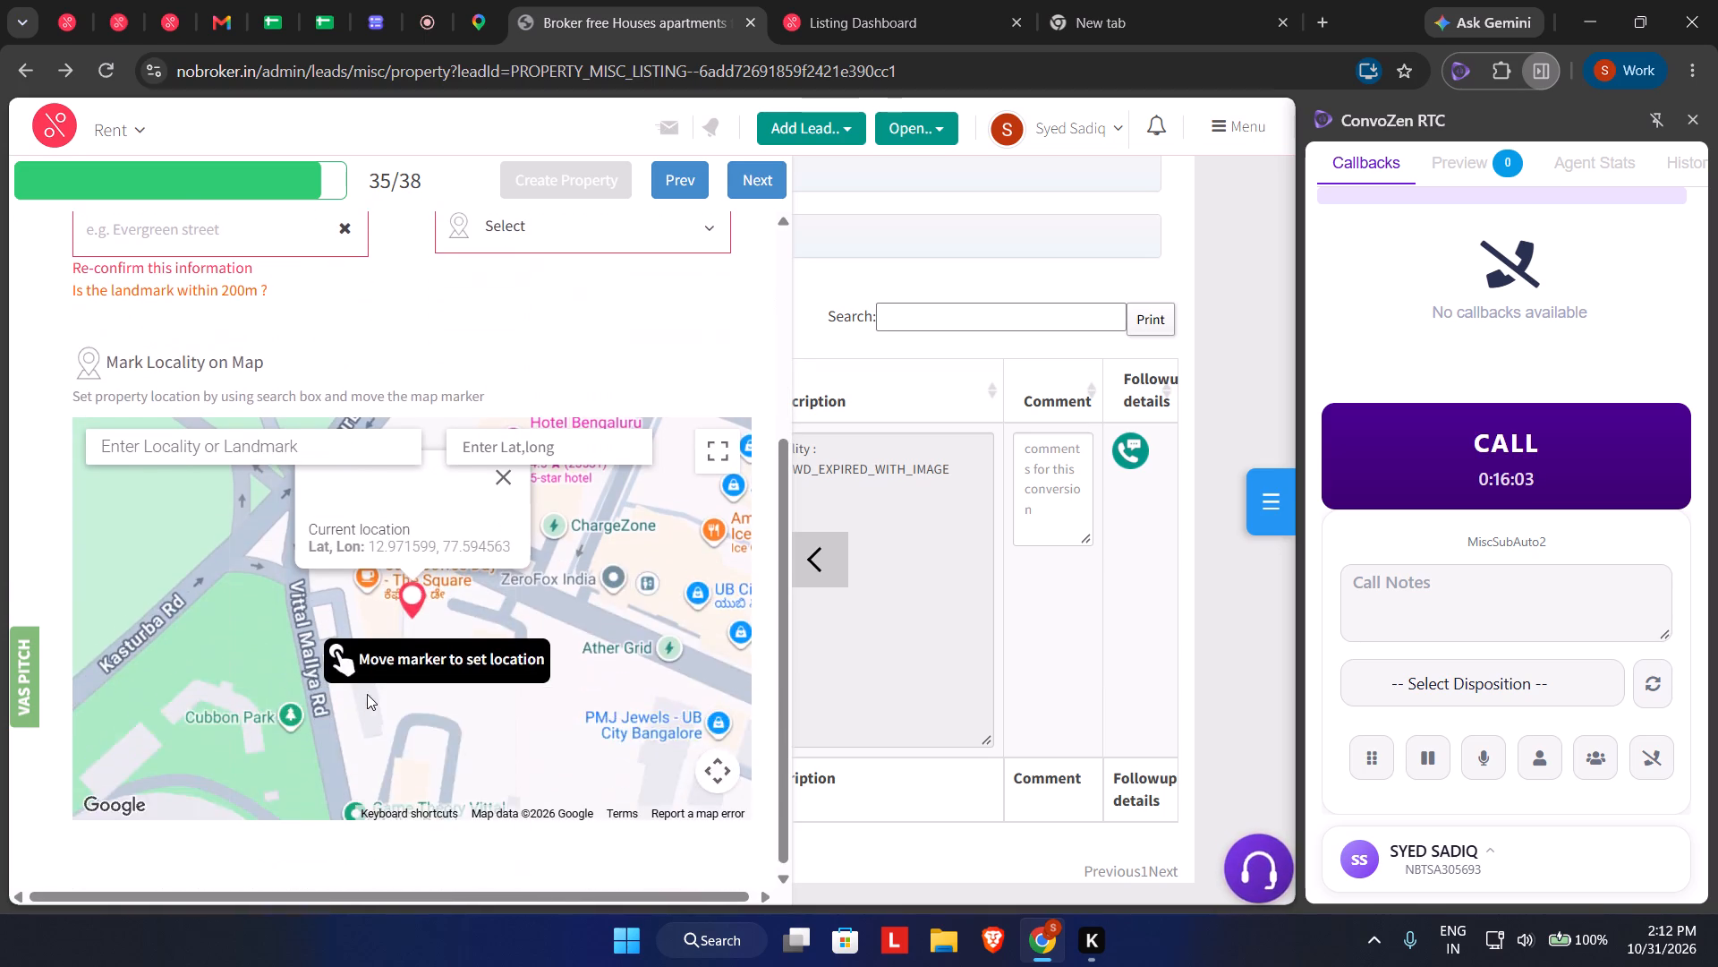
scroll(367, 694, "up", 6)
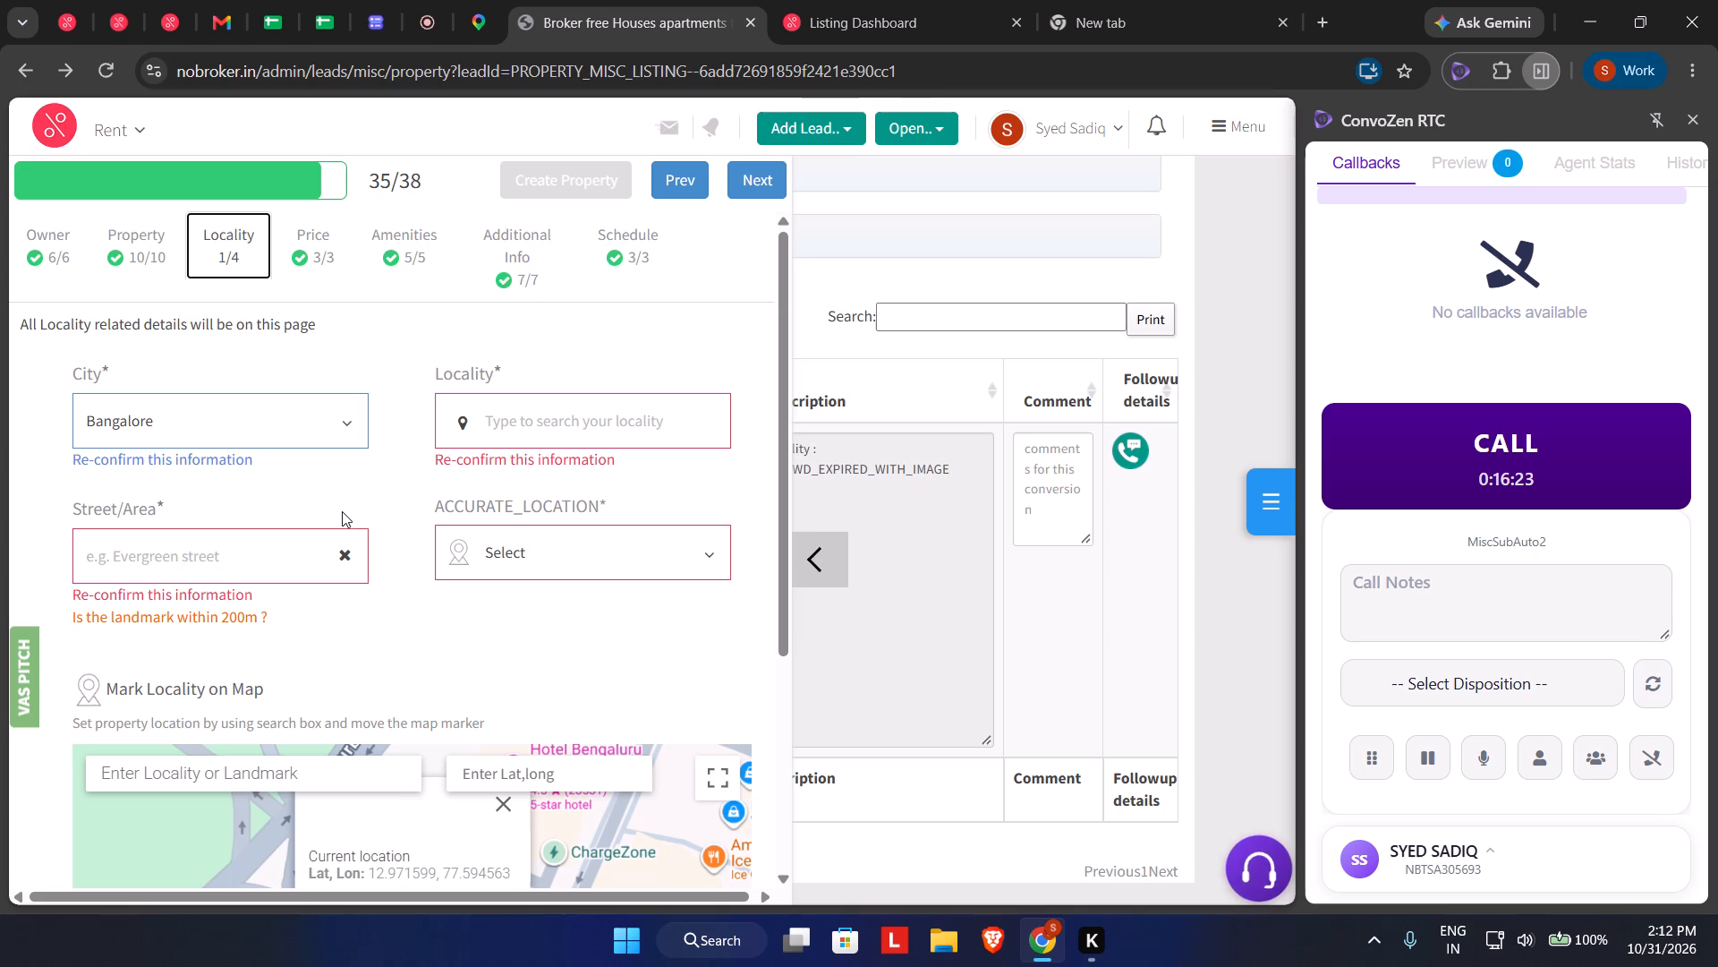
scroll(438, 509, "up", 2)
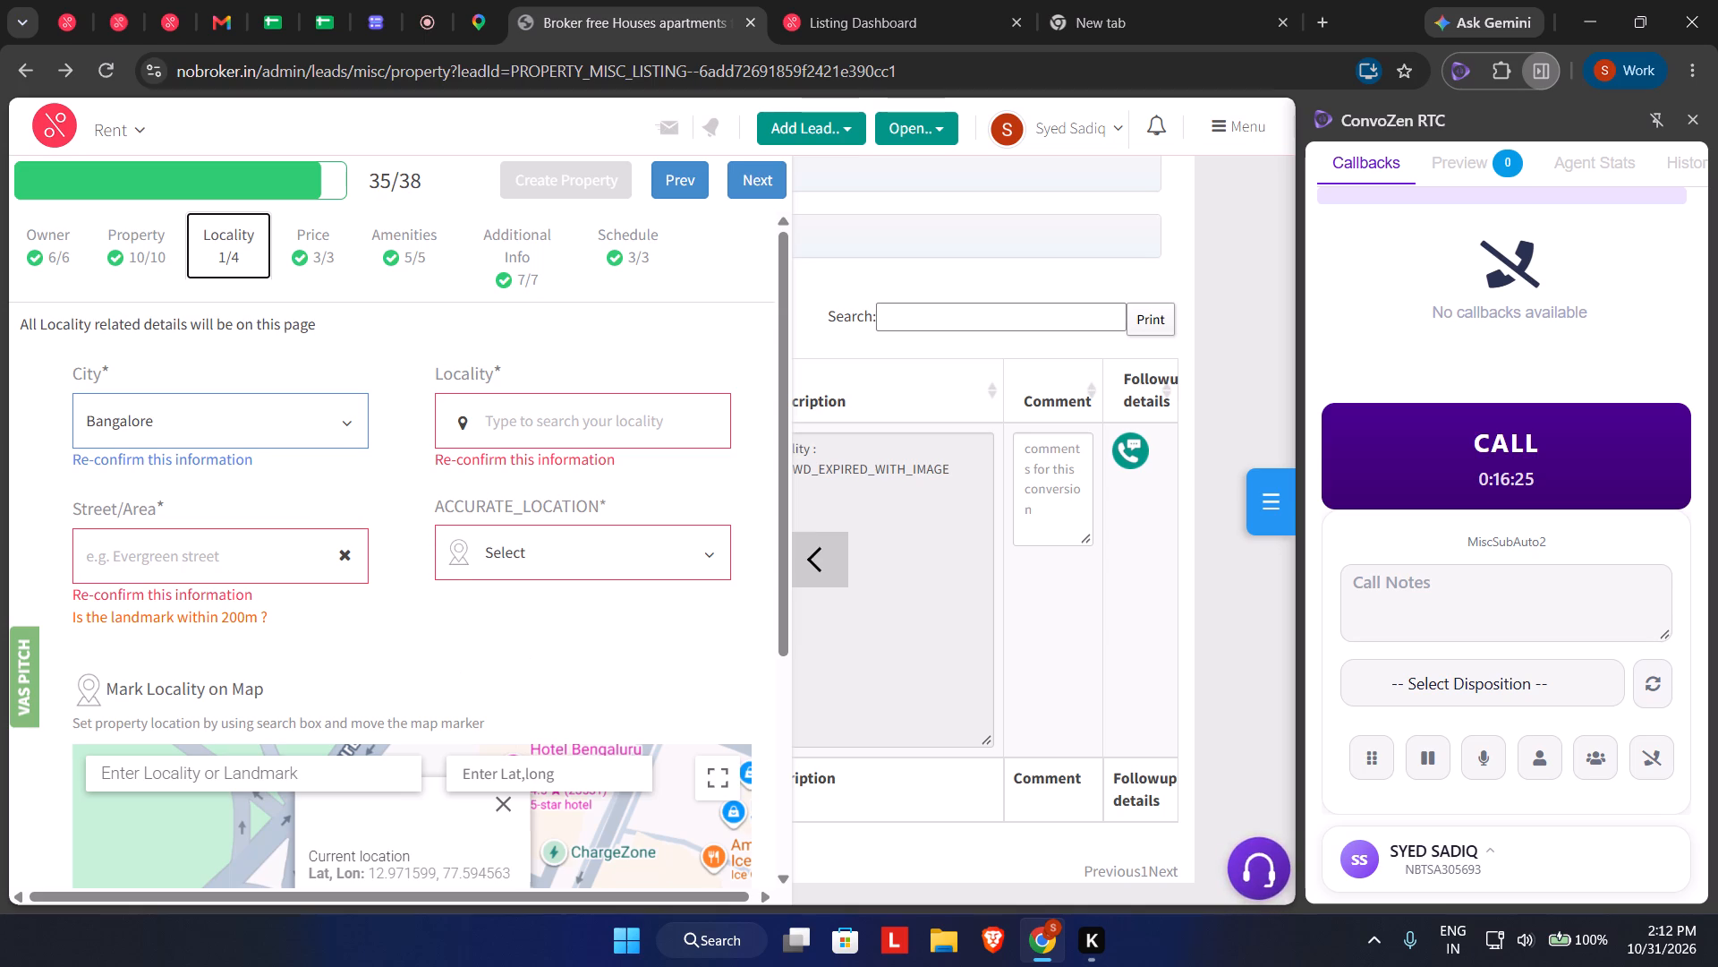
scroll(676, 689, "down", 1)
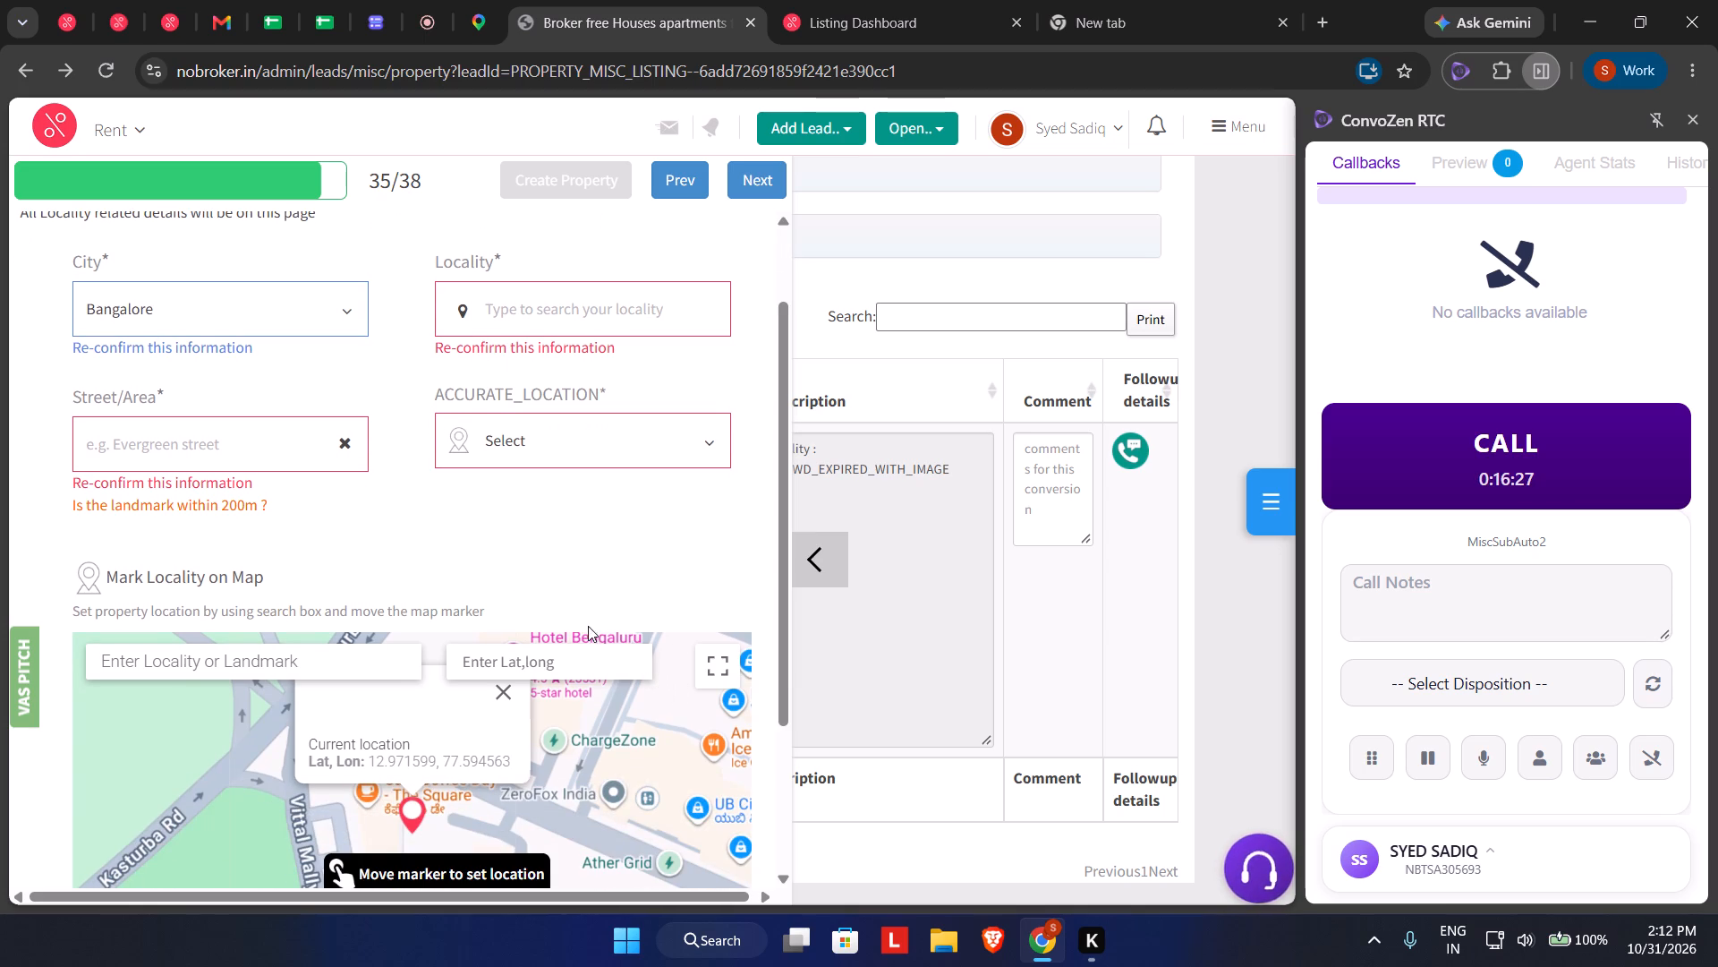
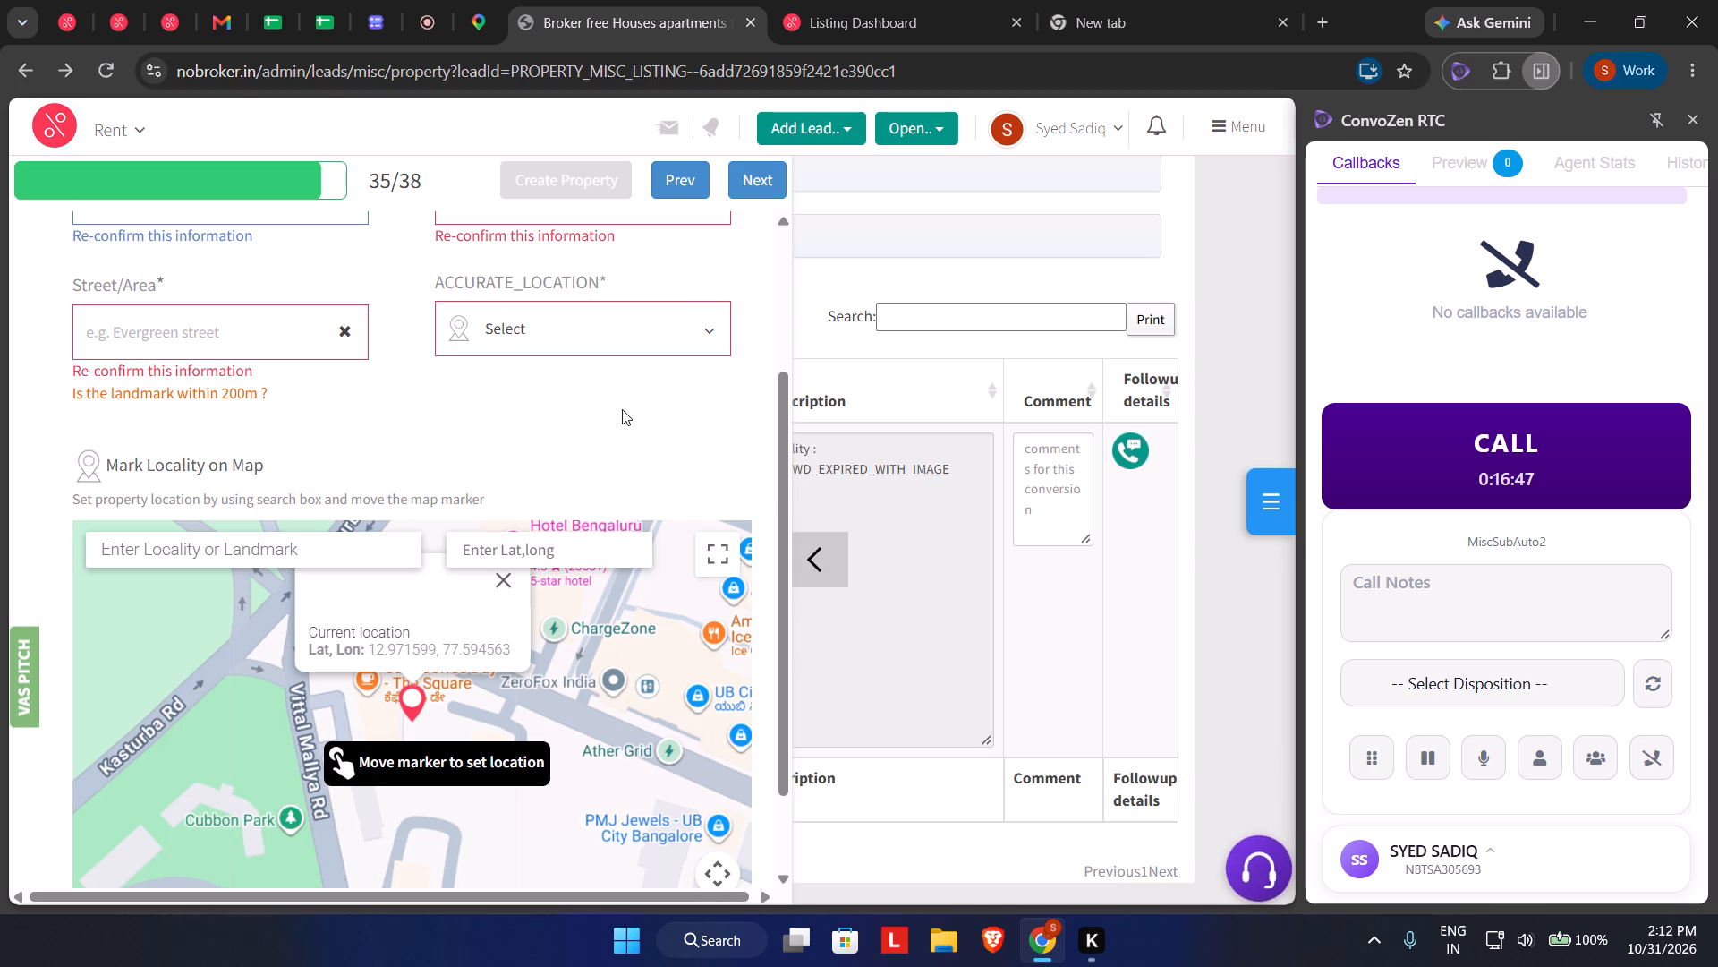
Set the plot area to 1200 sq.ft. in the listing's Property details.
scroll(540, 497, "up", 3)
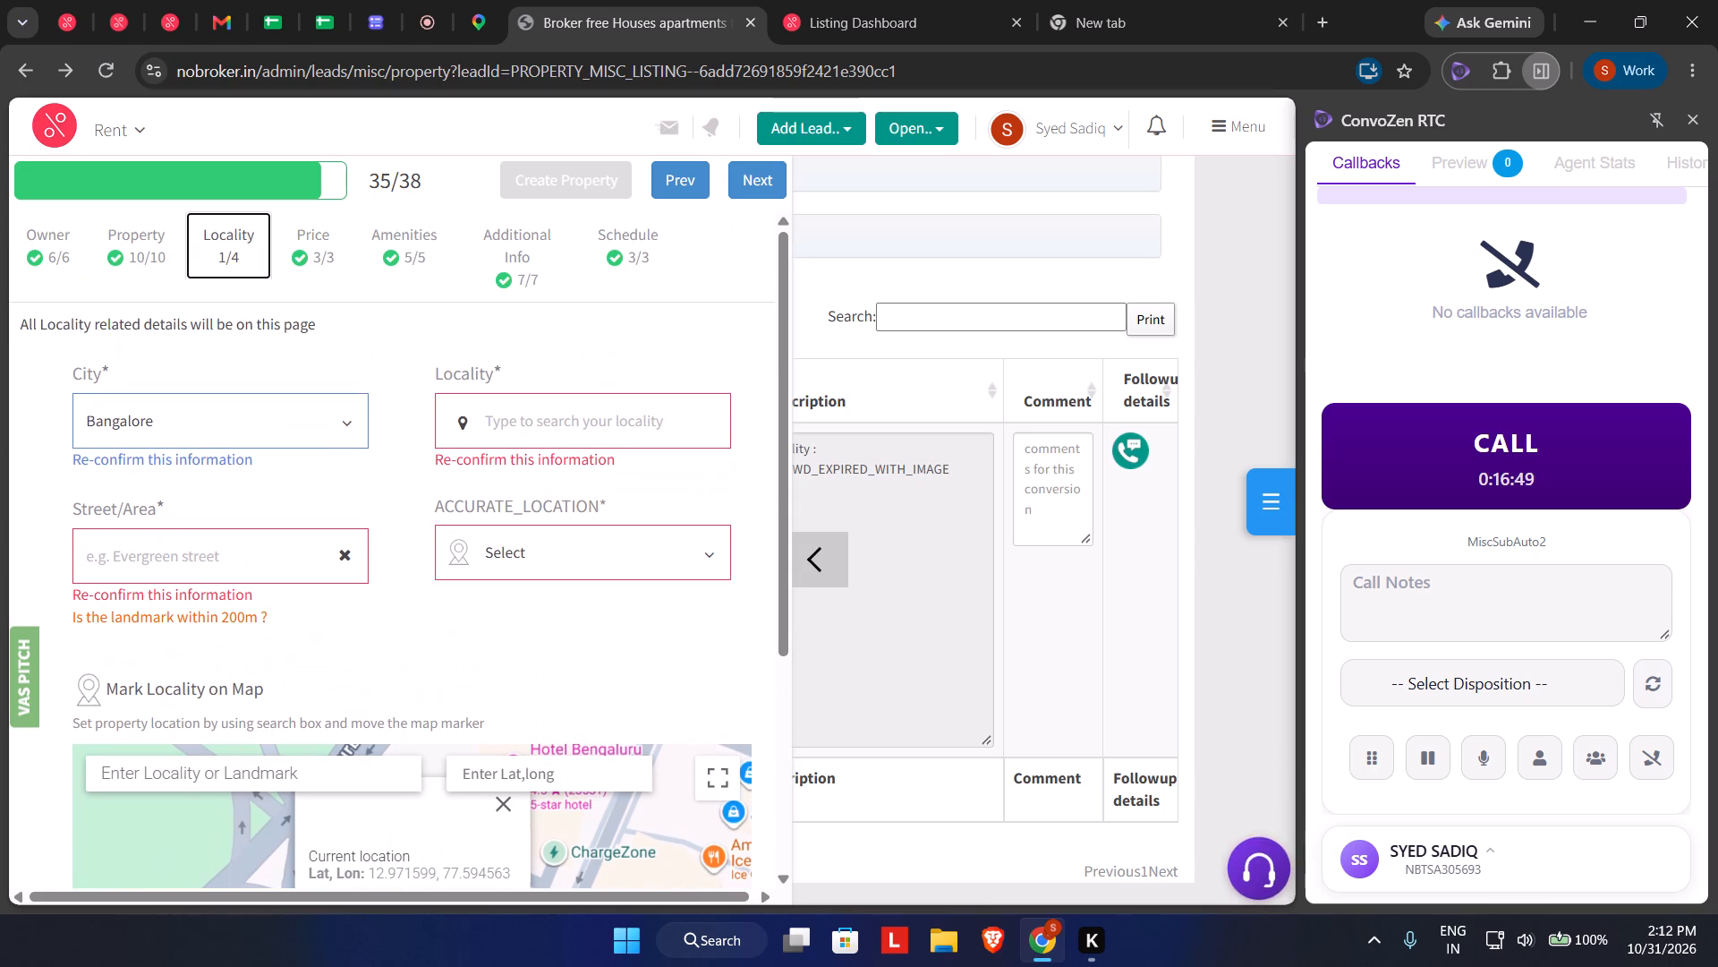
scroll(497, 369, "up", 1)
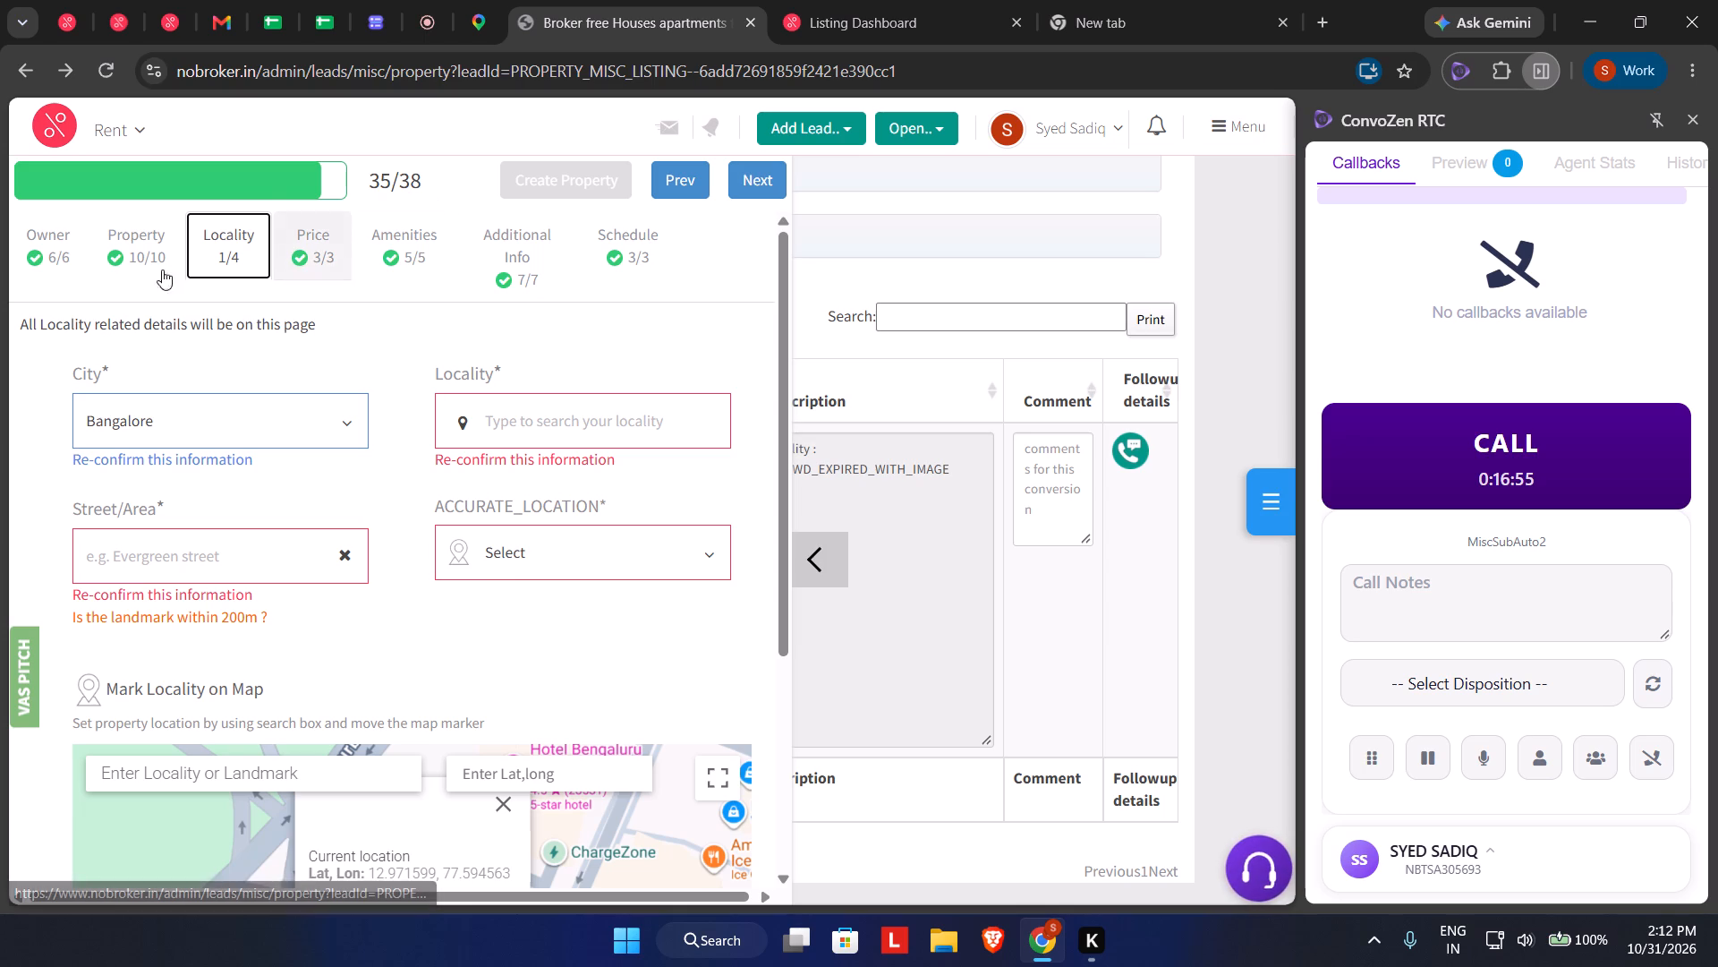
left_click(142, 257)
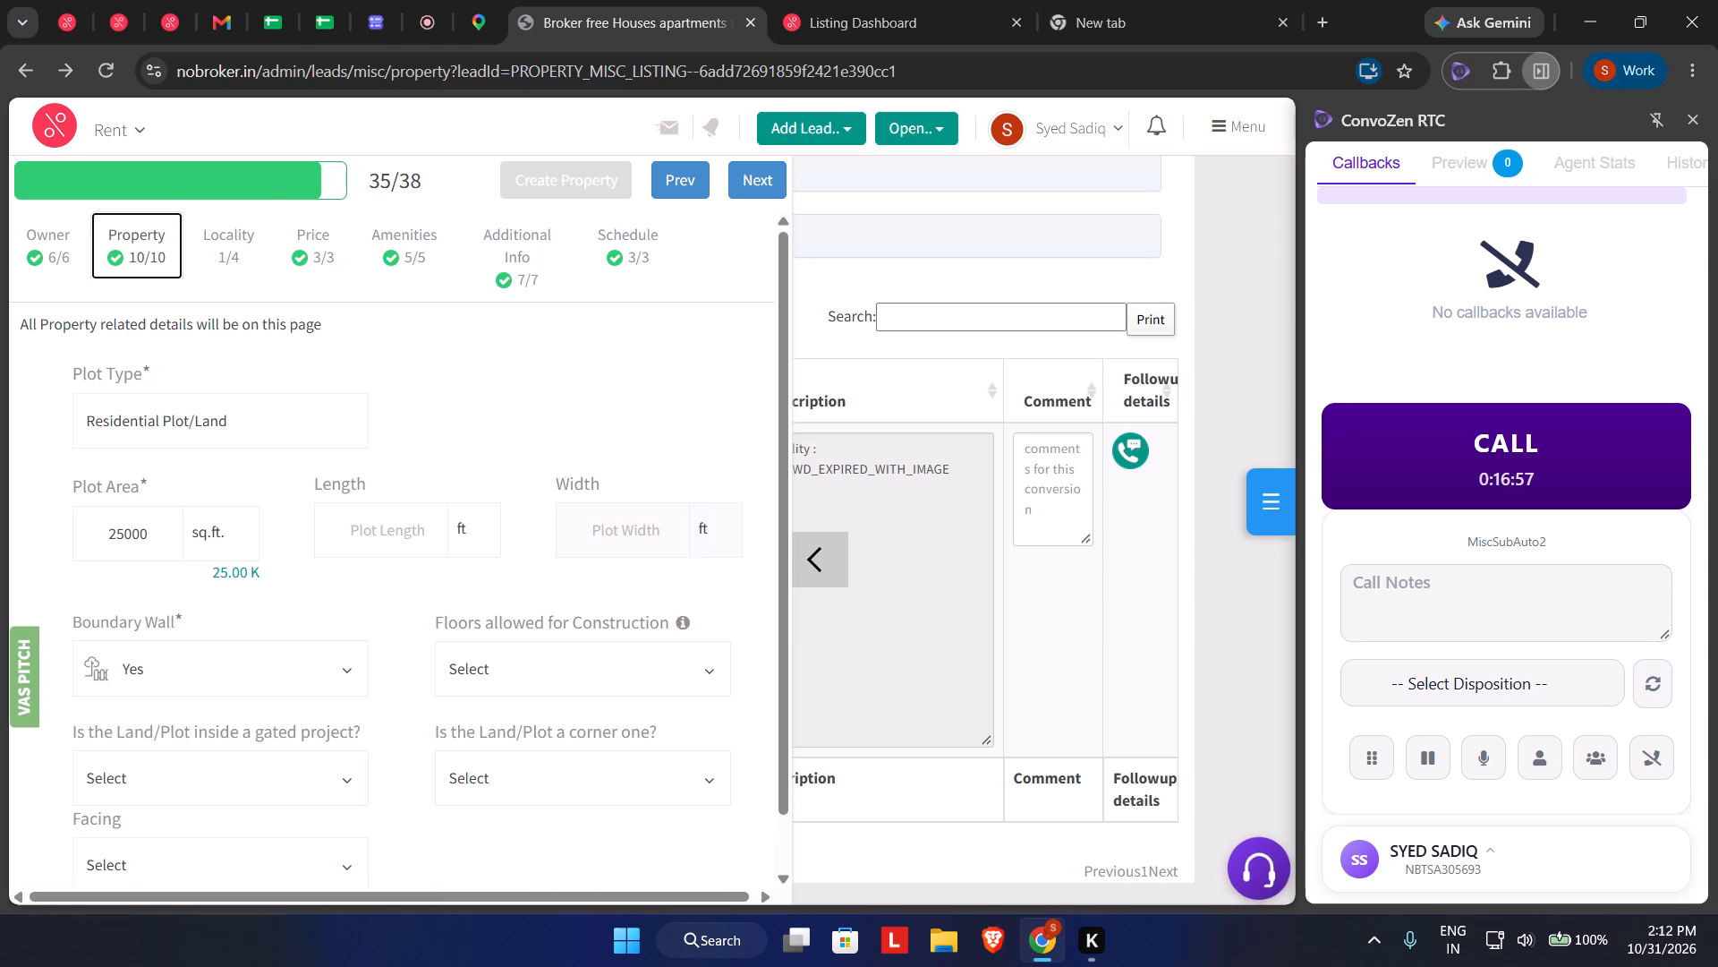
left_click_drag(160, 534, 52, 539)
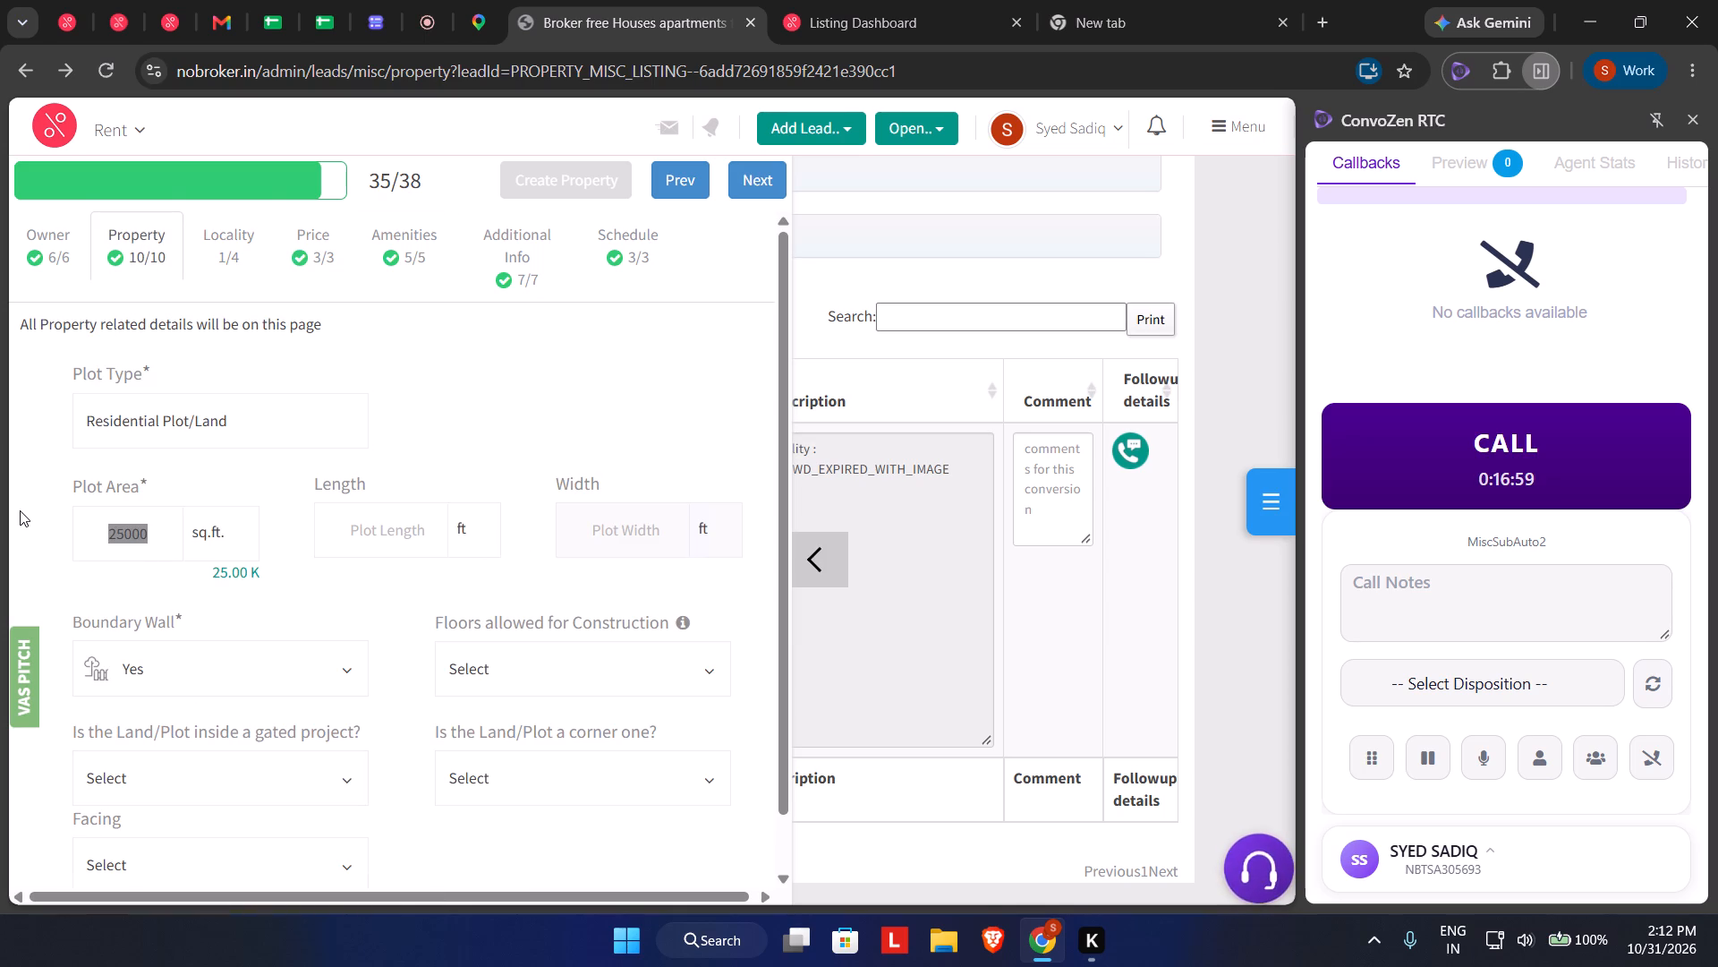
type("120")
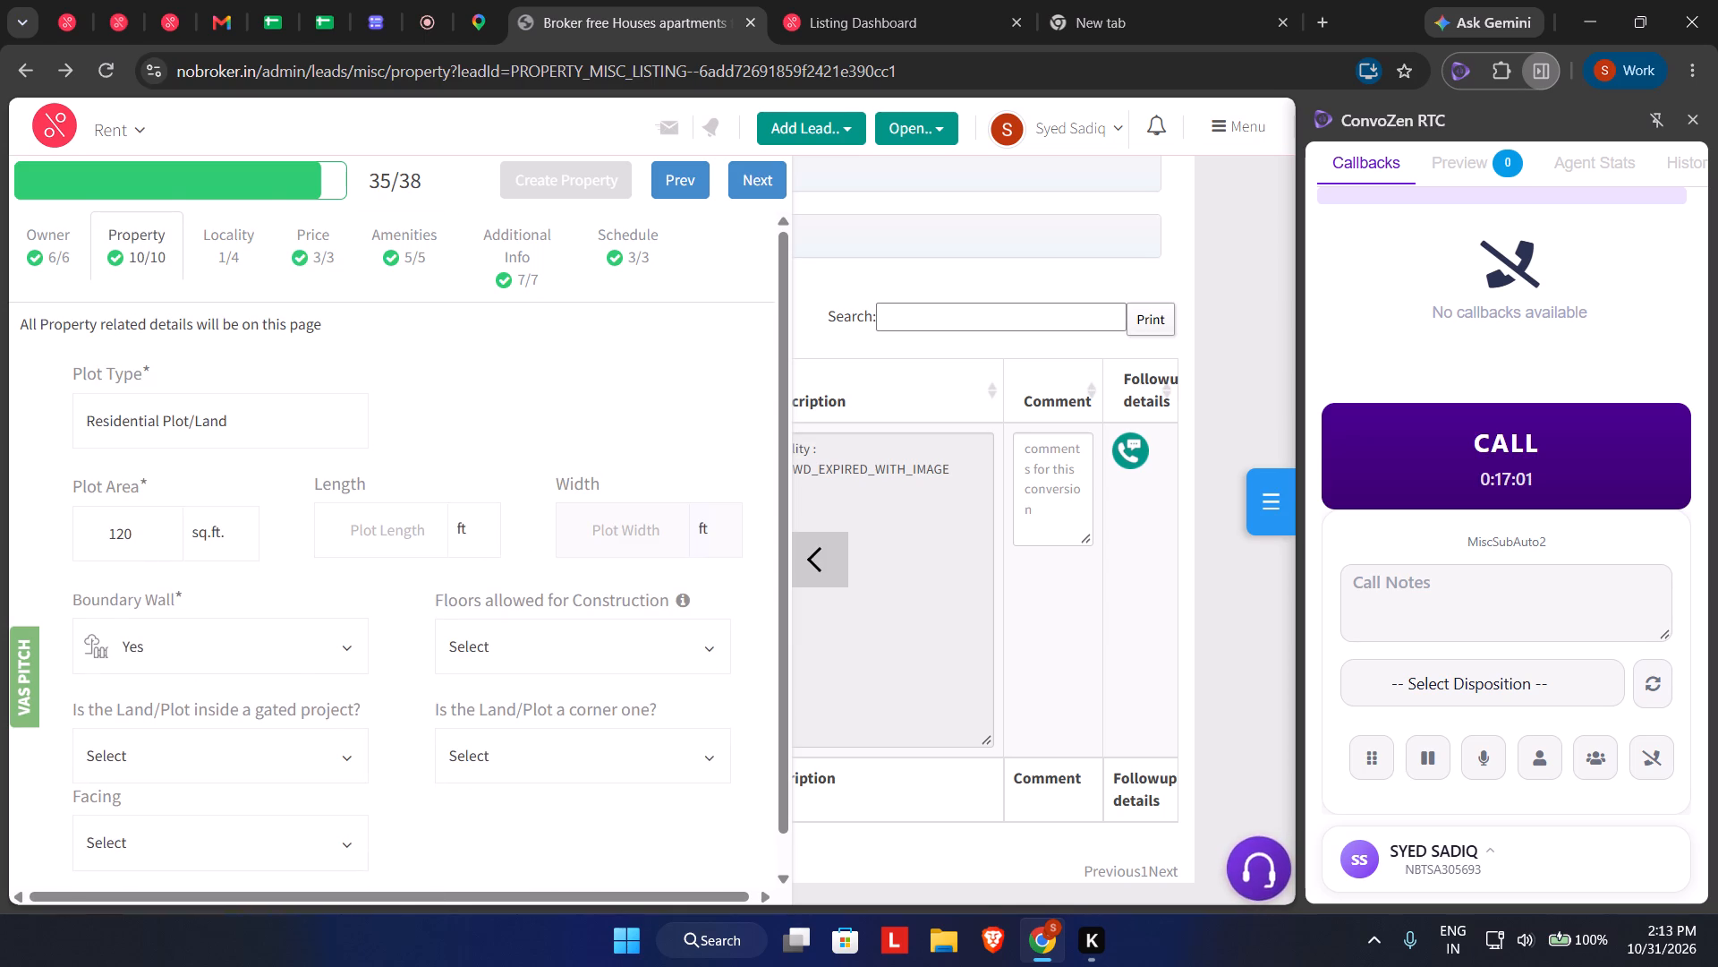
type("00")
key("BackSpace")
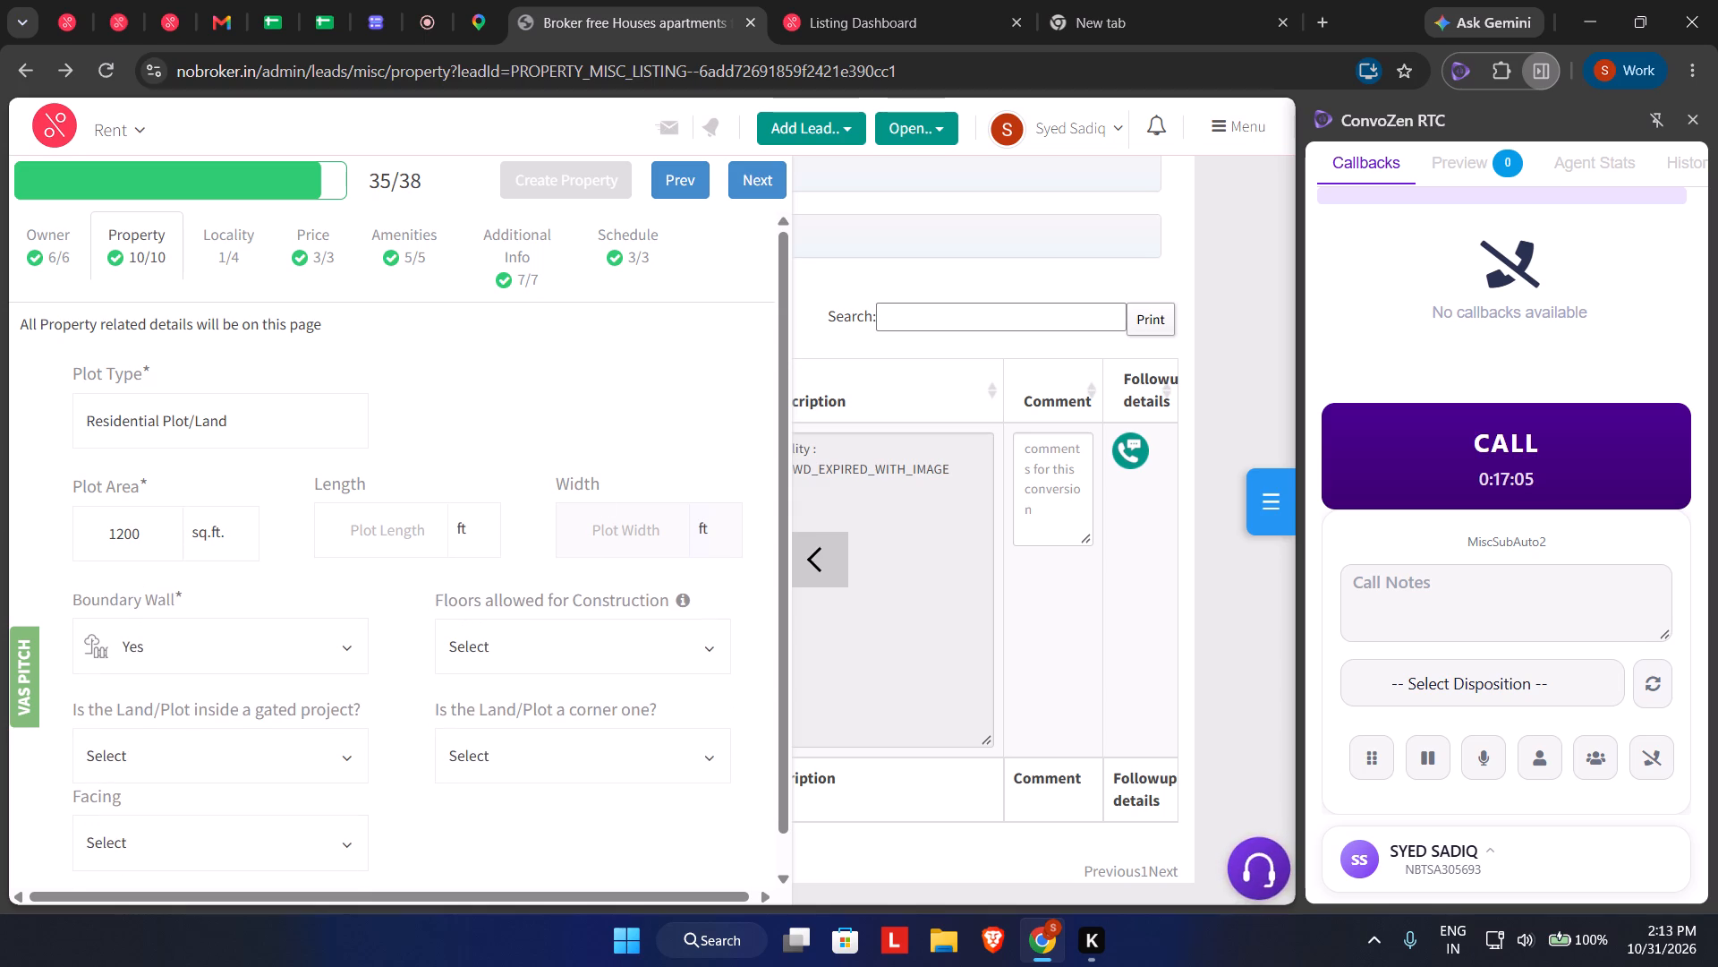
left_click(464, 430)
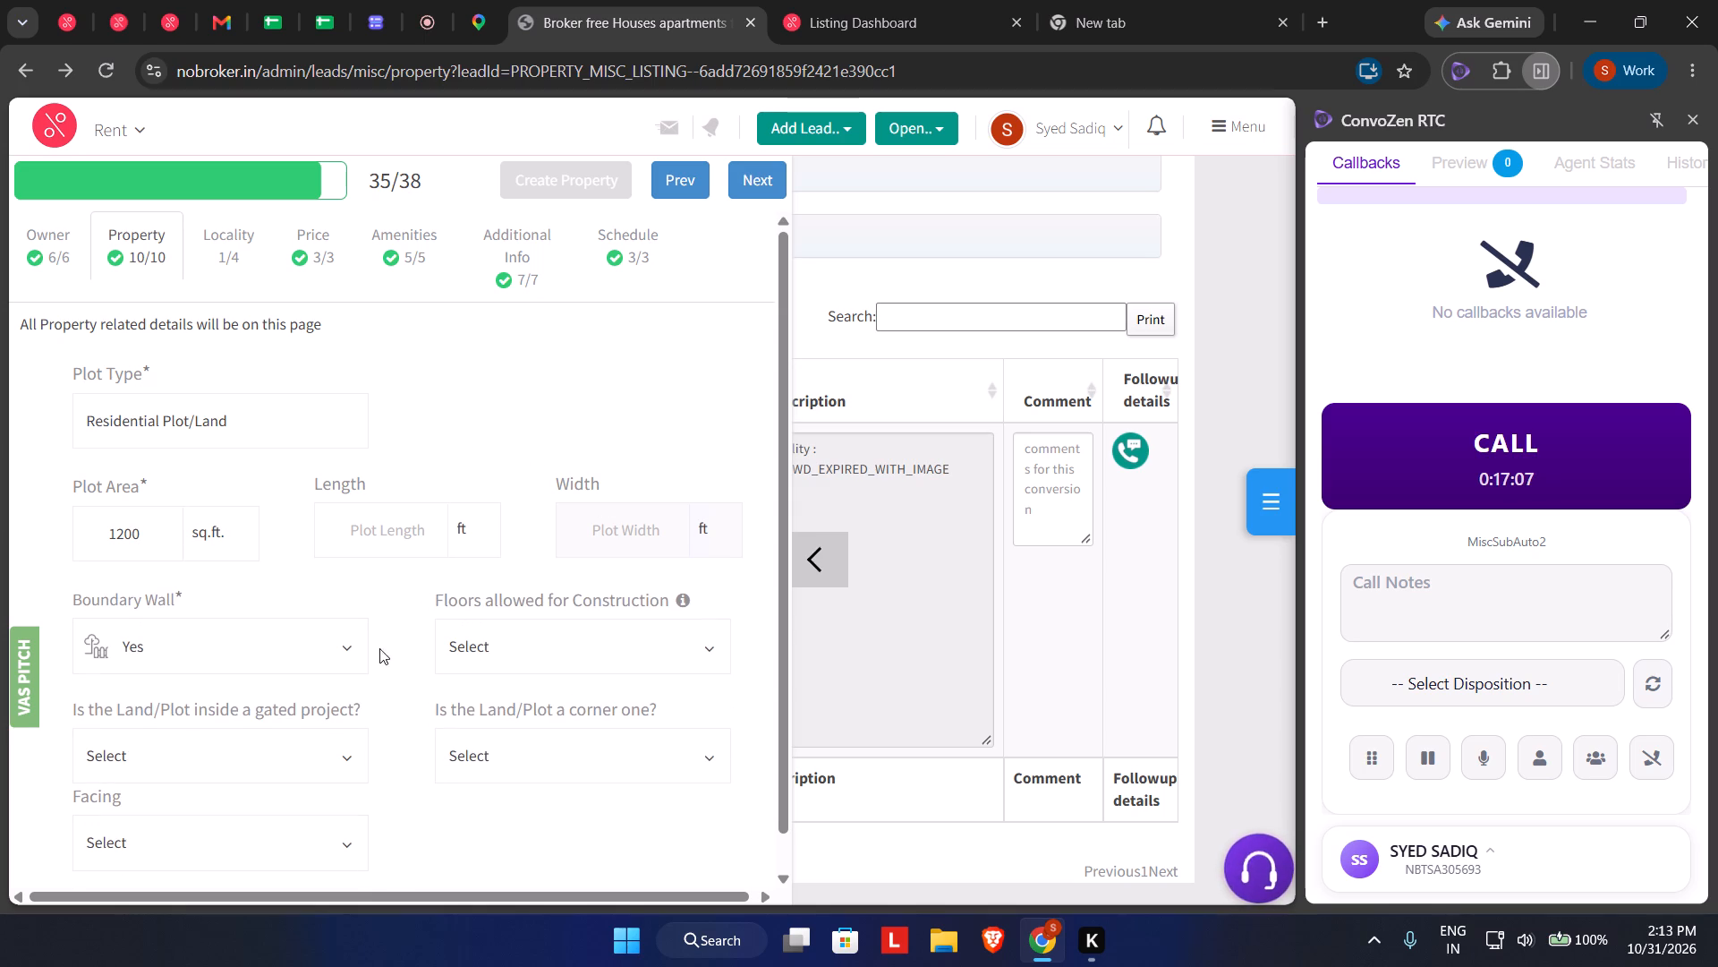
In the plot's Additional Info, set the Khata Certificate answer to Yes,A-khata.
left_click(521, 271)
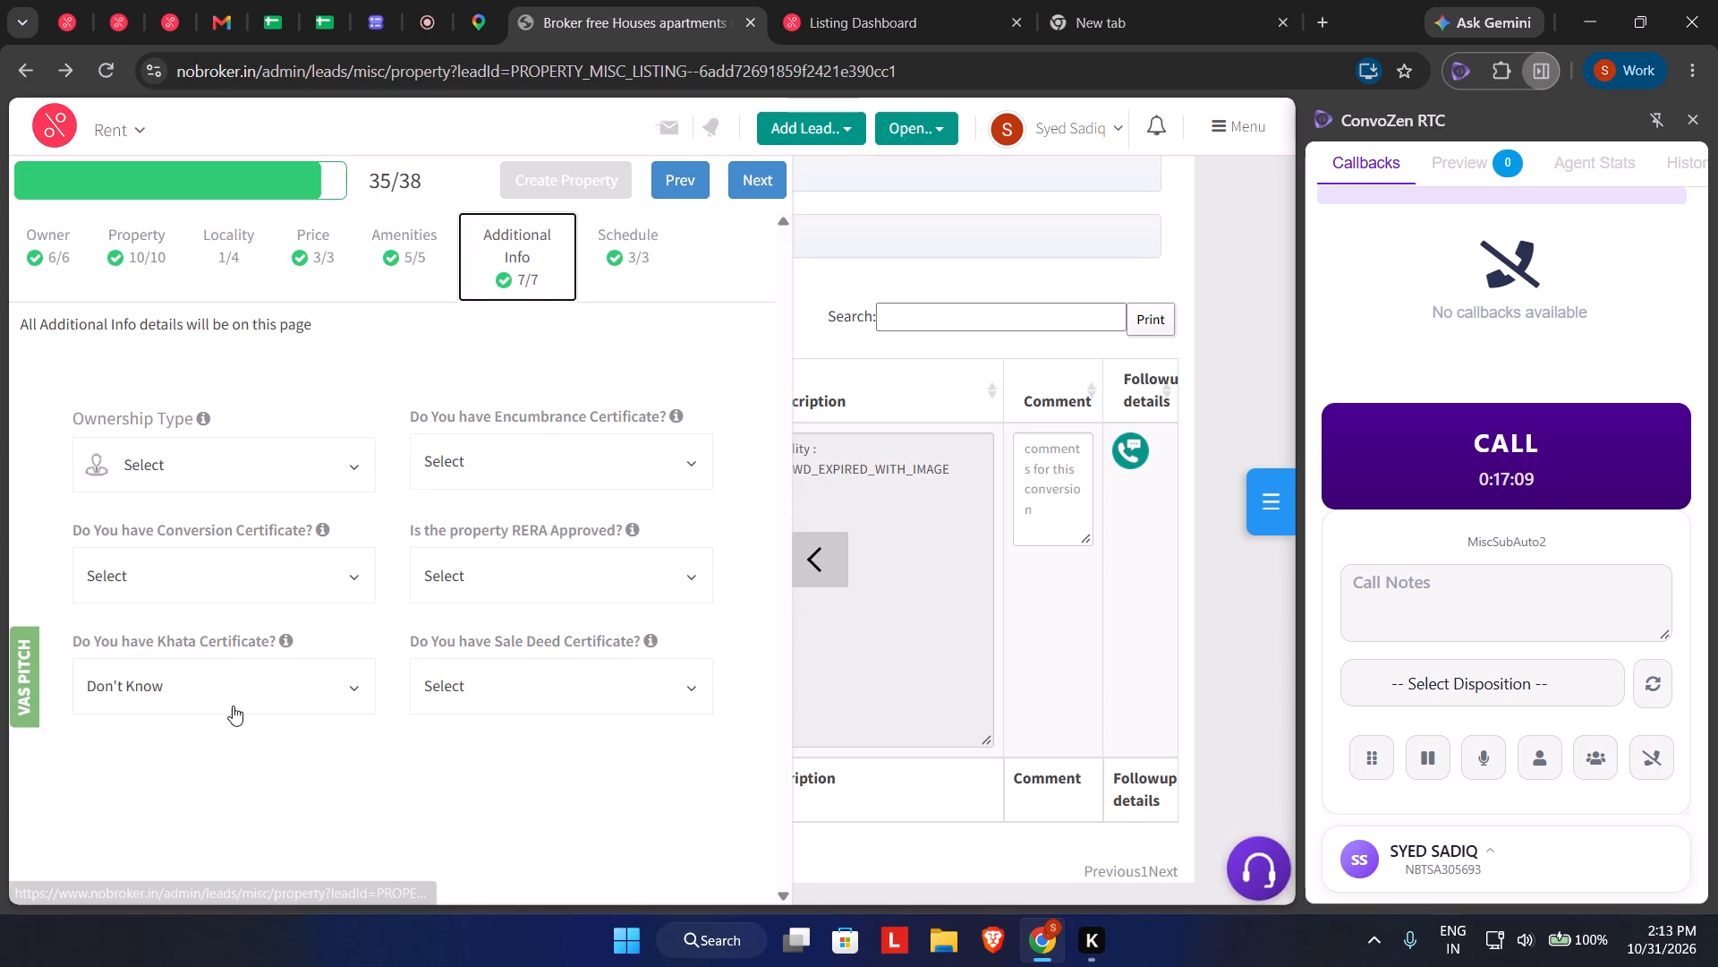
left_click(233, 711)
left_click(133, 782)
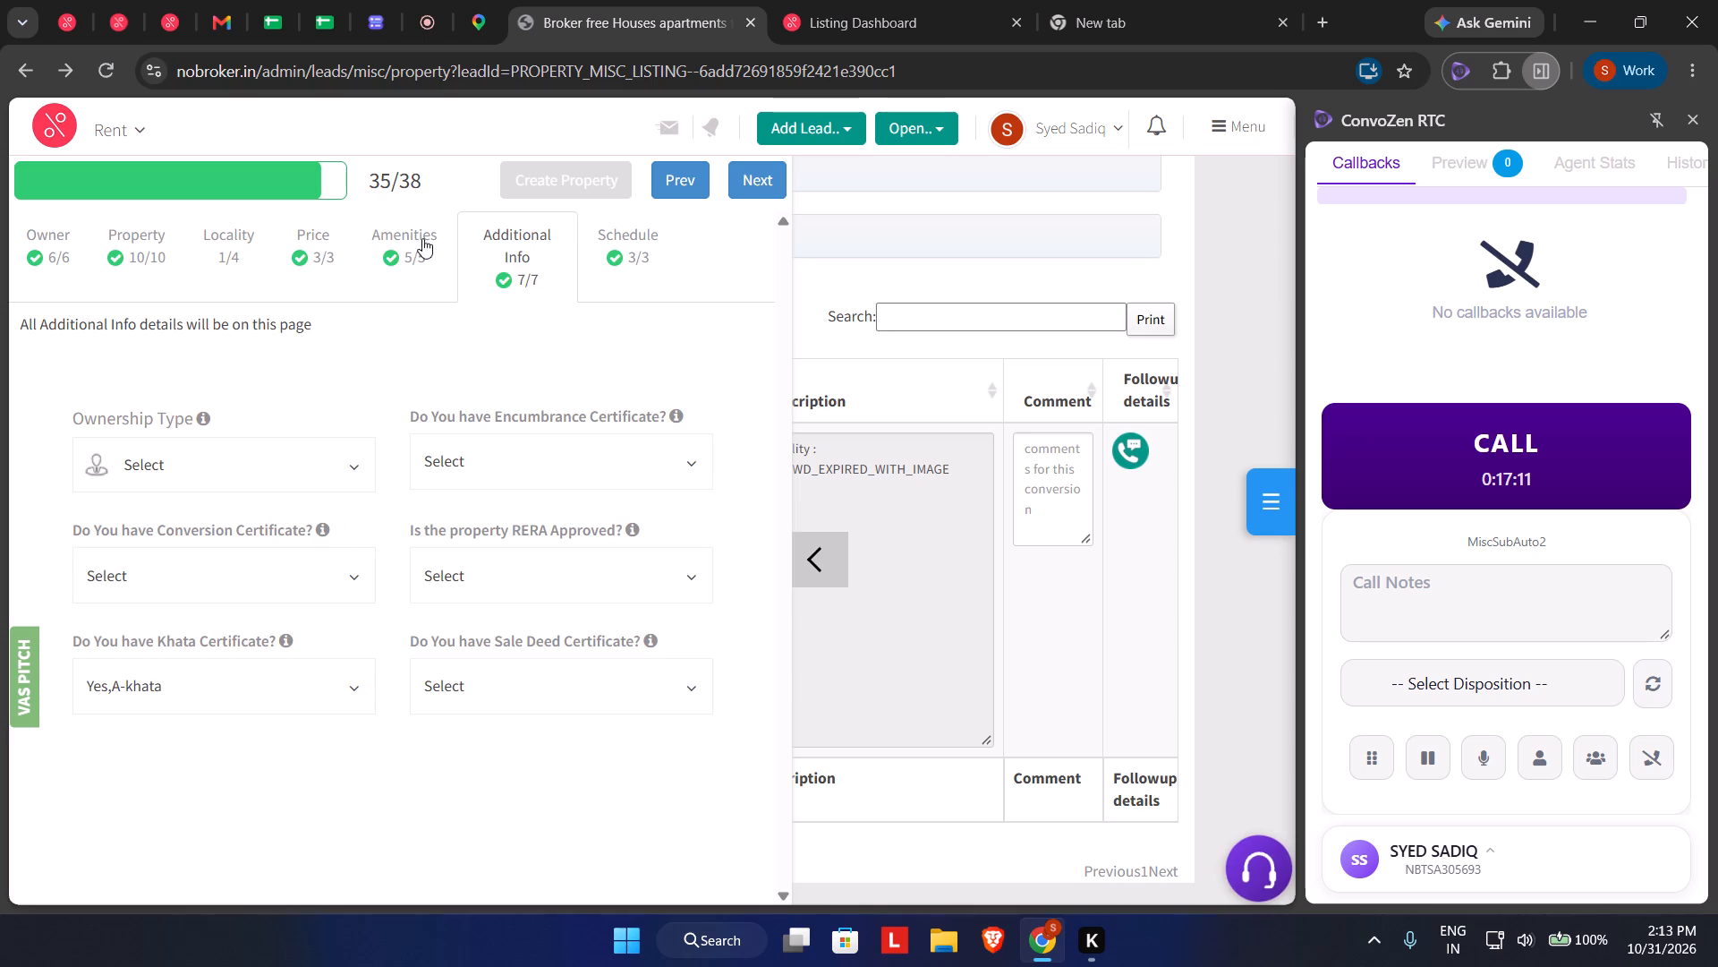
In the plot's amenities, reset the Water Supply choice to Select and check the Electricity Connection options.
left_click(378, 247)
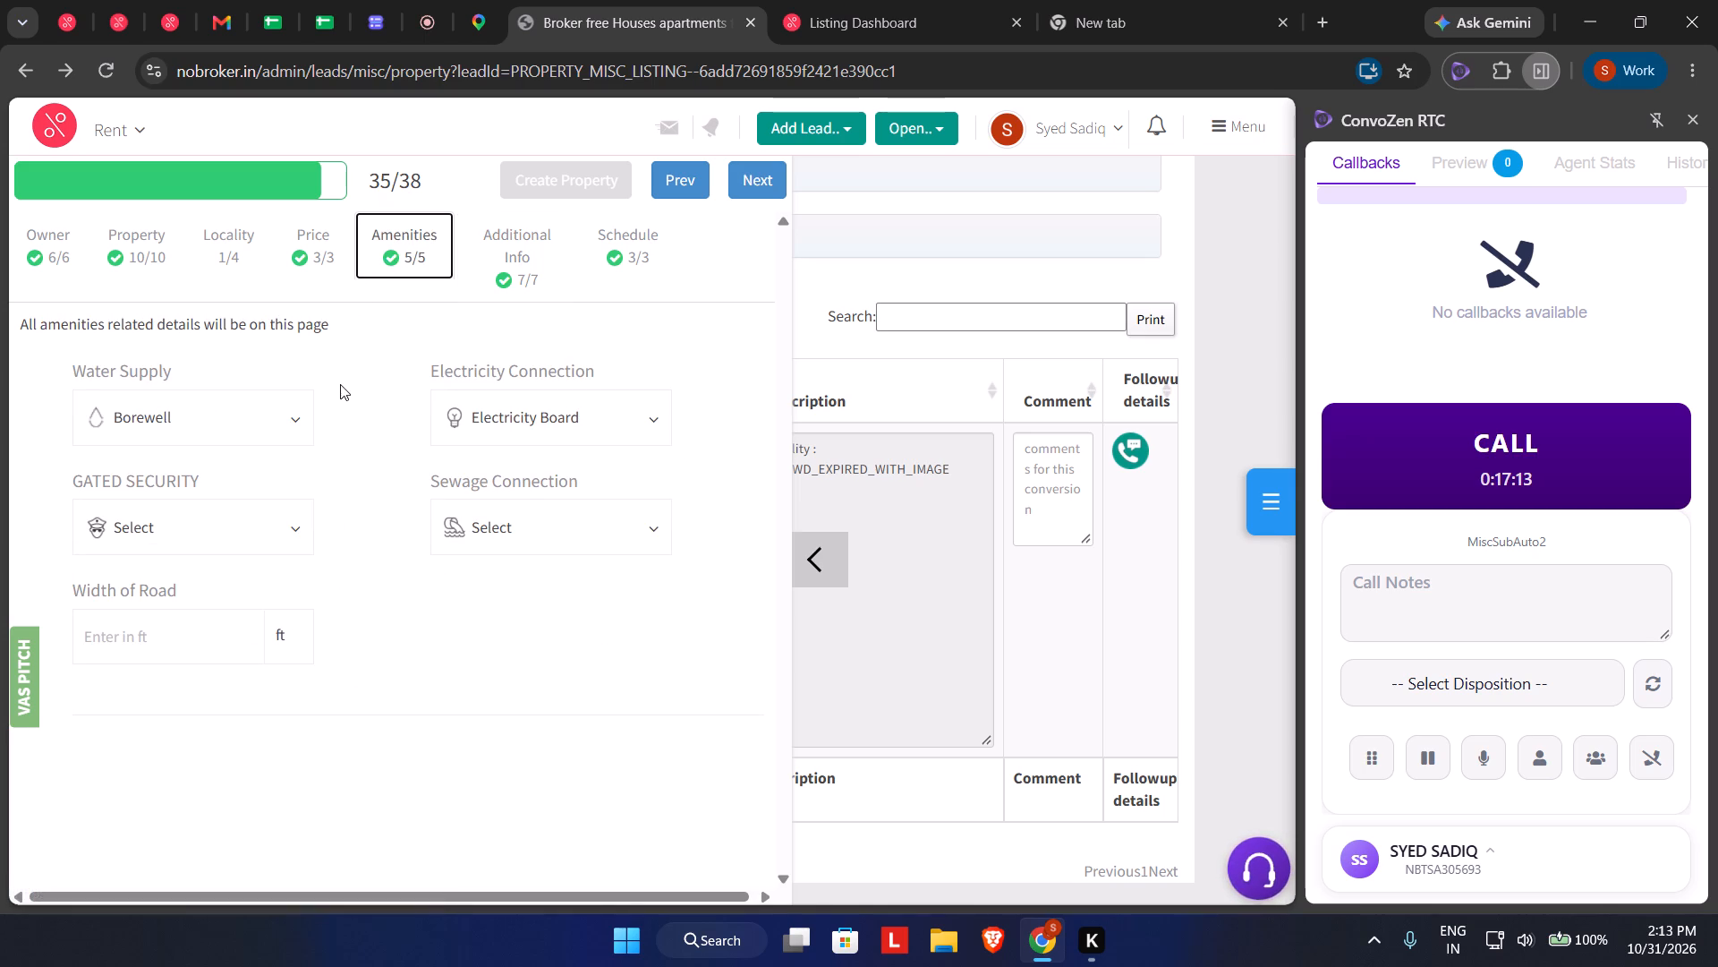
left_click(258, 408)
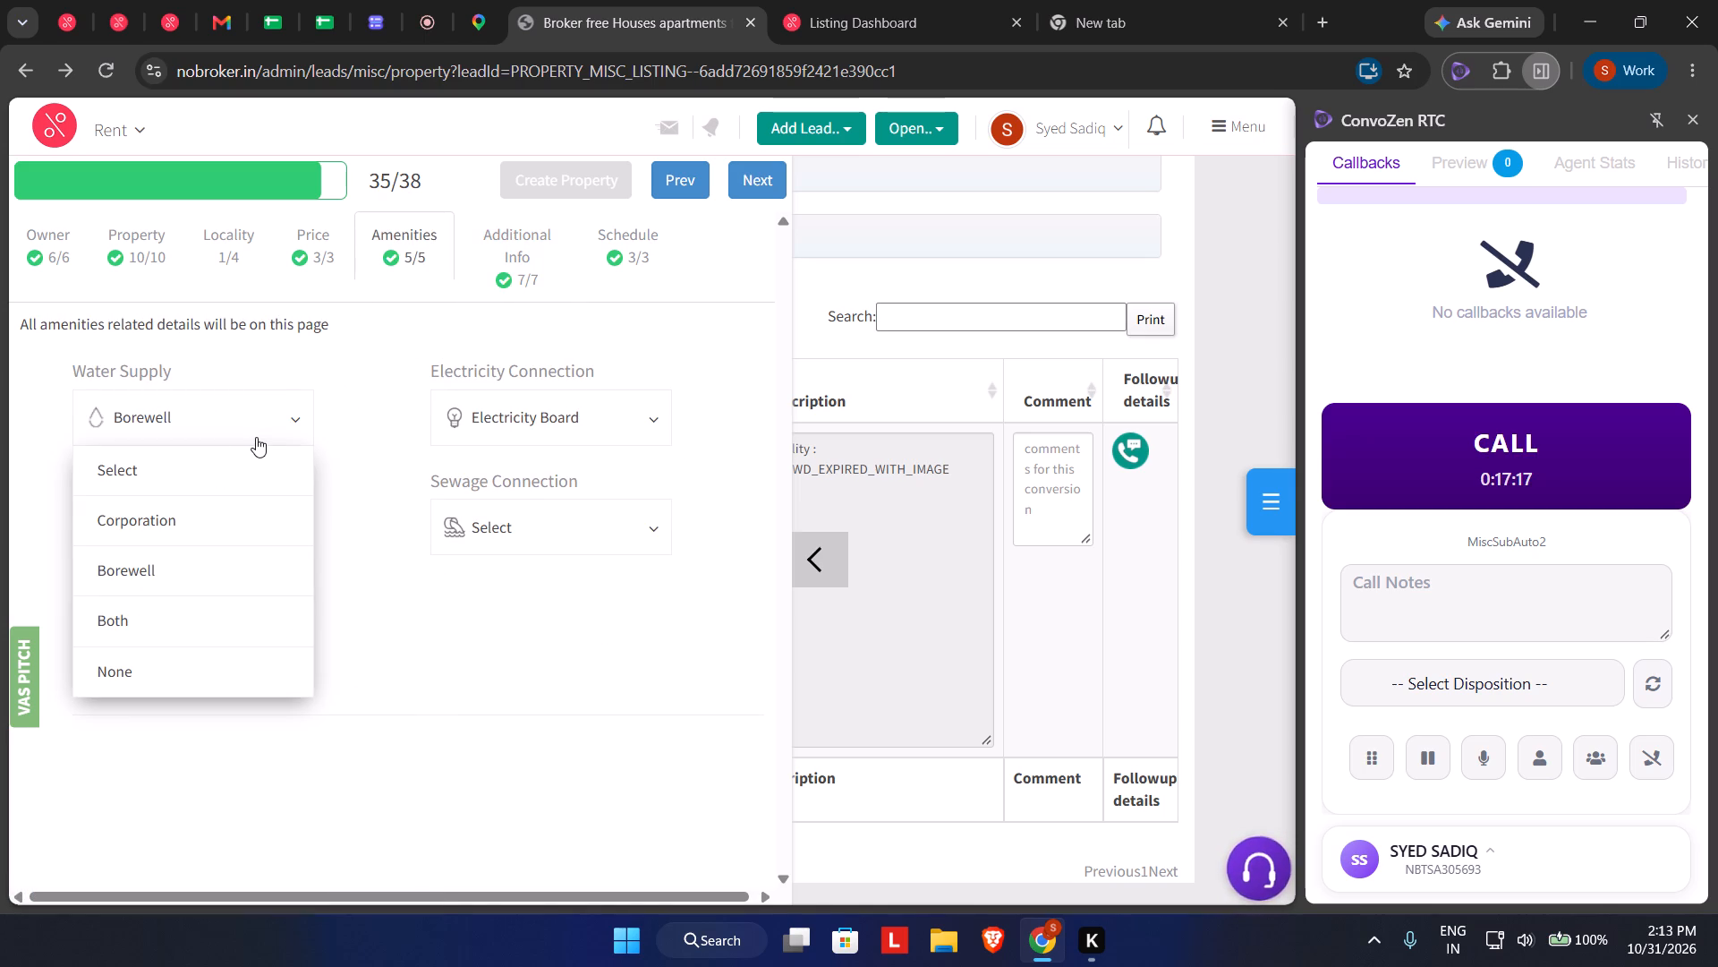
left_click(210, 473)
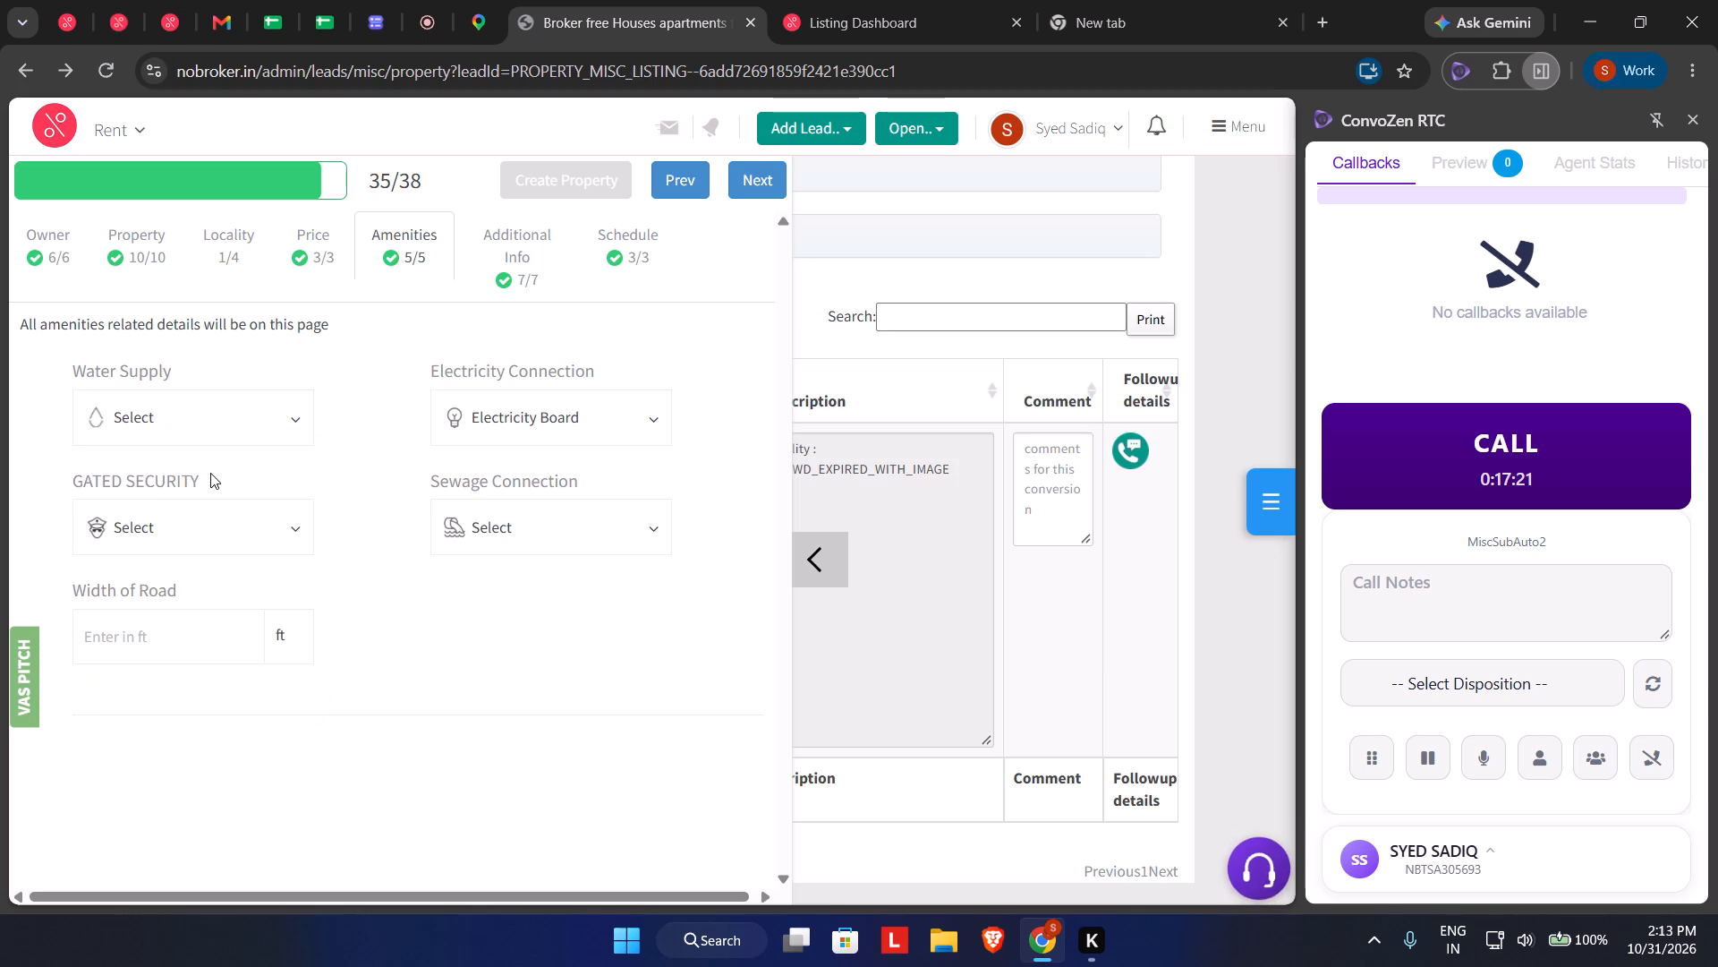
left_click(262, 419)
left_click(439, 413)
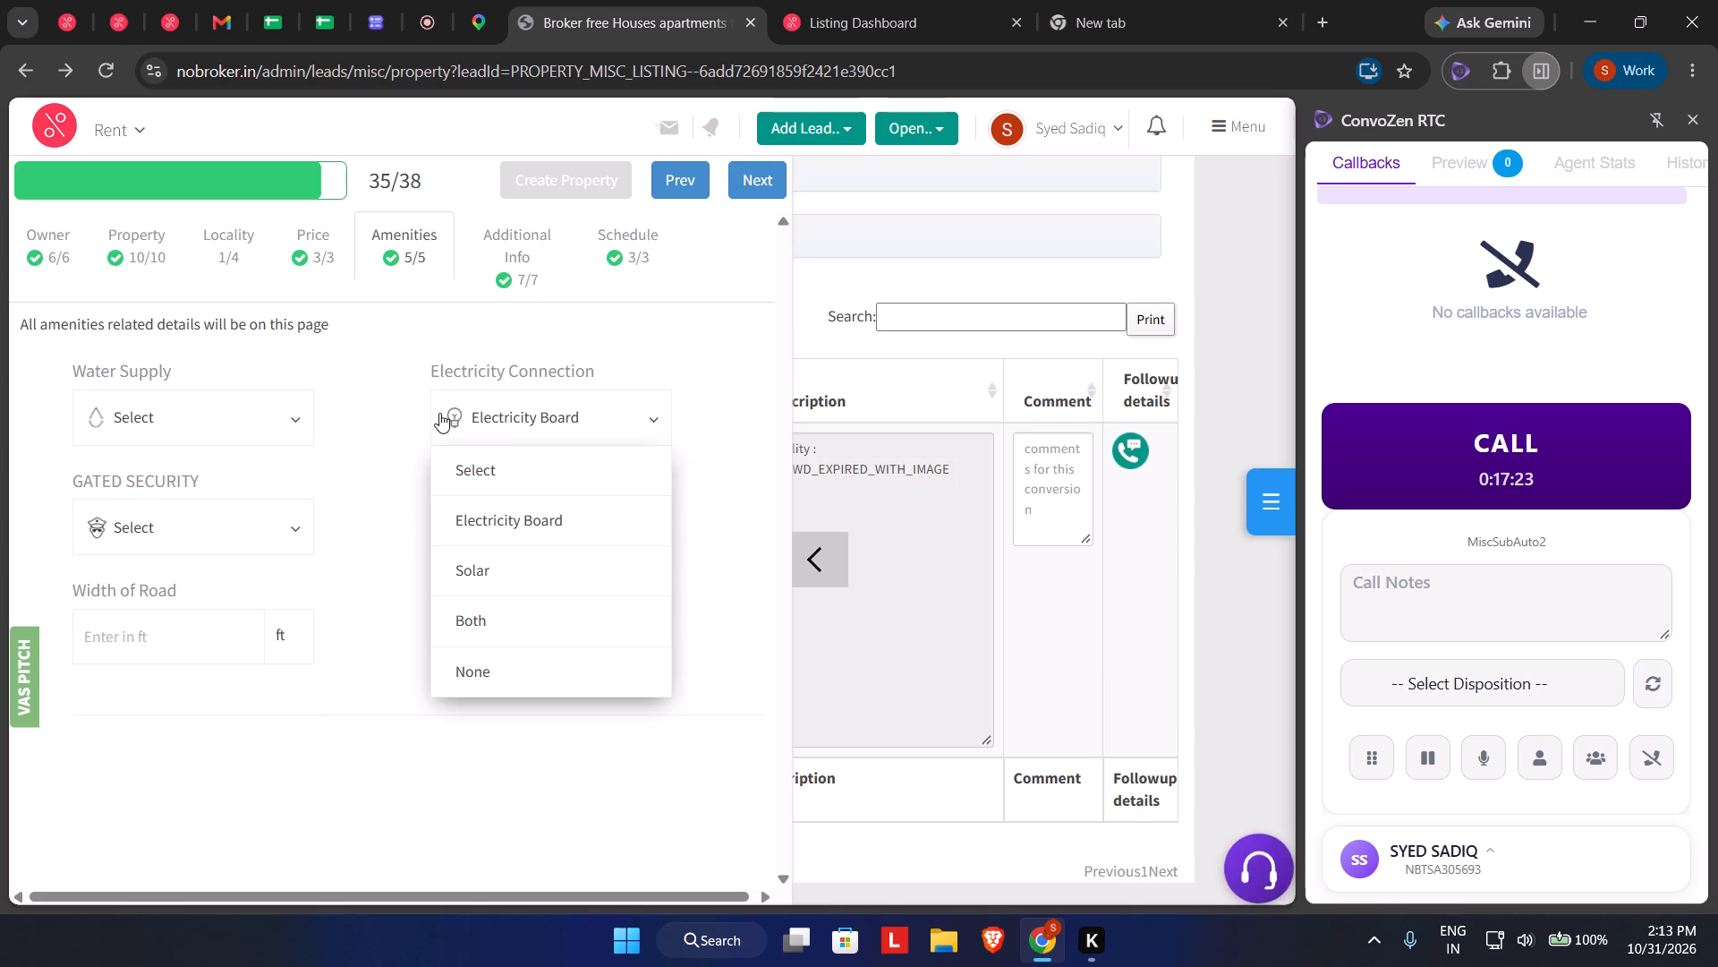
left_click(351, 464)
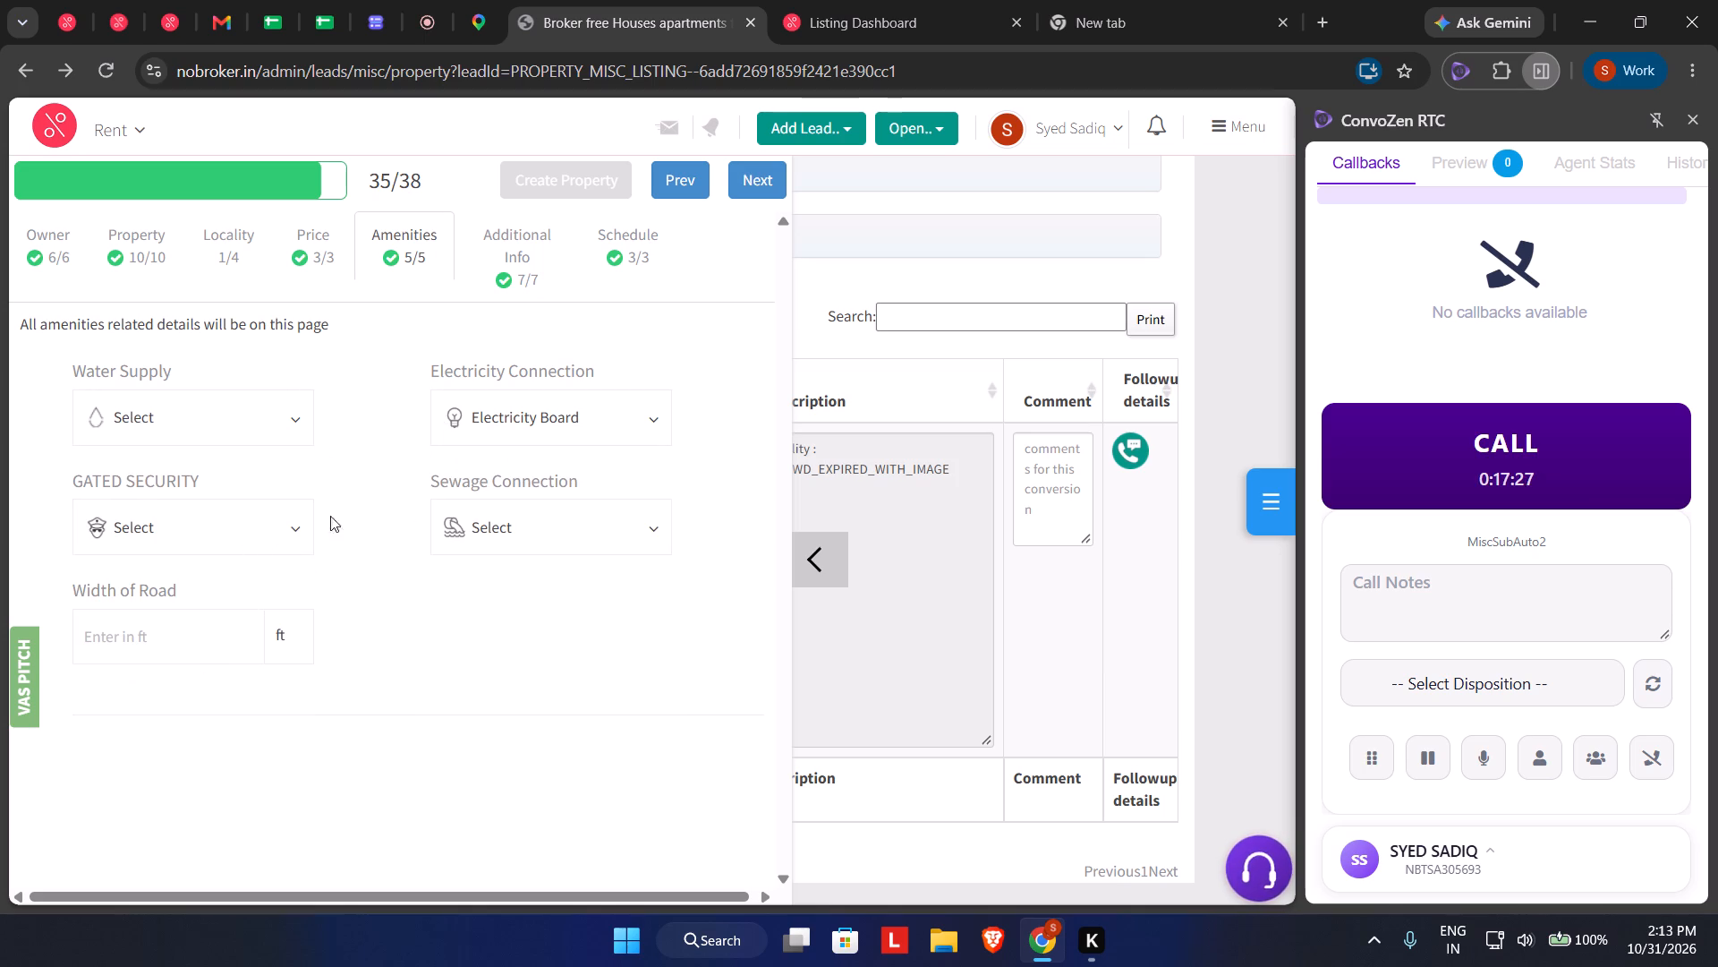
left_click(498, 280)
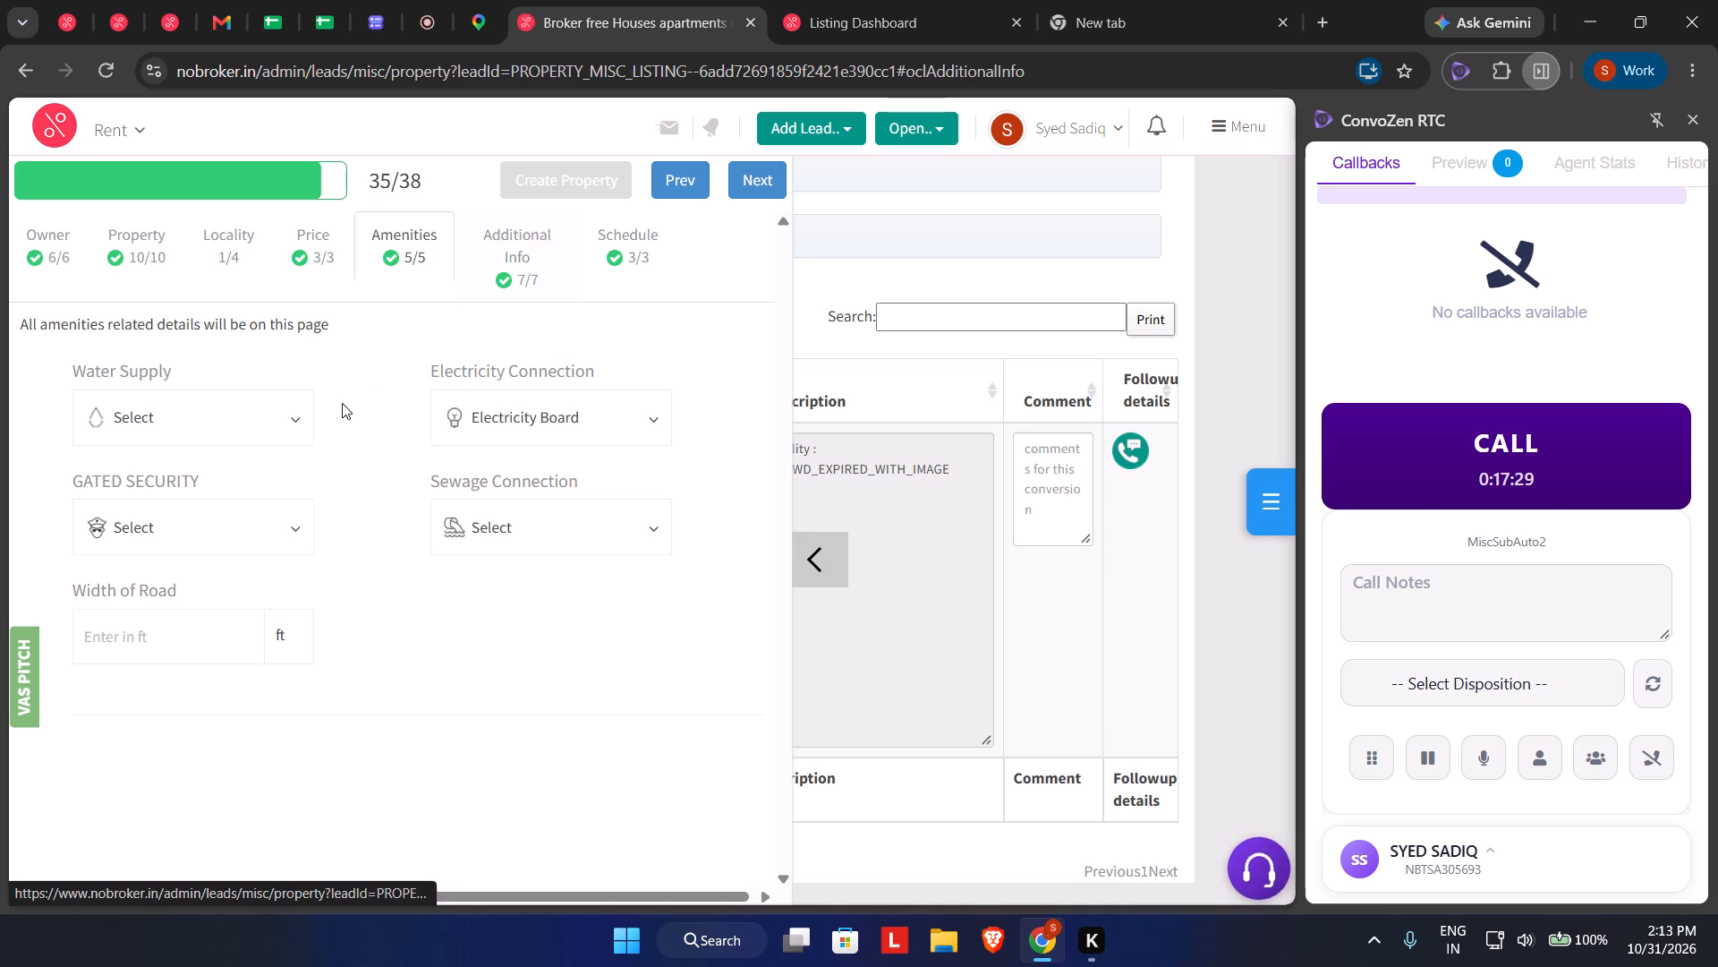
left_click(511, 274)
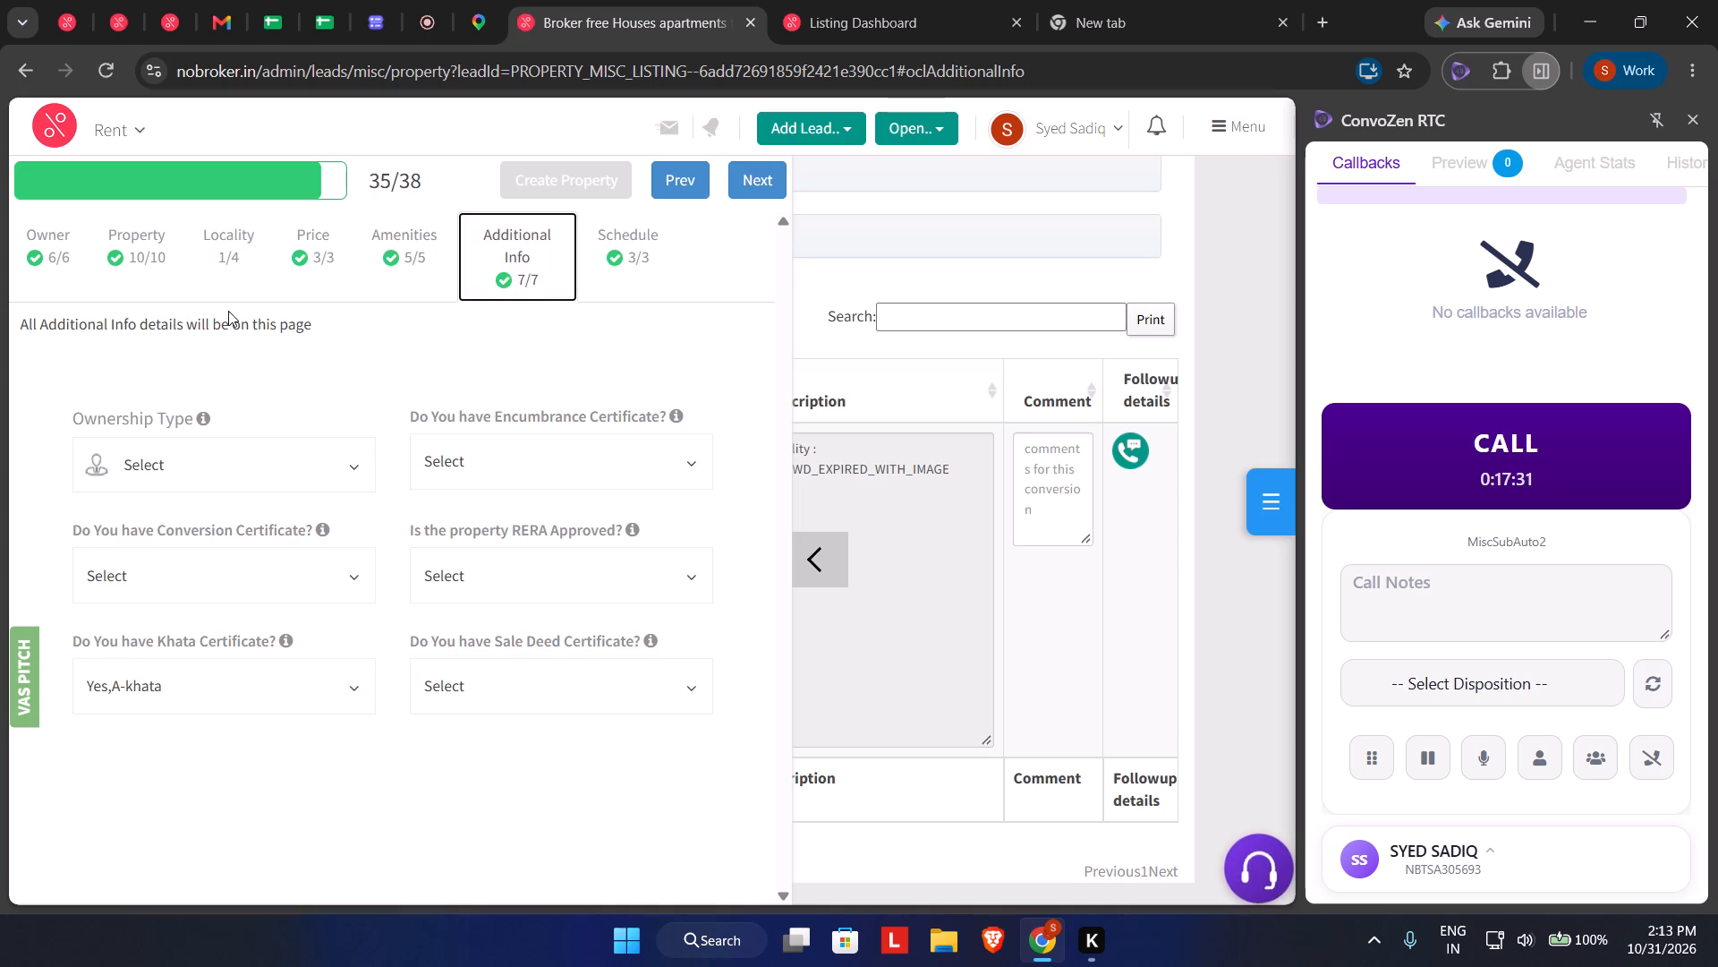
Open the plot's price details and calculate 7000*1200 in the spare browser tab.
left_click(293, 247)
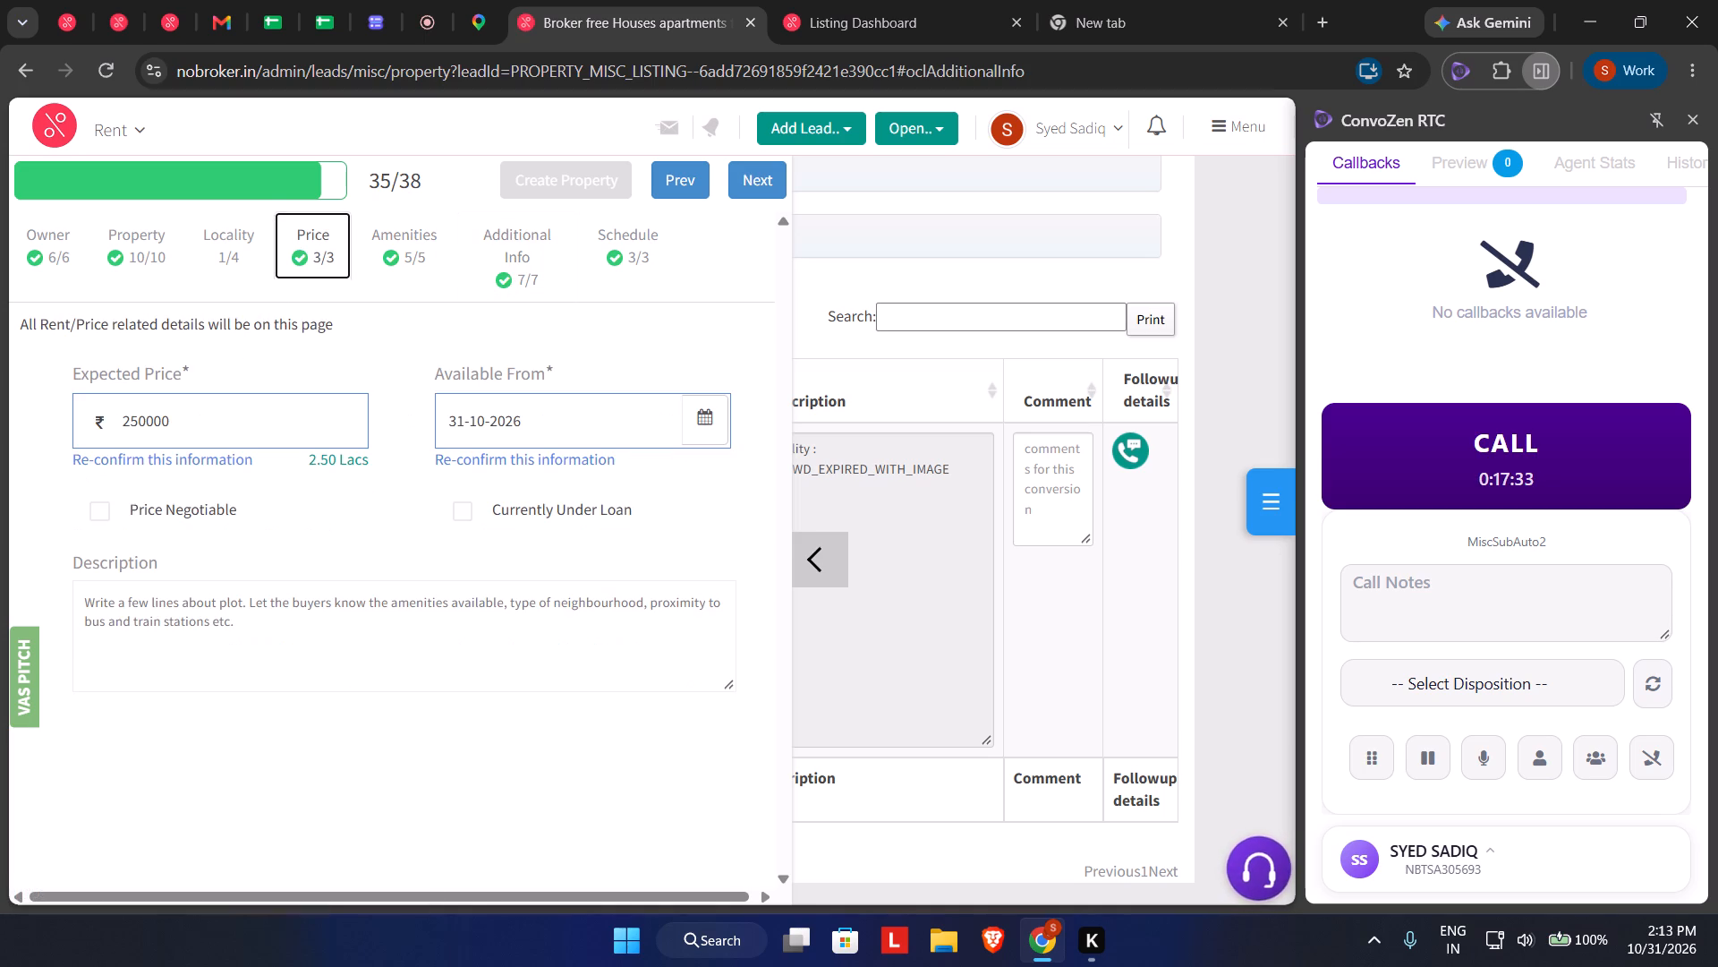
left_click(179, 421)
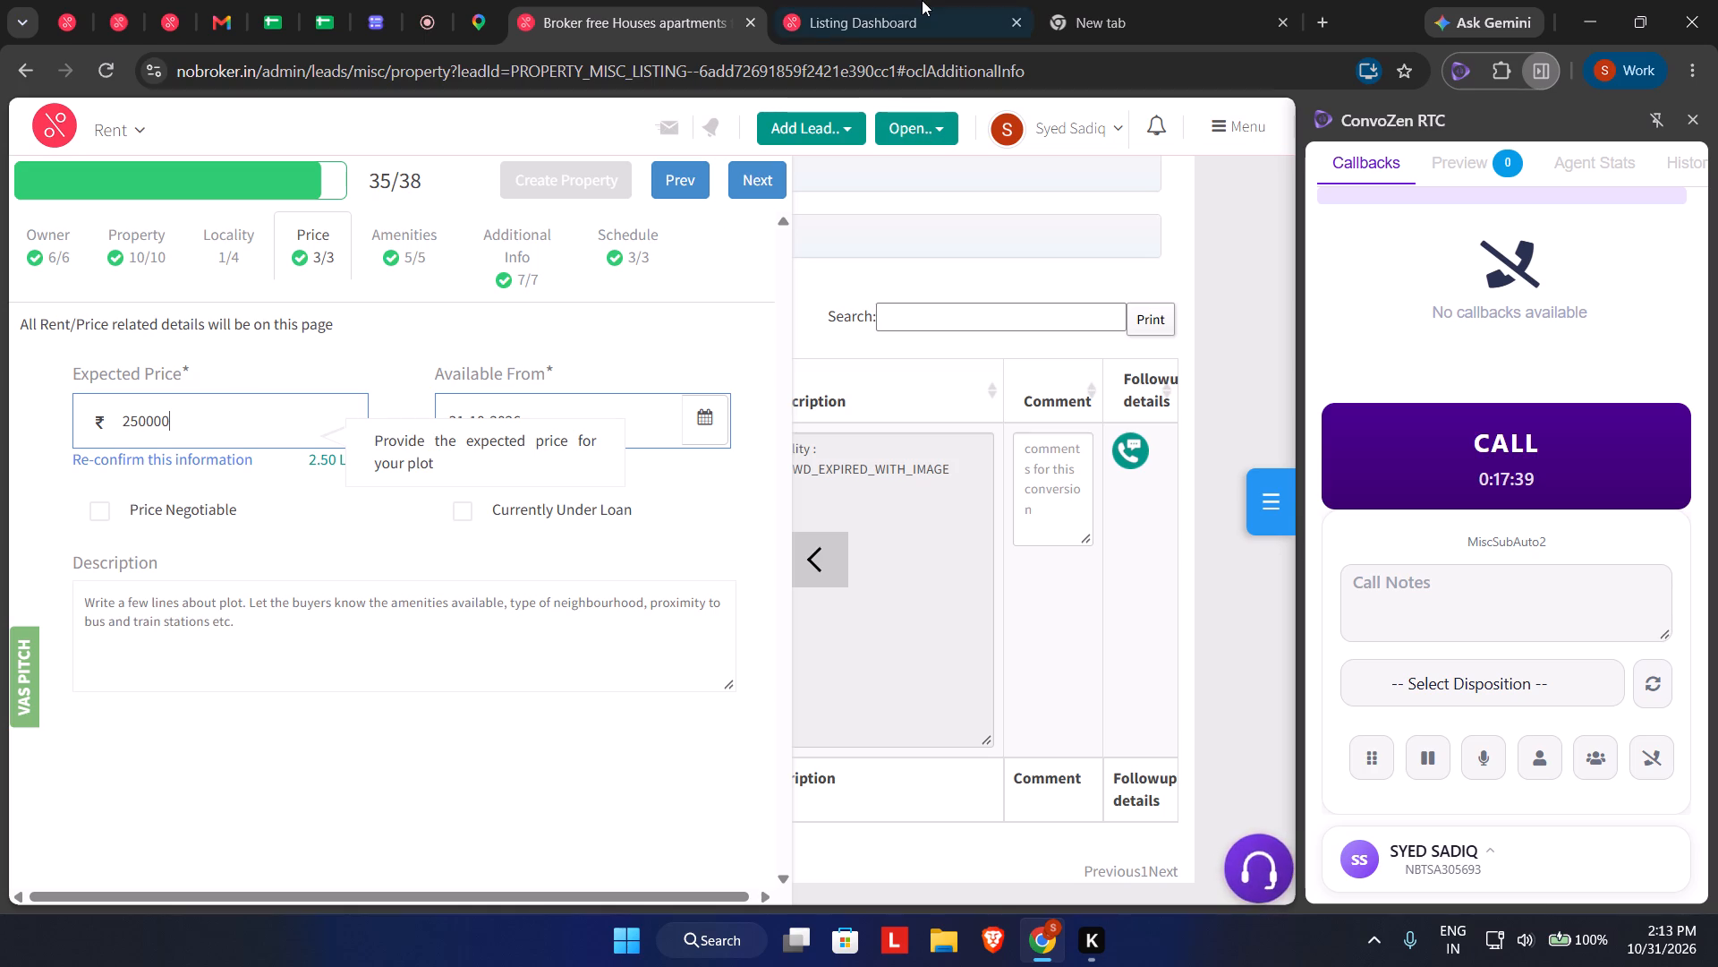
left_click(1144, 0)
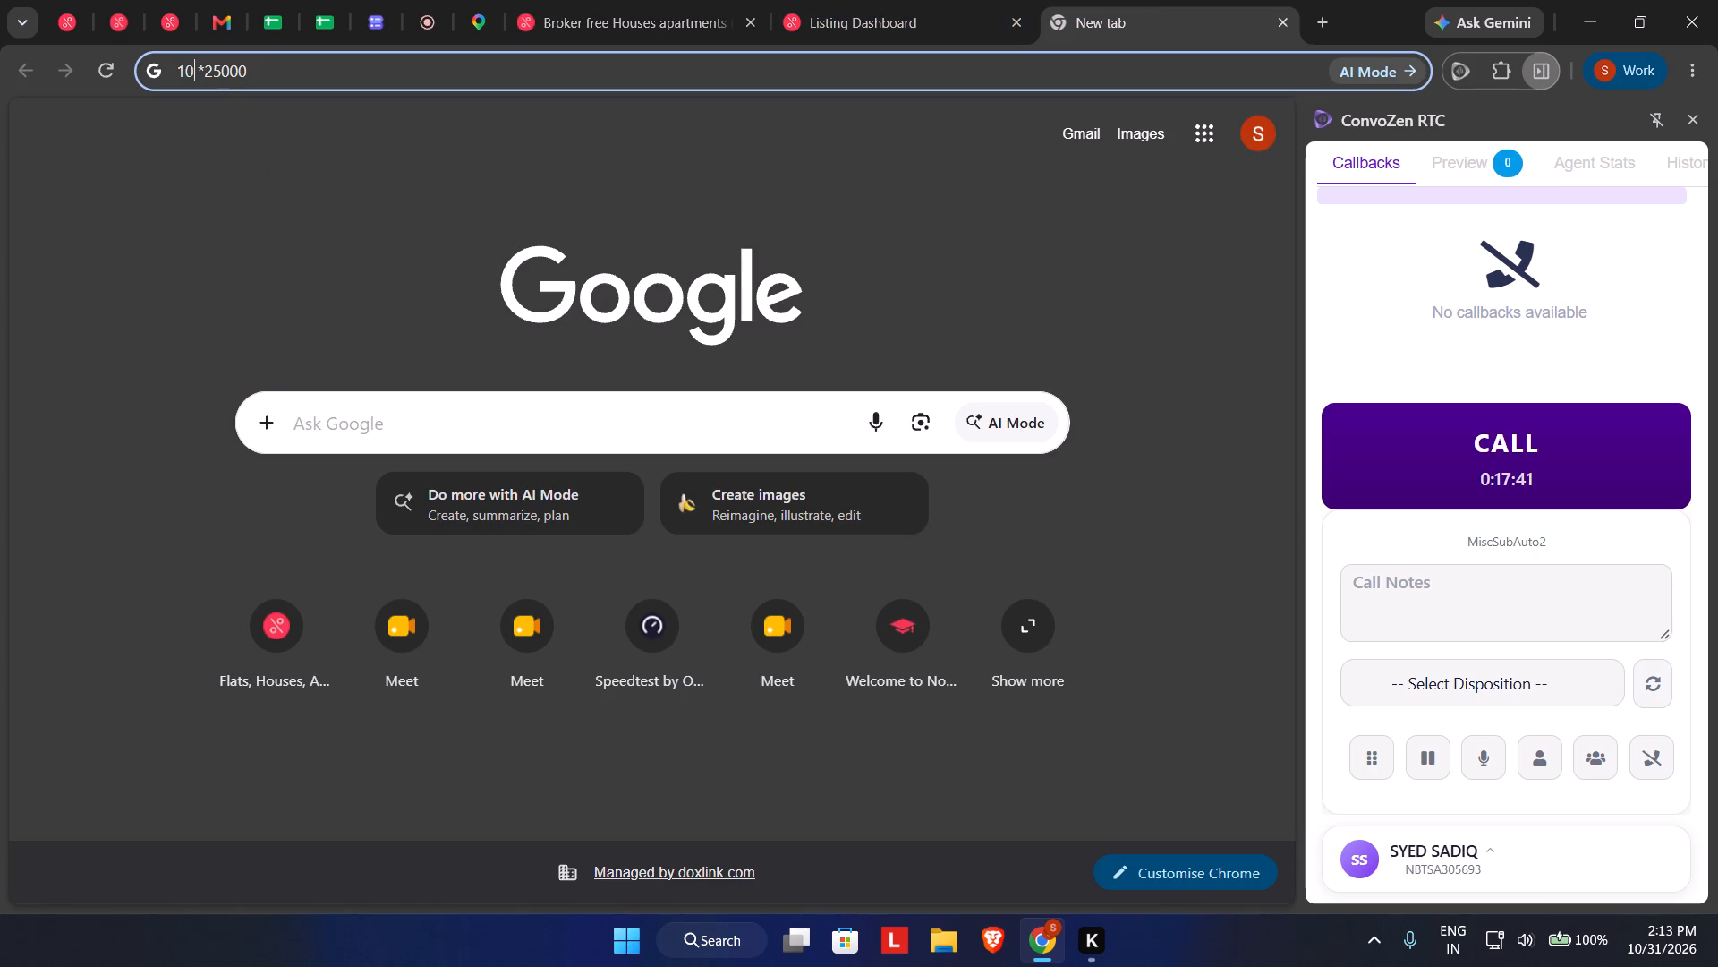
key("Right")
key("Right")
key("Right")
key("Right")
key("Right")
key("Right")
key("Right")
key("Right")
key("Right")
key("Right")
key("Right")
key("BackSpace")
key("BackSpace")
key("BackSpace")
key("BackSpace")
key("BackSpace")
key("BackSpace")
key("BackSpace")
key("BackSpace")
key("BackSpace")
key("BackSpace")
key("BackSpace")
key("BackSpace")
type("7000")
type("*2")
type("50")
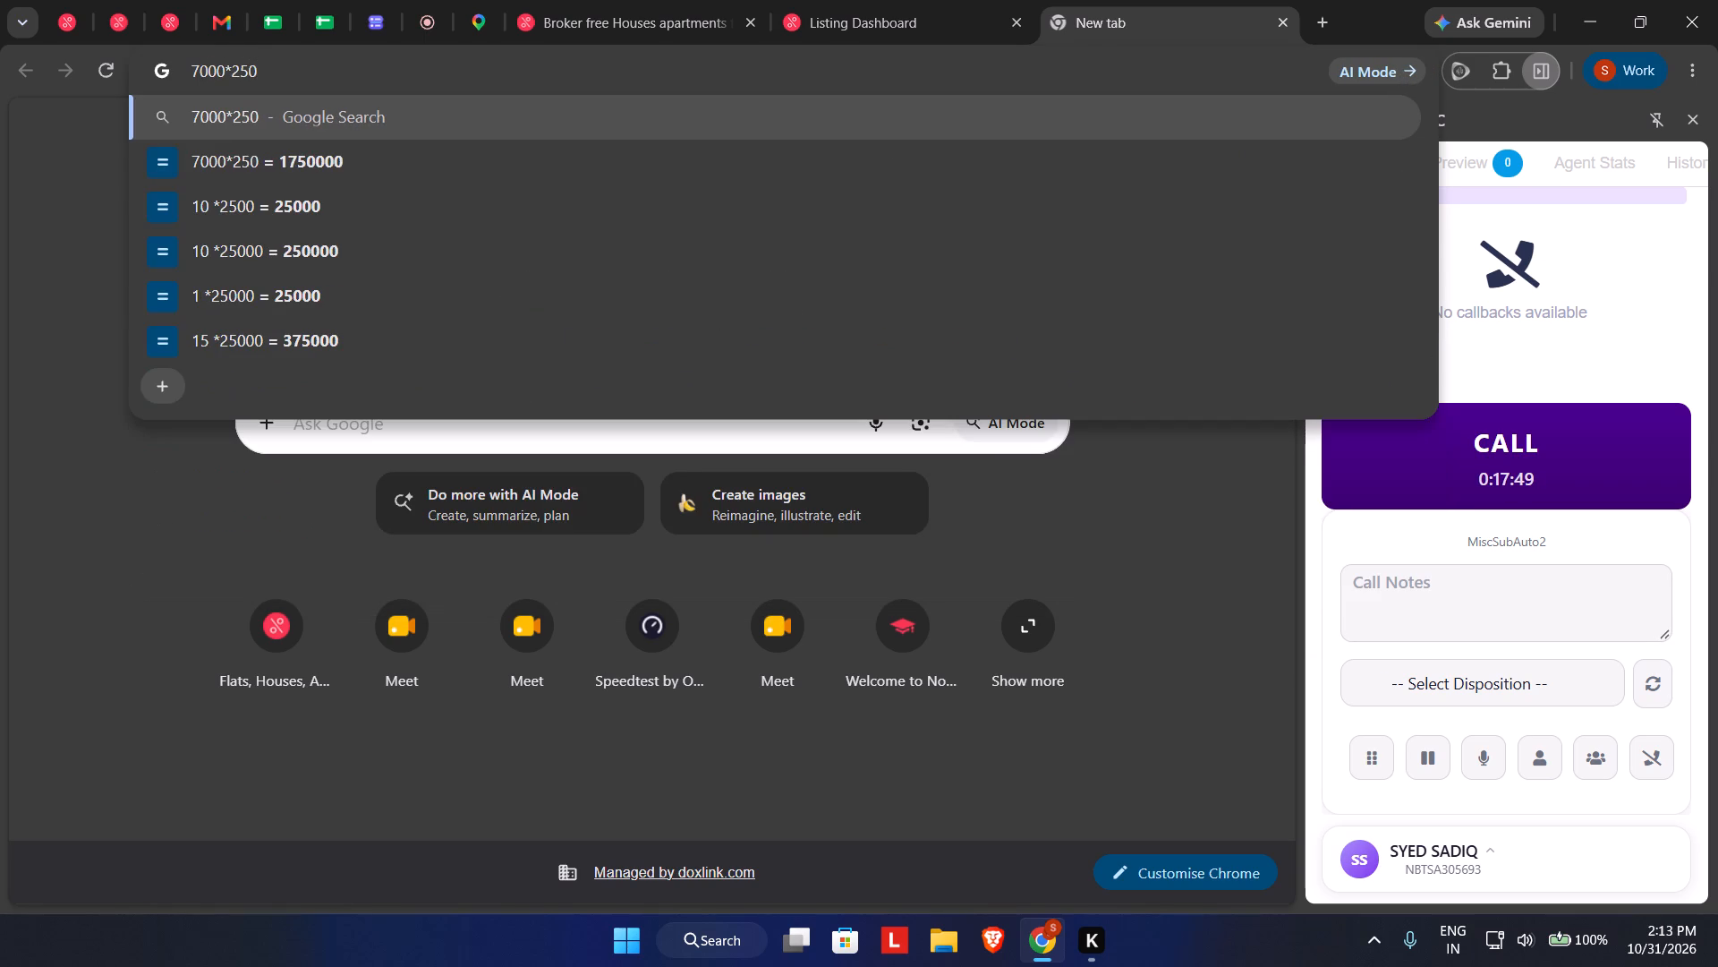
key("BackSpace")
key("BackSpace")
key("BackSpace")
type("1200")
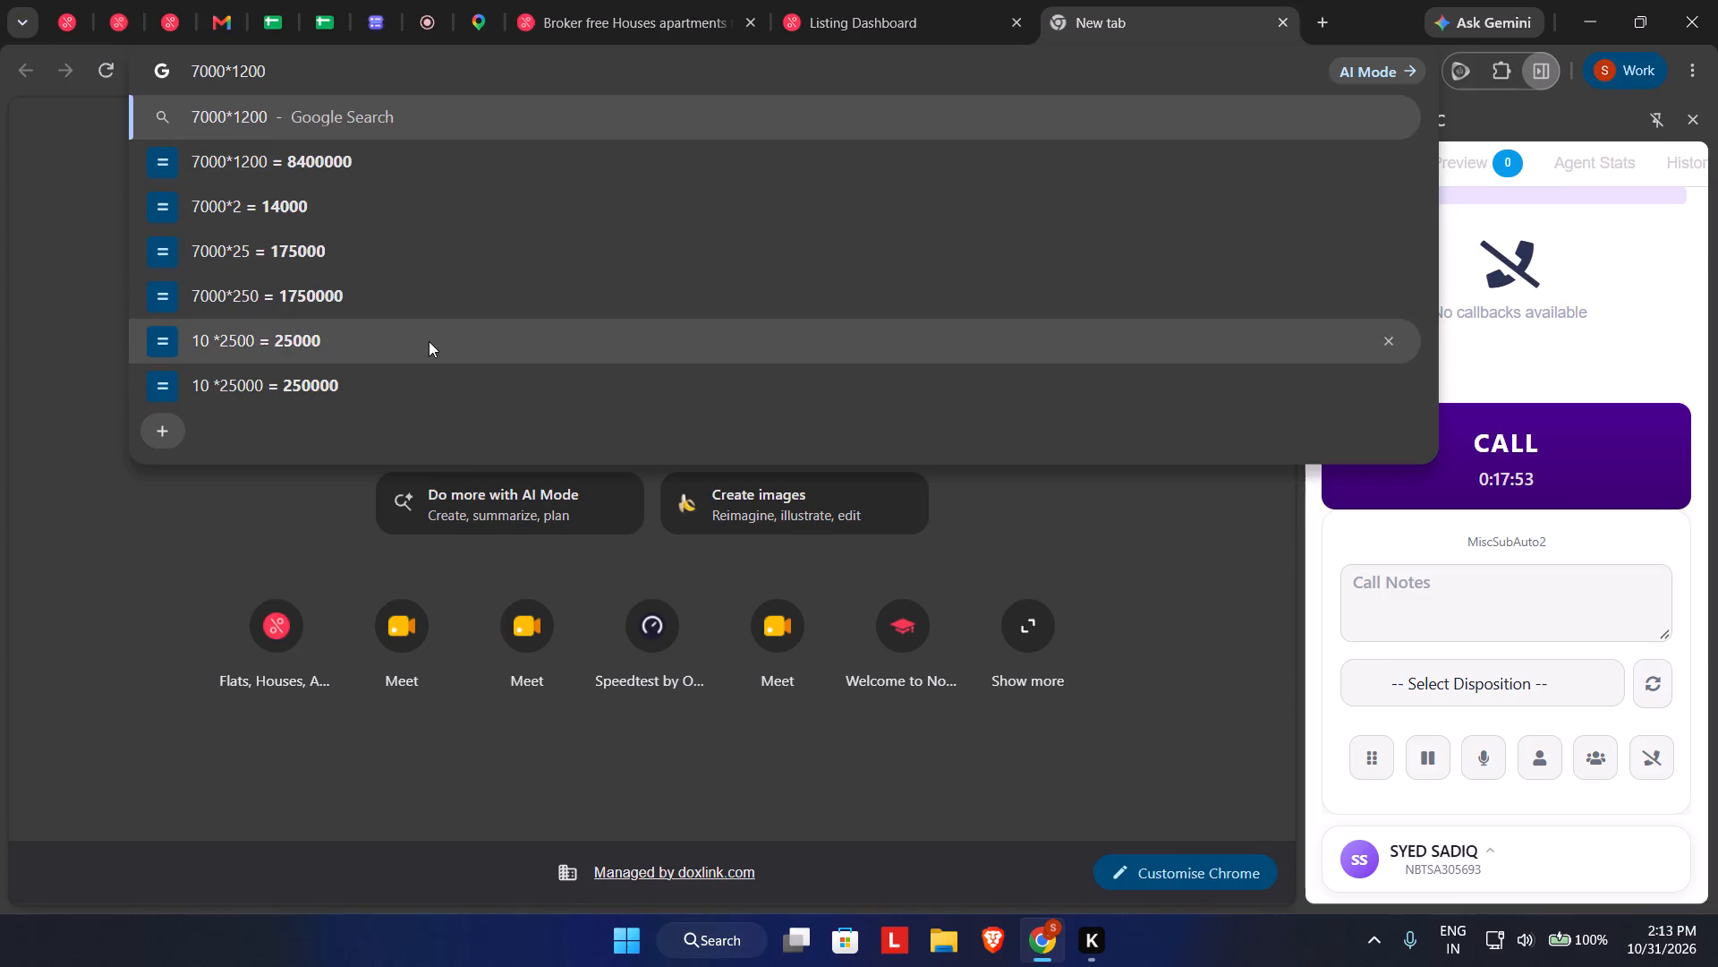
Back in the listing, set the plot's expected price to 8400000 and mark the price as negotiable.
left_click(897, 9)
left_click(585, 0)
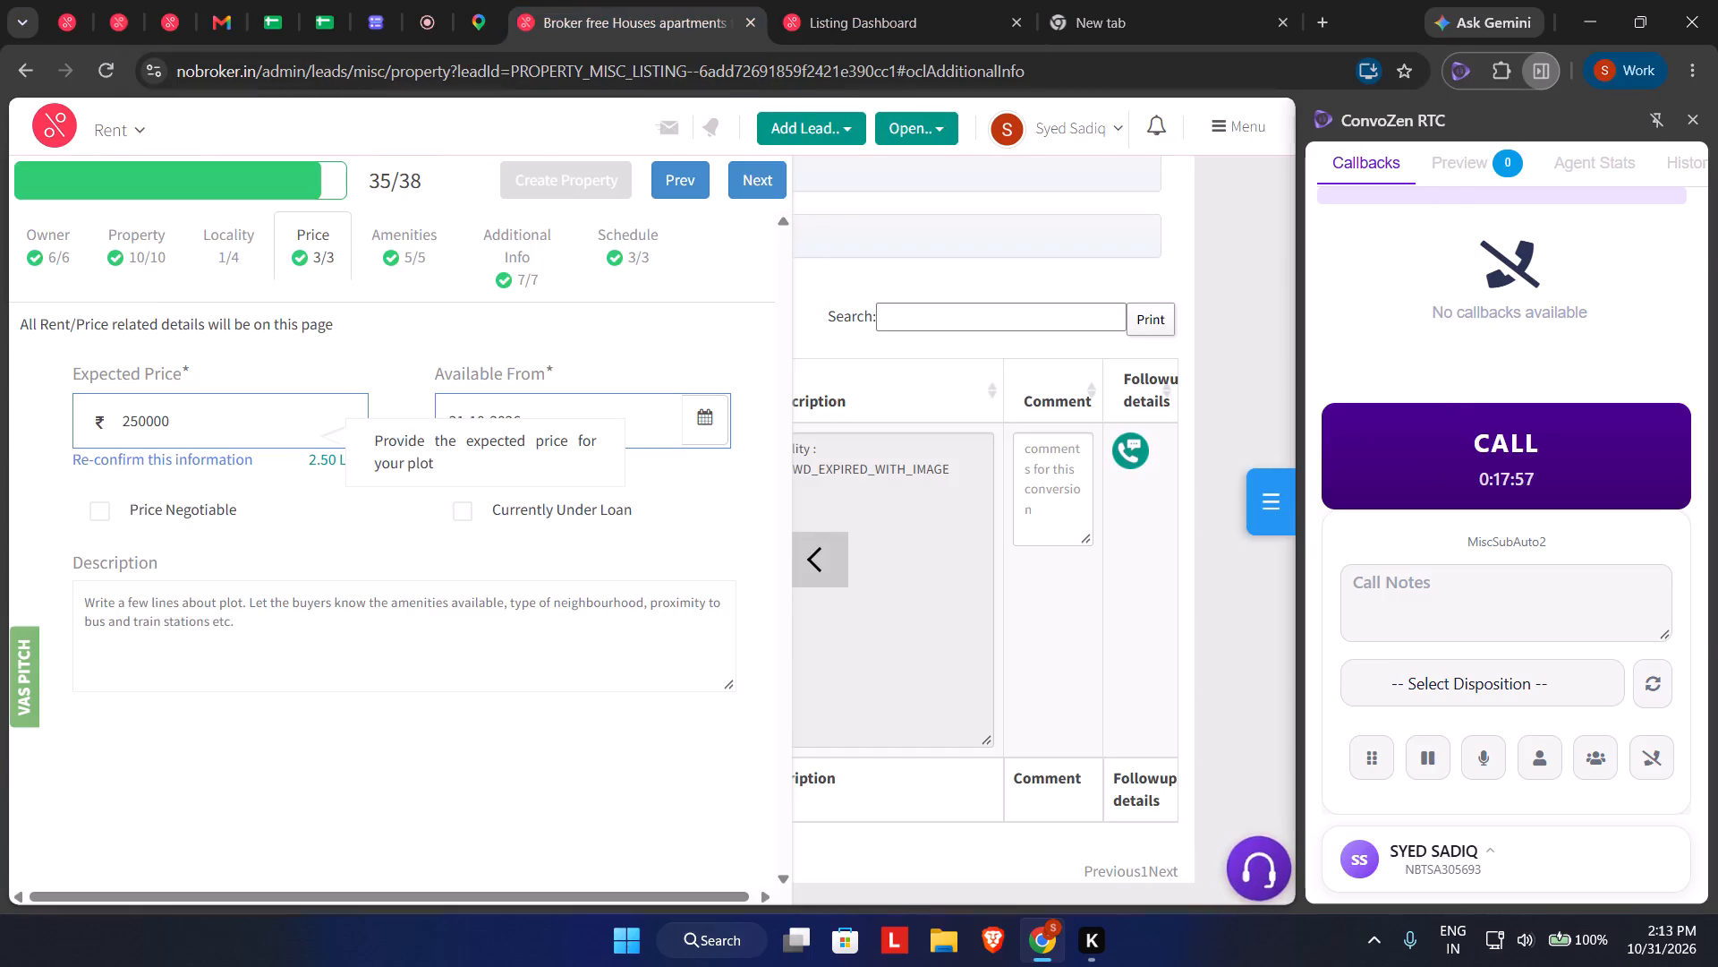
left_click_drag(187, 419, 24, 430)
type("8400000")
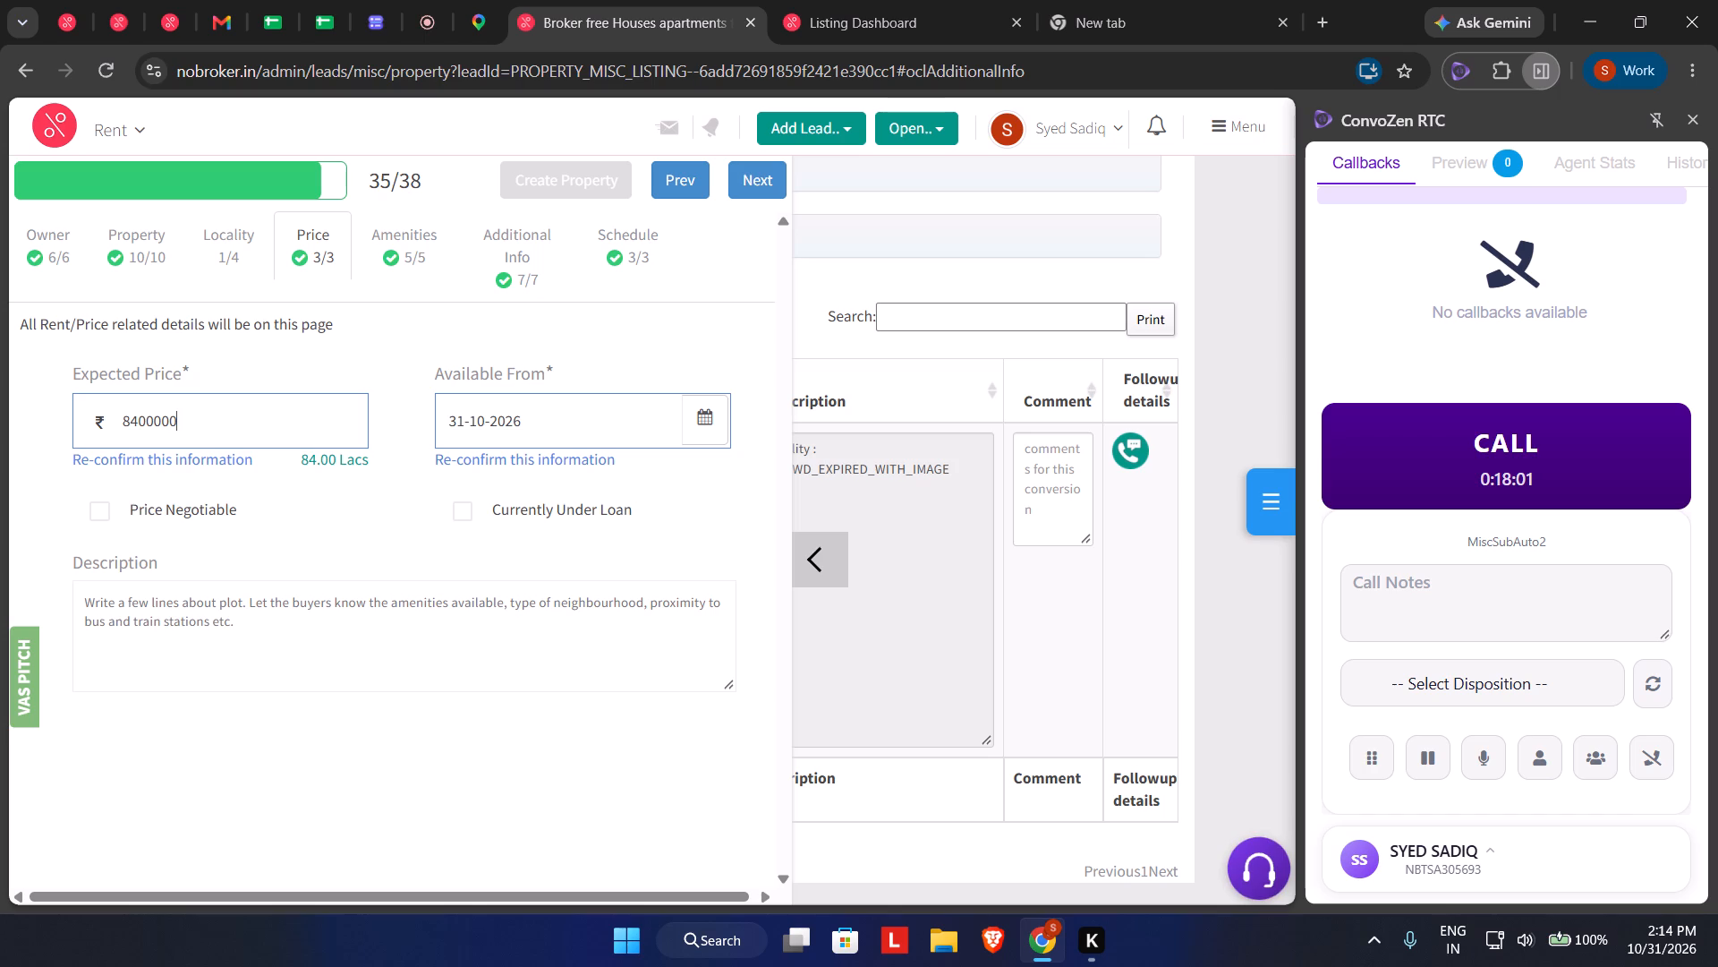
left_click(247, 697)
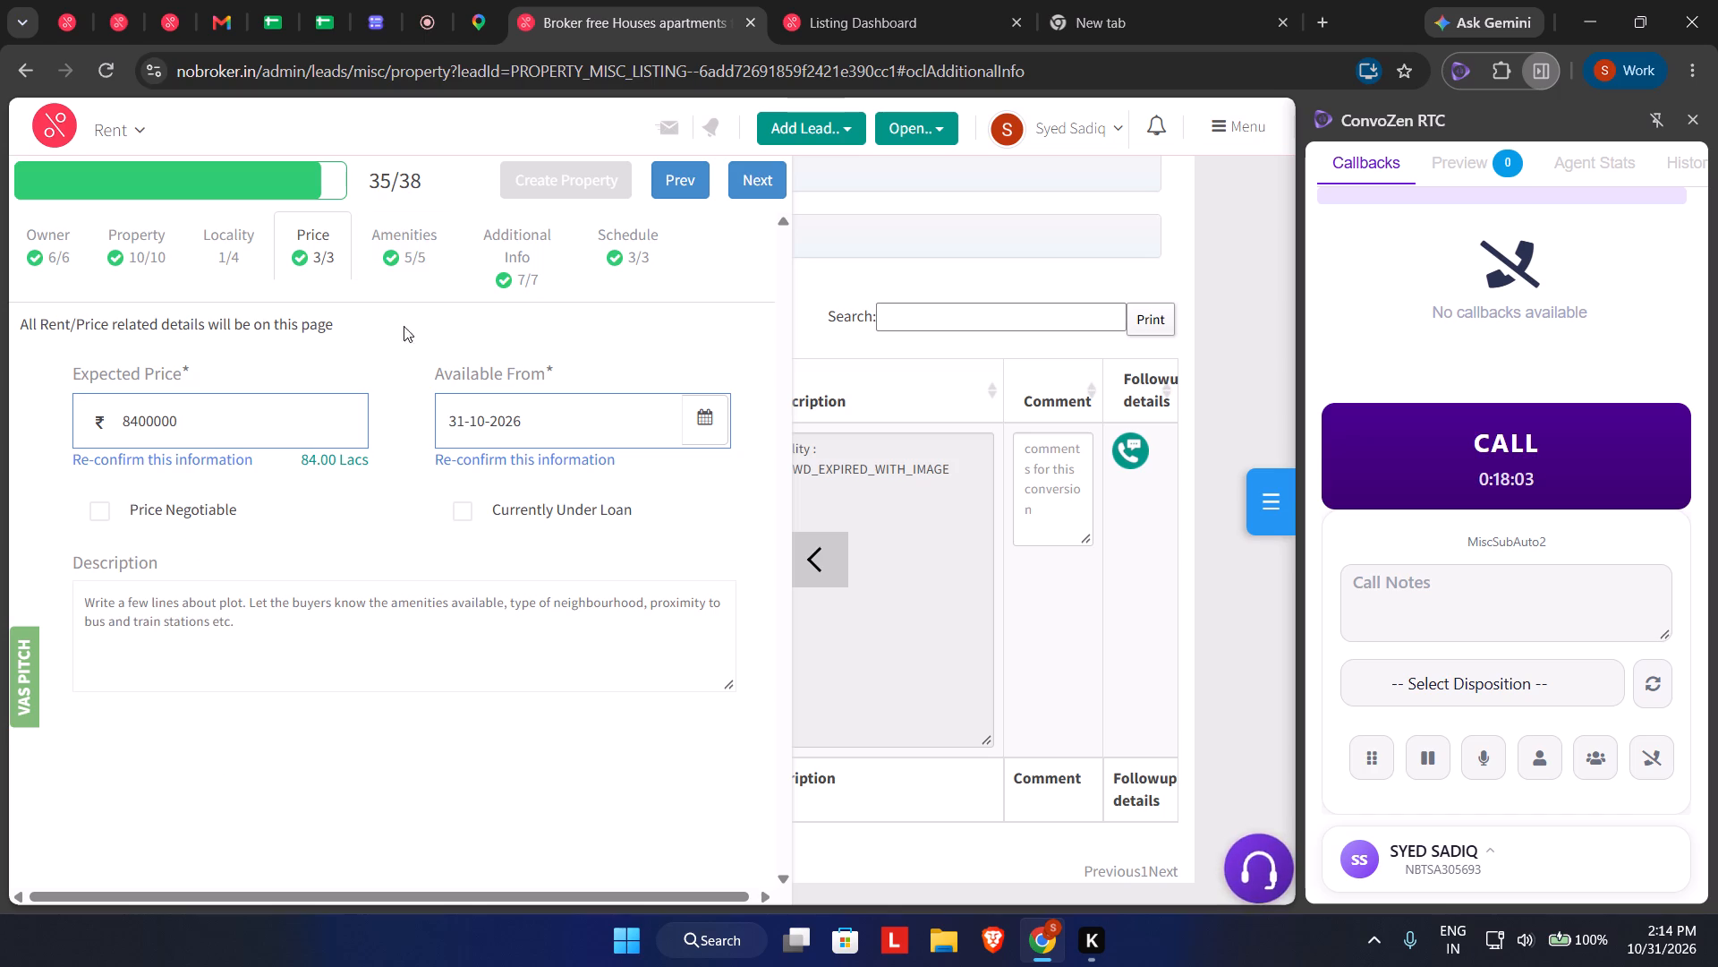
left_click(94, 530)
left_click(98, 516)
In the plot's Locality details, set the accurate location to Best Case.
left_click(220, 239)
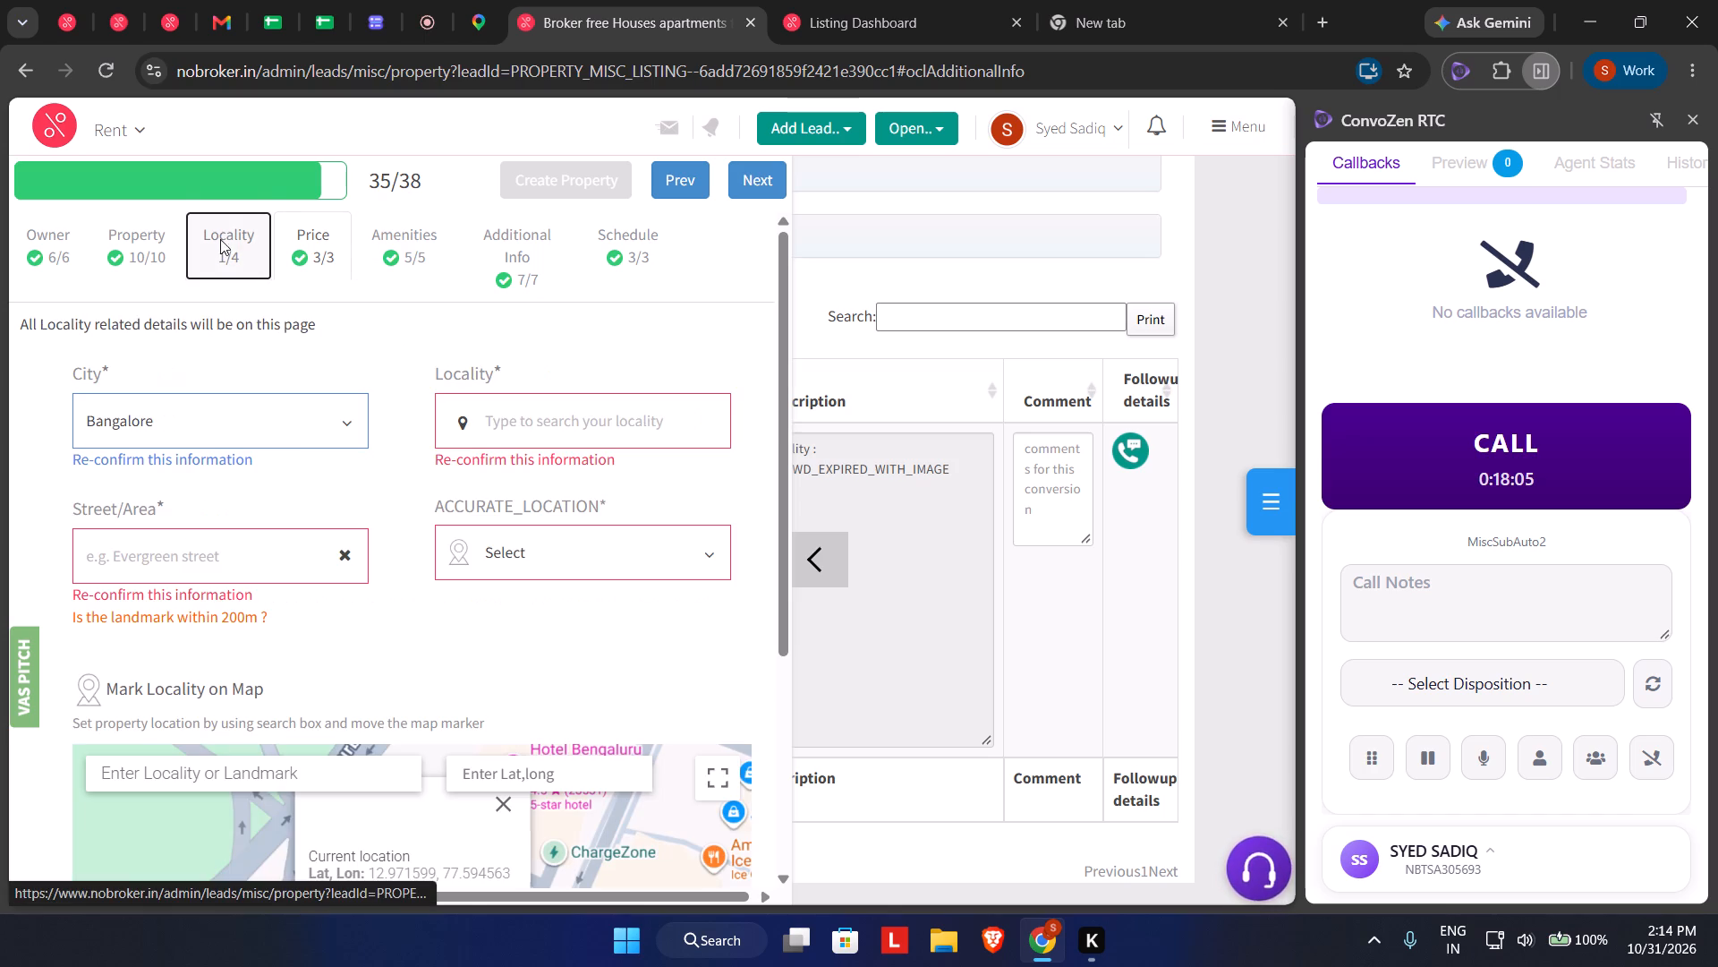
left_click(537, 551)
left_click(513, 713)
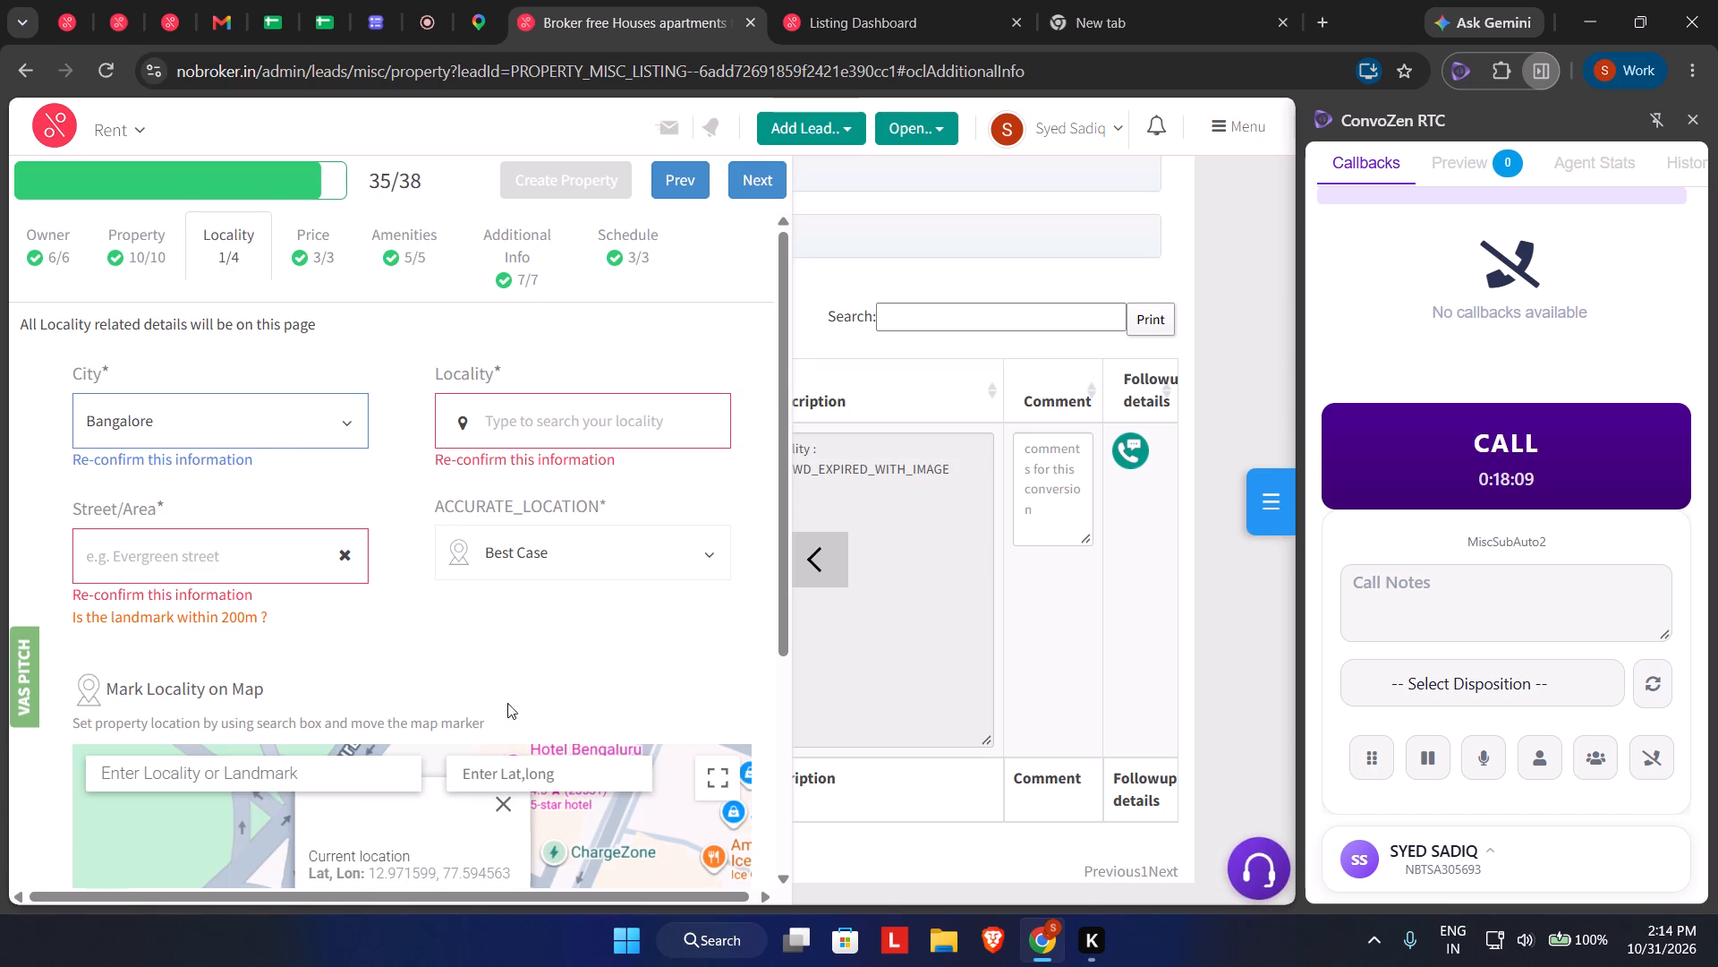
Copy the coordinates of Topic Craft Bar & Kitchen from Google Maps and enter them as the listing map's latitude and longitude.
left_click(469, 0)
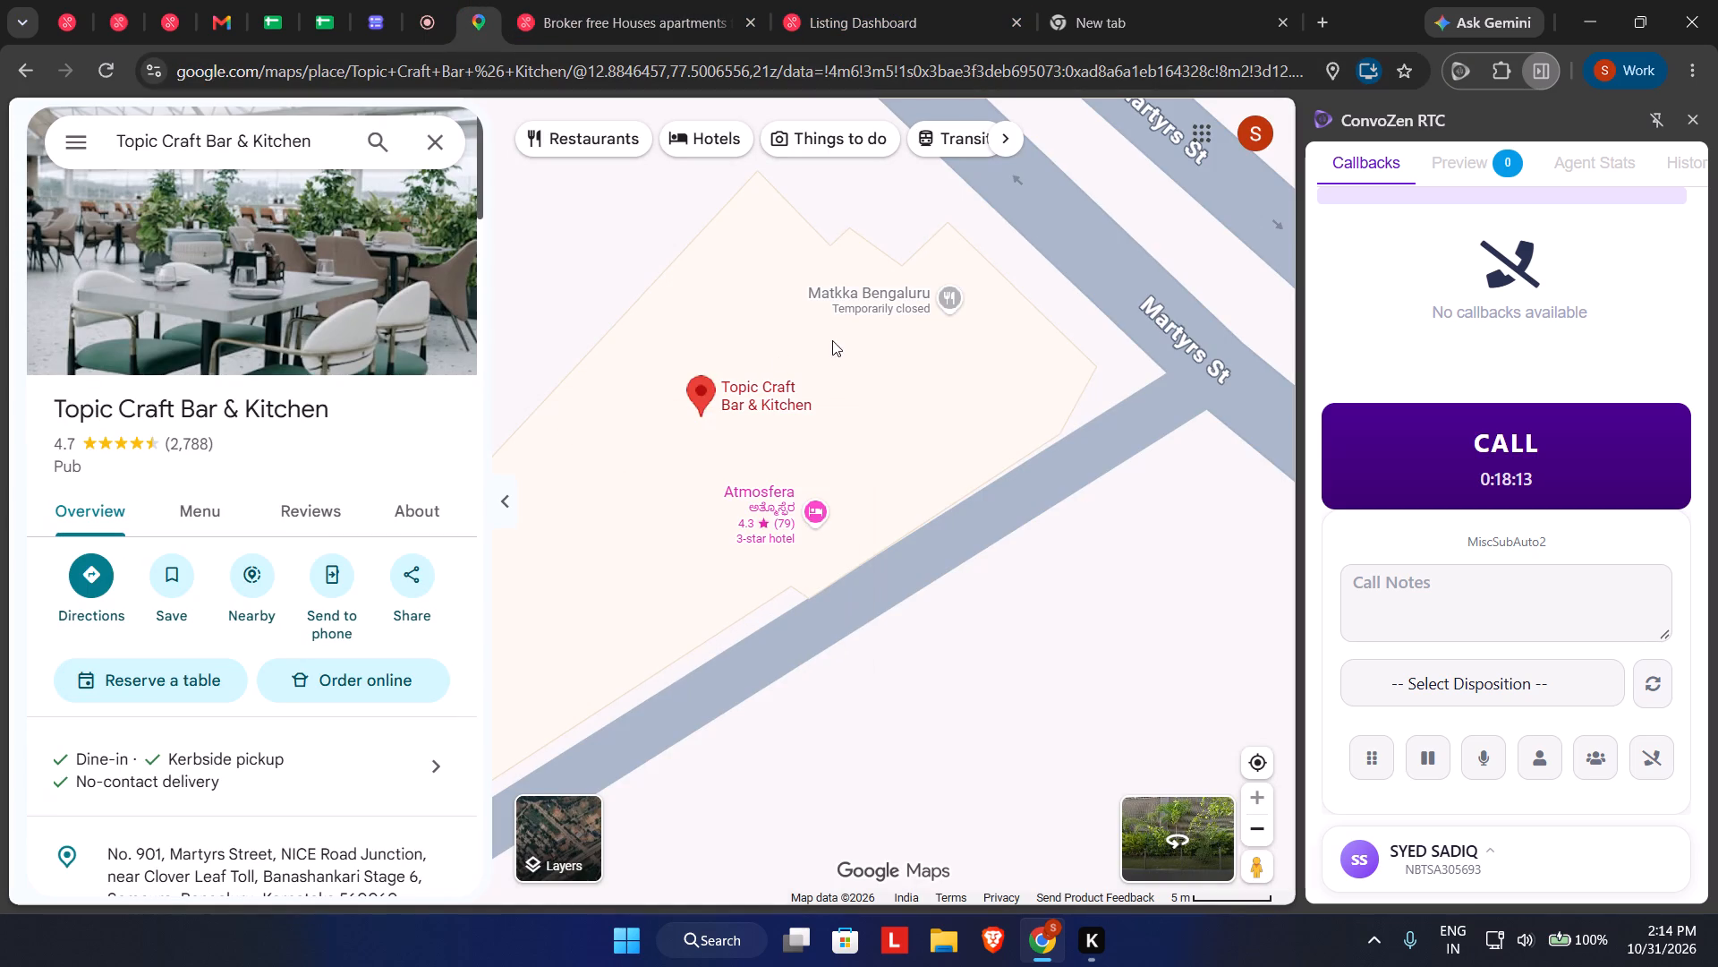
right_click(728, 396)
left_click(824, 422)
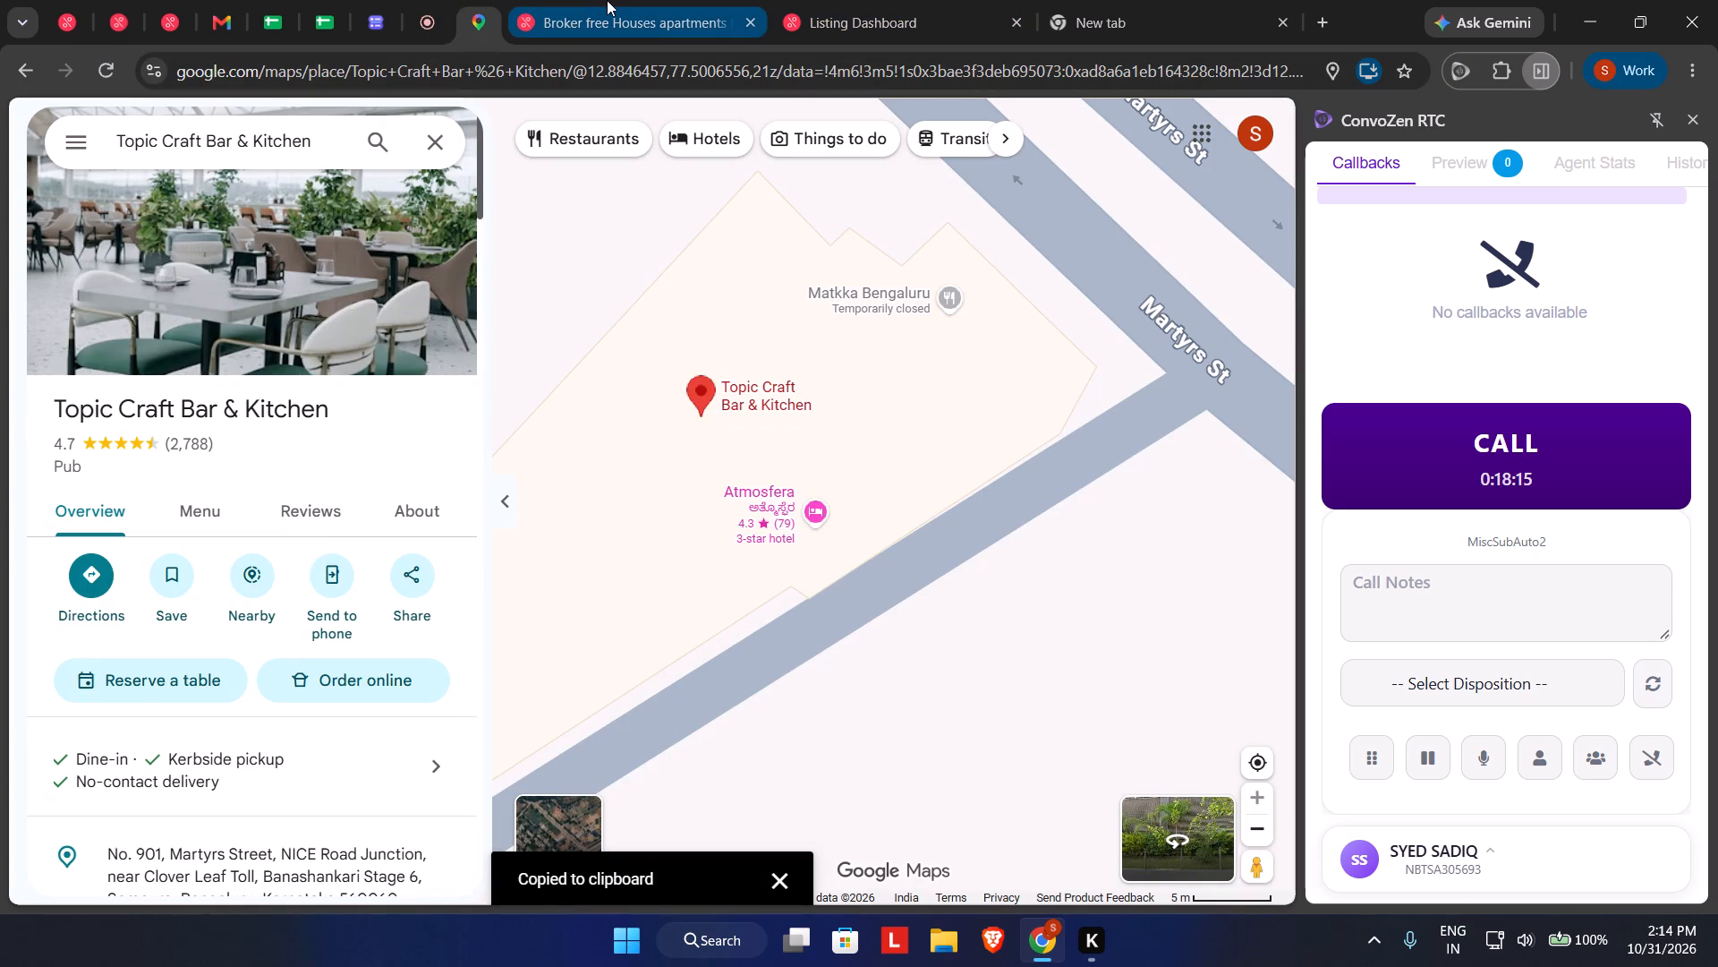
left_click(548, 0)
scroll(562, 708, "down", 2)
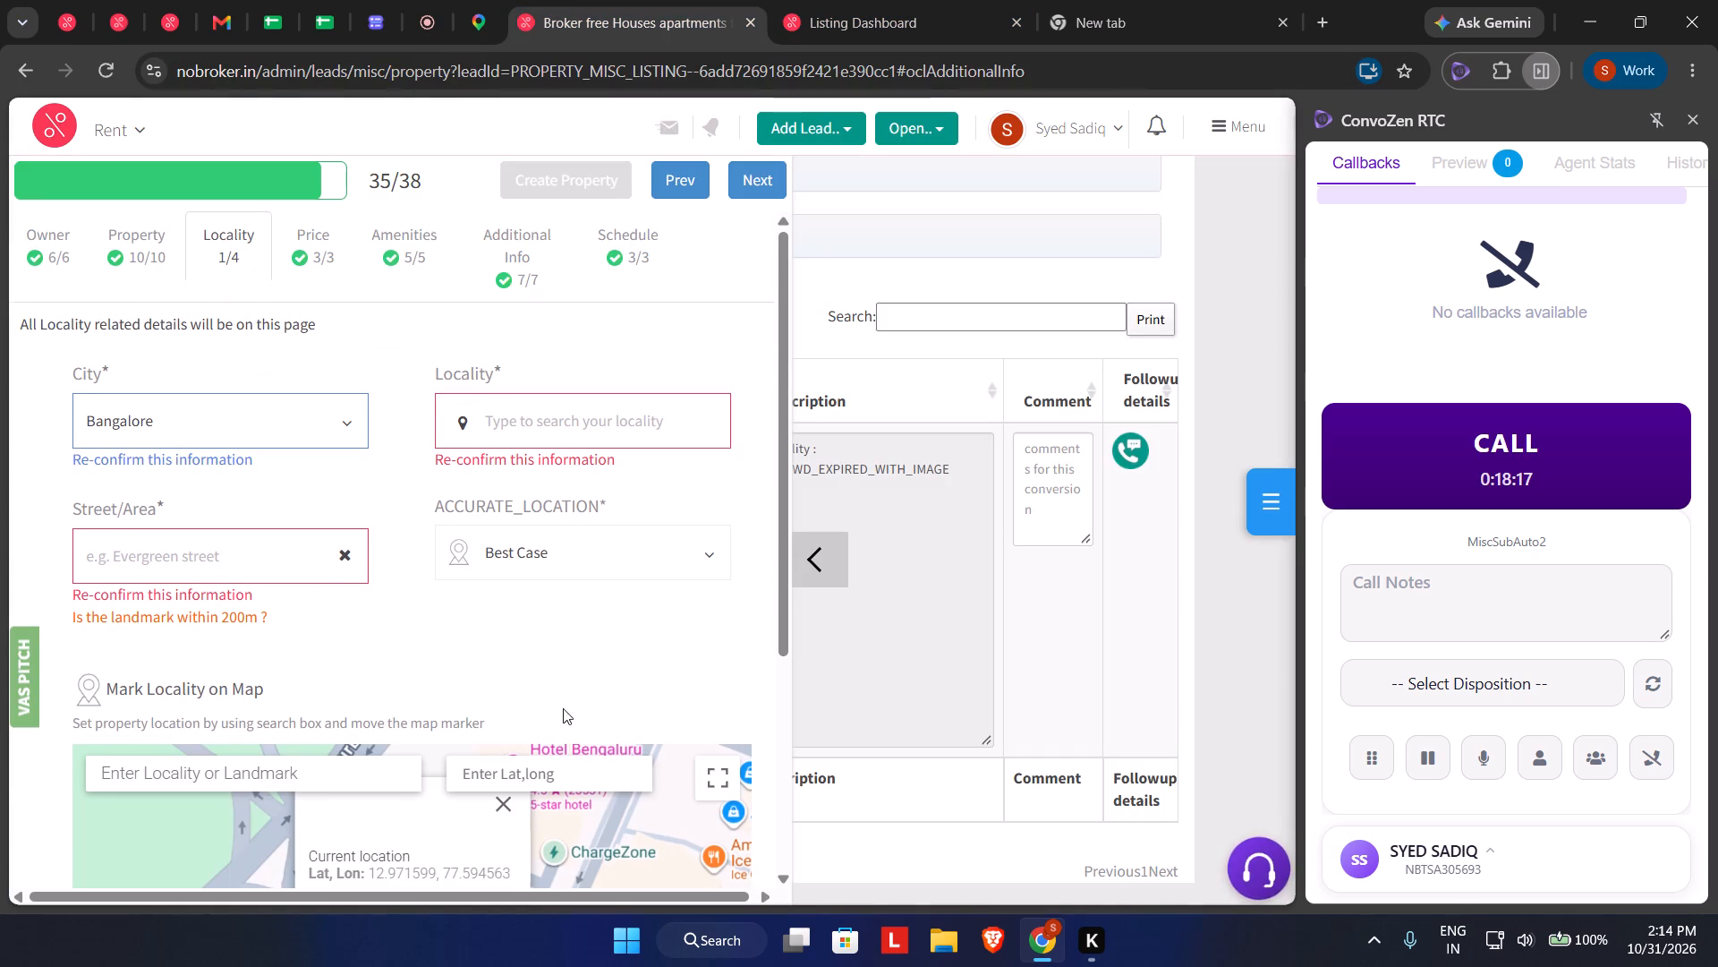
left_click(583, 557)
key("ctrl+v")
left_click(544, 450)
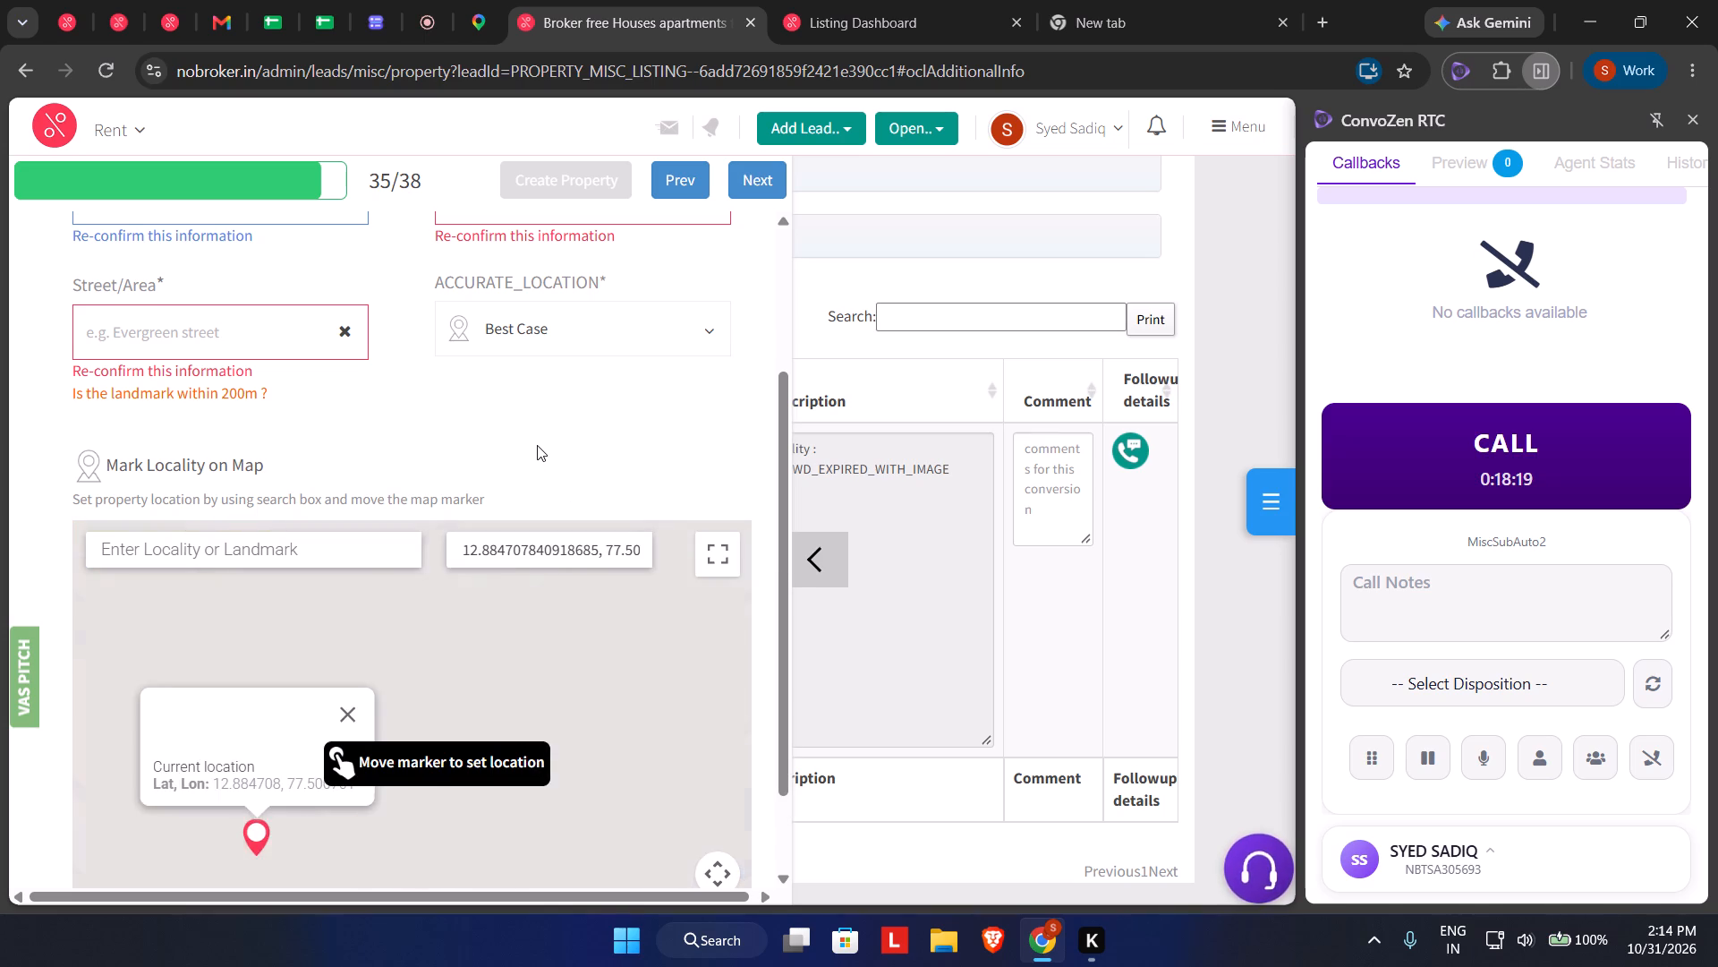
Examine the marked position on the listing's locality map and open the place details of Topic Craft Bar & Kitchen.
scroll(537, 445, "up", 2)
left_click(515, 412)
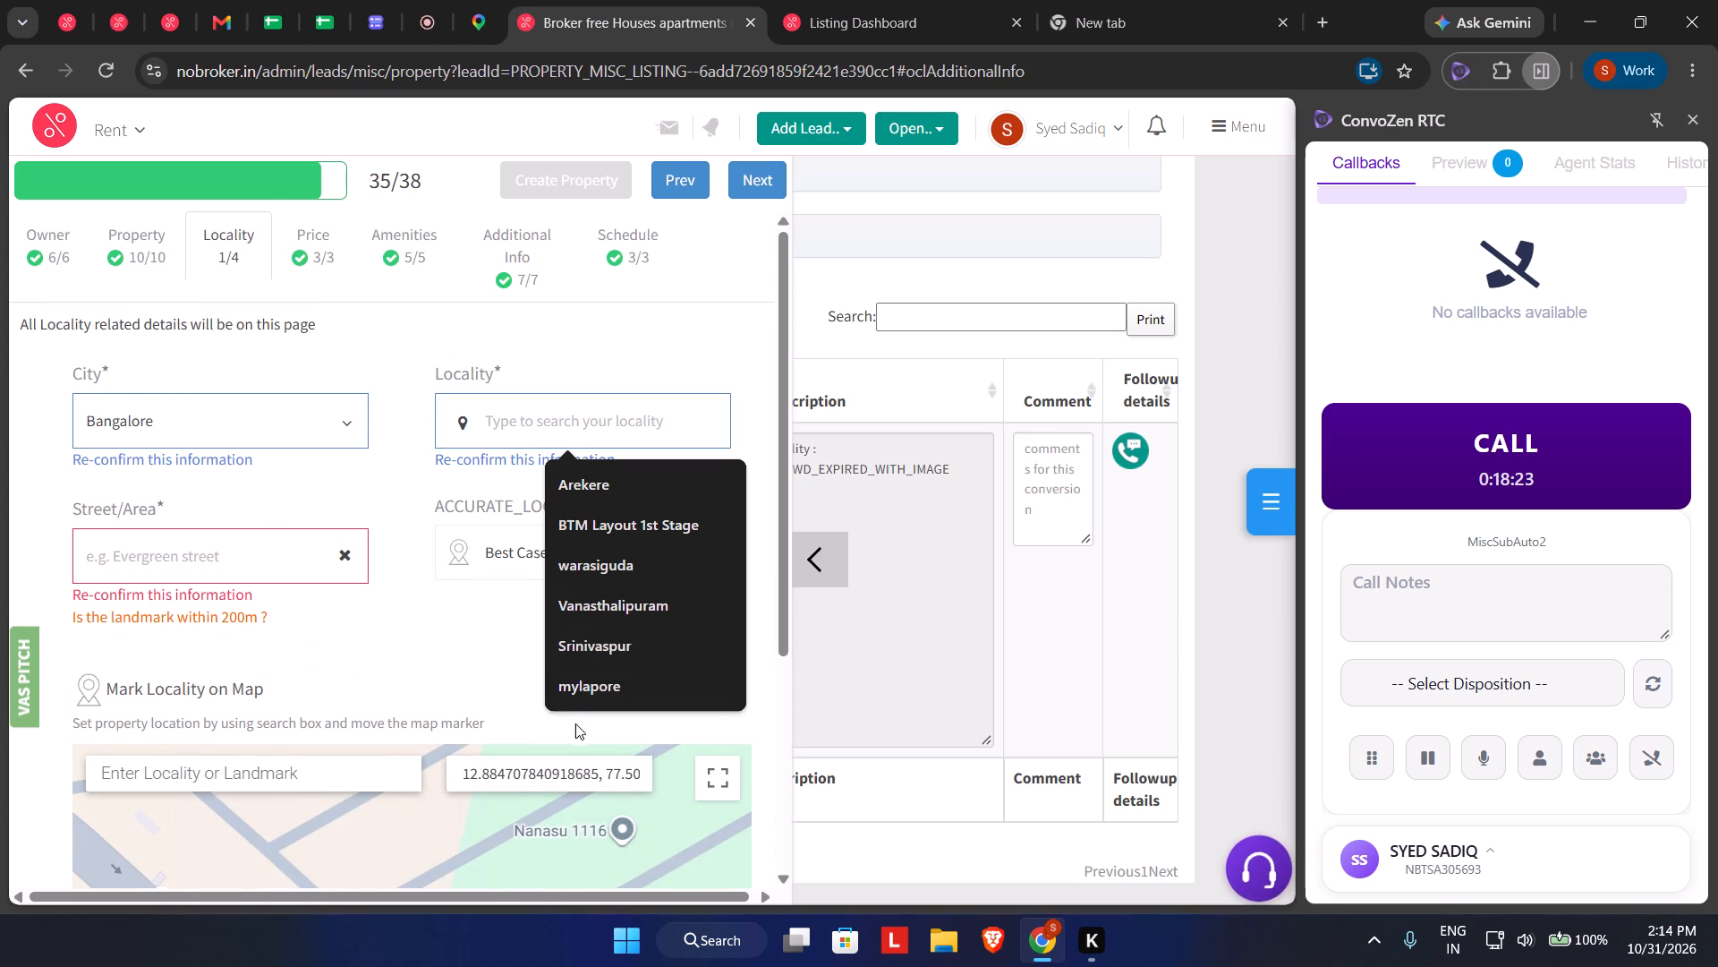
left_click(470, 623)
scroll(504, 740, "down", 2)
scroll(271, 779, "down", 1)
scroll(226, 775, "up", 9, "ctrl")
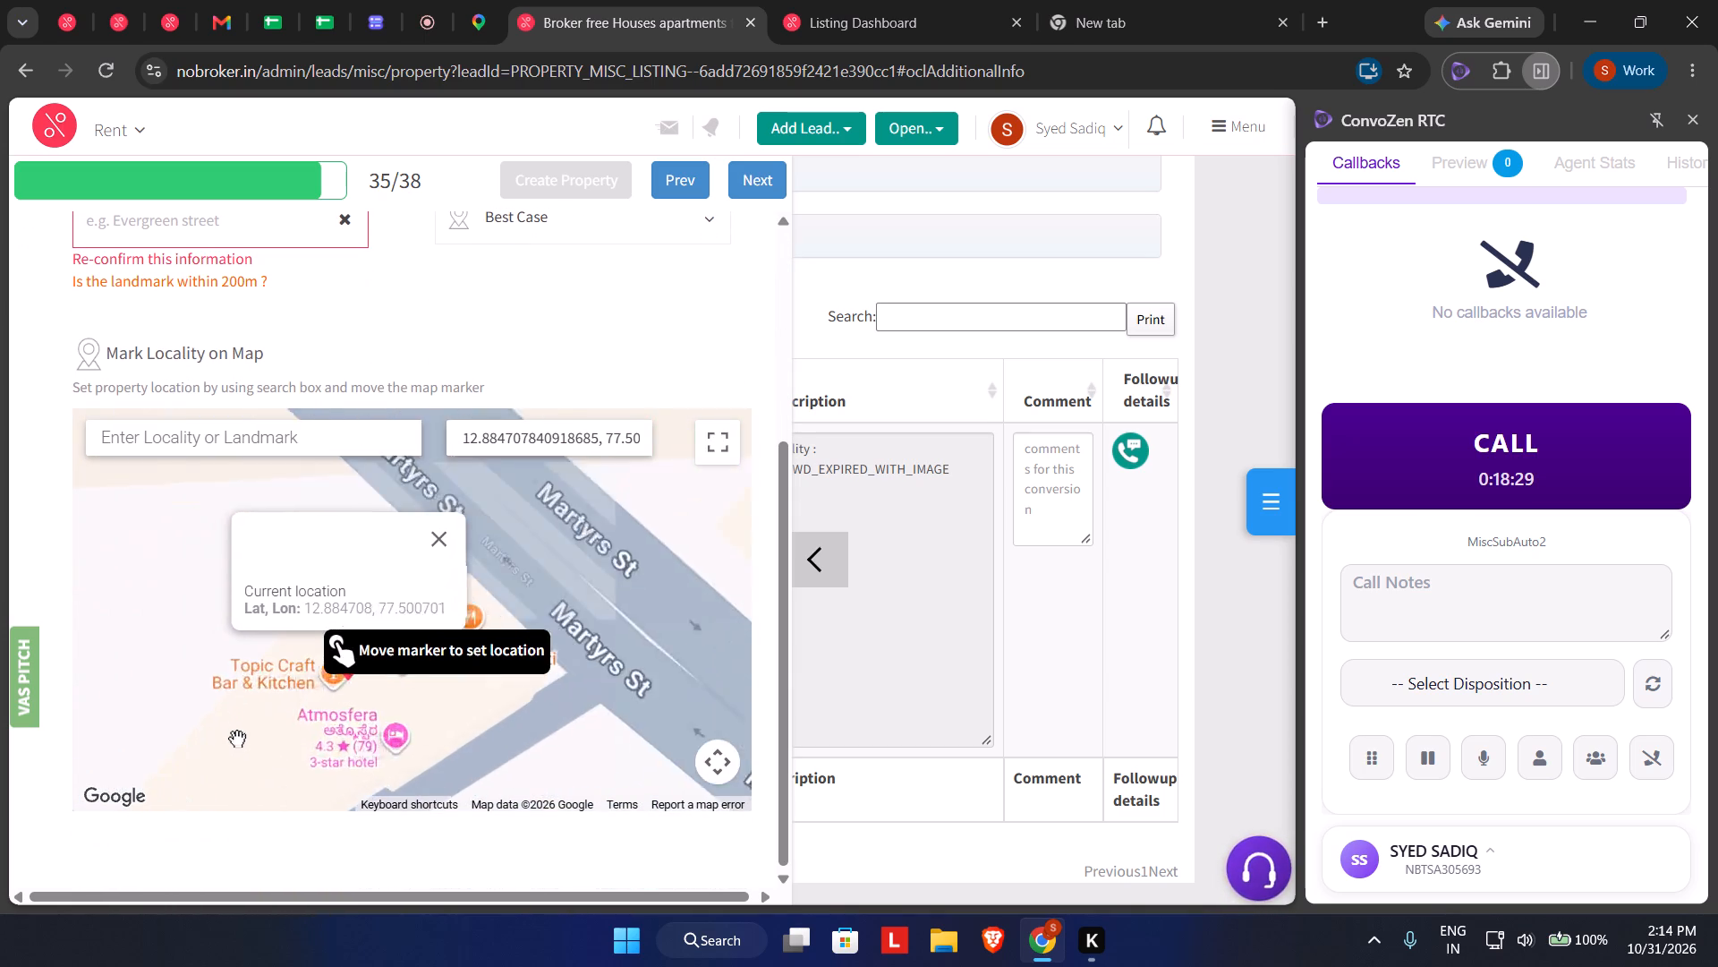
scroll(377, 702, "down", 3, "ctrl")
left_click_drag(371, 703, 470, 626, "ctrl")
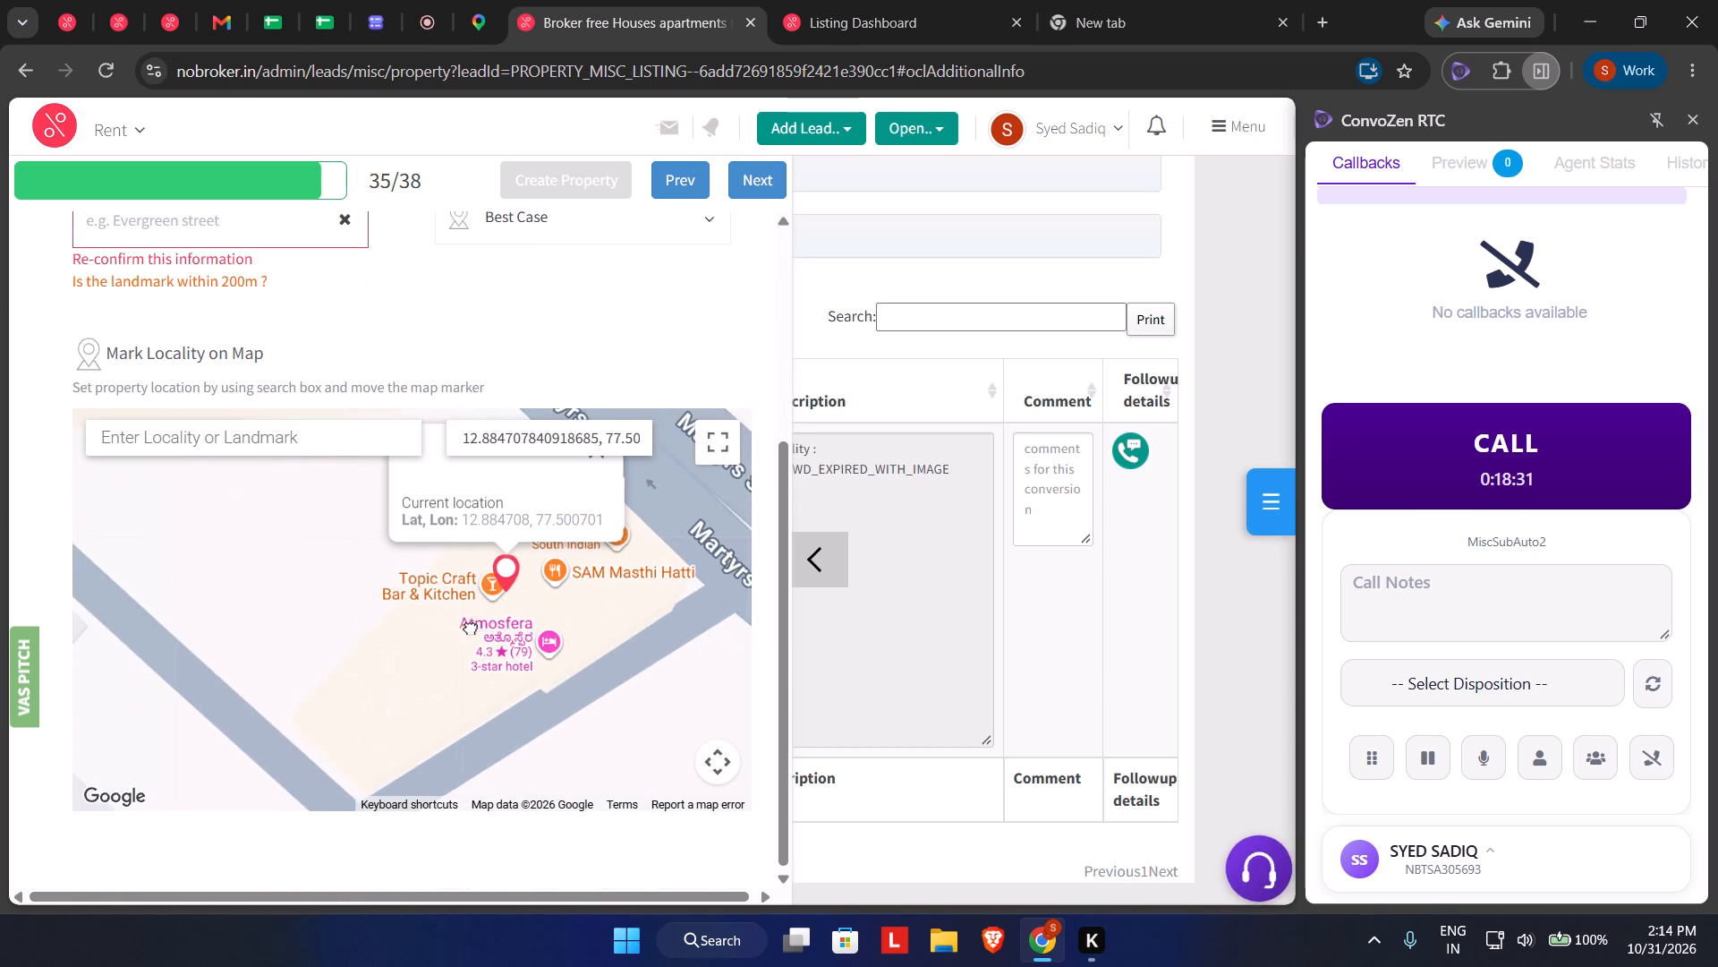
left_click_drag(470, 626, 470, 629, "ctrl")
left_click(448, 603, "ctrl")
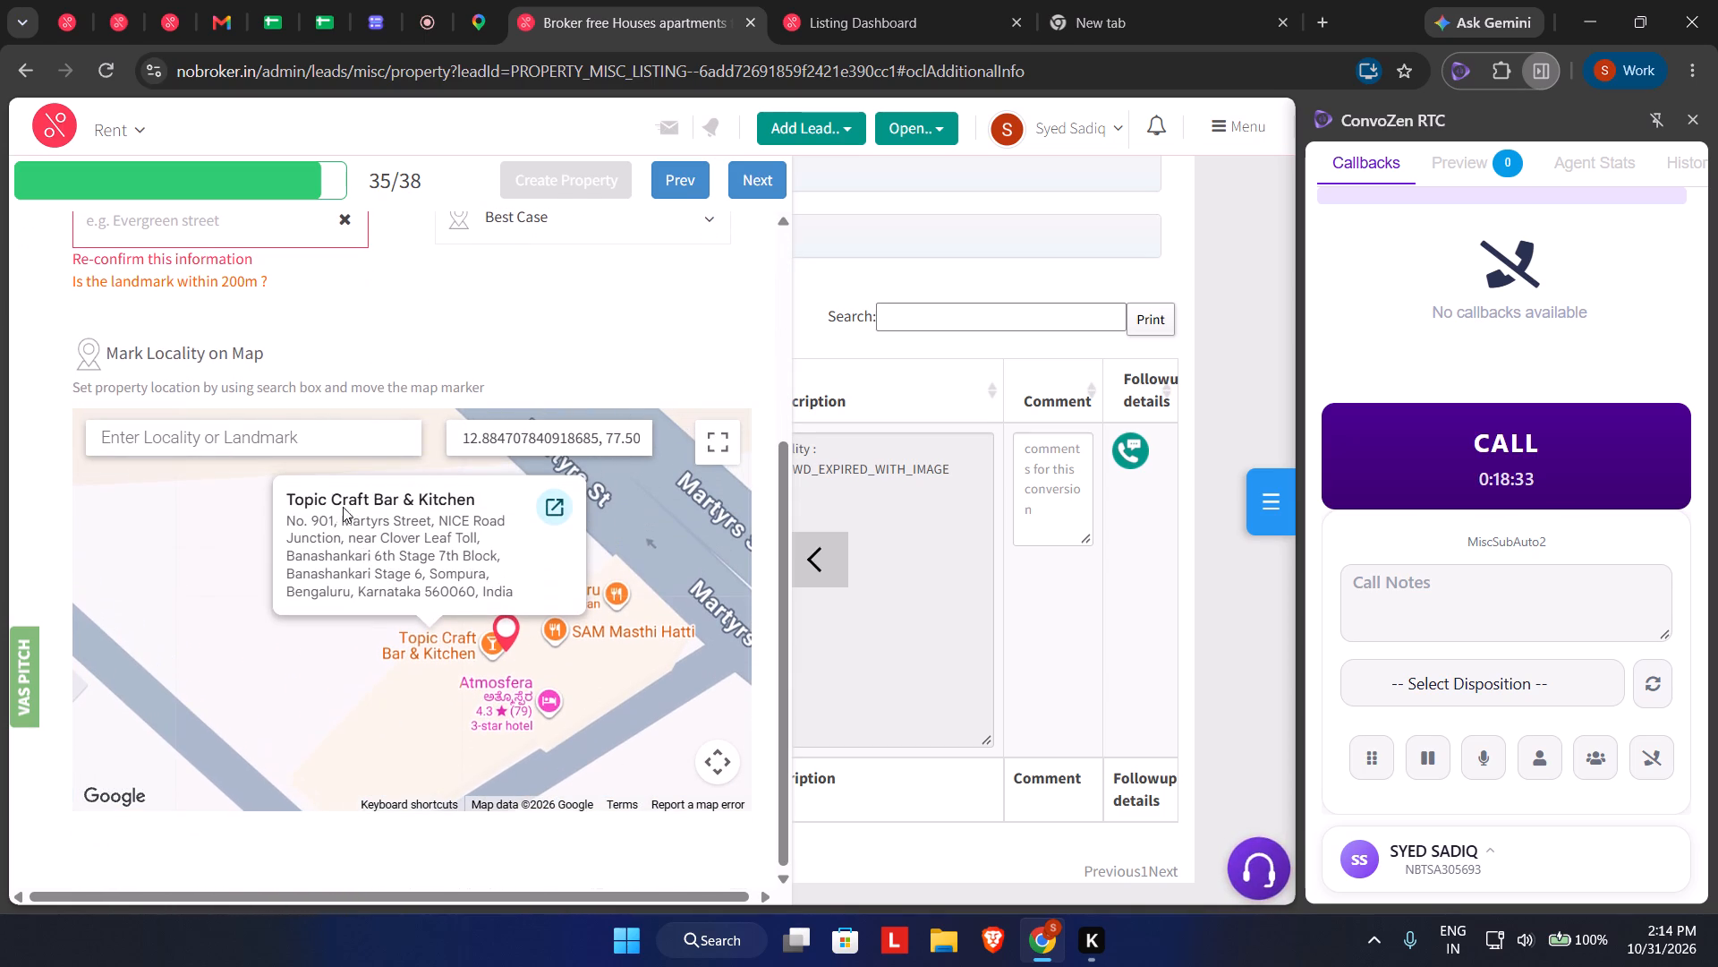
left_click_drag(343, 520, 447, 555)
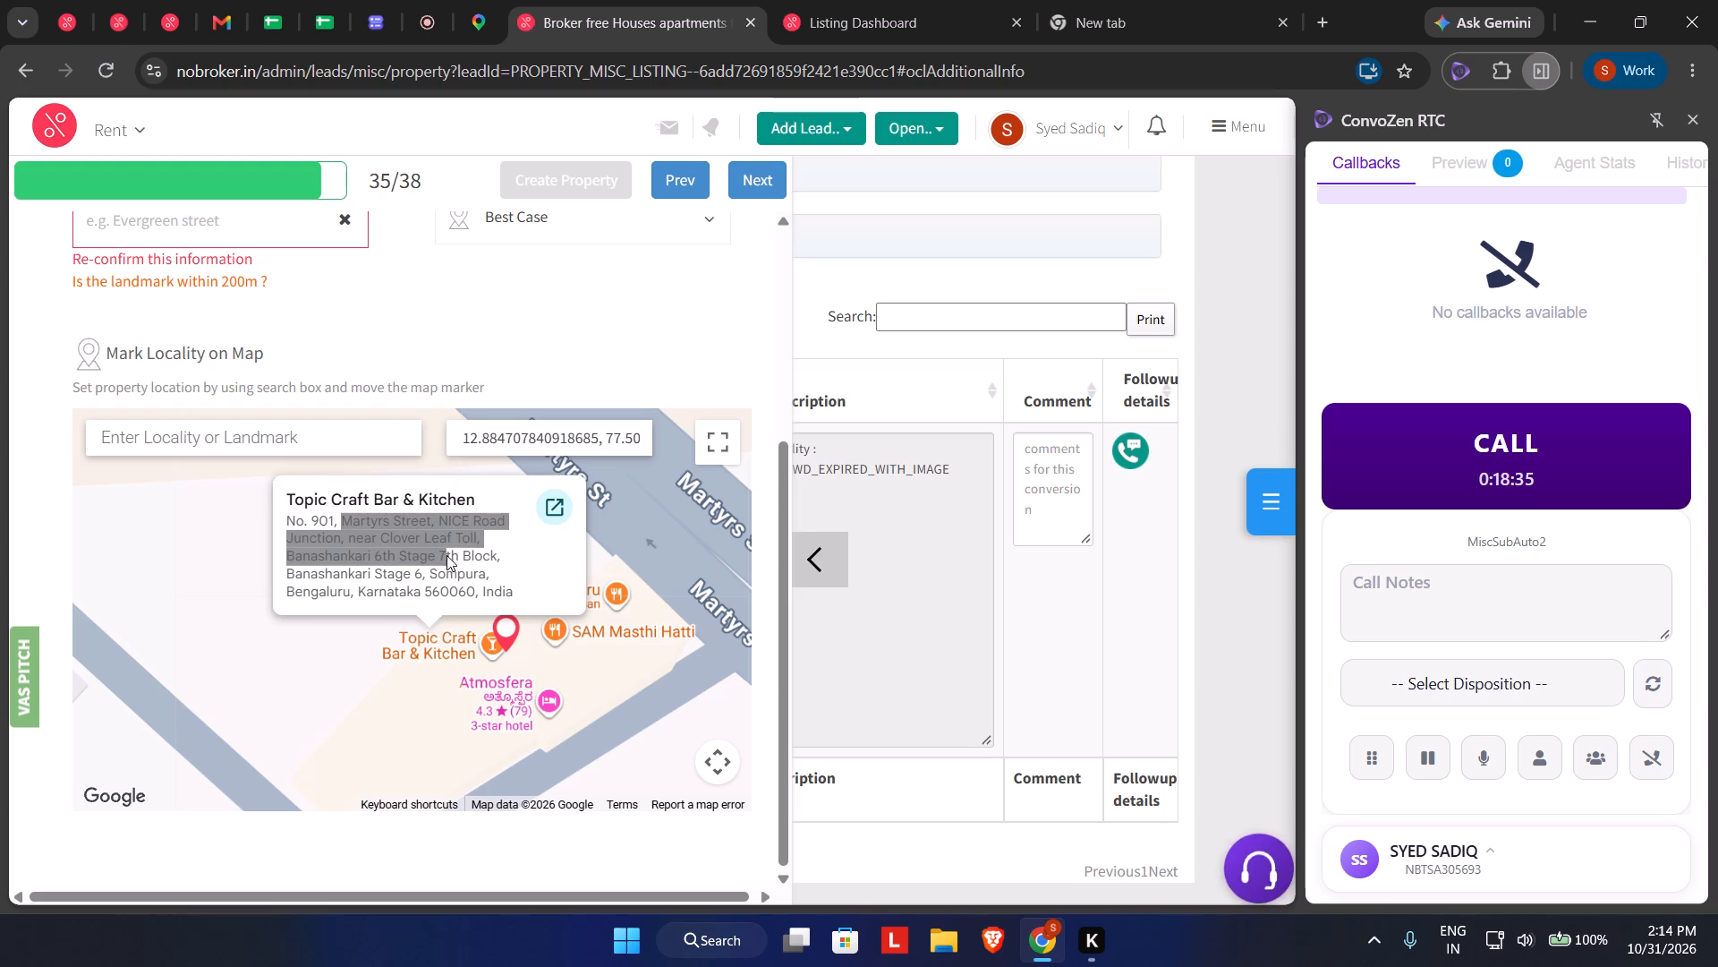
left_click_drag(447, 555, 499, 555)
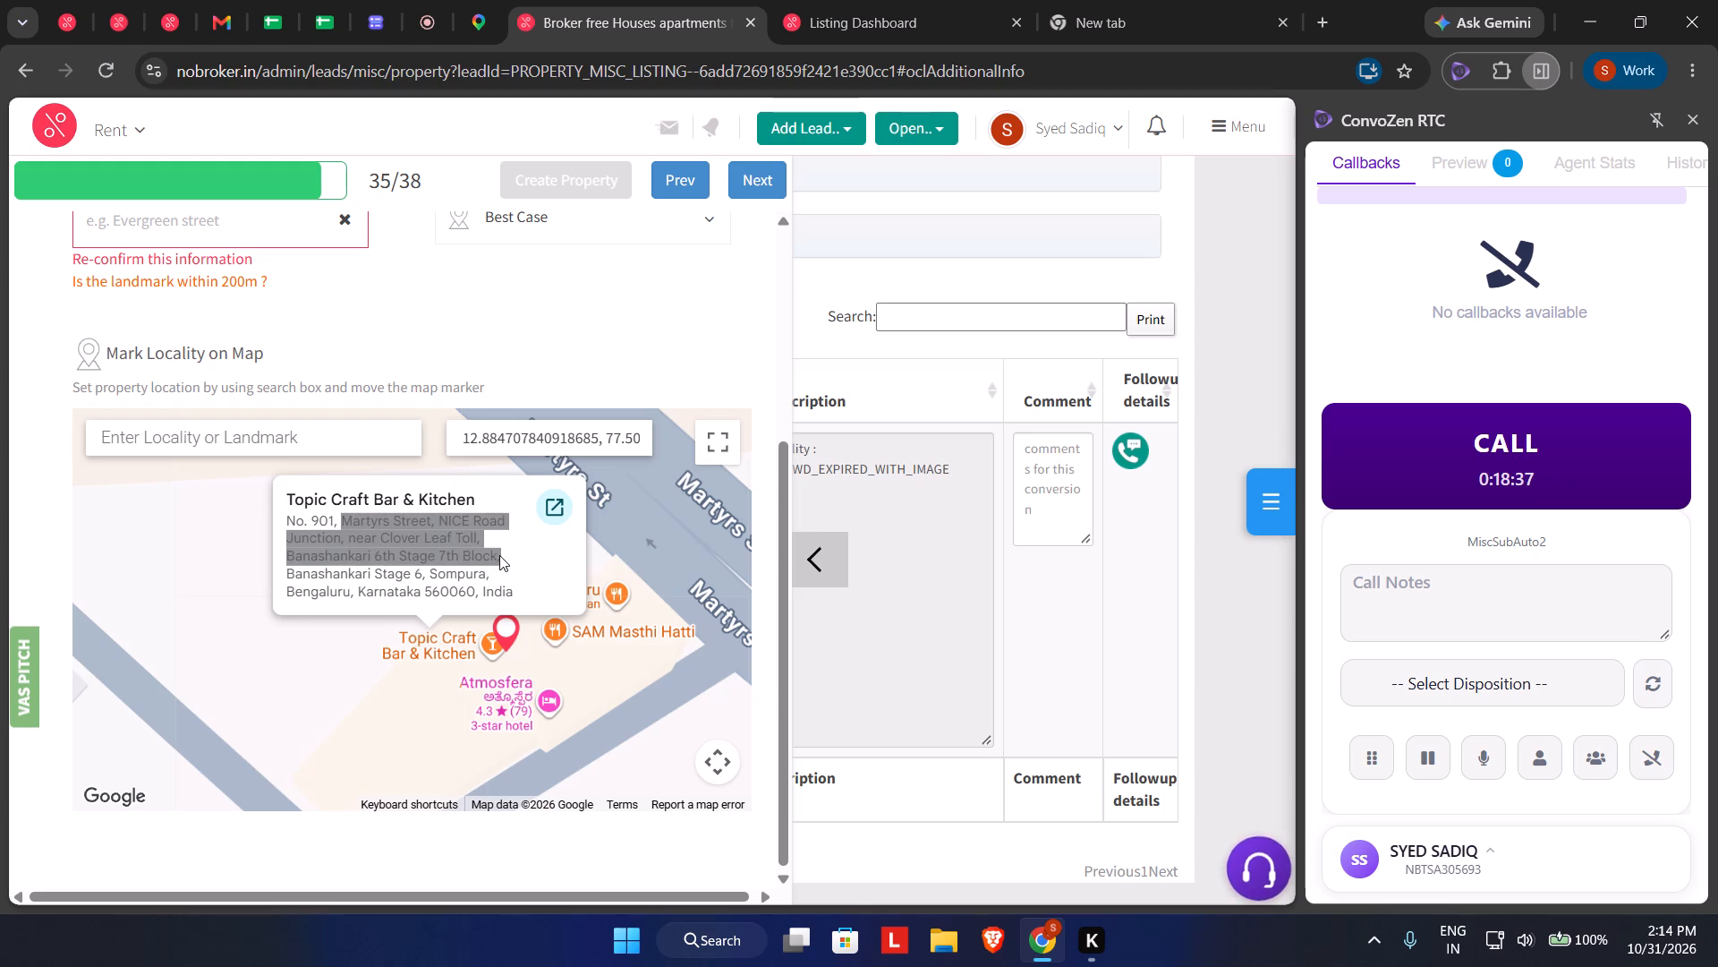
left_click_drag(499, 555, 431, 561)
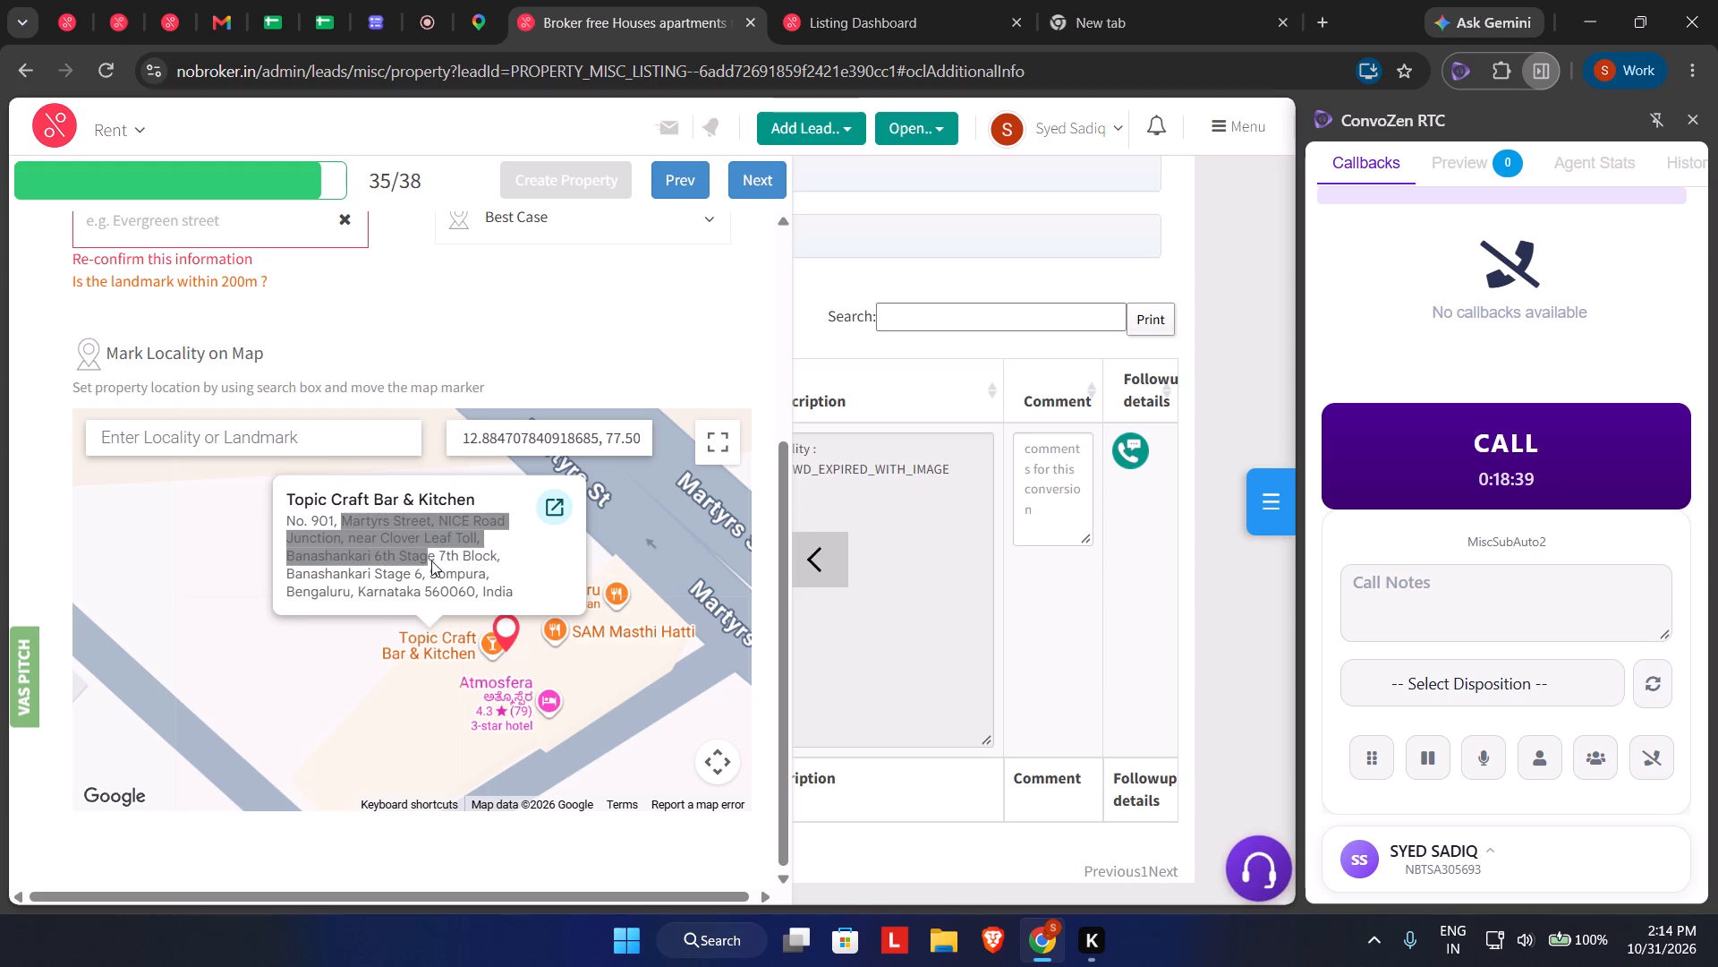
left_click_drag(431, 561, 509, 546)
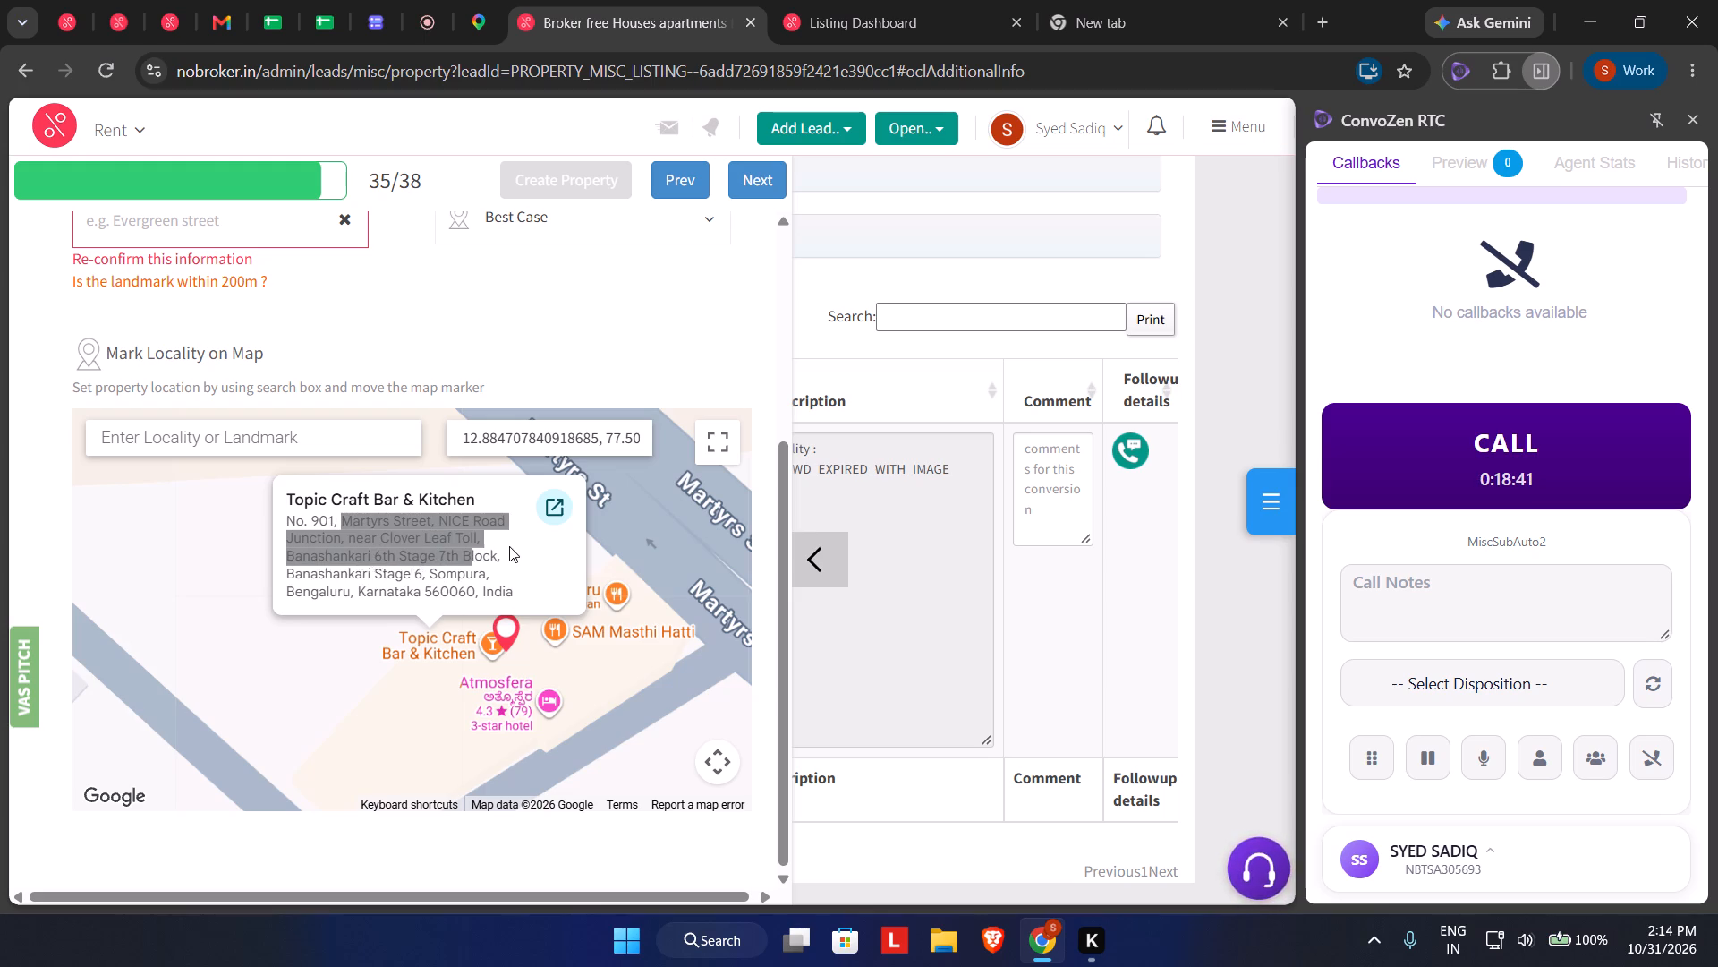
left_click_drag(509, 546, 524, 558)
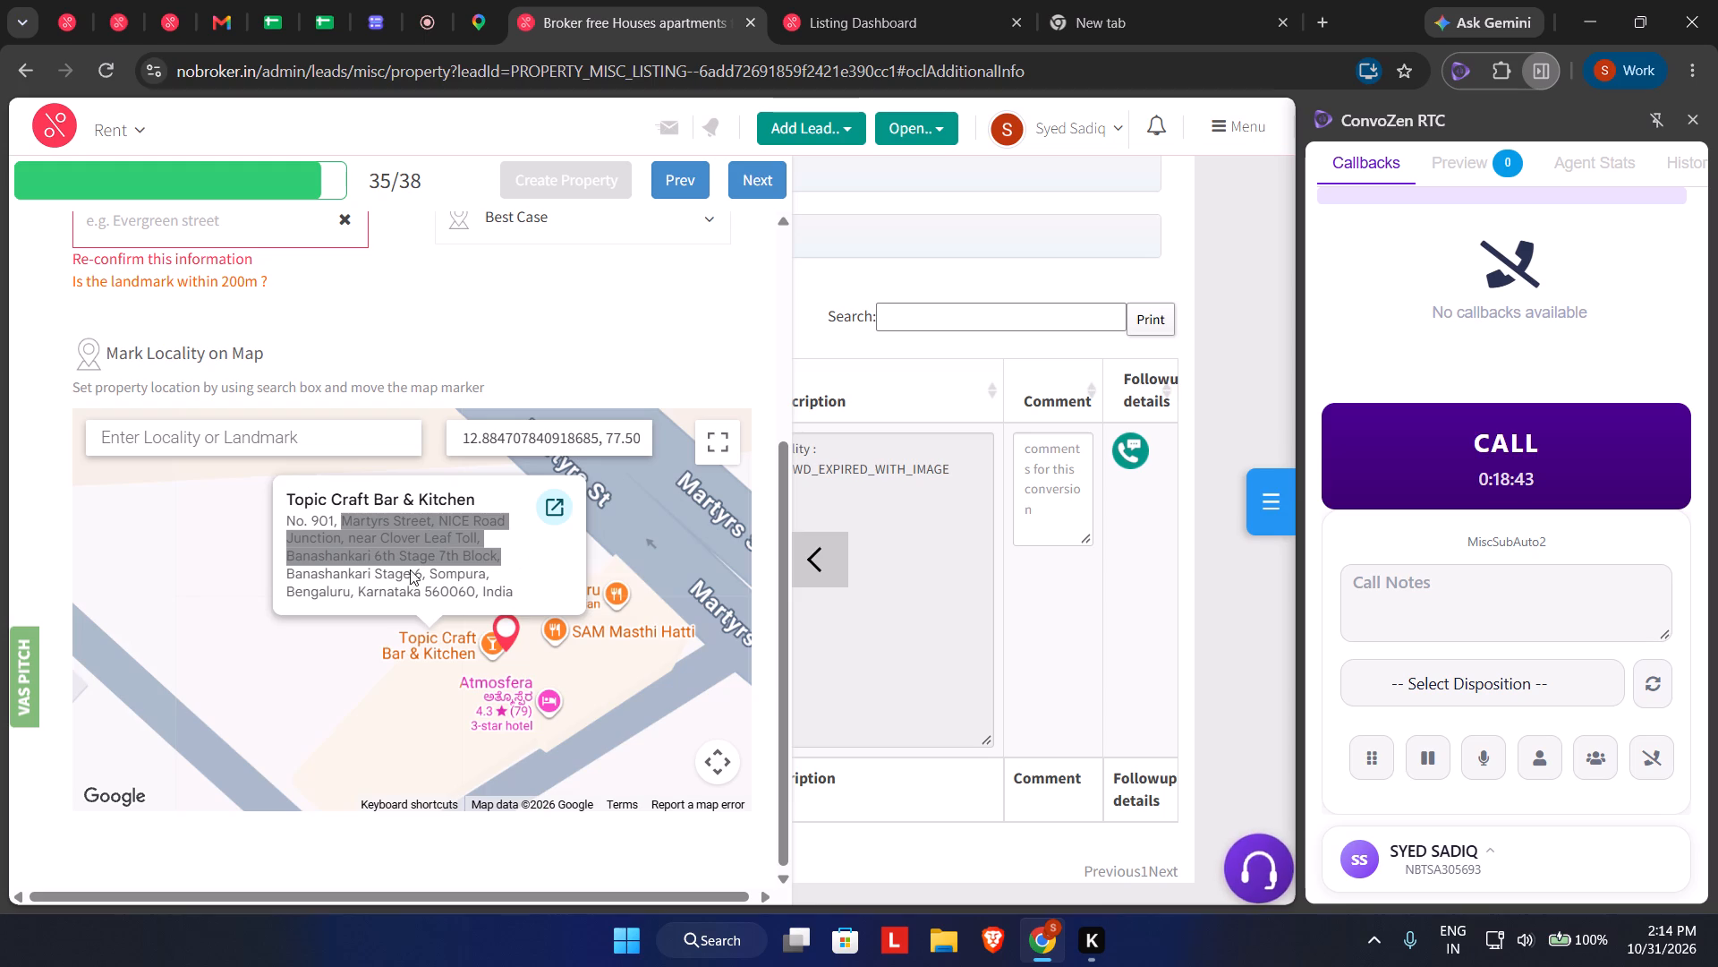
key("ctrl+c")
scroll(472, 372, "up", 2)
left_click(188, 456)
key("ctrl+v")
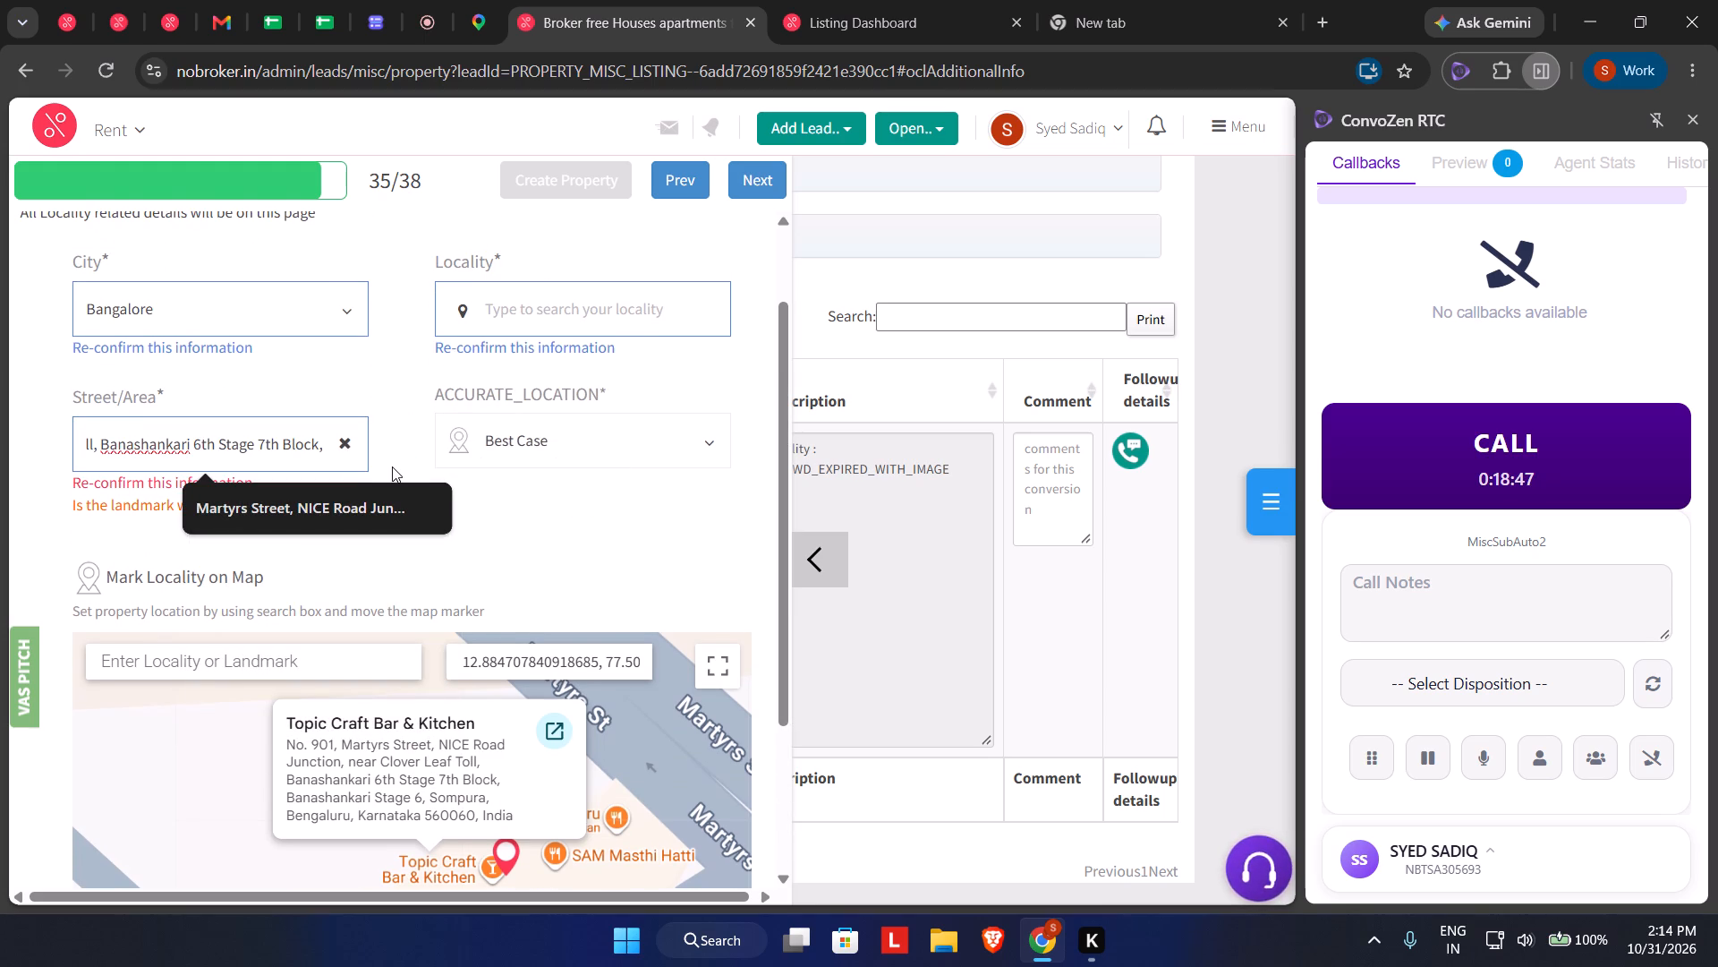
key("space")
type("ner")
key("BackSpace")
type("arby")
key("space")
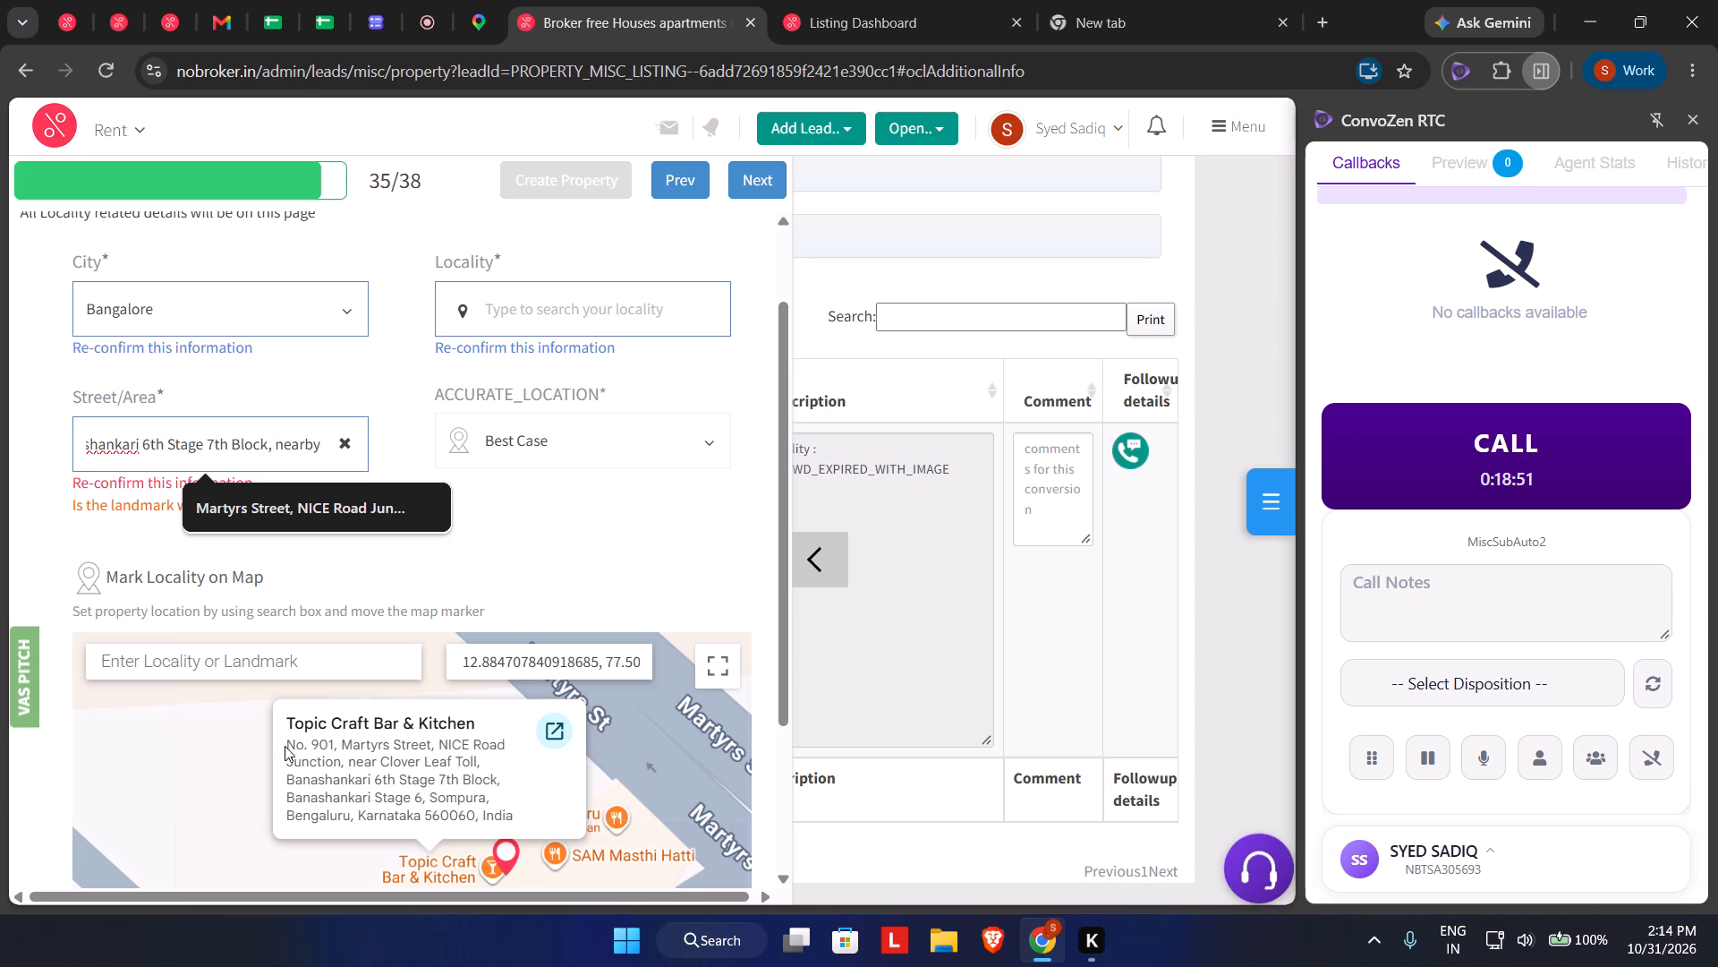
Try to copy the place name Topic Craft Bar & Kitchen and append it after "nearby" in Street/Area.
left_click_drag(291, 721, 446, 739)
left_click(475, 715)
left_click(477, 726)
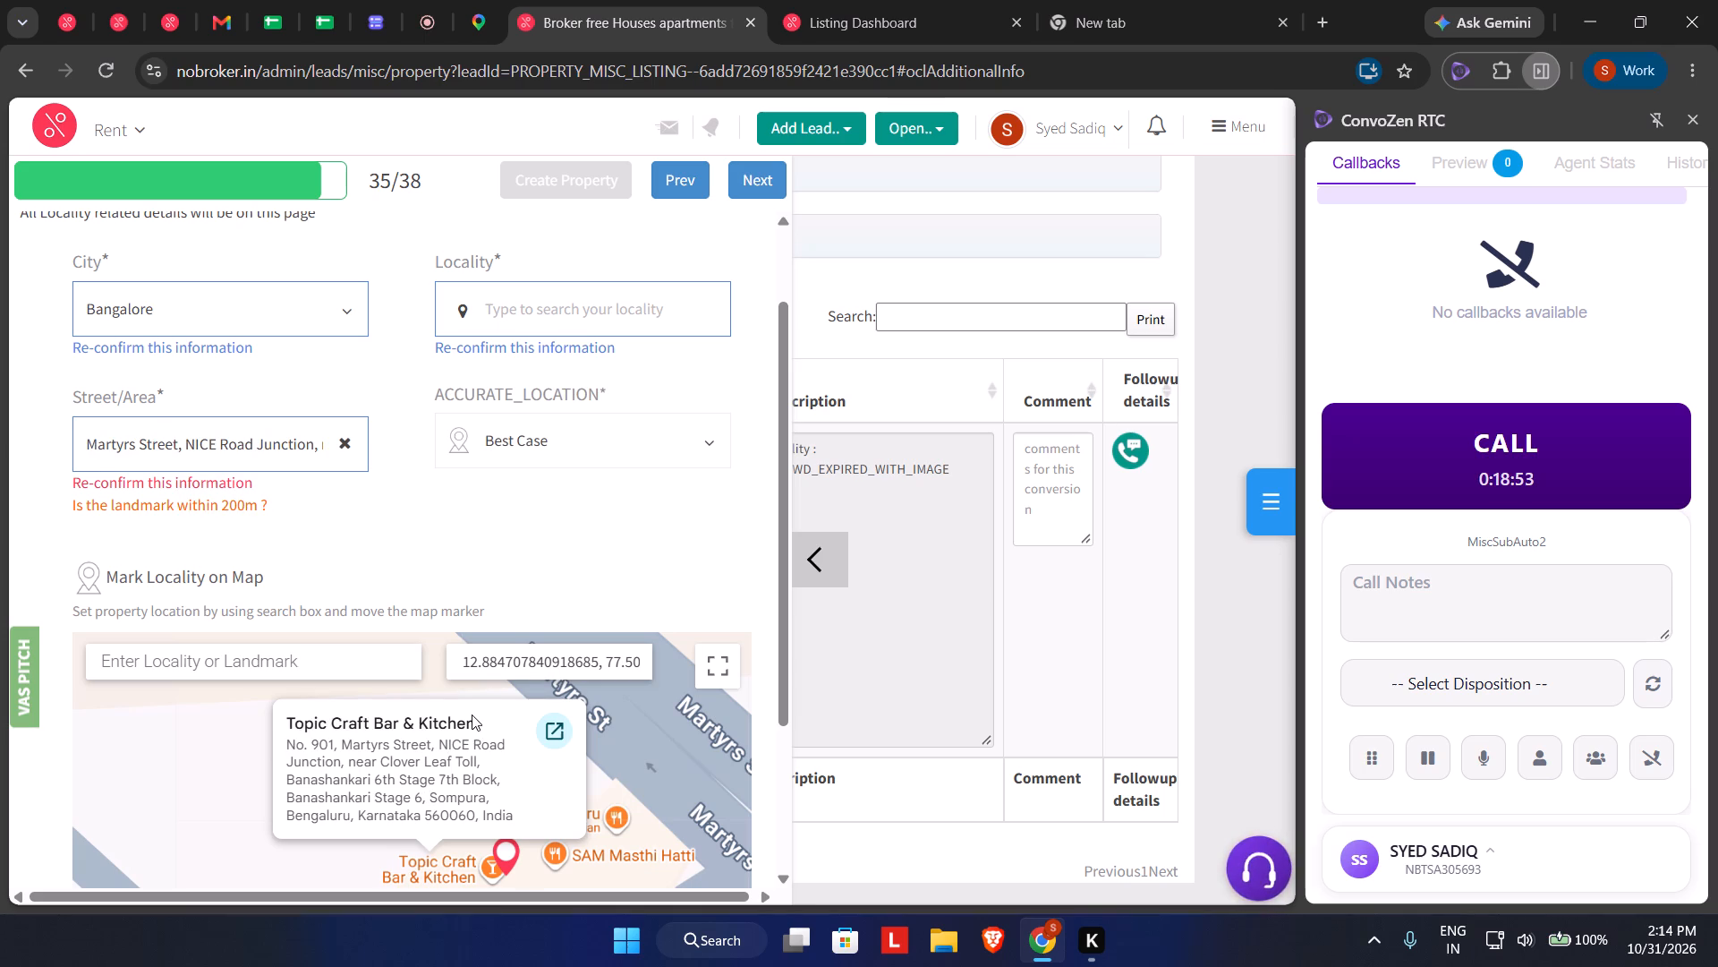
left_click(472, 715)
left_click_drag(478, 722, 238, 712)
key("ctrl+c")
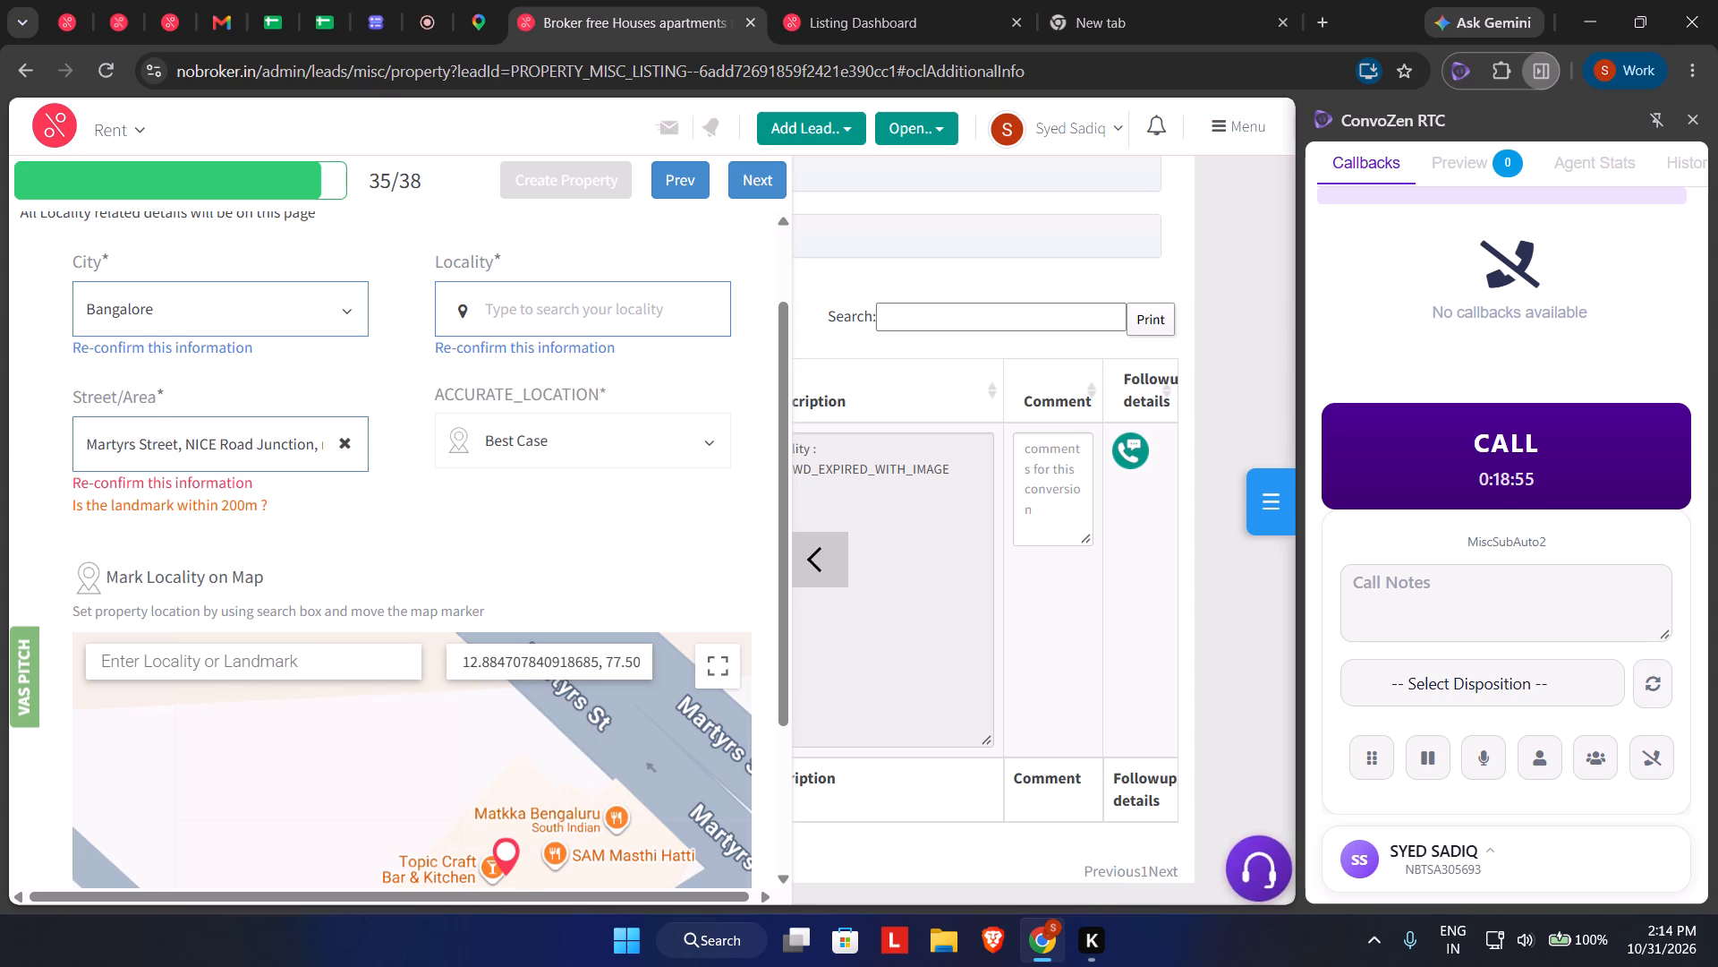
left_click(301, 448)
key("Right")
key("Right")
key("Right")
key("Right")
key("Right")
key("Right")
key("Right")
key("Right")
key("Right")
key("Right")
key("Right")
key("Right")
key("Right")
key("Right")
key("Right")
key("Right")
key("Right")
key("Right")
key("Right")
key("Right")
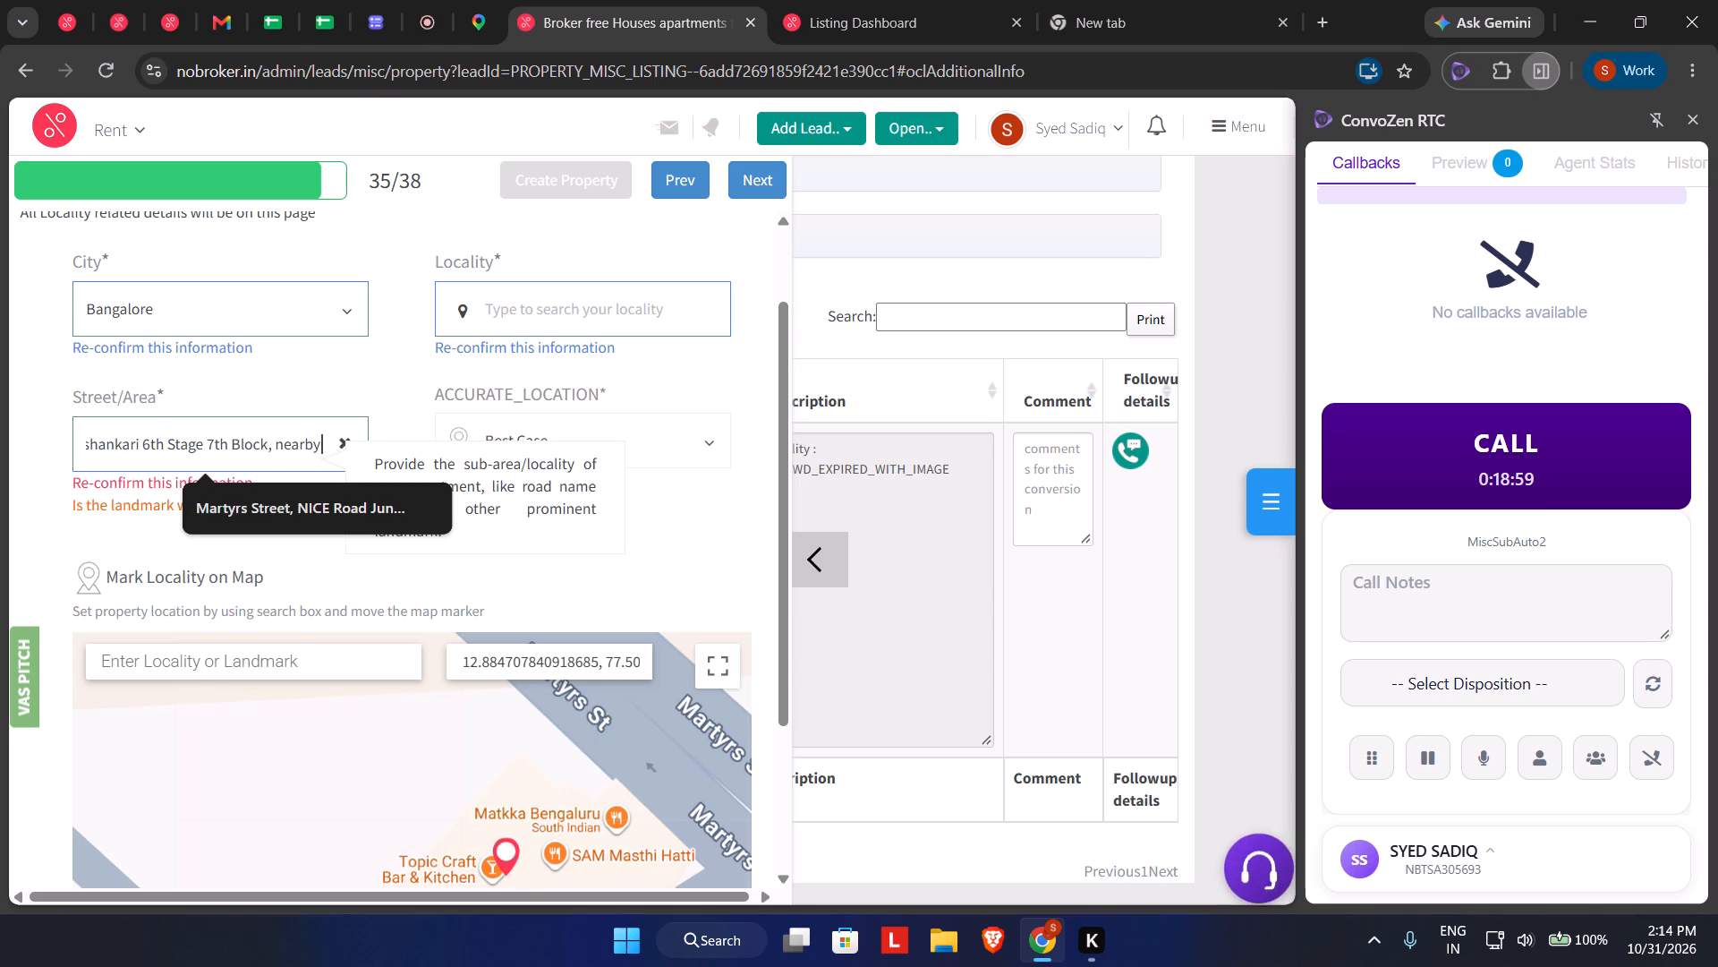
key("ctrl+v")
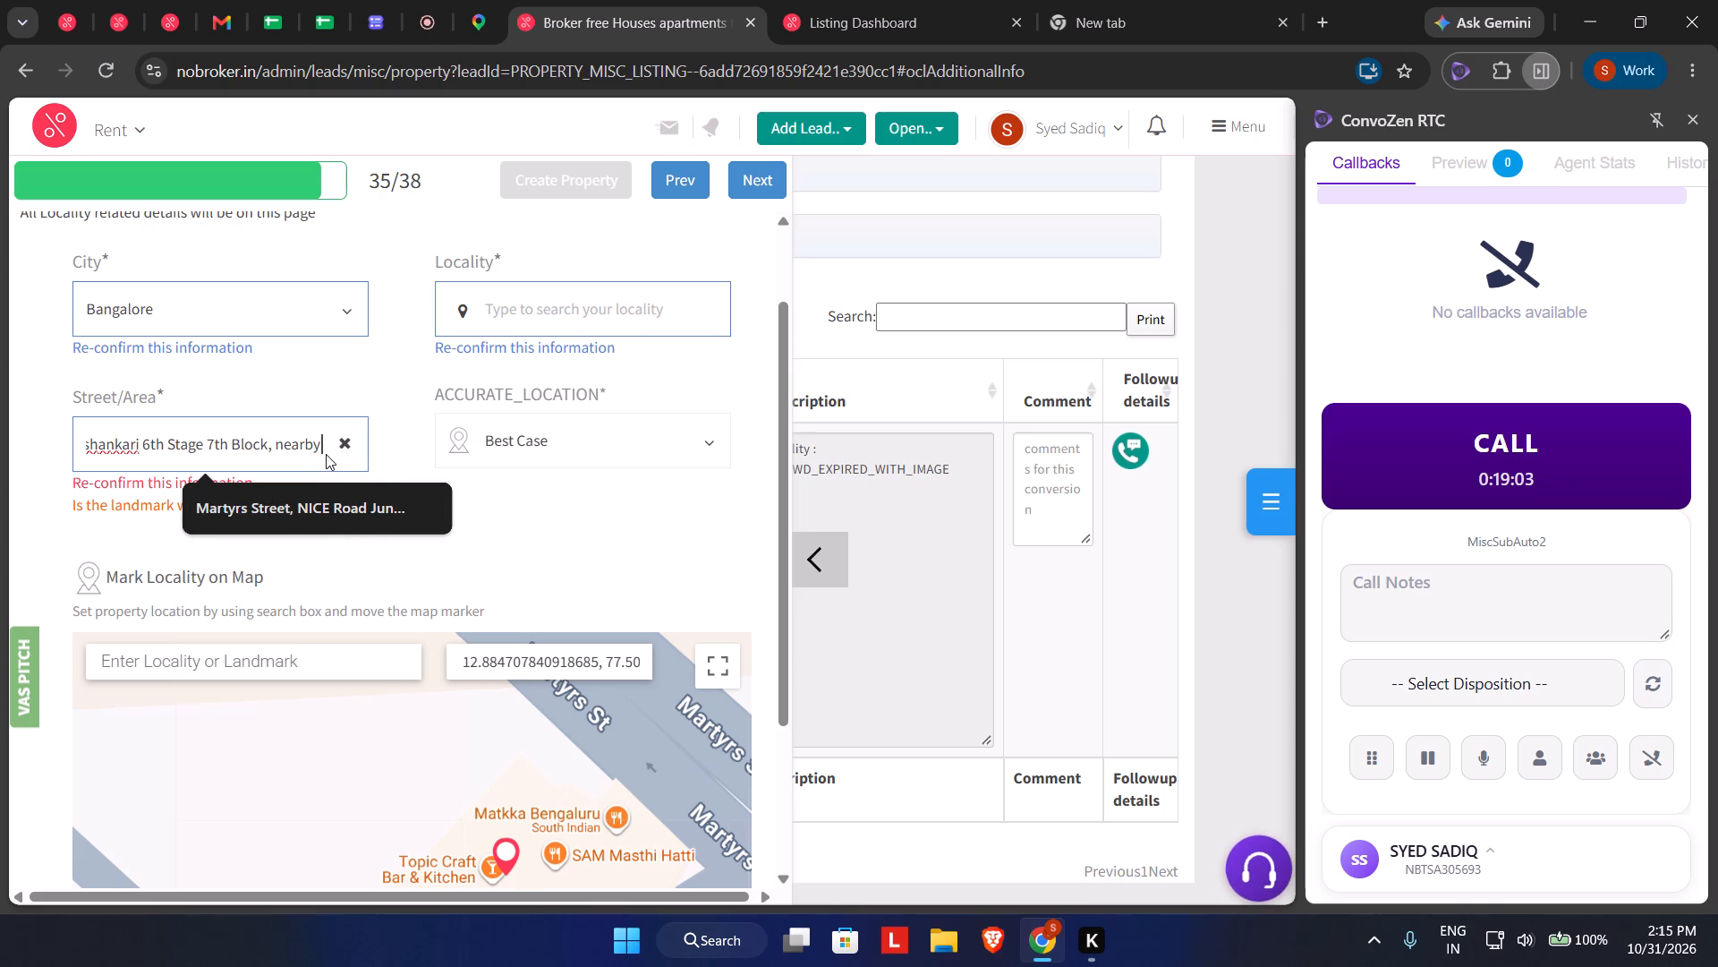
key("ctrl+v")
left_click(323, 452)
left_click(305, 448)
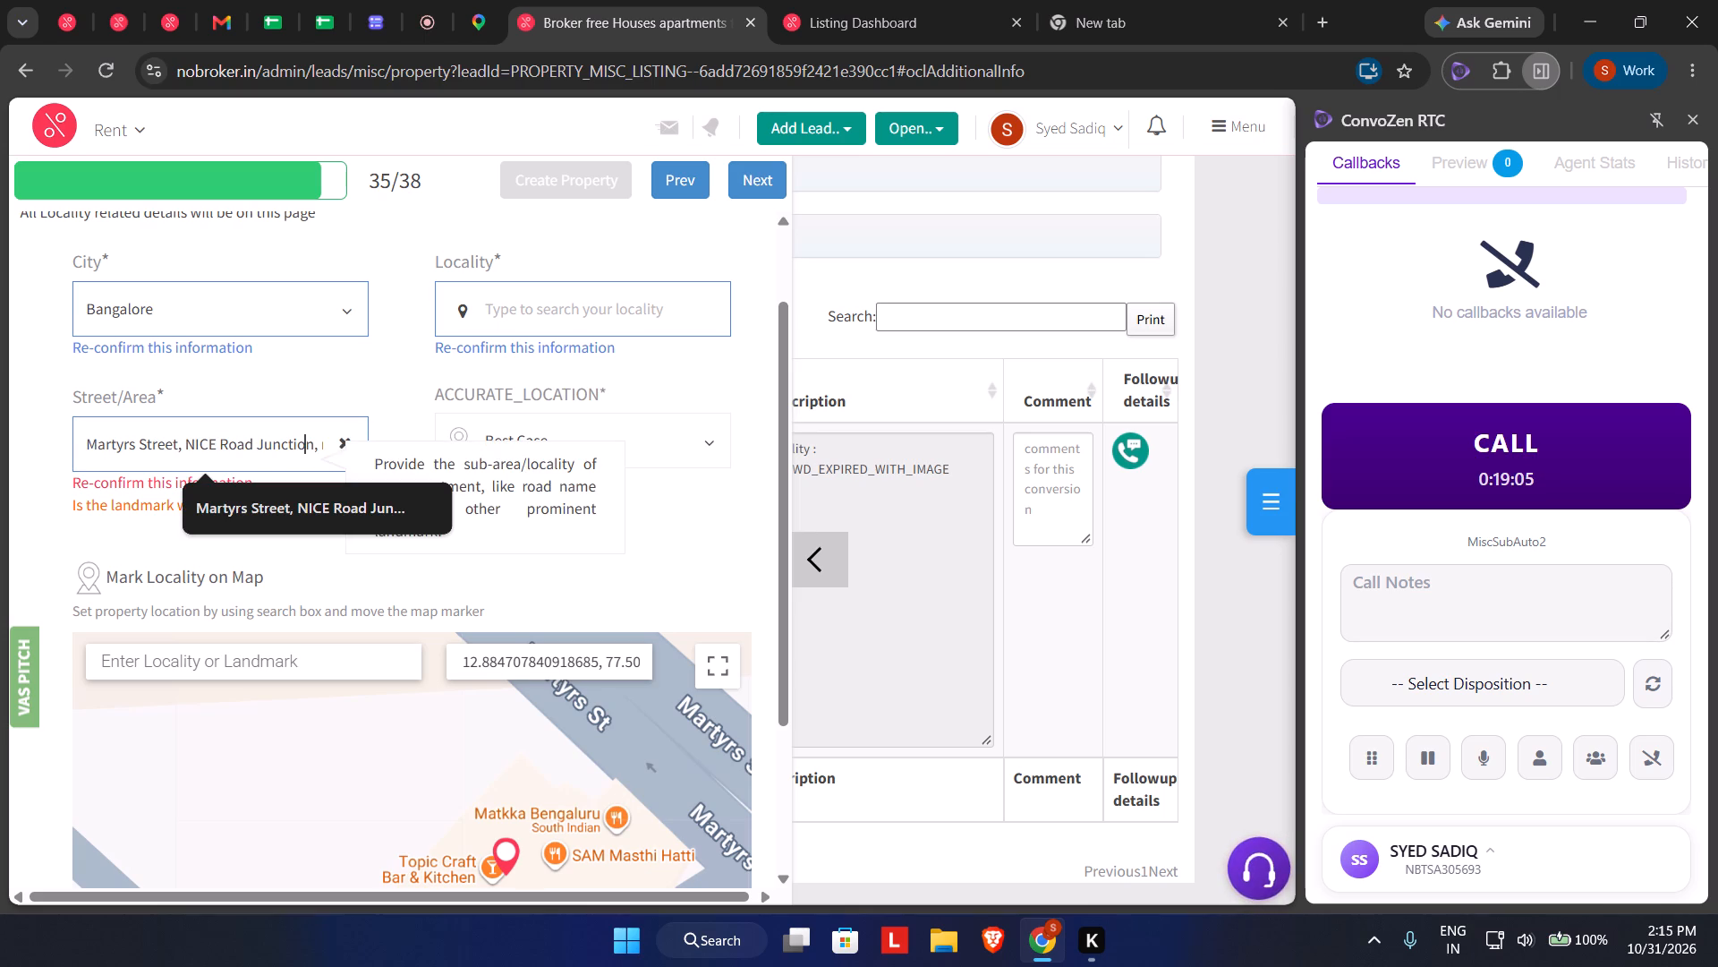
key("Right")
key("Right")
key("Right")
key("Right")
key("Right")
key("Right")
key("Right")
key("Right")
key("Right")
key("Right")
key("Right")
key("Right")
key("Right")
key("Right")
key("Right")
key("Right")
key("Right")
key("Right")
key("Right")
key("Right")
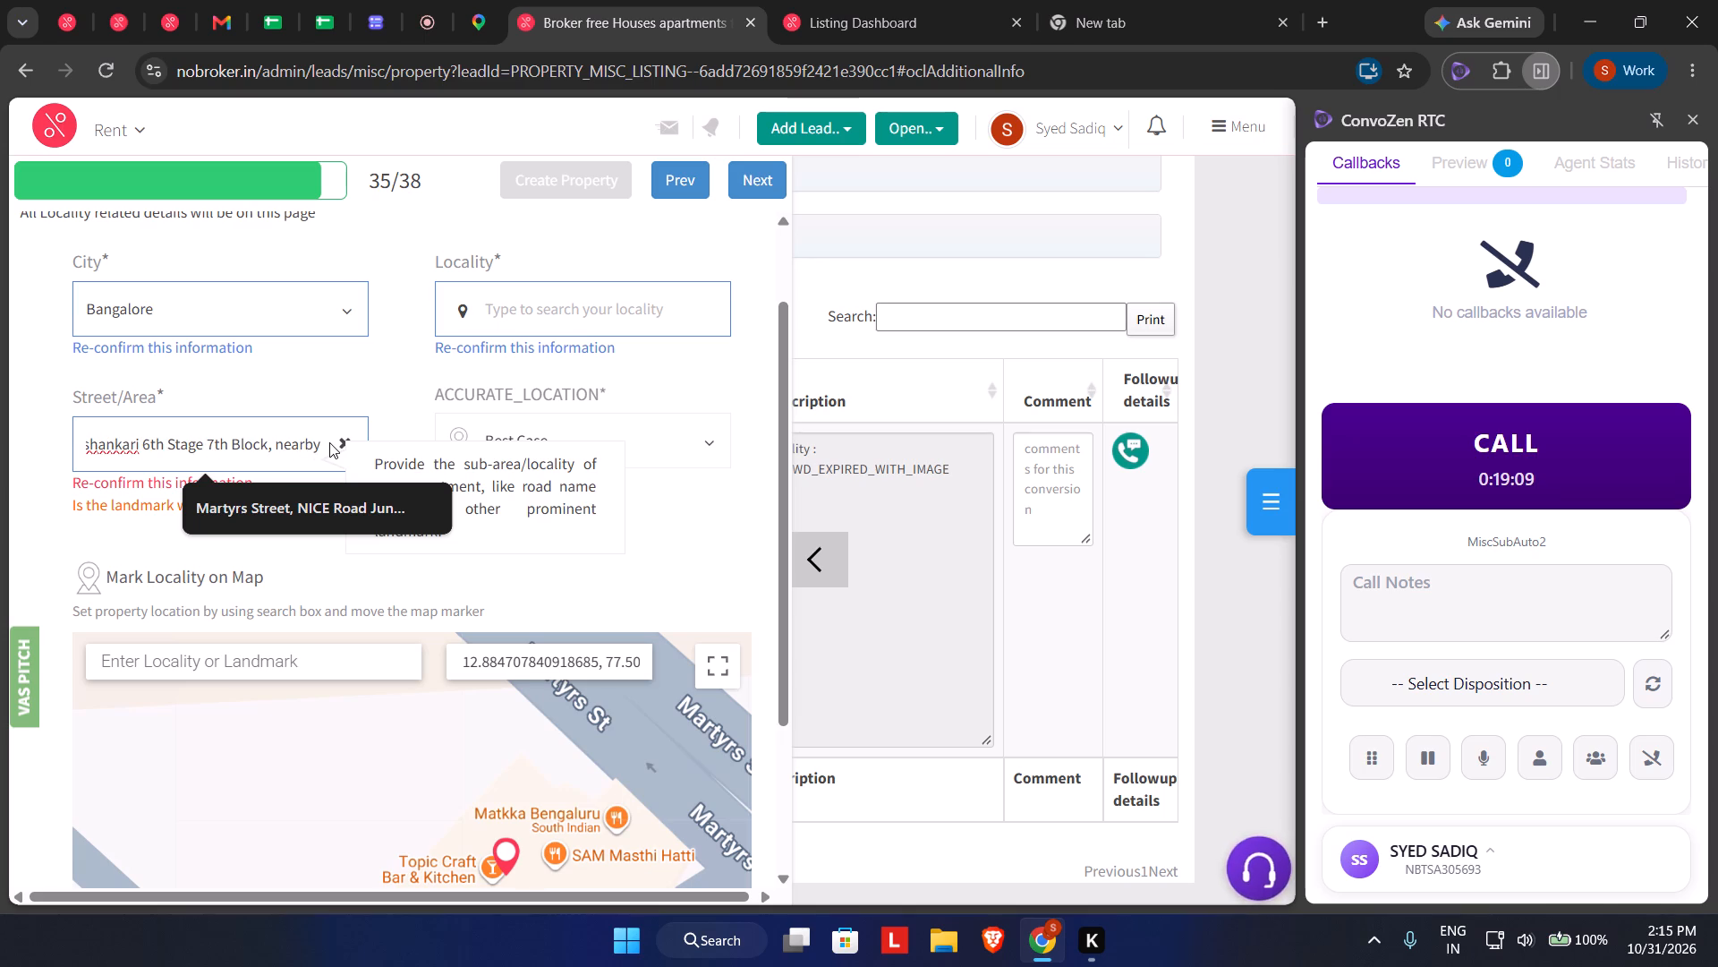
Reopen the place details on the locality map and append "Topic Craft Bar & Kitchen" to the end of Street/Area.
scroll(353, 483, "down", 3)
scroll(438, 650, "down", 3)
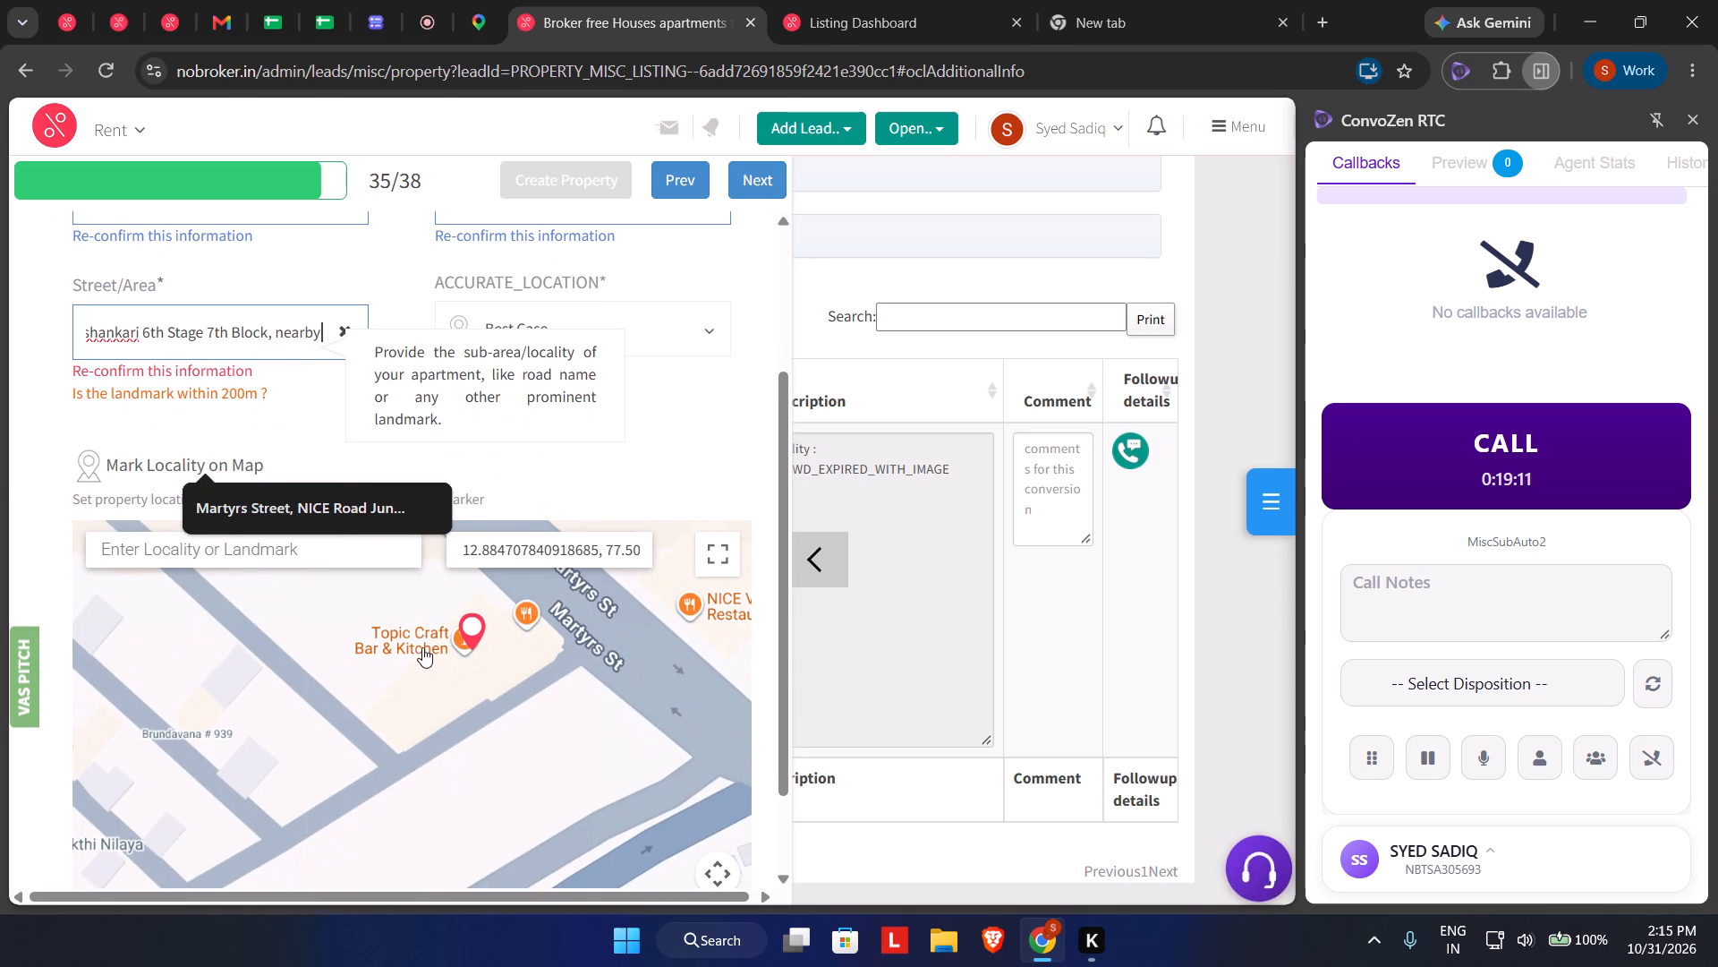
scroll(417, 646, "up", 5)
right_click(557, 654)
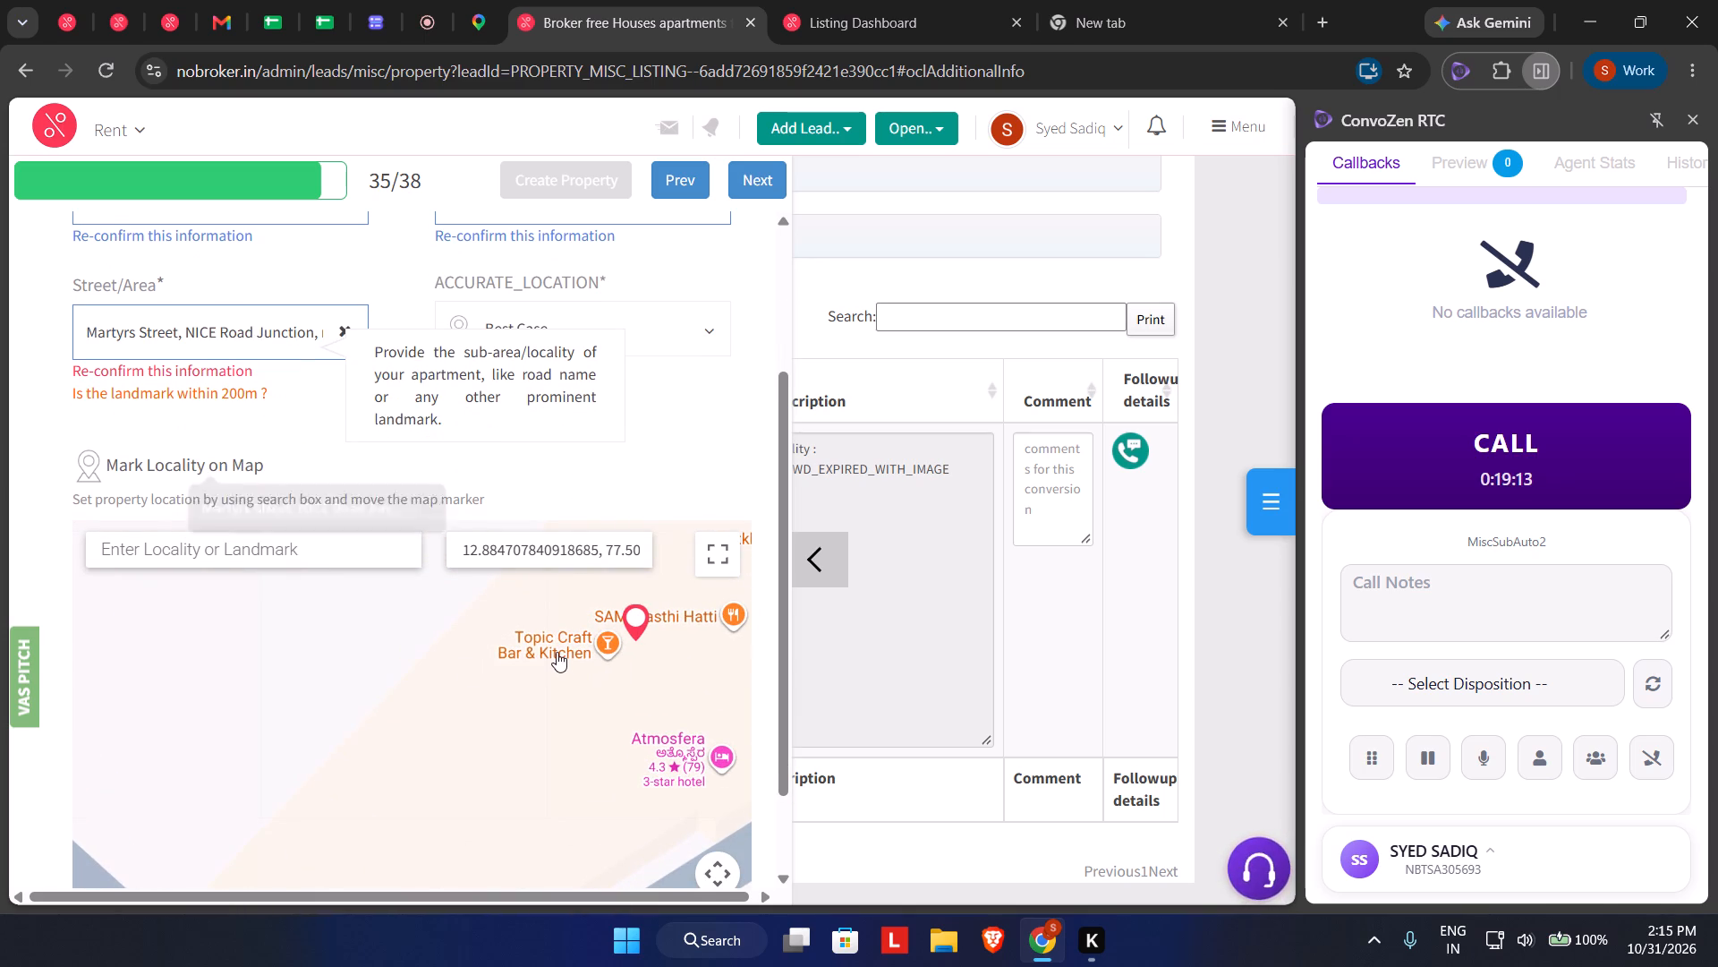
left_click(569, 643)
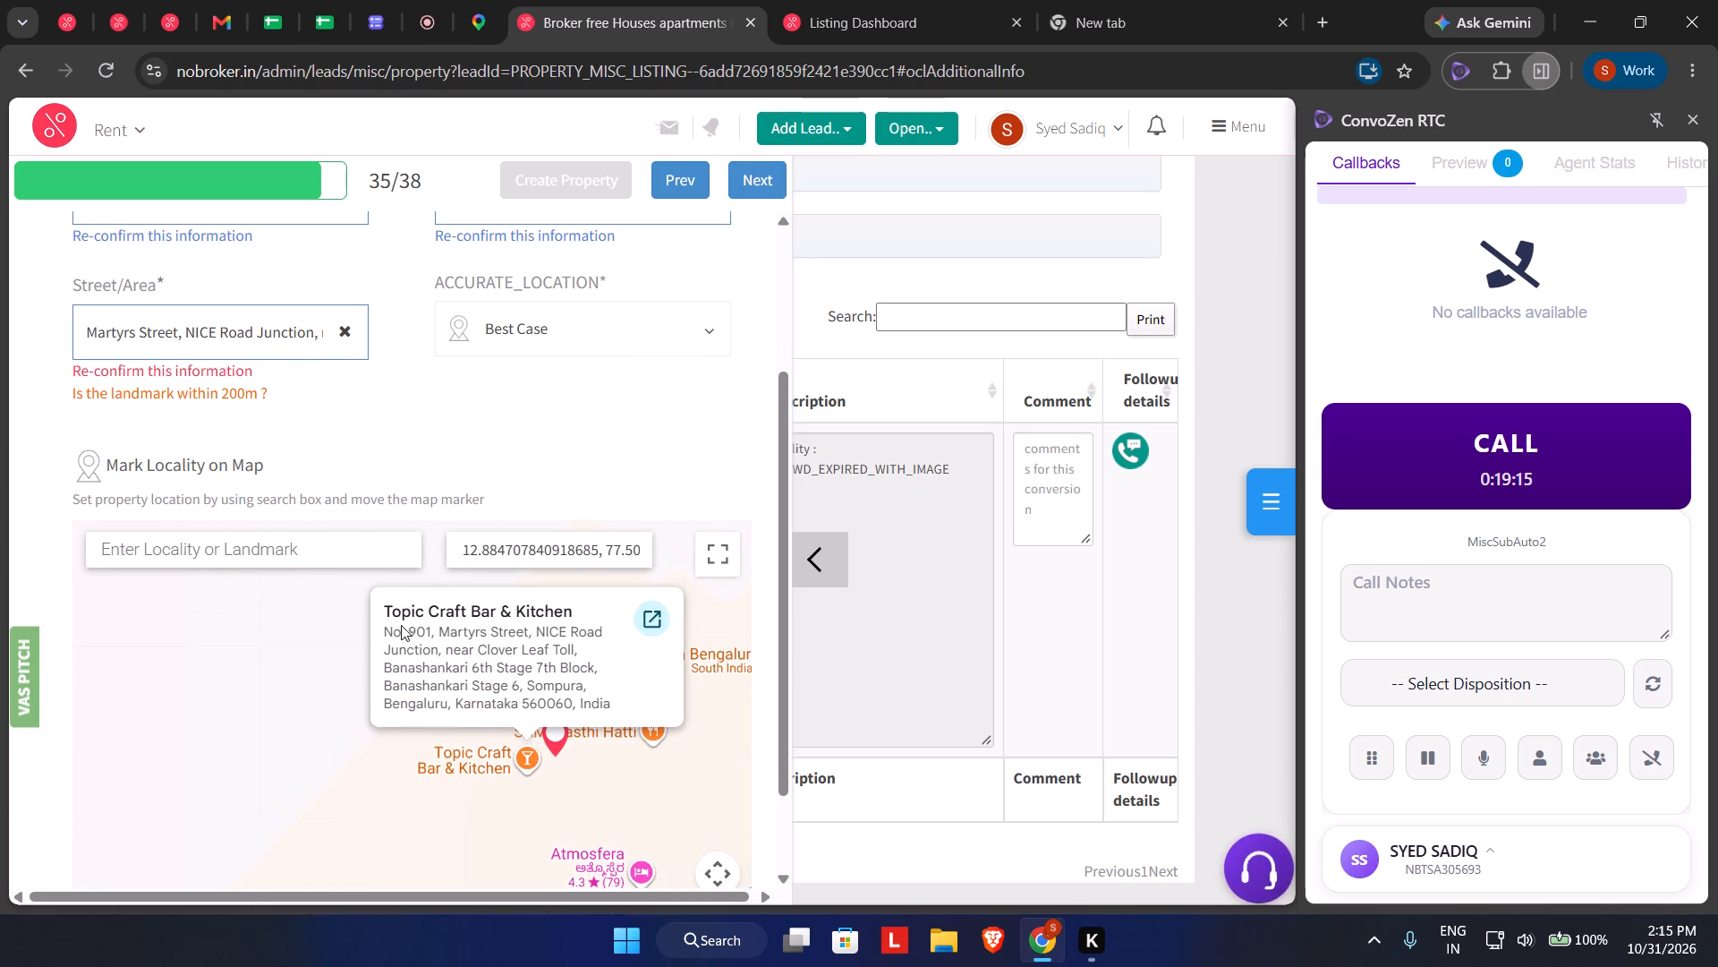
left_click_drag(387, 613, 584, 614)
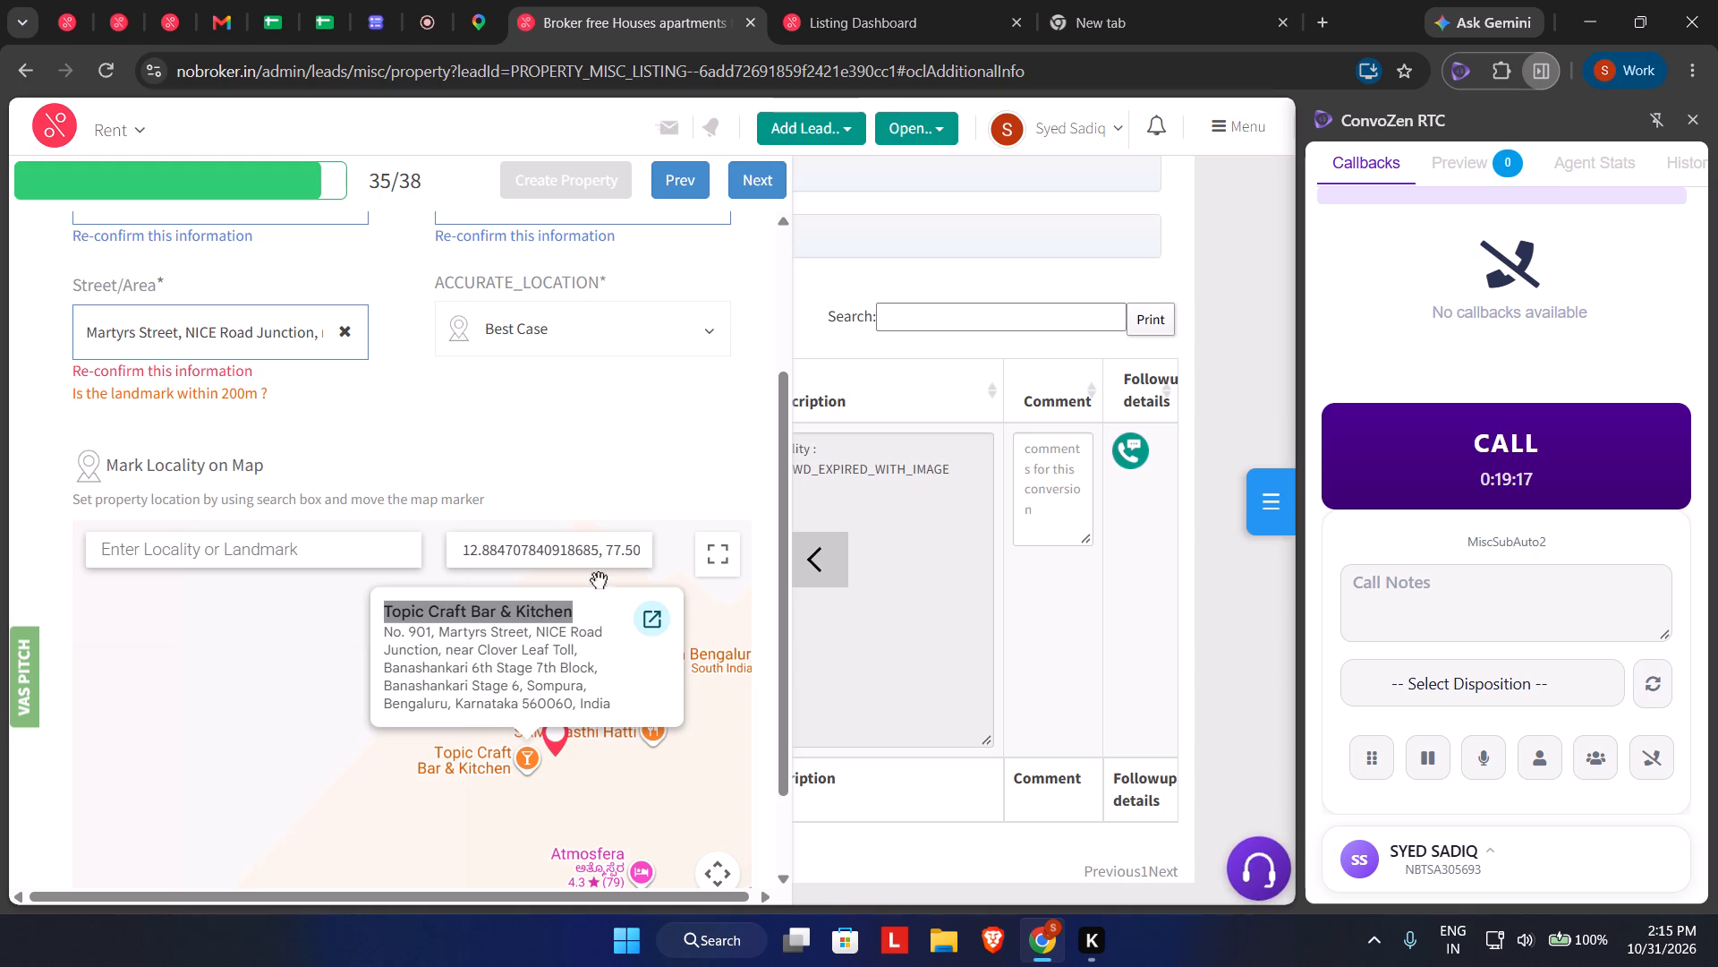
key("ctrl+c")
left_click(277, 345)
key("Right")
key("Right")
key("Right")
key("Right")
key("Right")
key("Right")
key("Right")
key("Right")
key("Right")
key("Right")
key("Right")
key("Right")
key("Right")
key("Right")
key("Right")
key("Right")
key("Right")
key("Right")
key("Right")
key("Right")
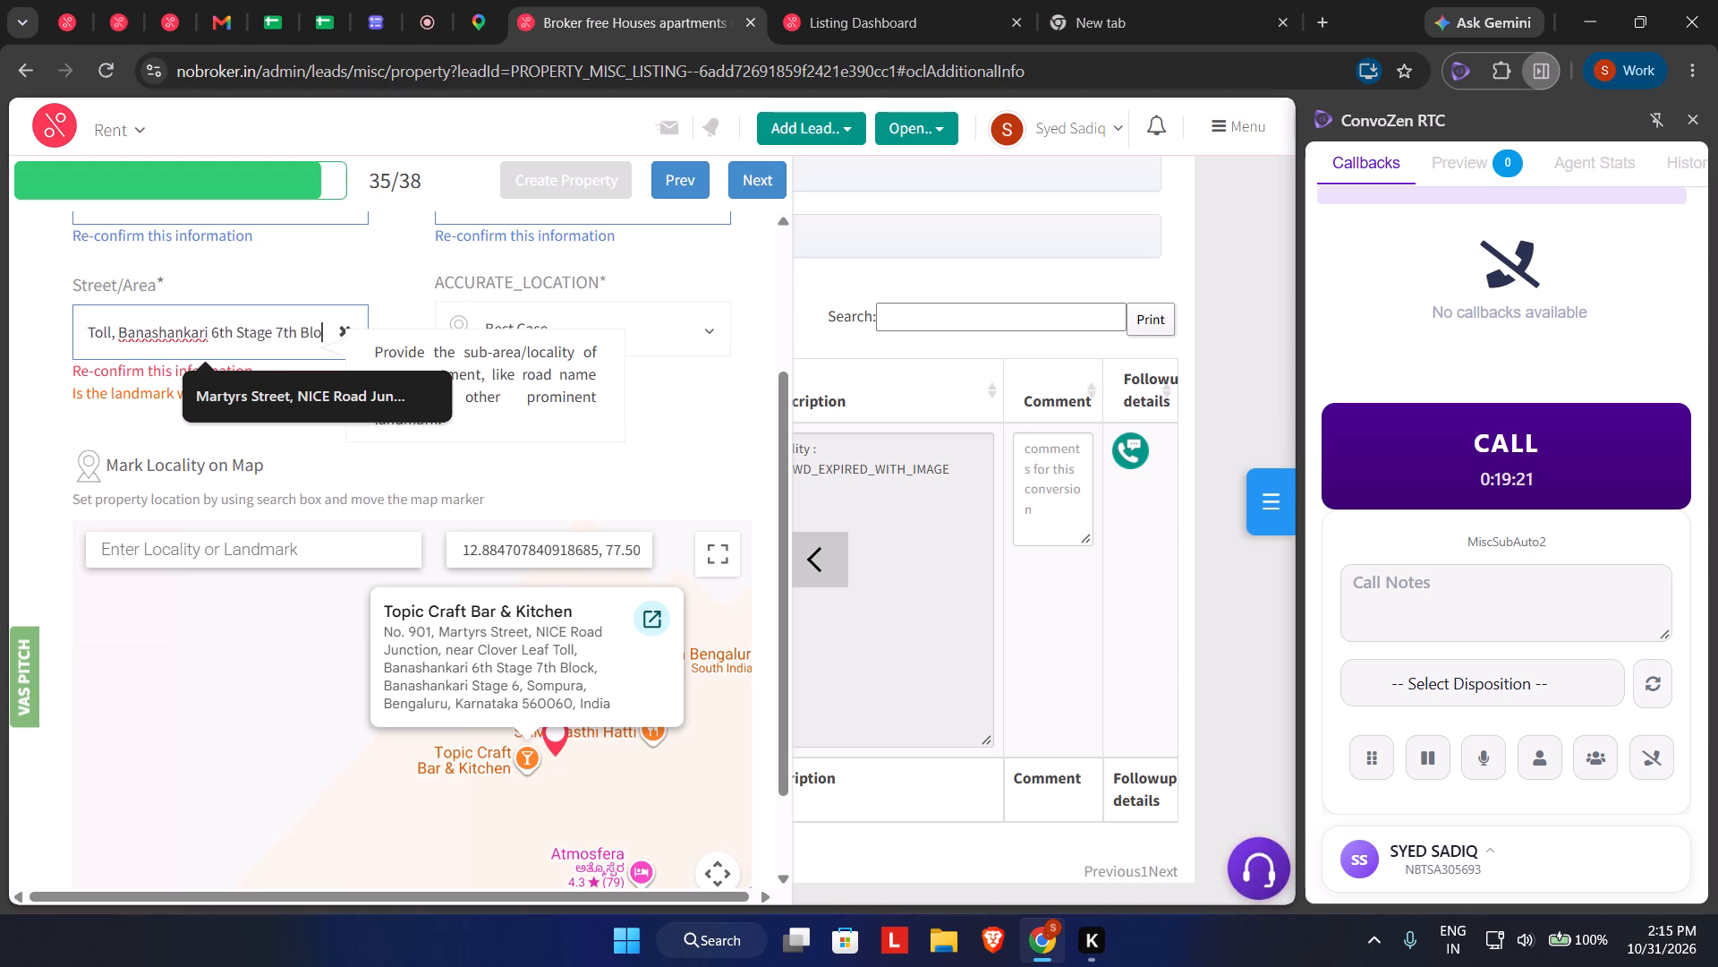
key("ctrl+v")
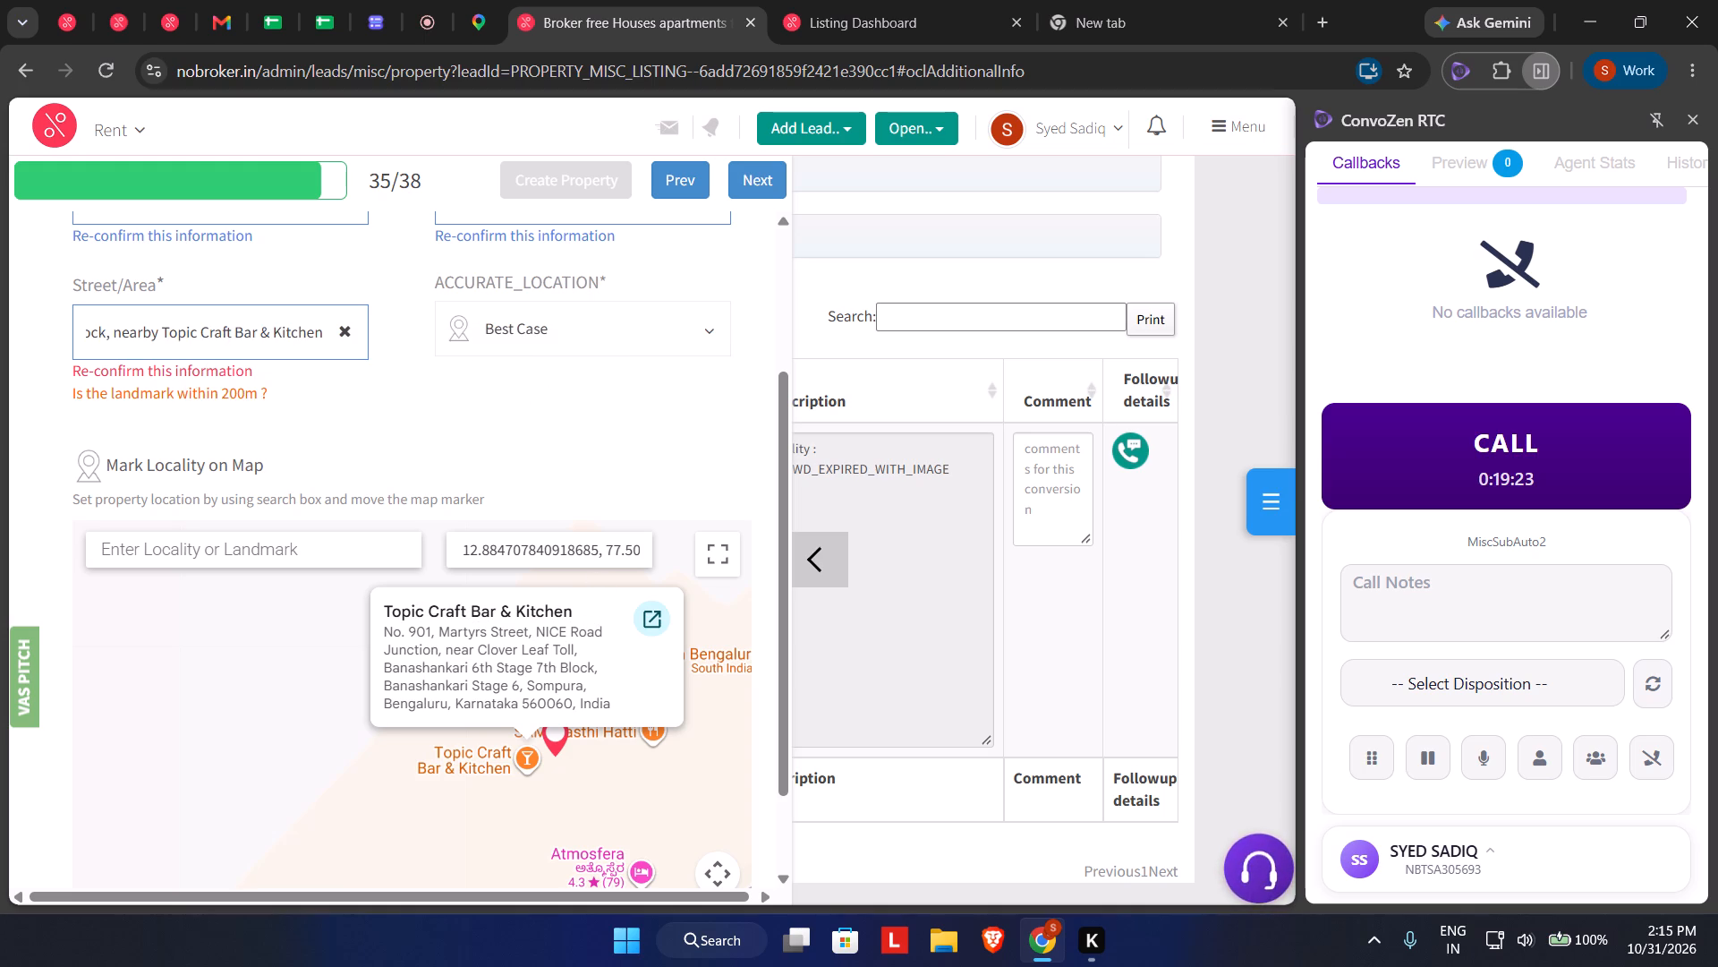
scroll(489, 401, "up", 2)
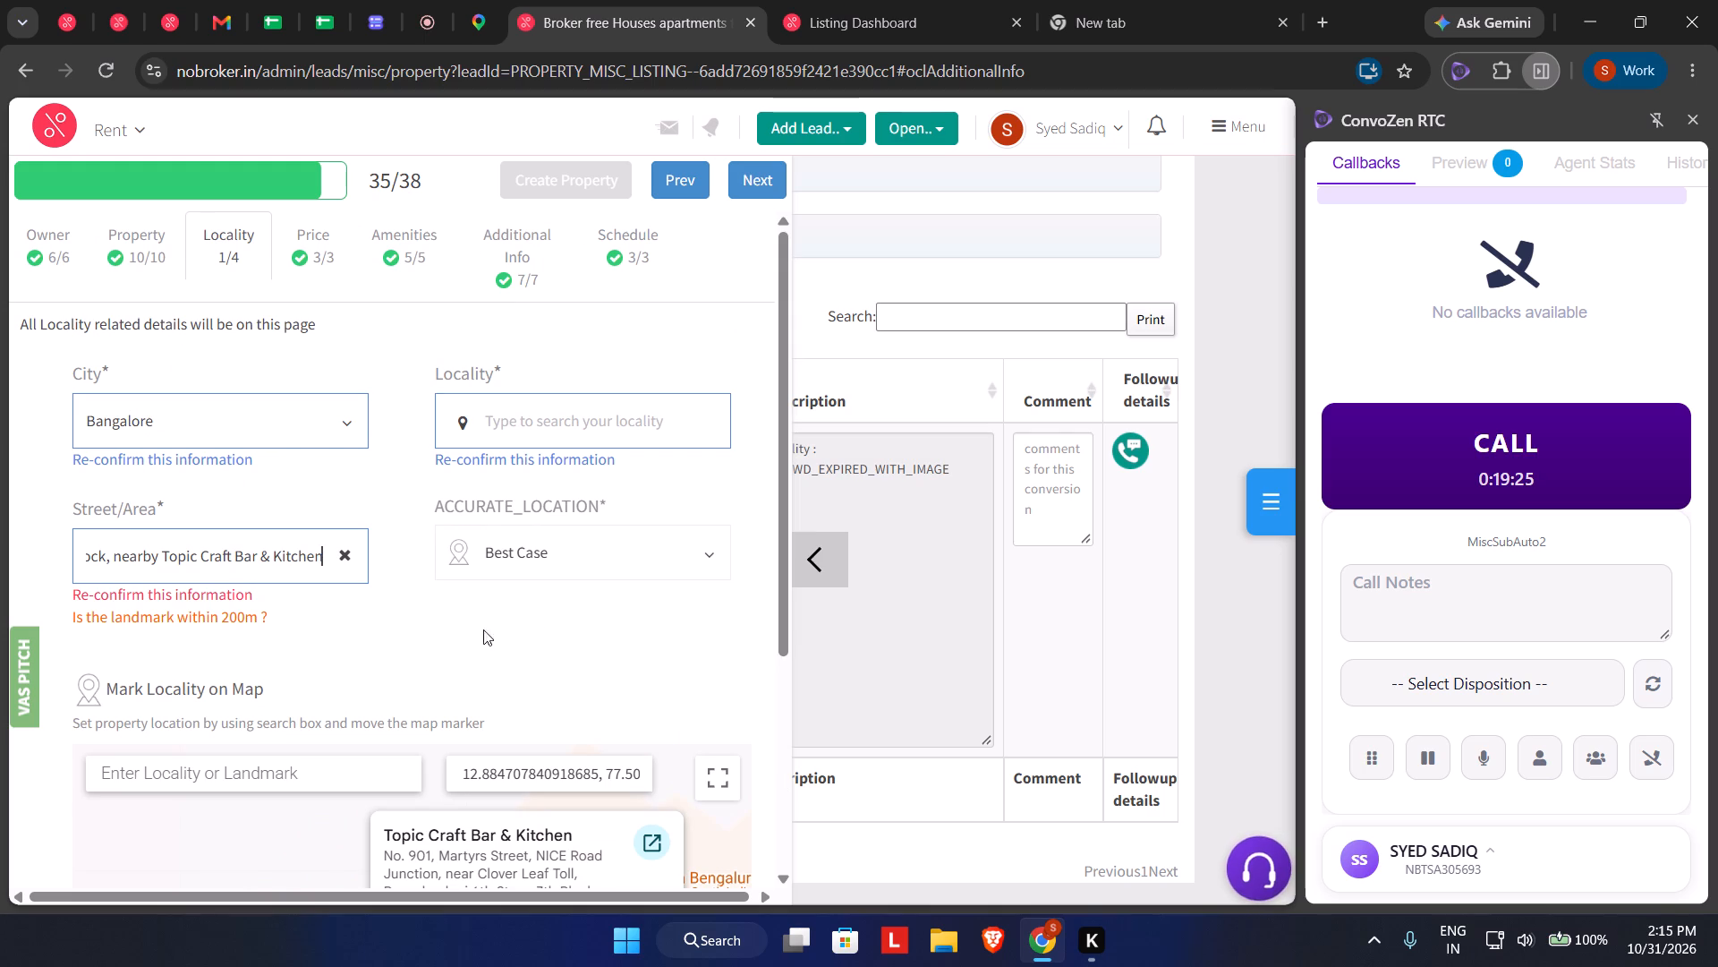
left_click(555, 616)
Set the Locality to Sompura, copied from the place's address on the map.
scroll(568, 603, "down", 2)
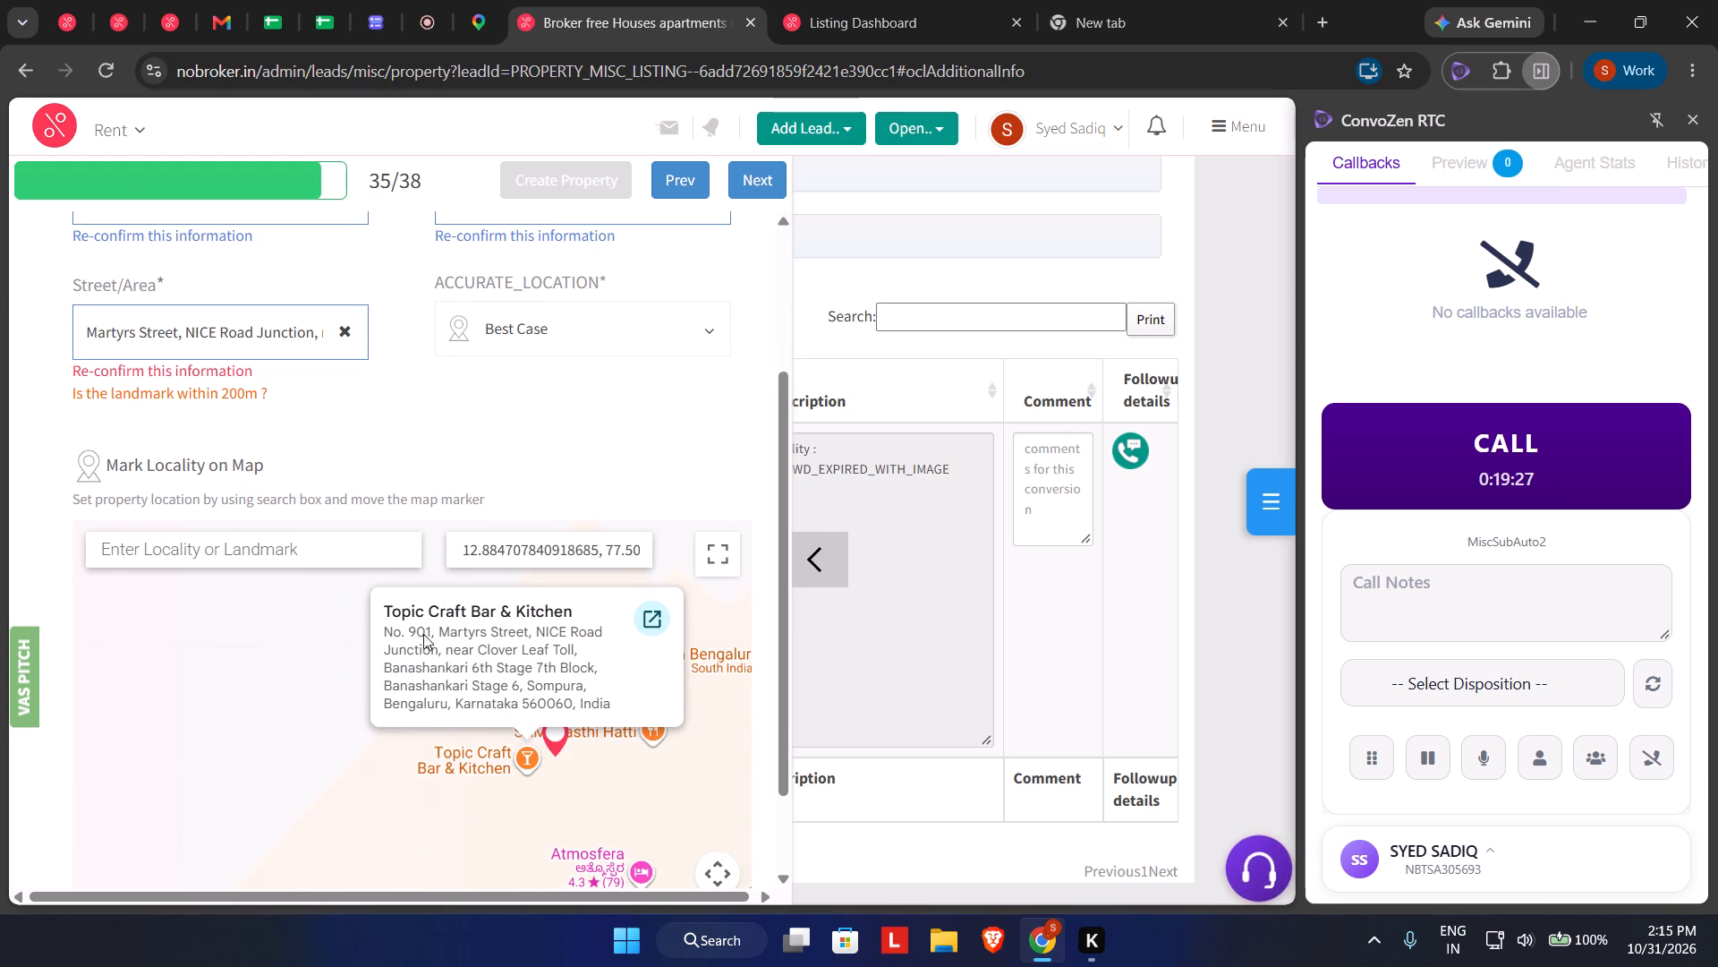
scroll(489, 495, "up", 2)
left_click(547, 421)
scroll(433, 680, "down", 1)
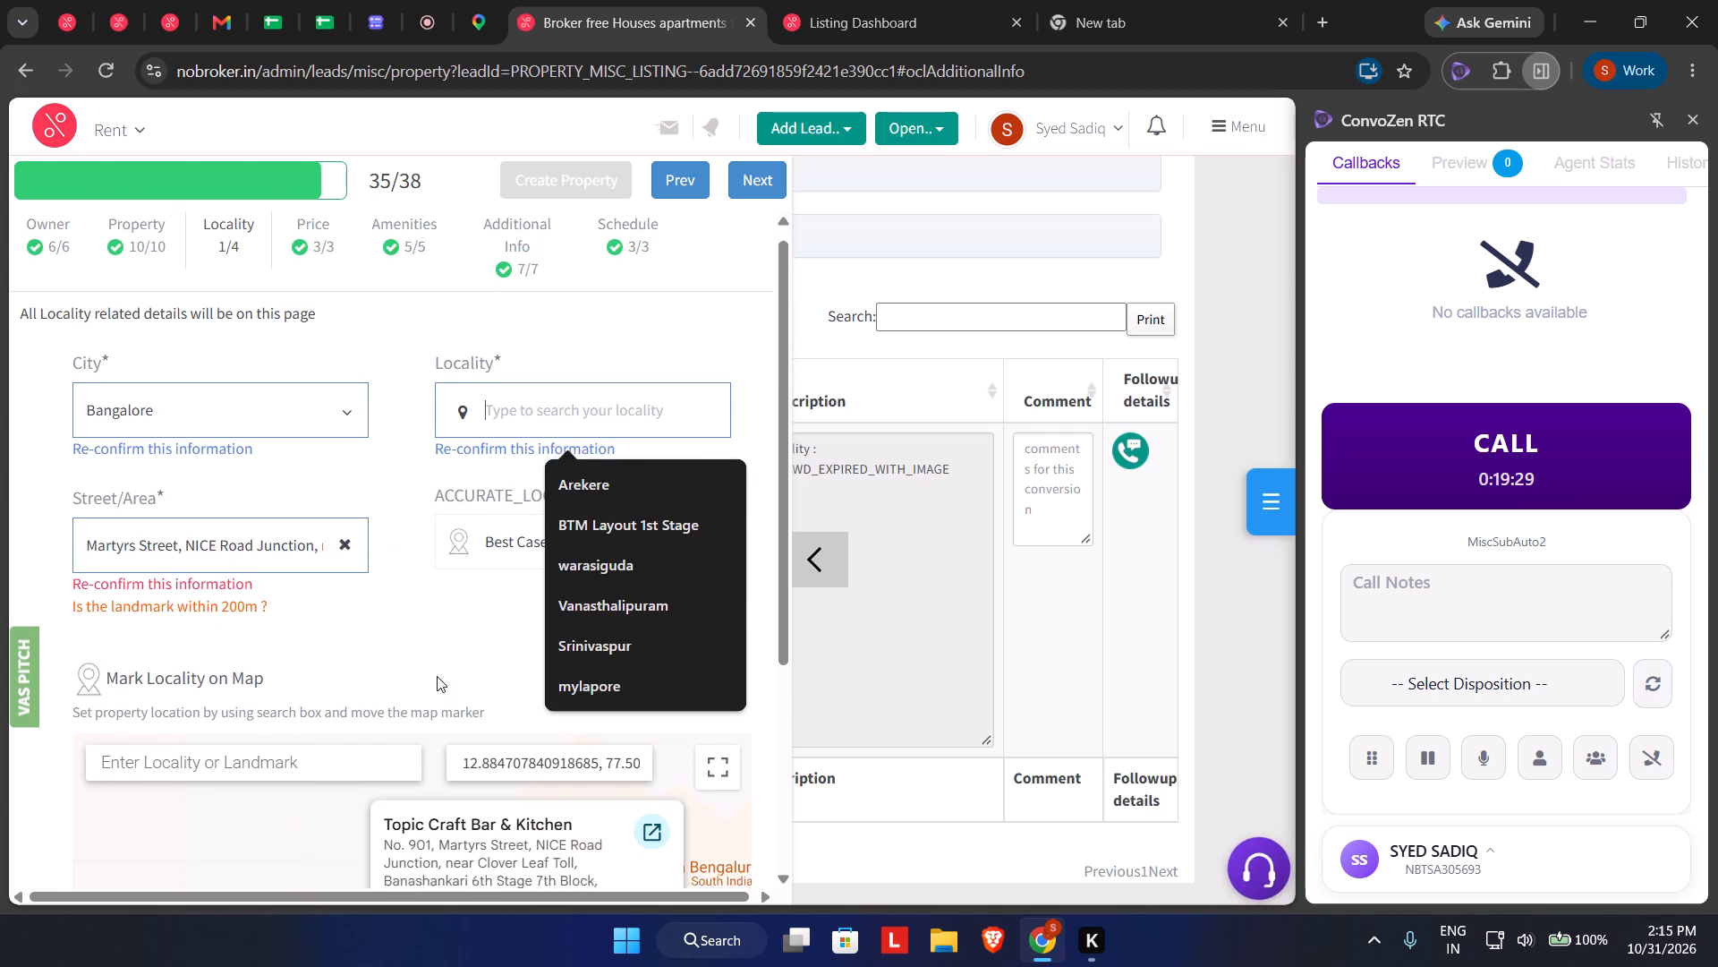
scroll(437, 676, "down", 1)
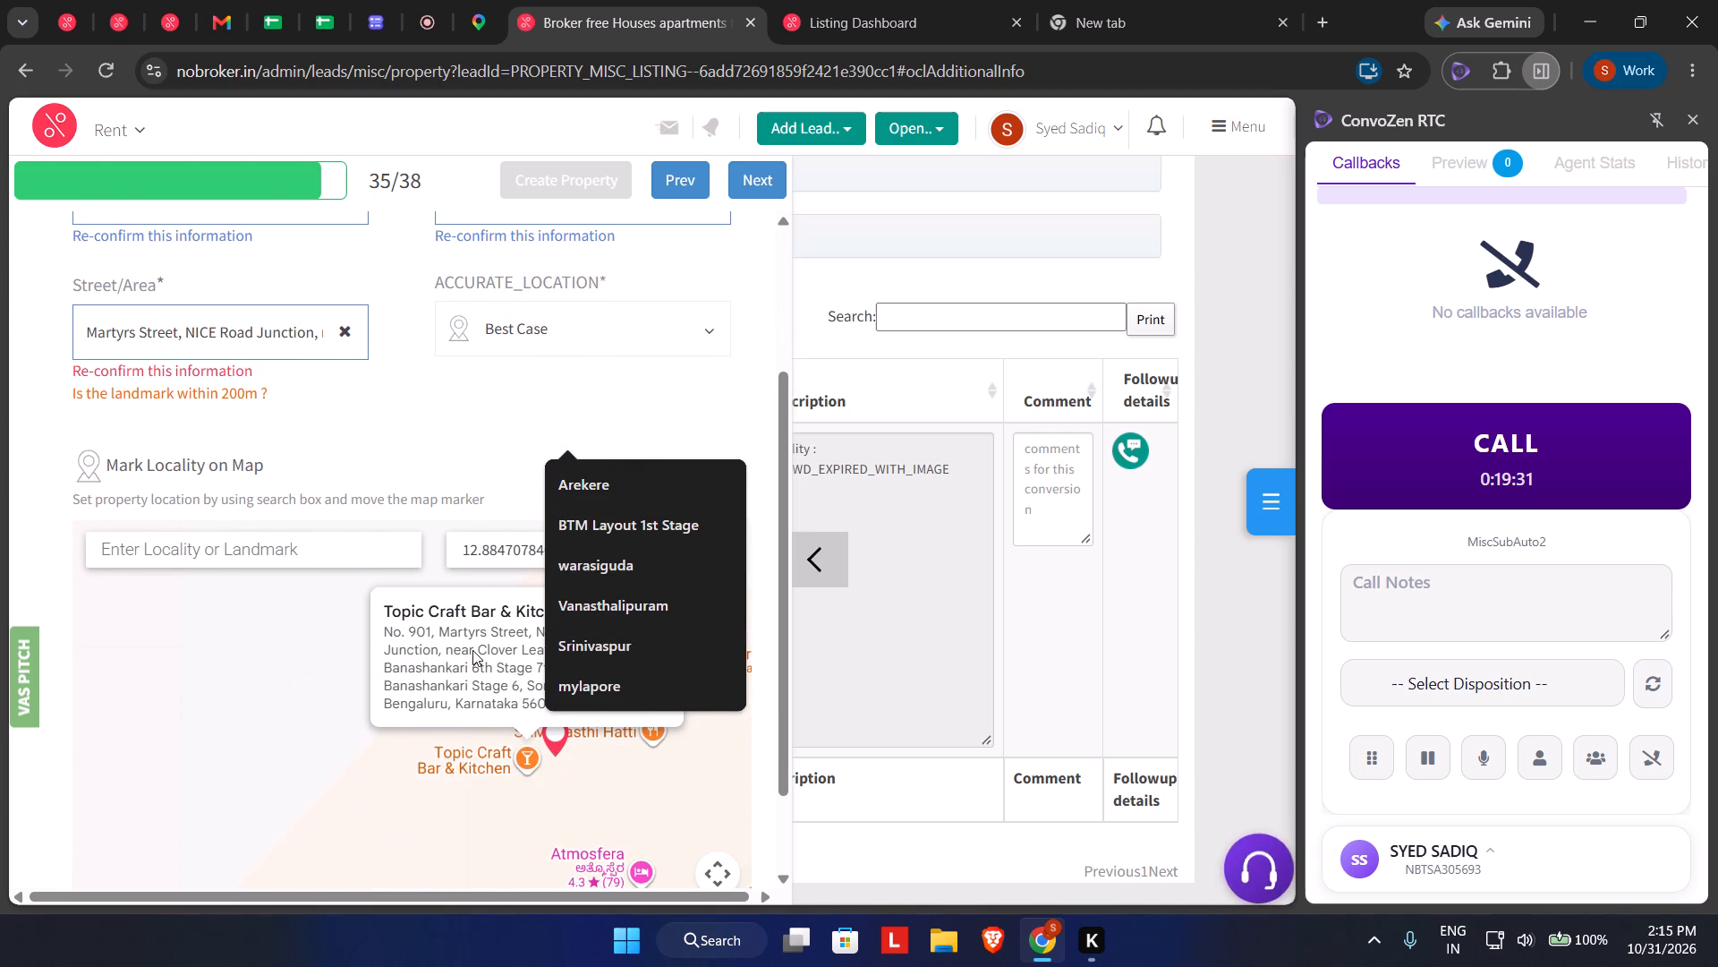
scroll(495, 690, "up", 1)
left_click_drag(529, 796, 574, 805)
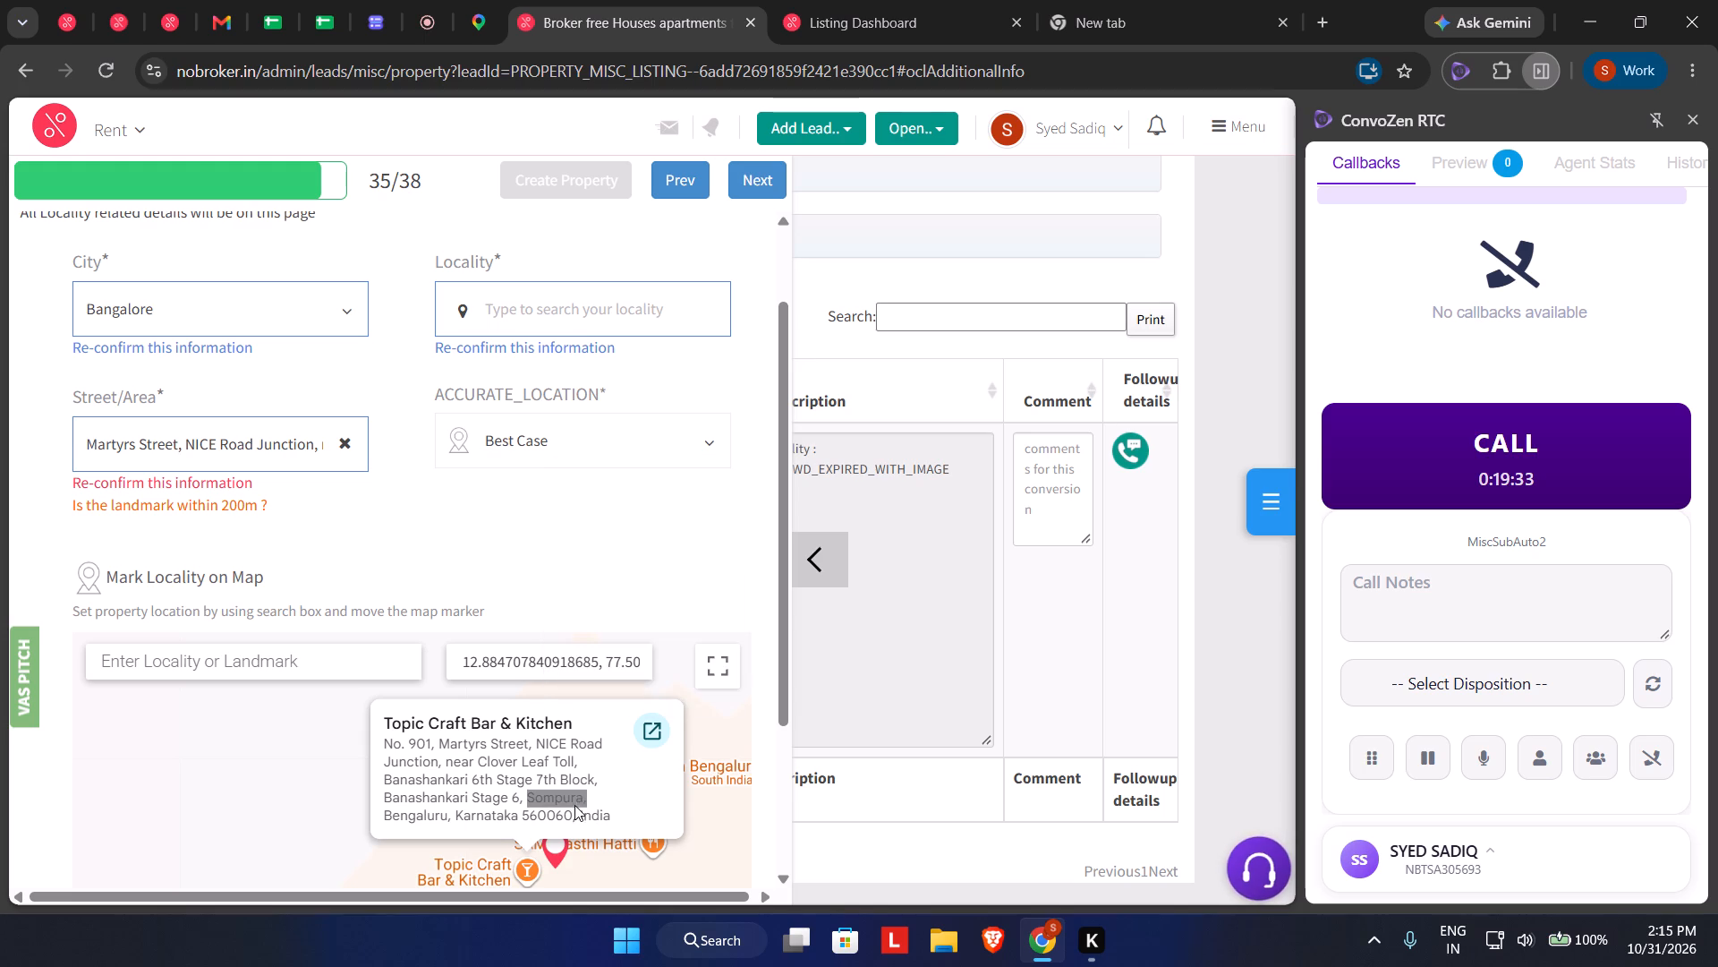
left_click_drag(574, 805, 579, 804)
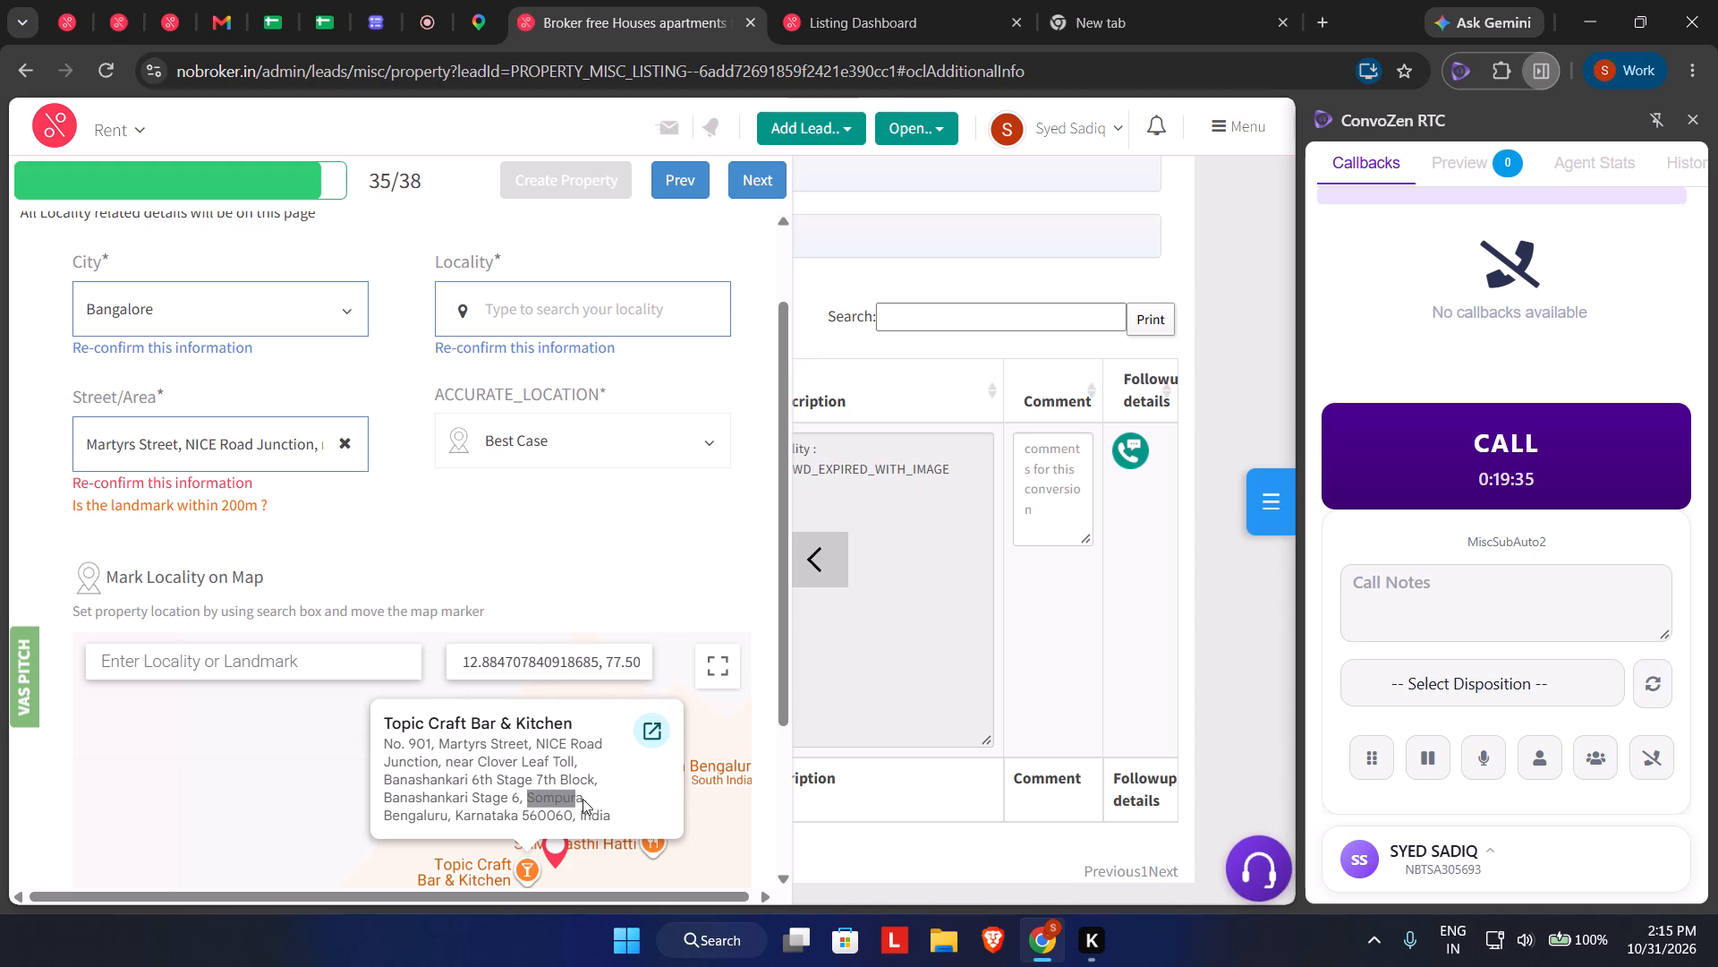
left_click_drag(583, 799, 528, 797)
key("ctrl+c")
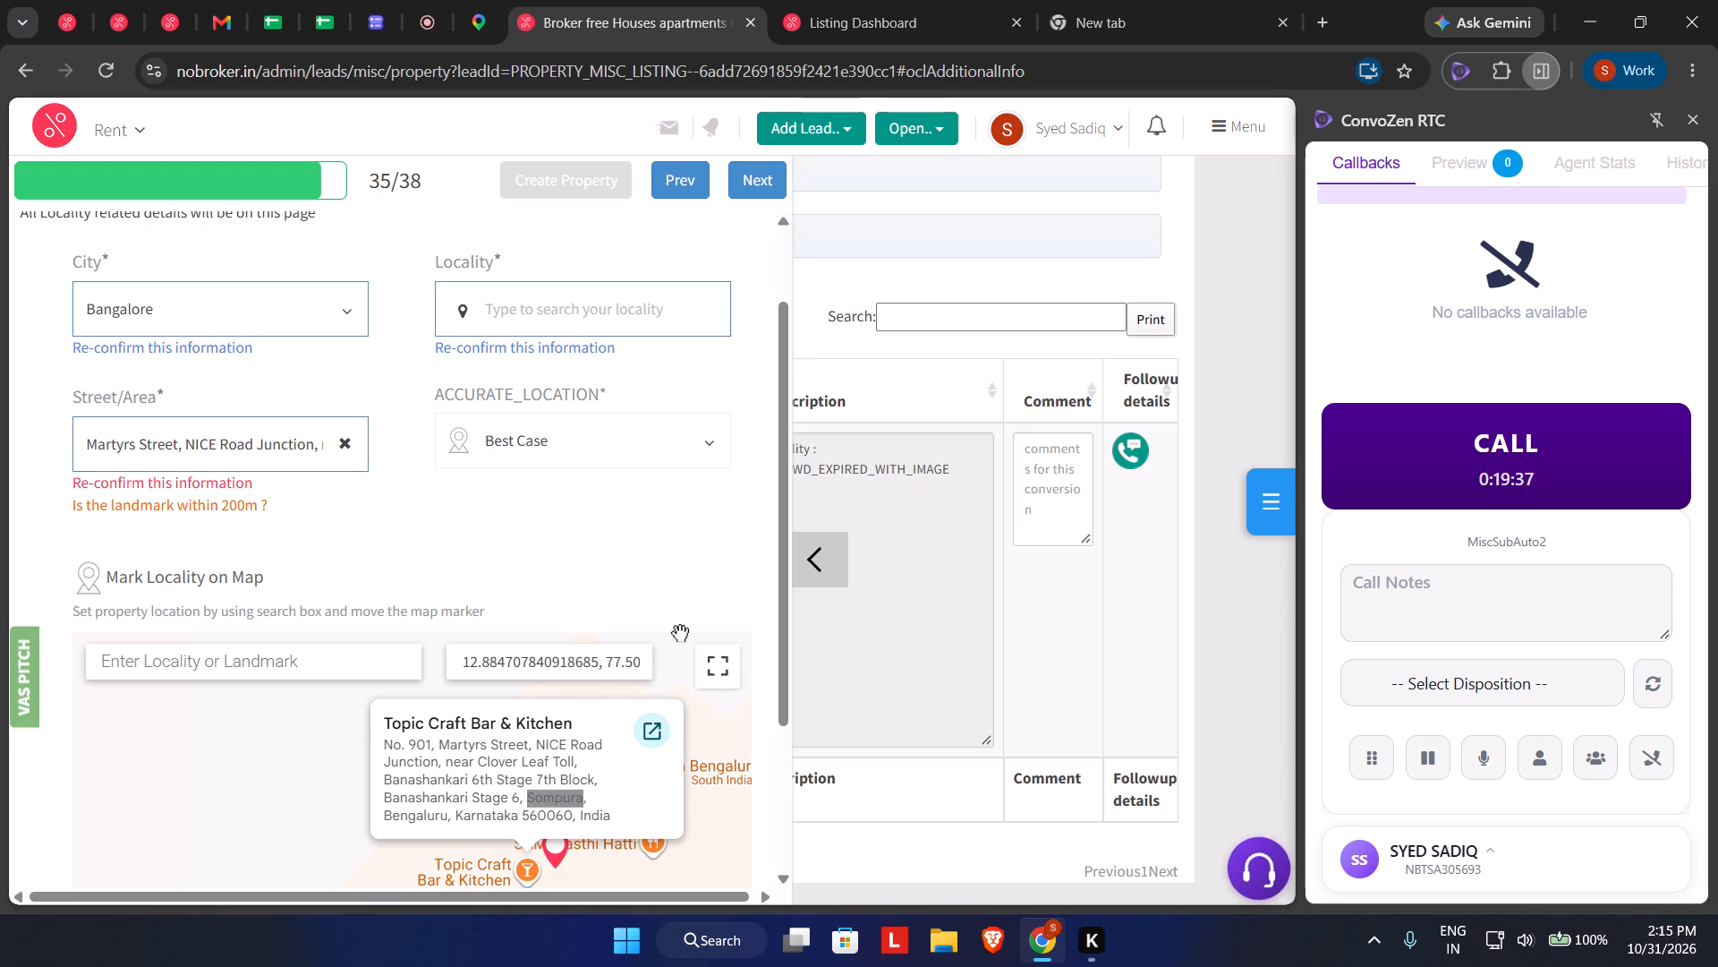
scroll(633, 549, "up", 3)
left_click(535, 431)
key("ctrl+v")
left_click(523, 641)
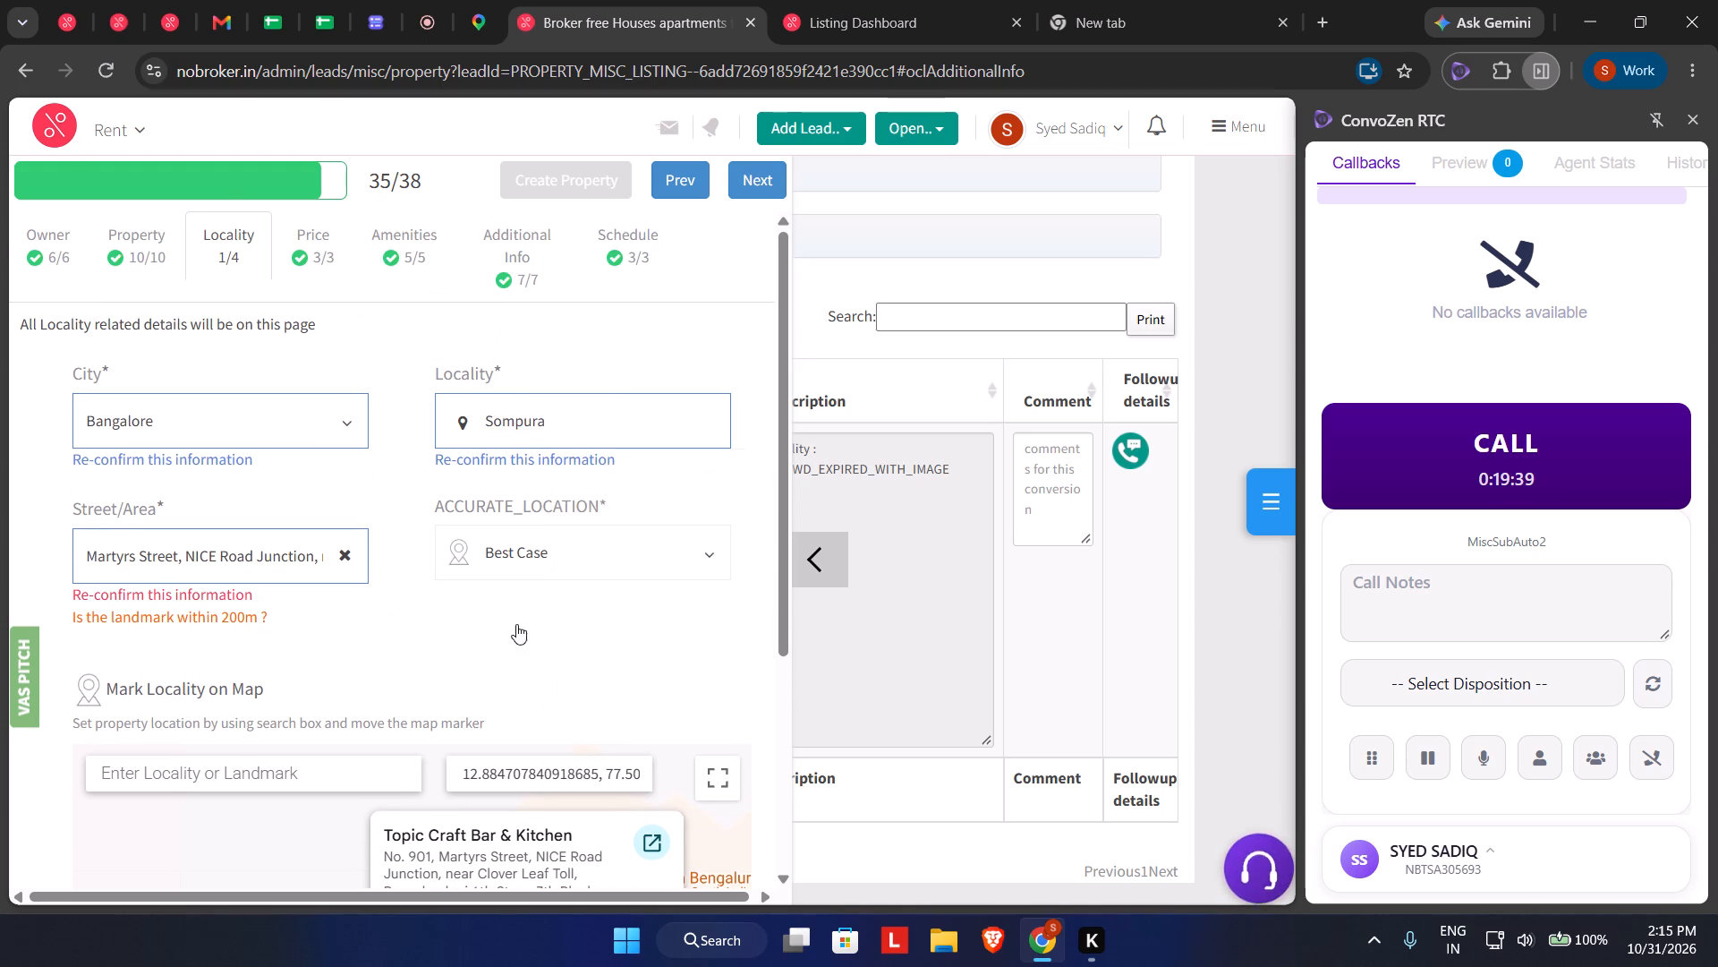
left_click(515, 332)
Go to the Price details and create the property listing.
left_click(314, 235)
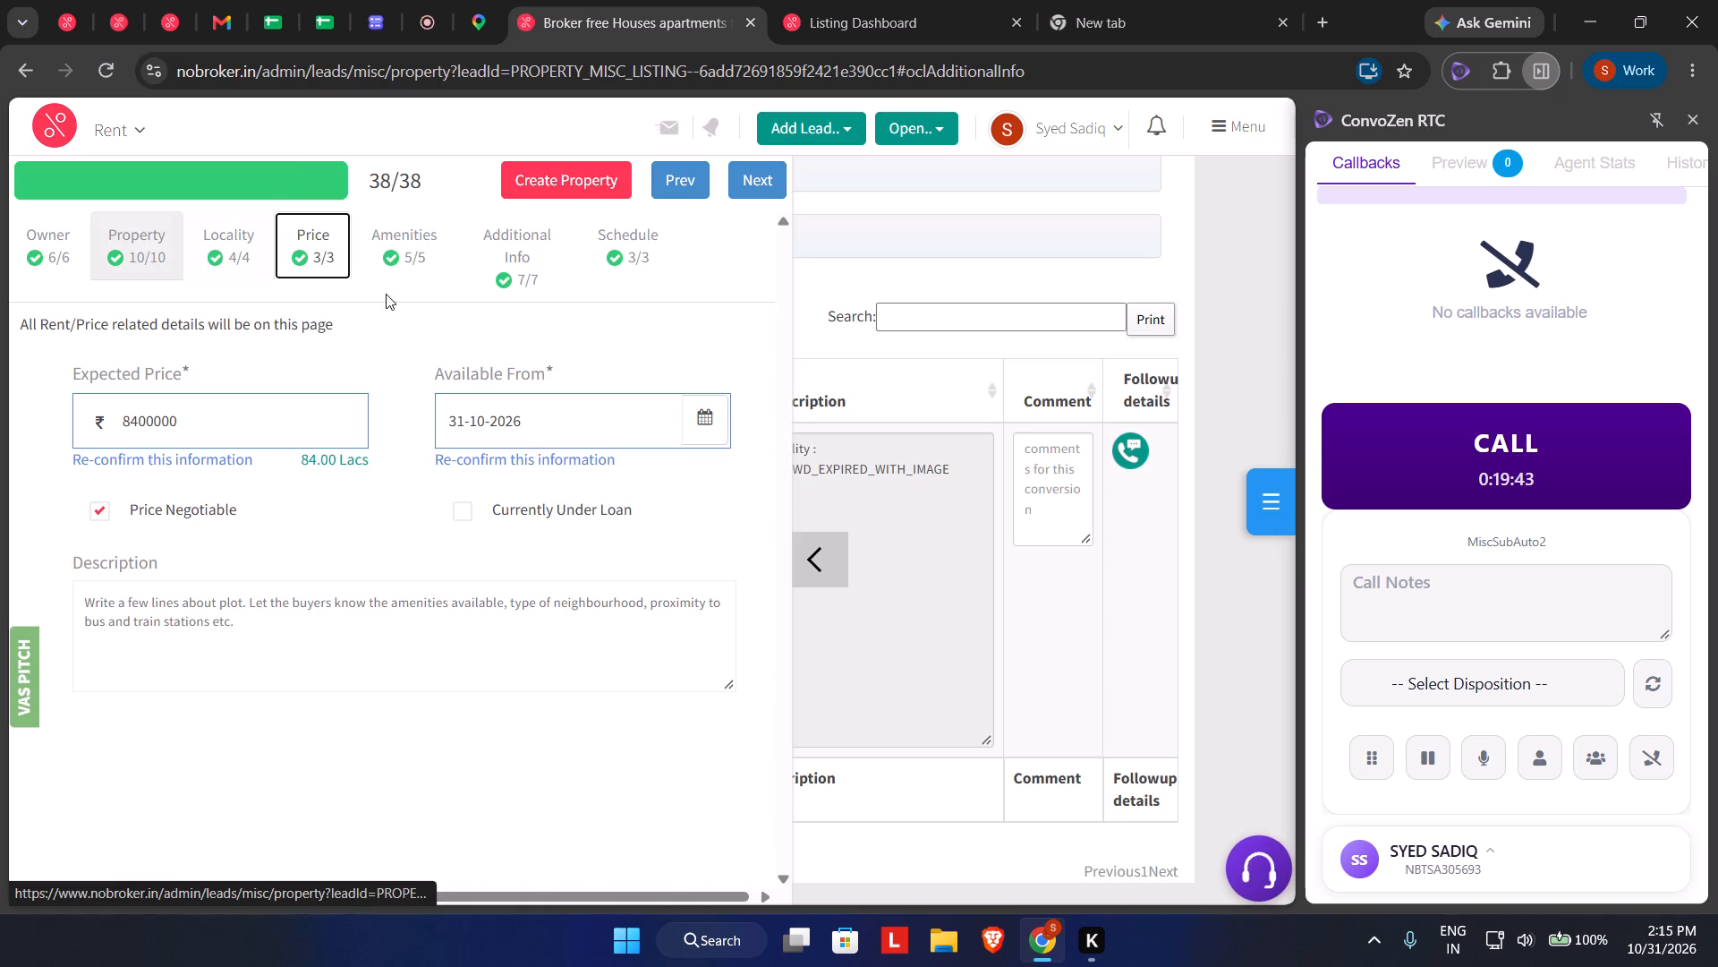
left_click(587, 182)
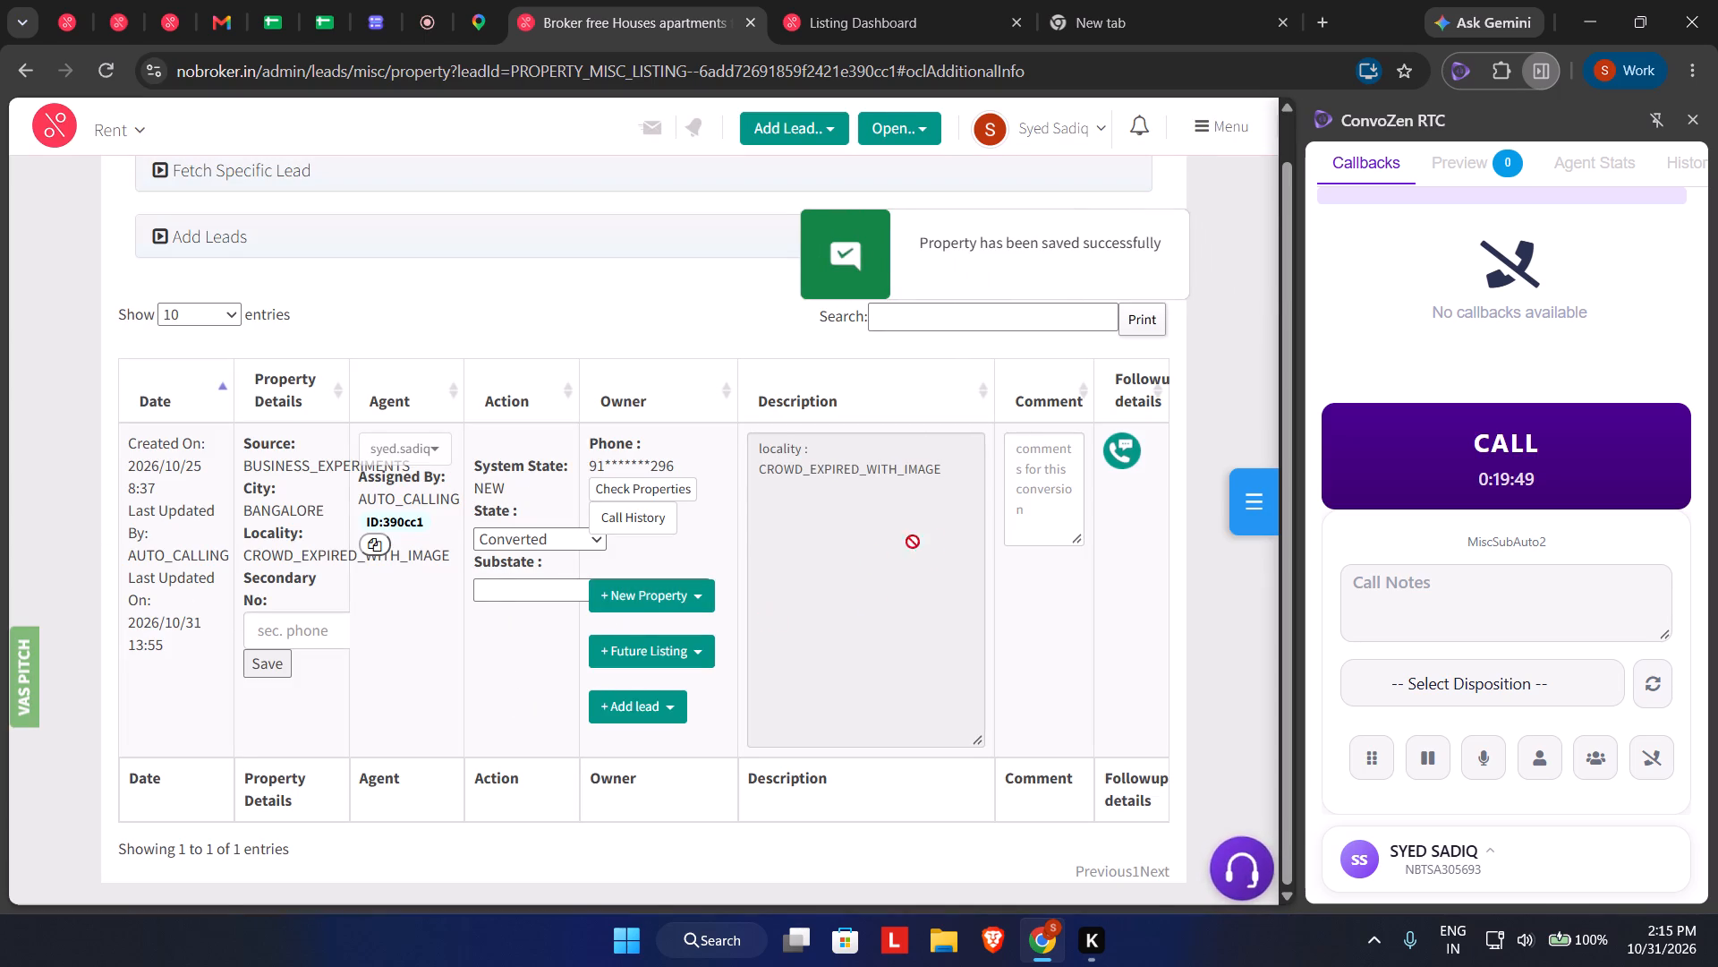
Check the owner's properties from the lead and examine the plot and house listings on the Listing Dashboard.
left_click(649, 484)
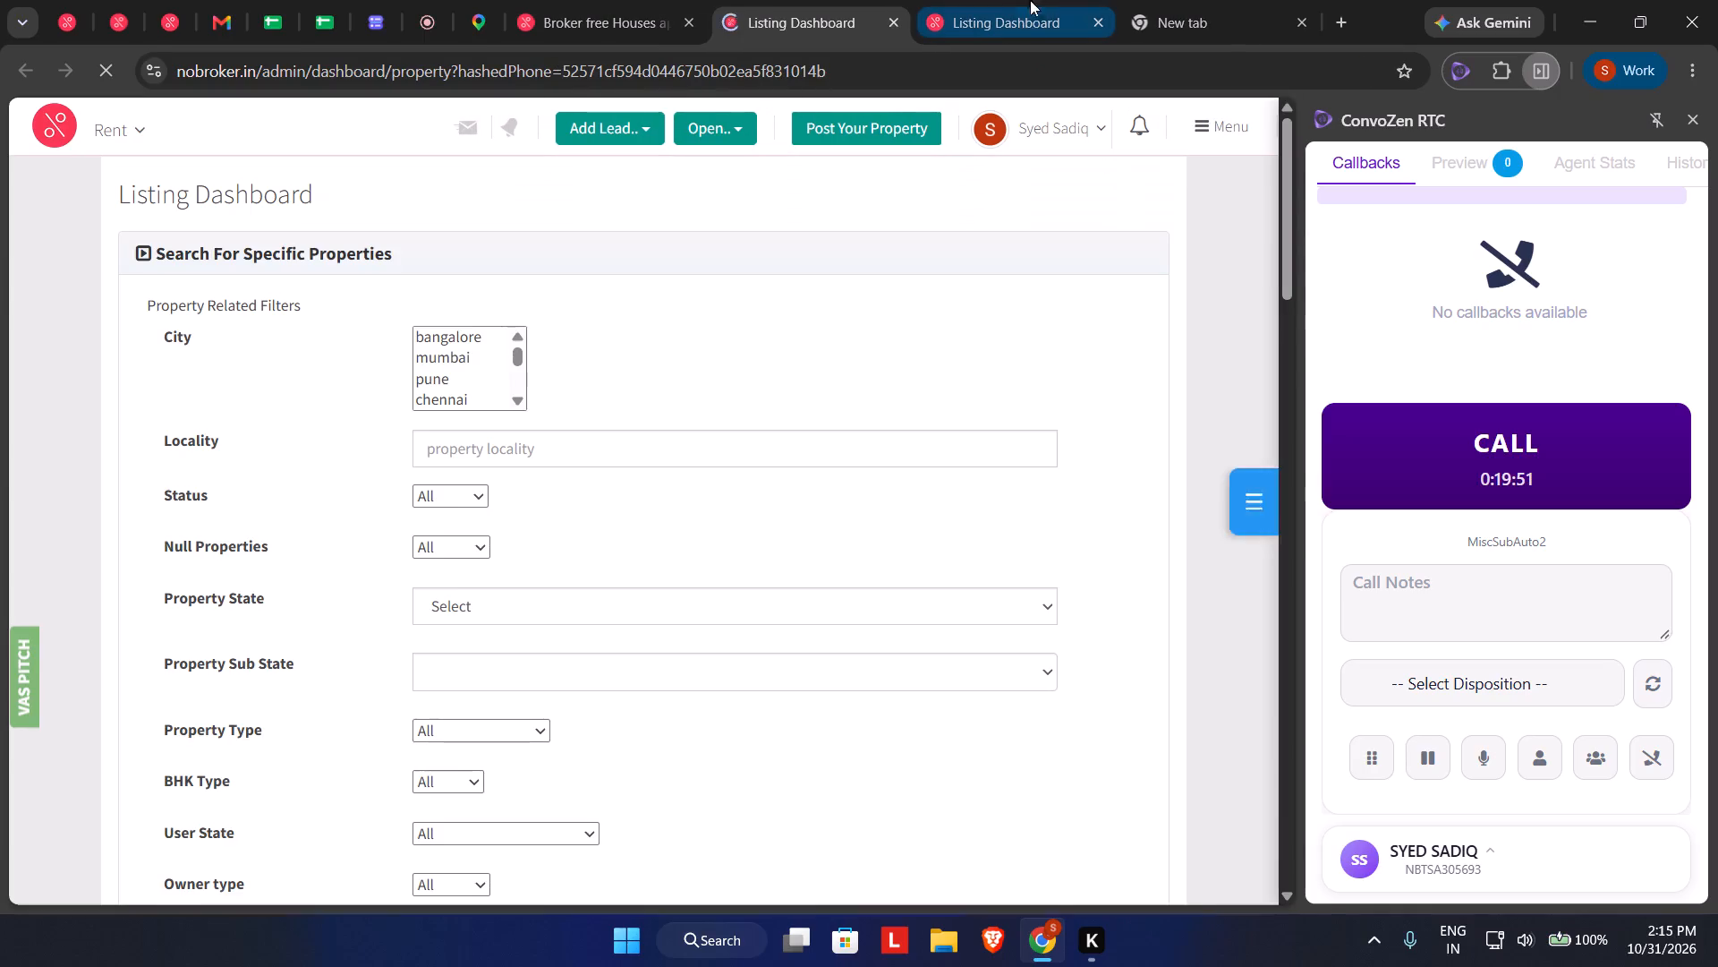
scroll(802, 492, "down", 2)
scroll(502, 515, "down", 15)
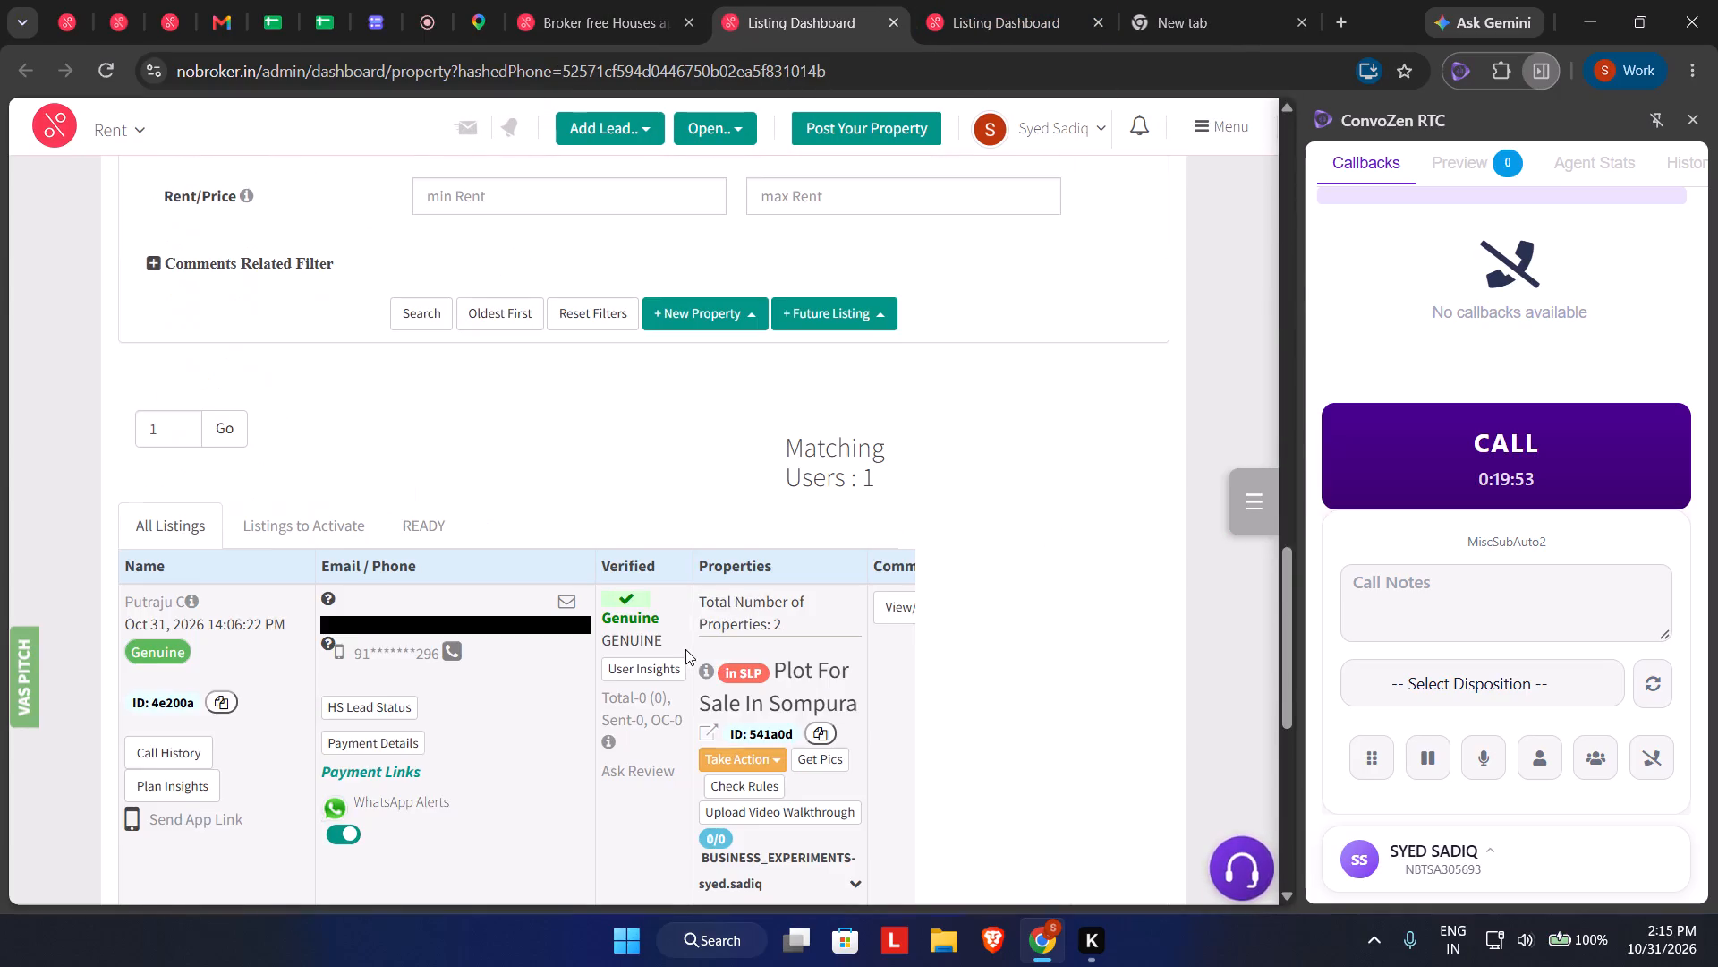
scroll(746, 700, "down", 2)
scroll(966, 710, "down", 2)
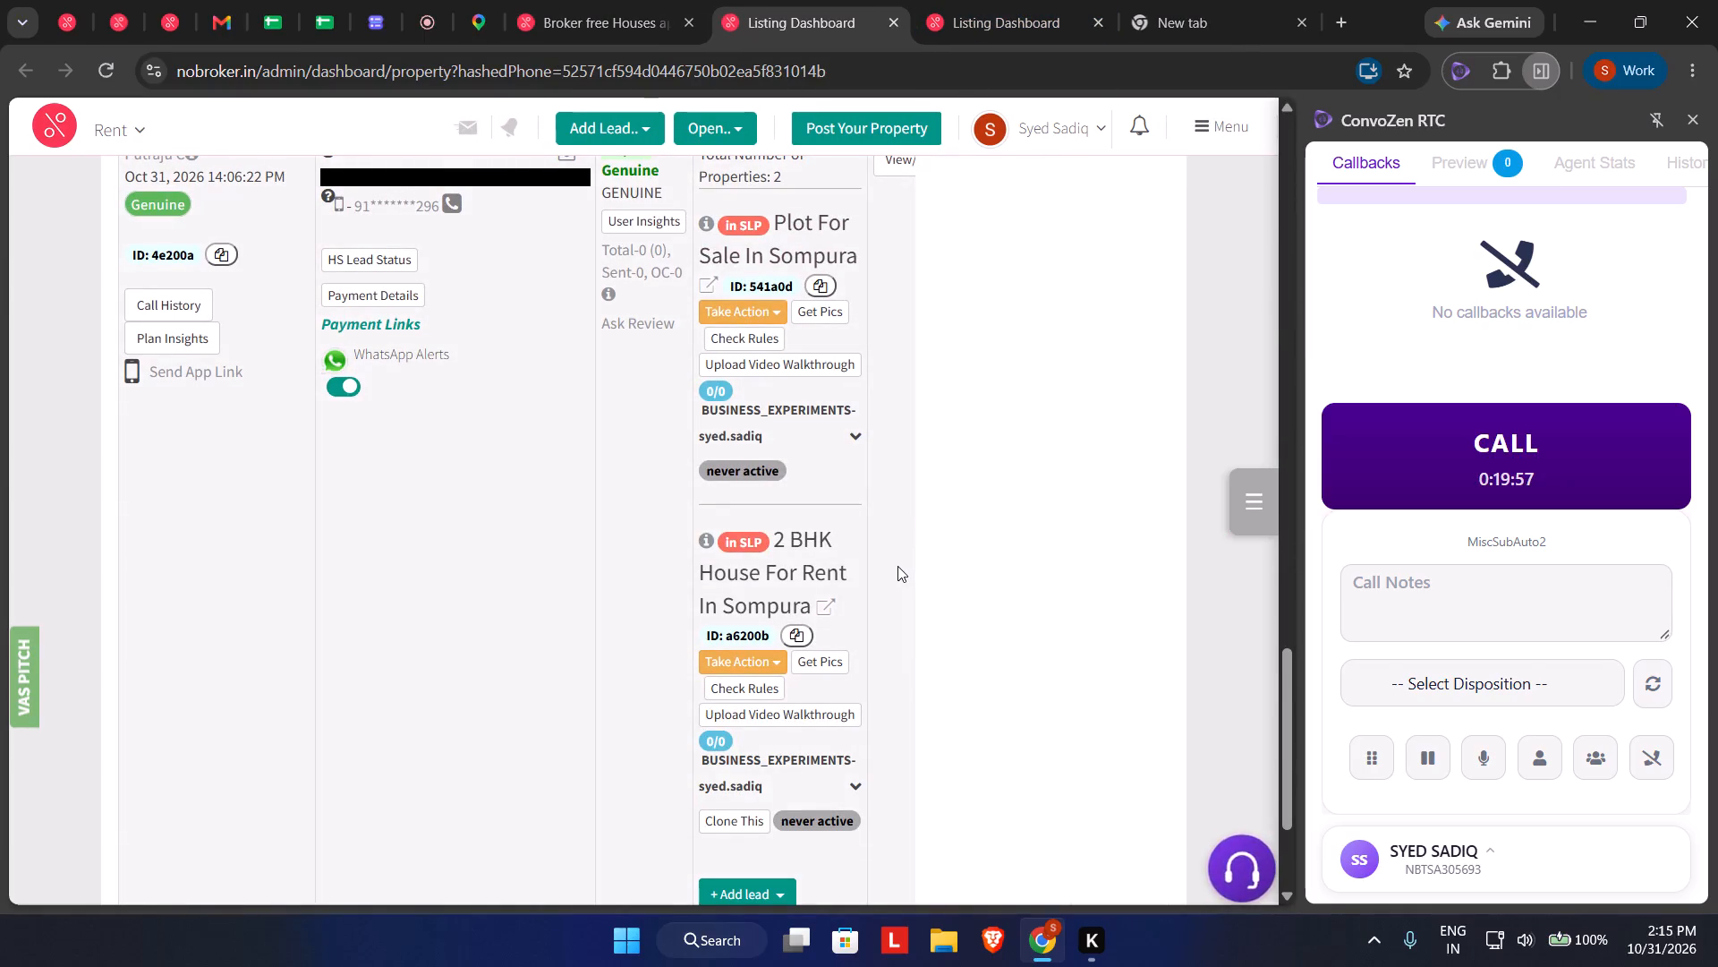
scroll(897, 567, "up", 1)
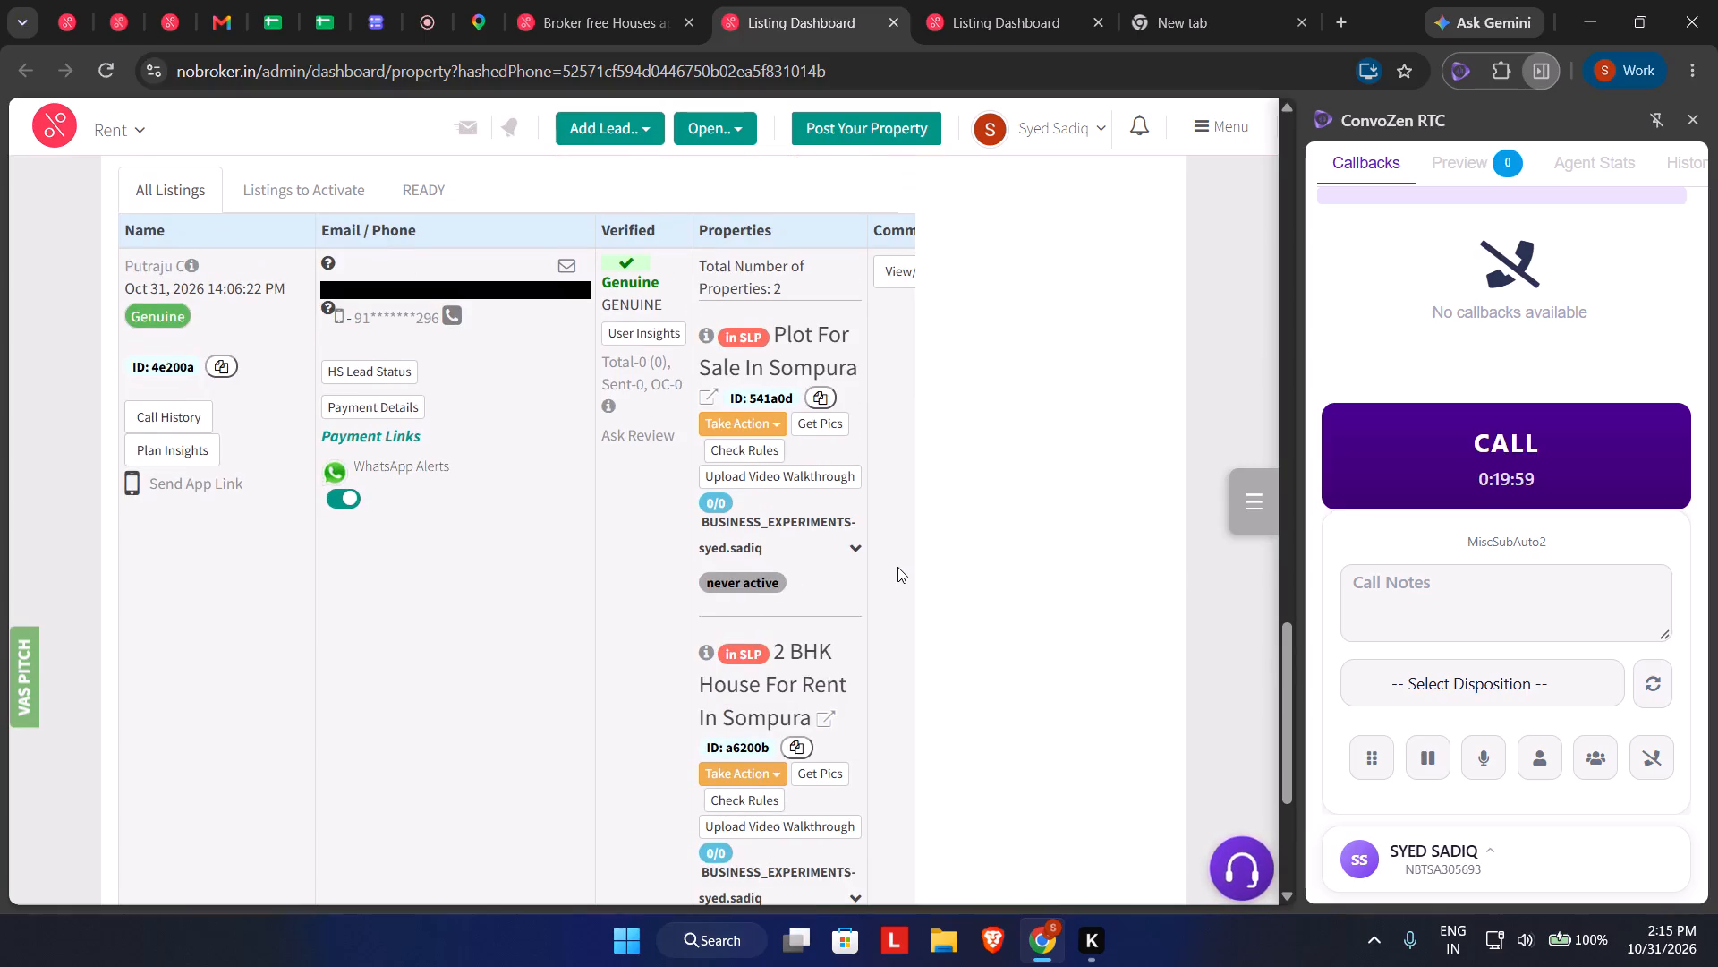
scroll(945, 603, "down", 1)
scroll(940, 603, "up", 2)
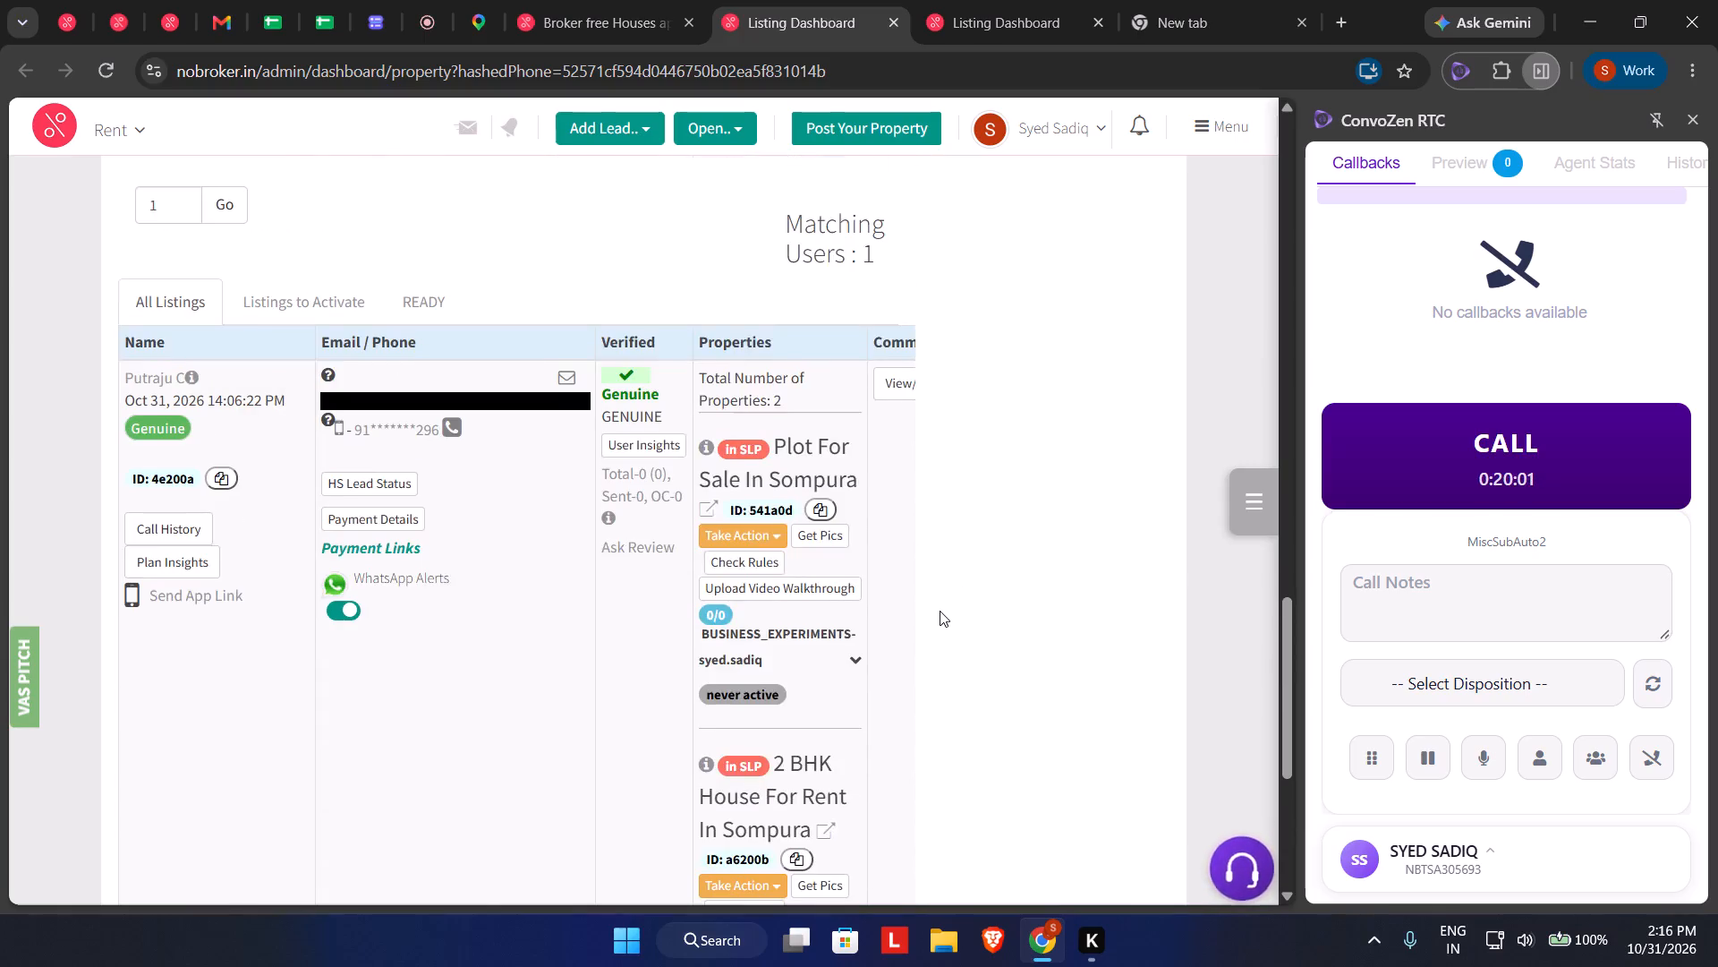
scroll(940, 611, "up", 3)
scroll(880, 546, "down", 7)
scroll(906, 612, "up", 1)
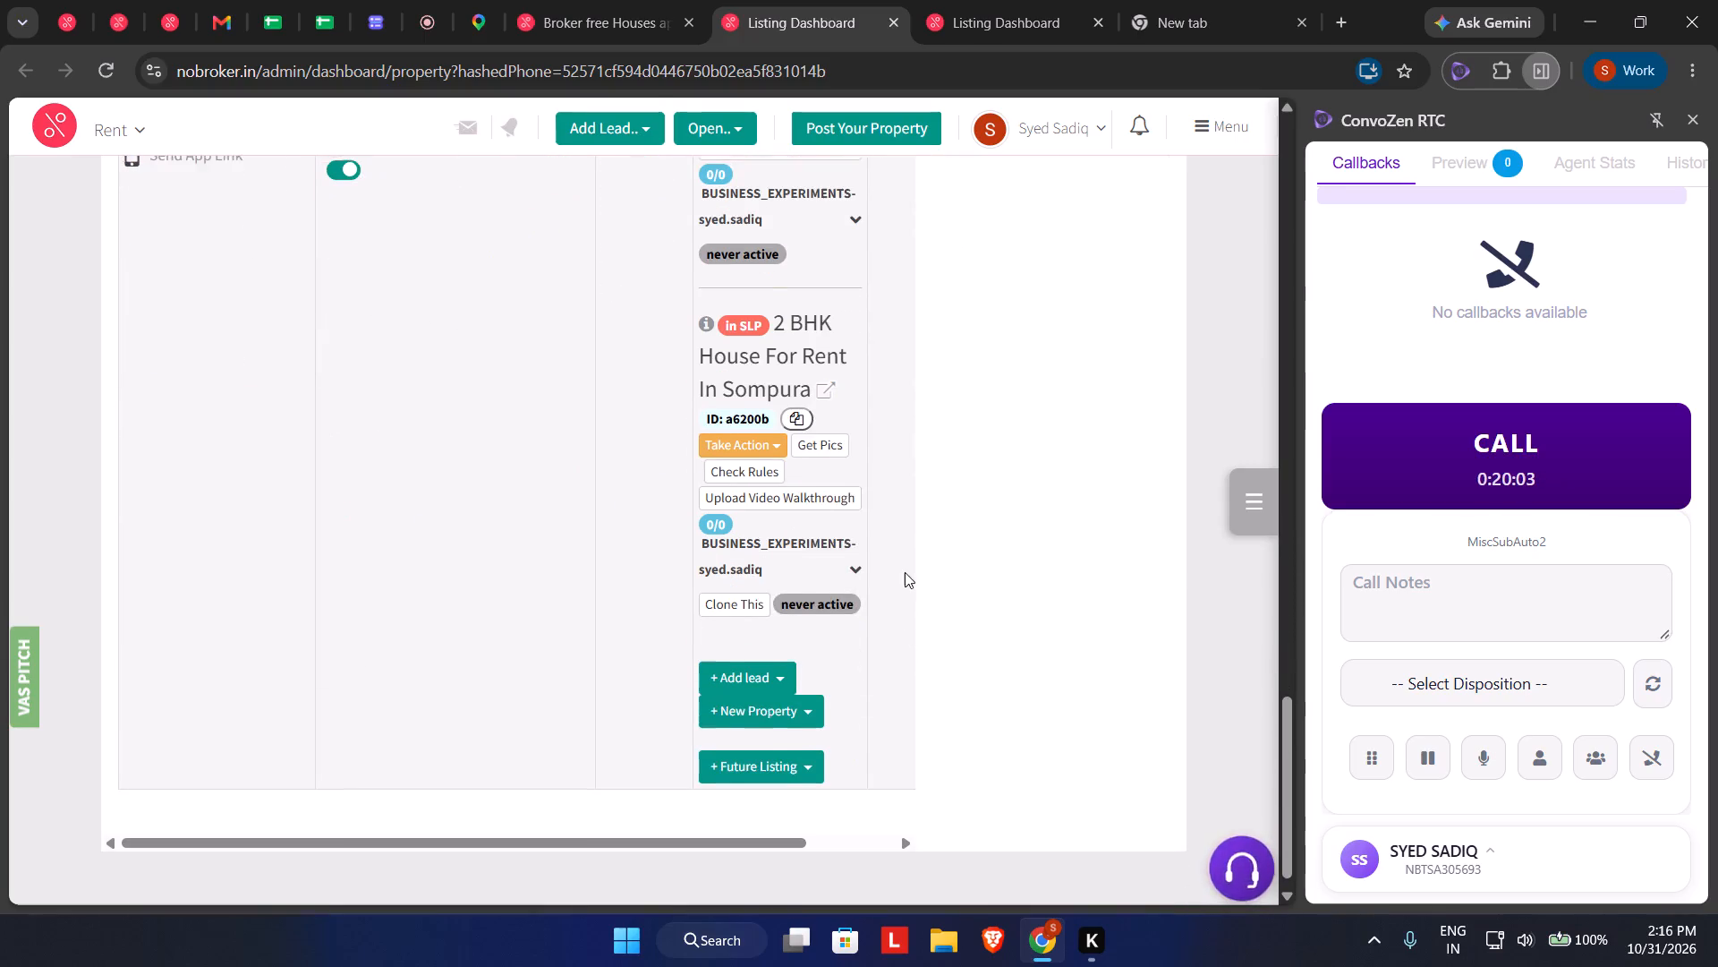
scroll(905, 572, "up", 3)
Switch to the previously opened Listing Dashboard page for the same owner.
left_click(998, 0)
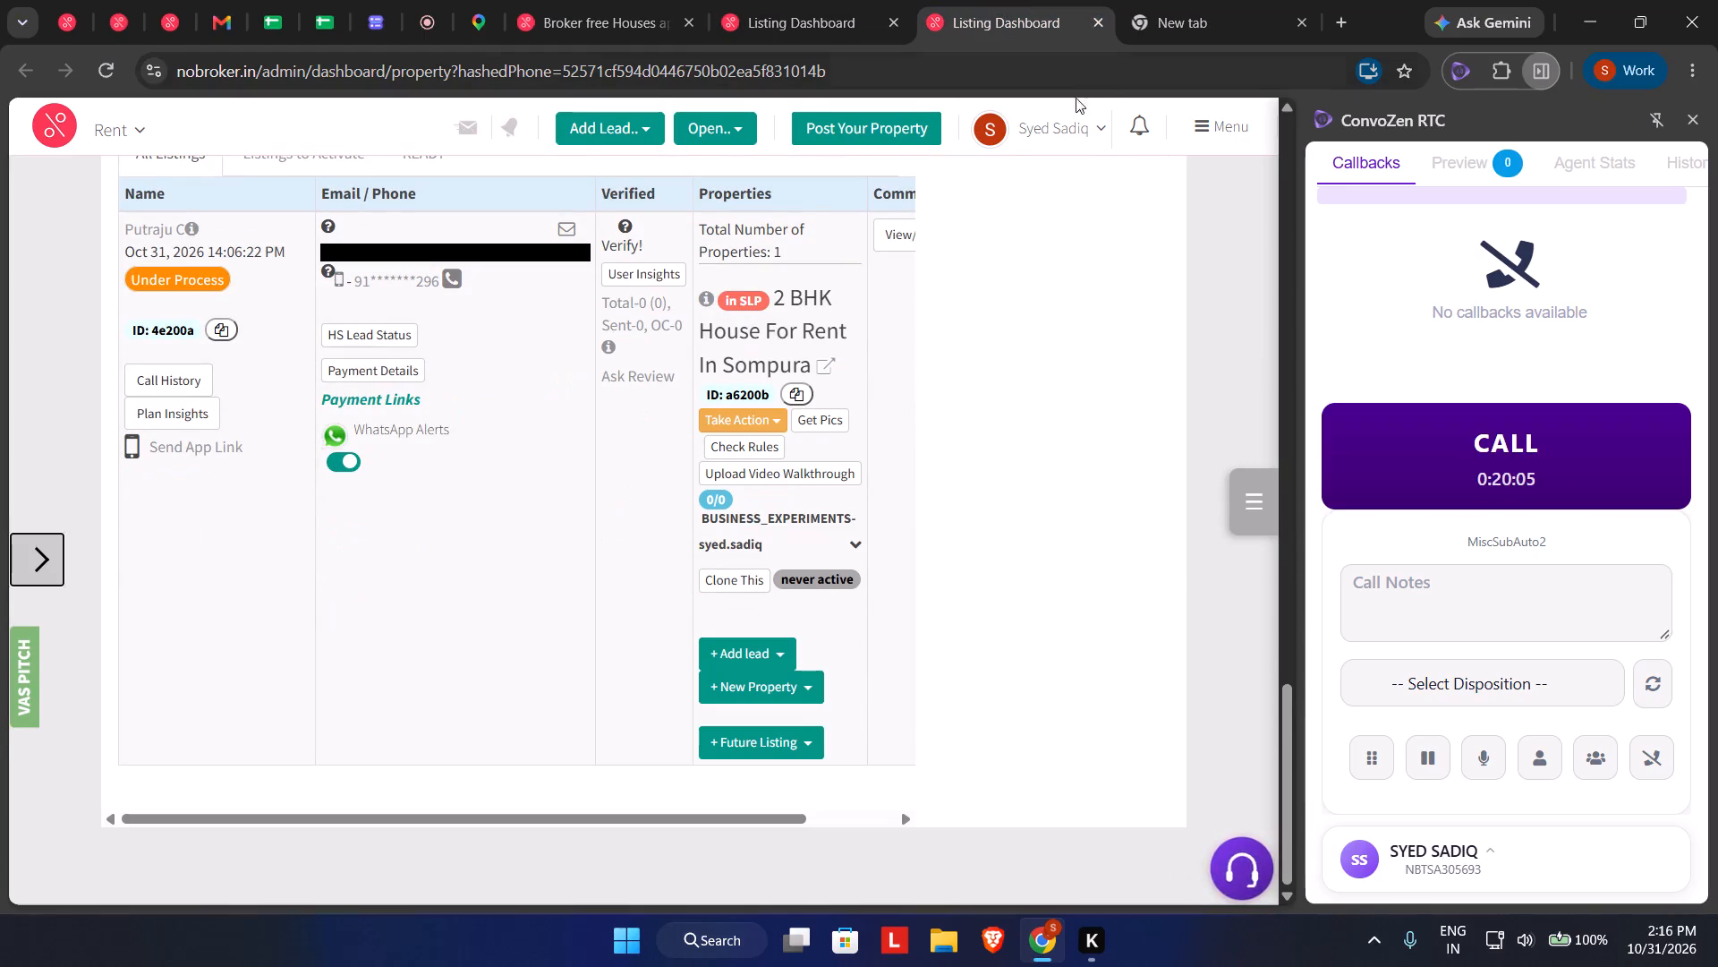